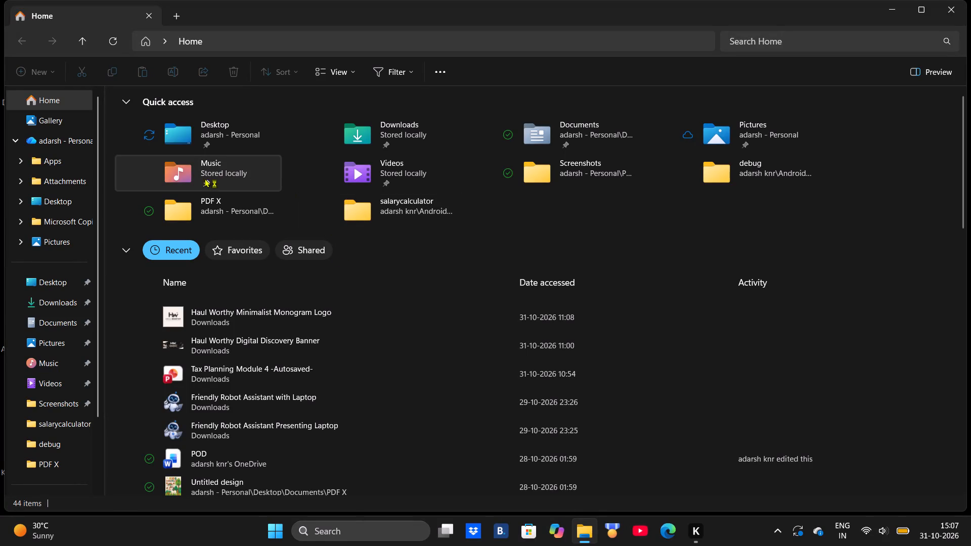
Open the Tax Planning Module 4 -Autosaved- PDF from the Downloads folder.
left_click(60, 303)
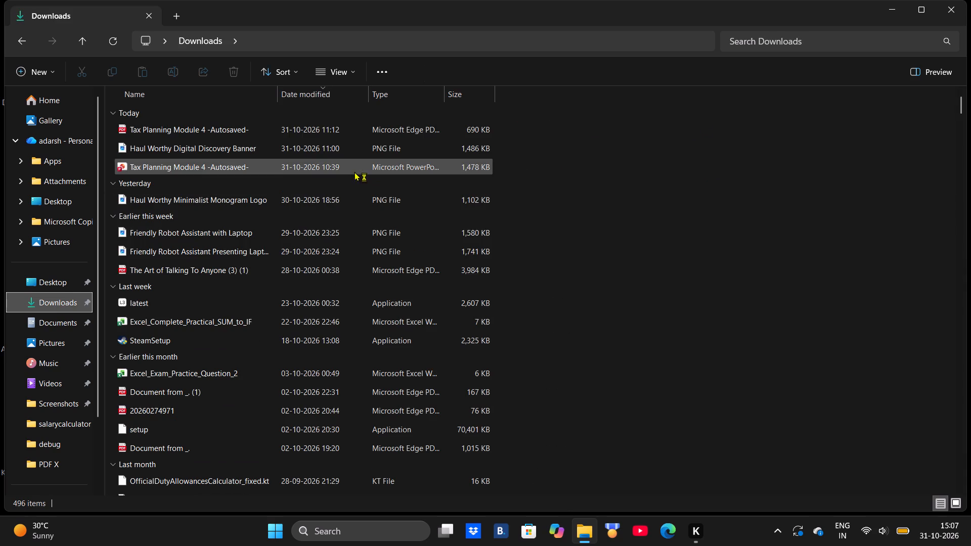
double_click(243, 131)
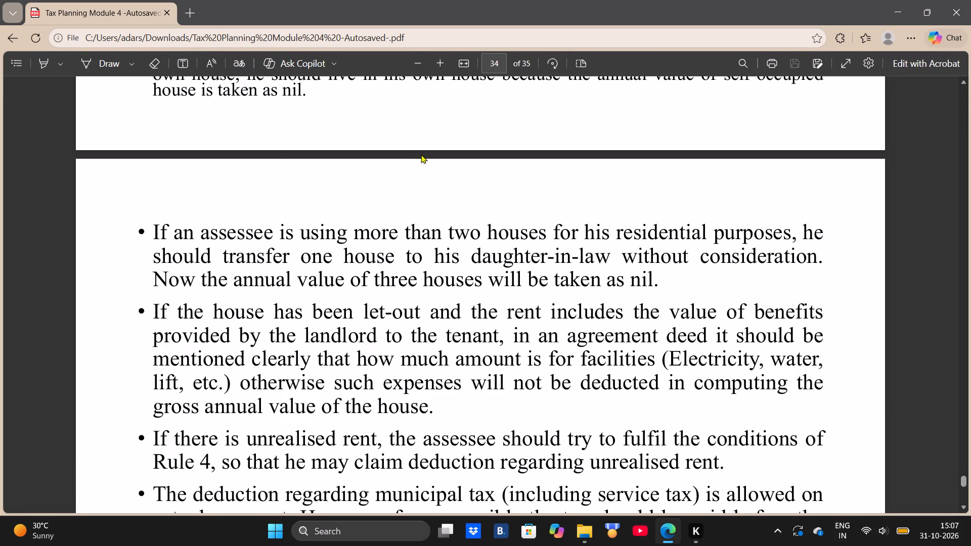
Review the PDF's slides on the general powers of income tax authorities, from the overview list through Power to Recover Tax.
scroll(416, 156, "up", 4)
scroll(382, 179, "up", 13)
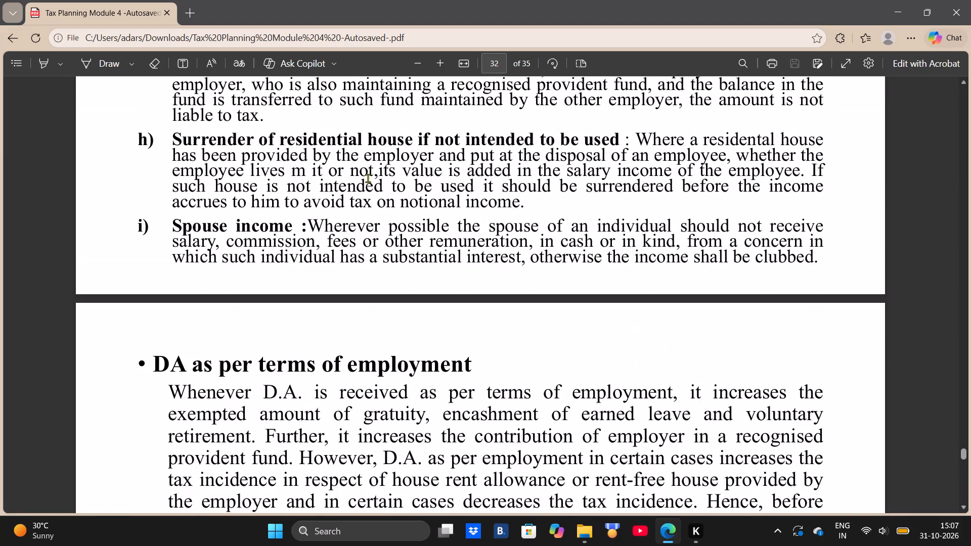
scroll(368, 178, "up", 16)
scroll(363, 175, "up", 9)
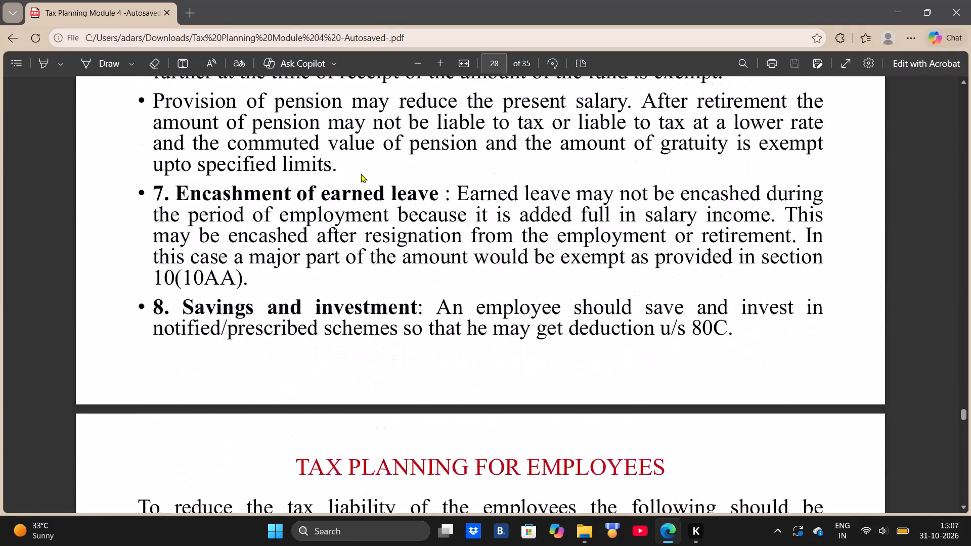
scroll(361, 173, "up", 12)
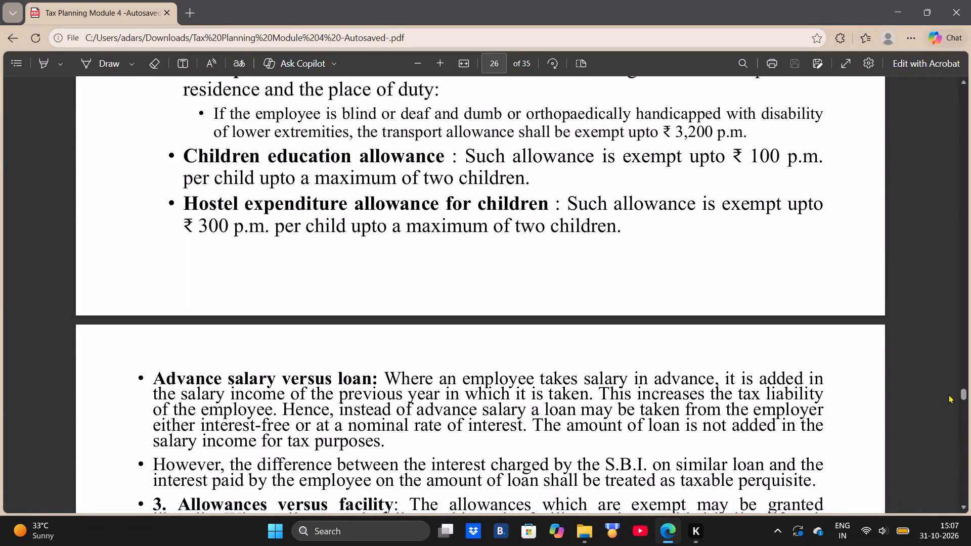
left_click_drag(962, 392, 964, 125)
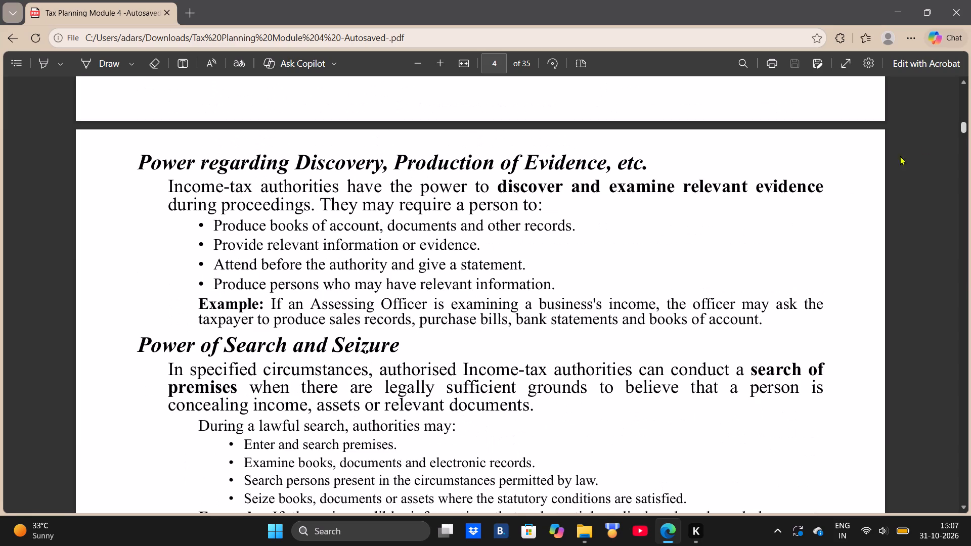
scroll(778, 278, "up", 5)
scroll(386, 223, "up", 7)
scroll(359, 223, "down", 6)
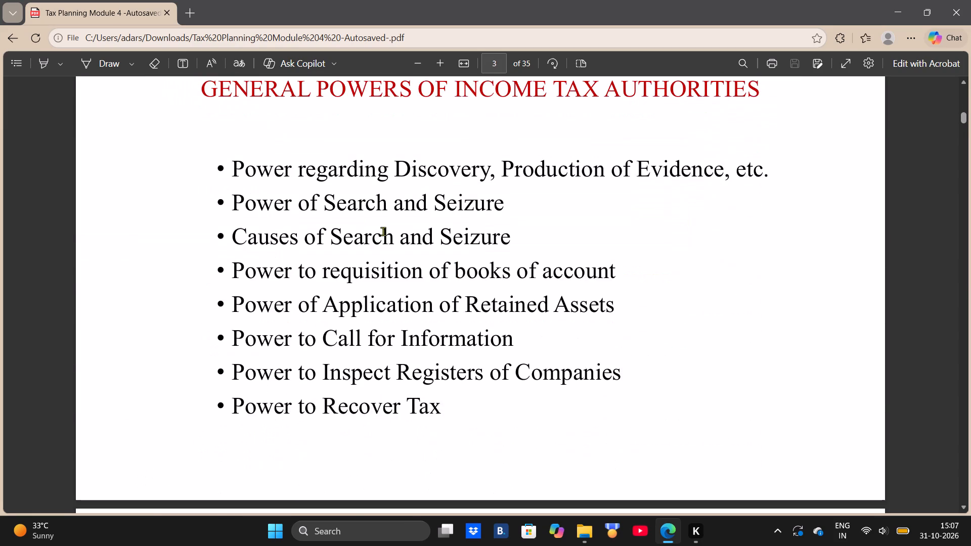
scroll(392, 243, "down", 6)
scroll(473, 312, "down", 16)
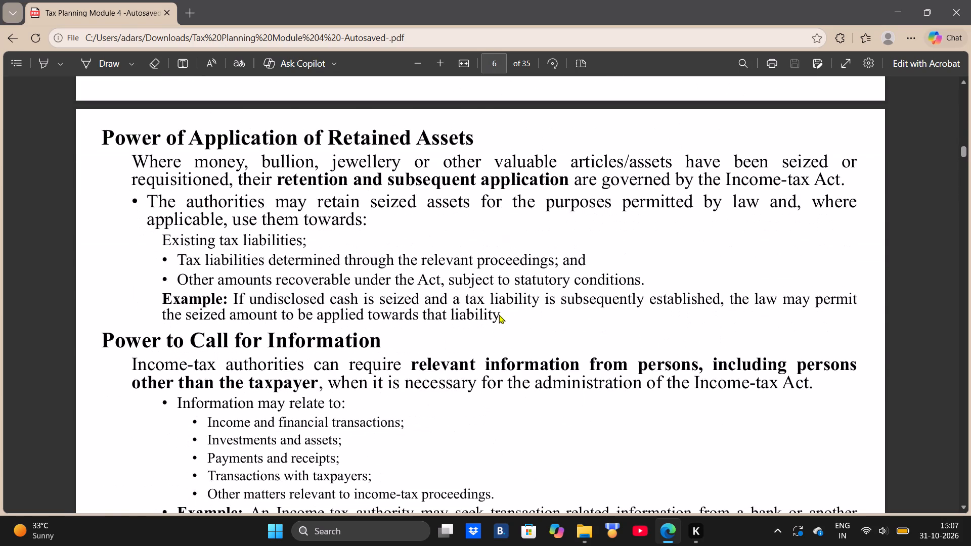
scroll(499, 314, "down", 7)
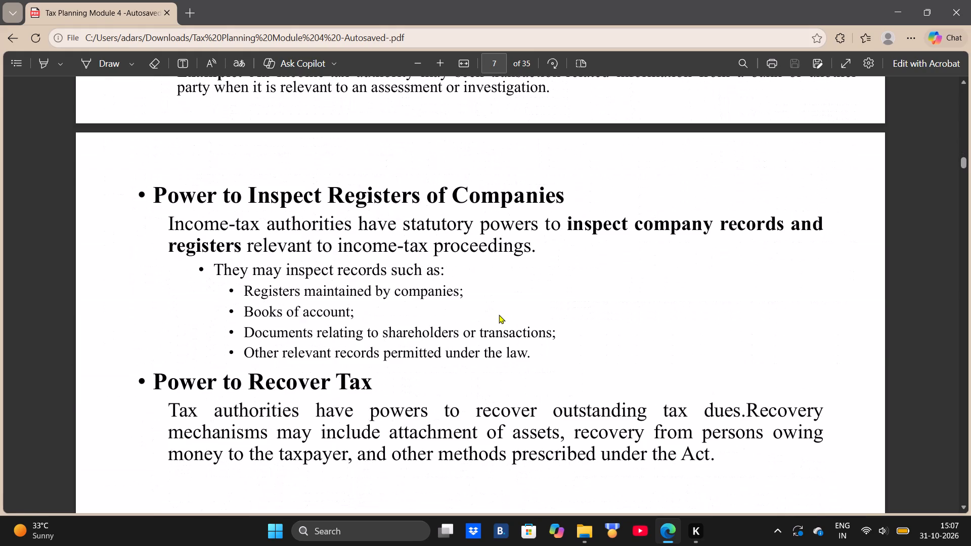
Search for google word in a new browser tab and open Google Docs from the results.
left_click(194, 17)
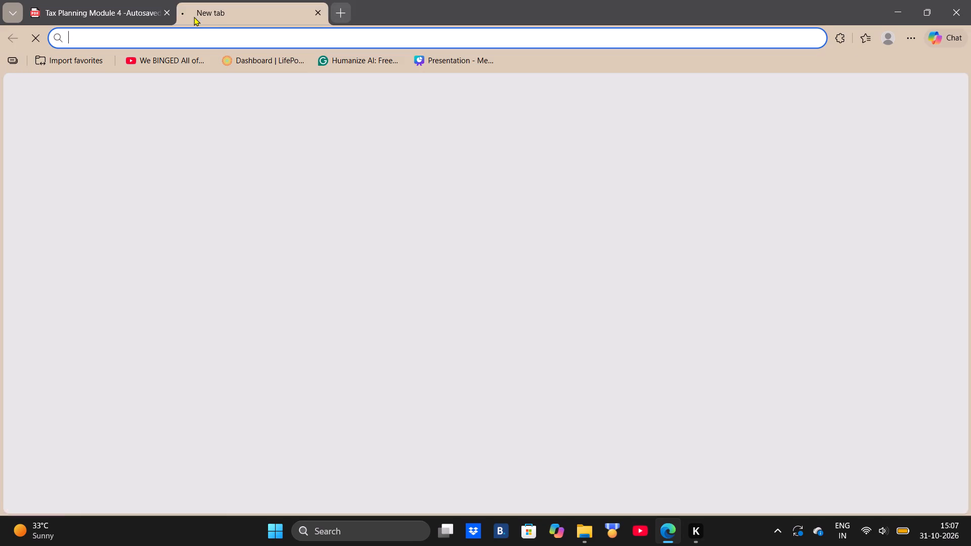
left_click(273, 131)
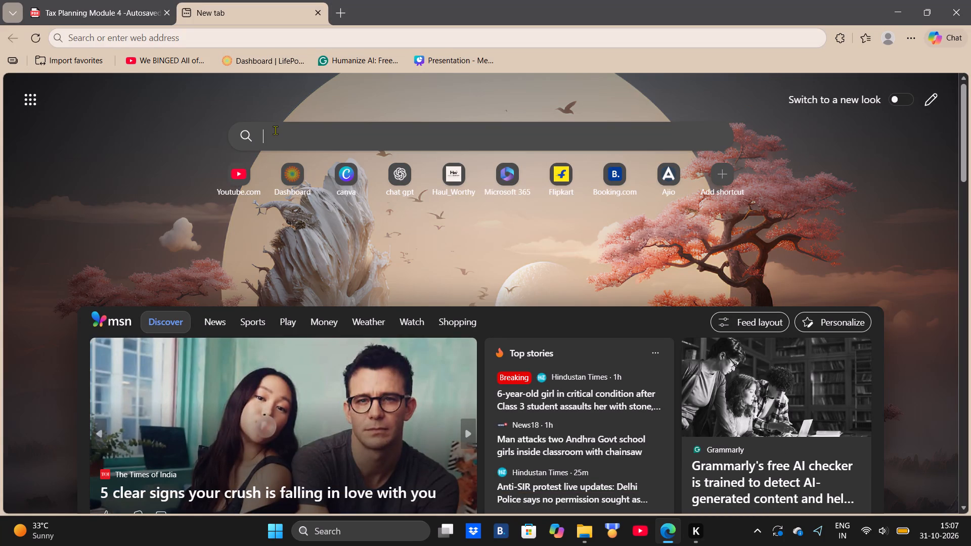
left_click(283, 134)
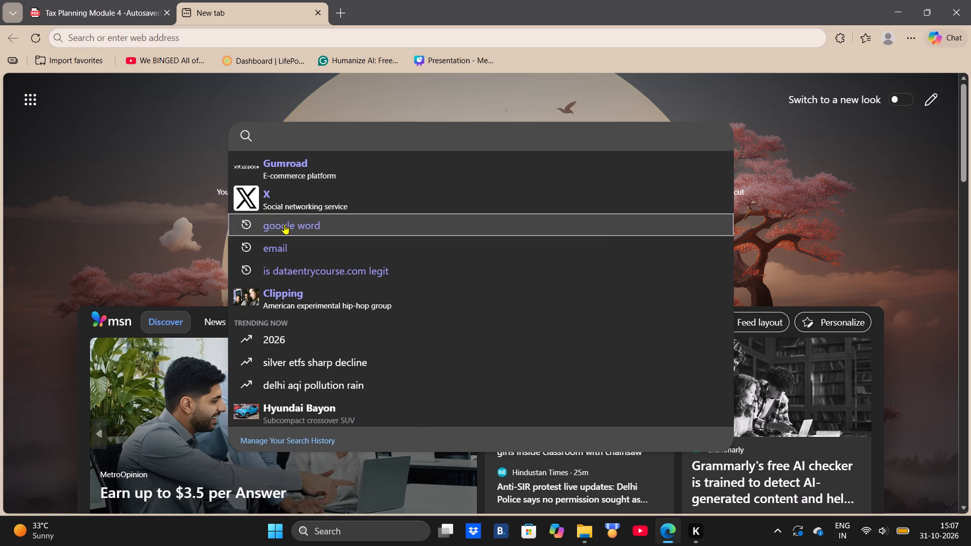
left_click(284, 224)
left_click(131, 210)
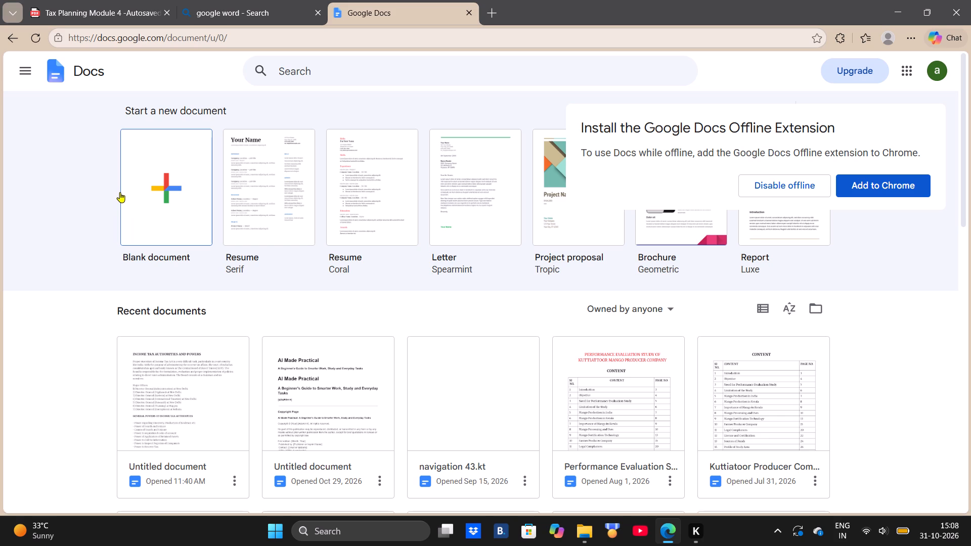
Open the recent untitled document headed INCOME TAX AUTHORITIES AND POWERS and dismiss the offline extension banner.
scroll(208, 388, "down", 1)
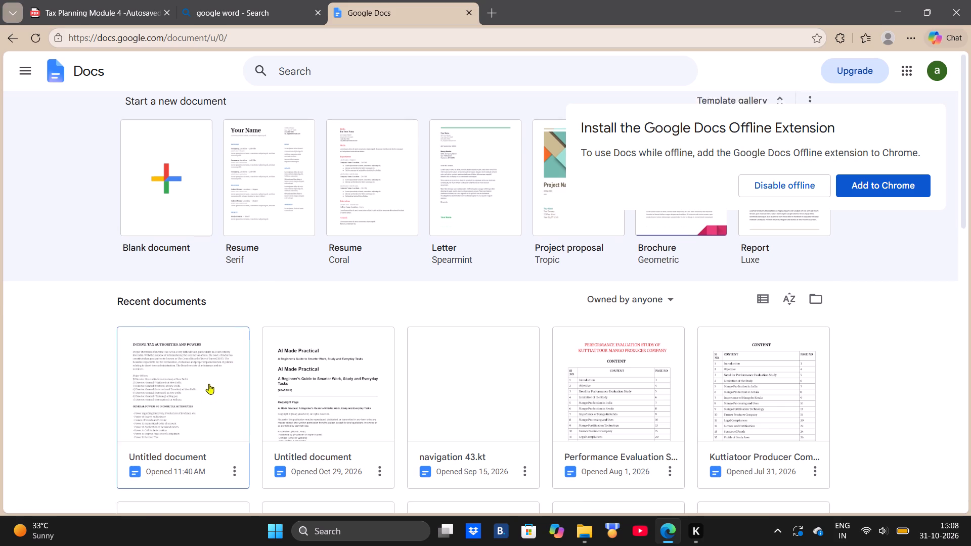
scroll(209, 384, "down", 1)
left_click(173, 248)
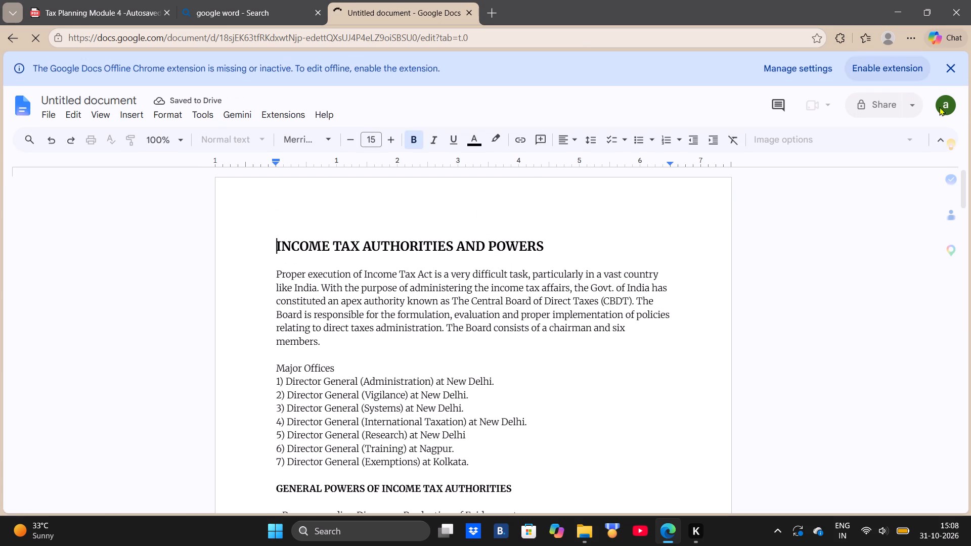
left_click(955, 69)
Enable the Google Docs Offline extension through the document's offer to support copy, cut and paste.
scroll(591, 425, "down", 2)
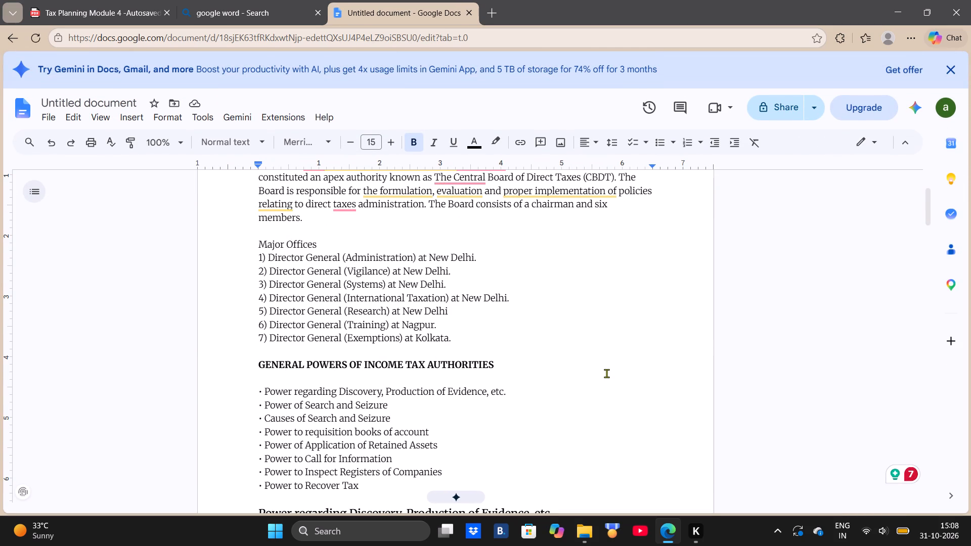
right_click(606, 373)
left_click(654, 176)
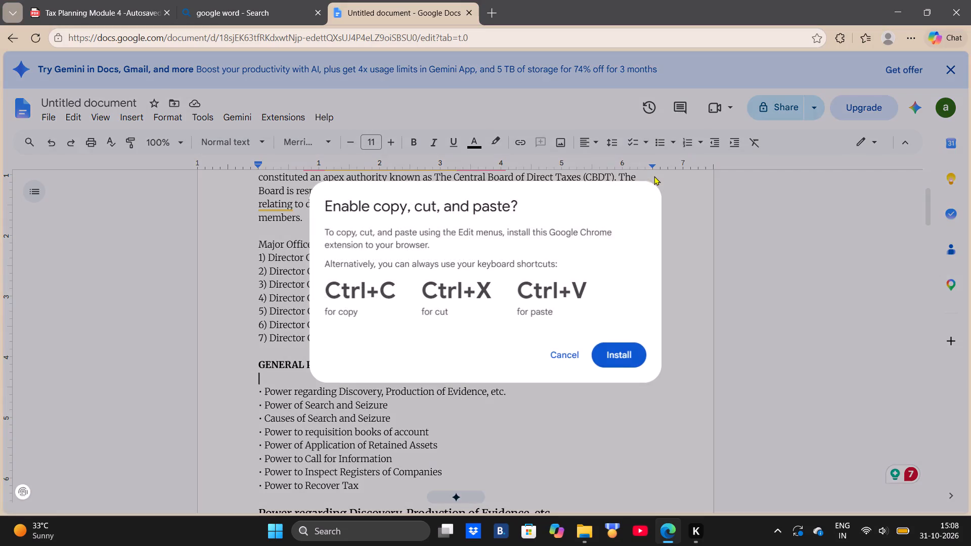
left_click(619, 352)
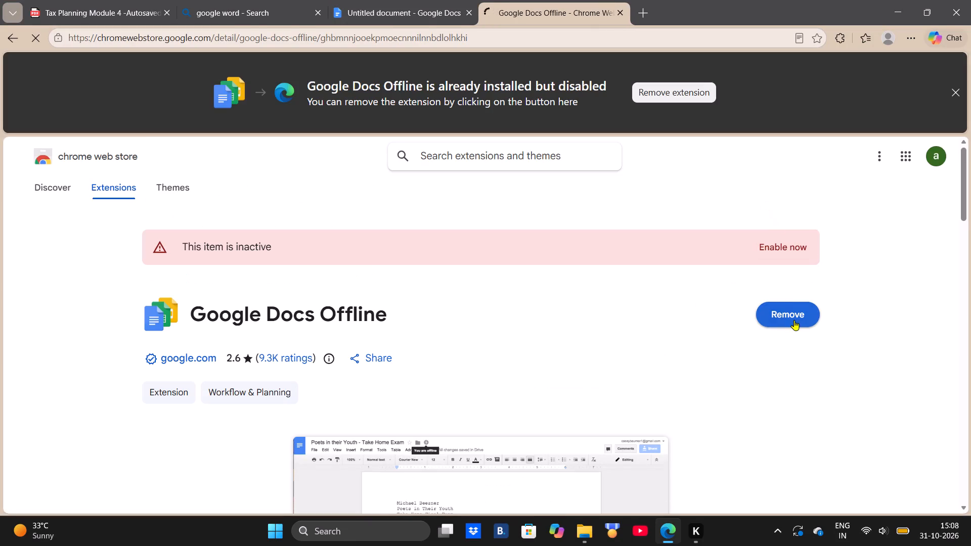
left_click(786, 247)
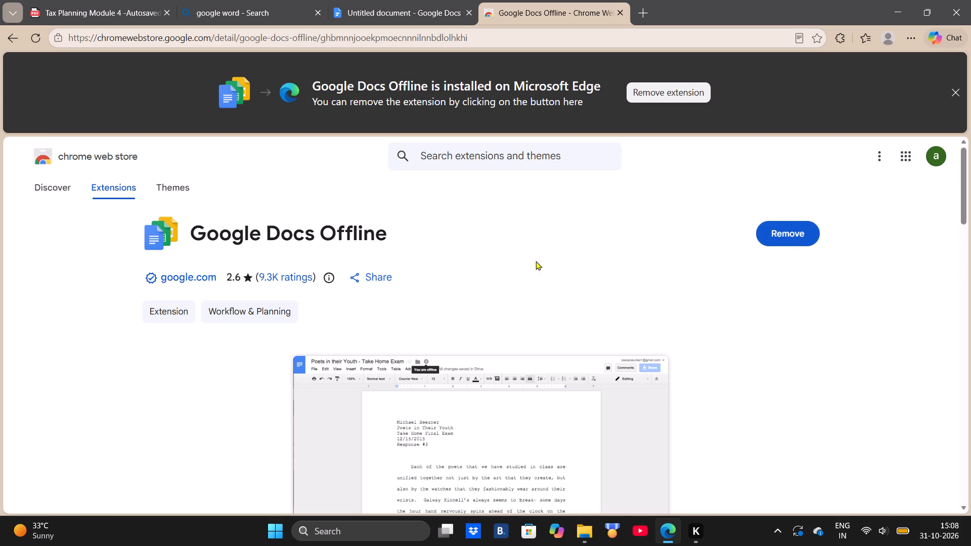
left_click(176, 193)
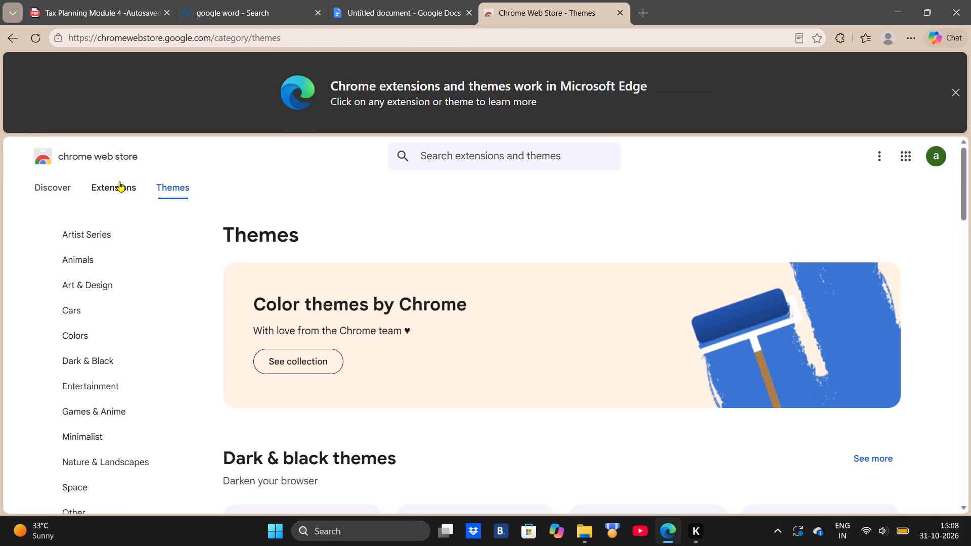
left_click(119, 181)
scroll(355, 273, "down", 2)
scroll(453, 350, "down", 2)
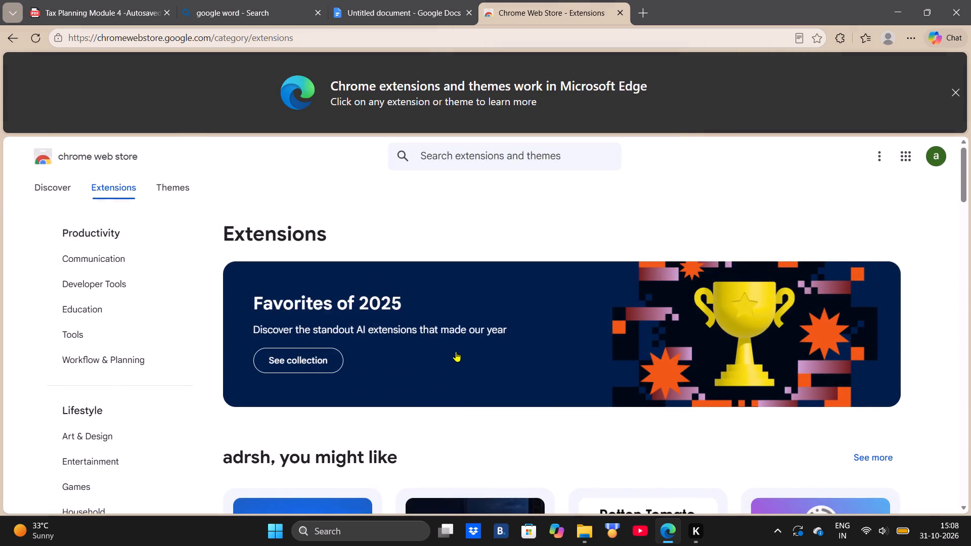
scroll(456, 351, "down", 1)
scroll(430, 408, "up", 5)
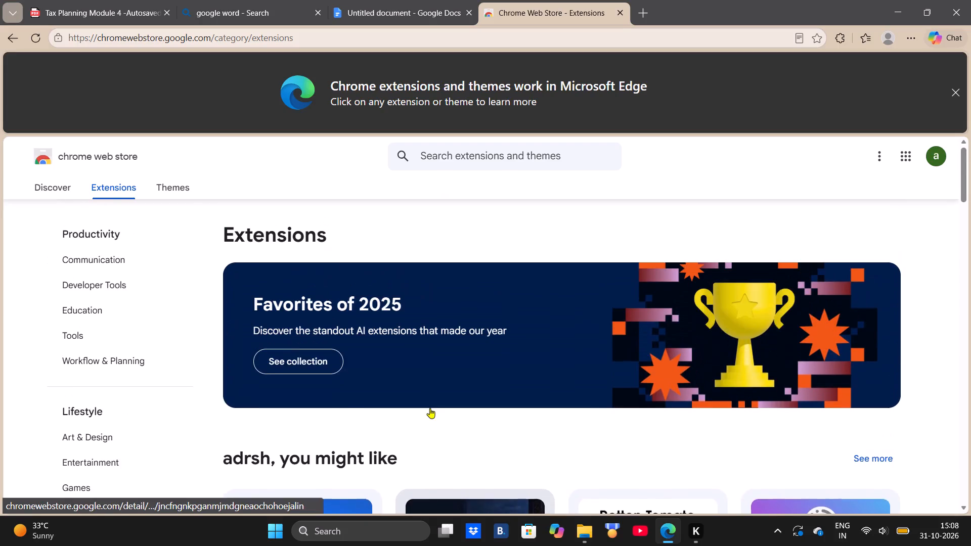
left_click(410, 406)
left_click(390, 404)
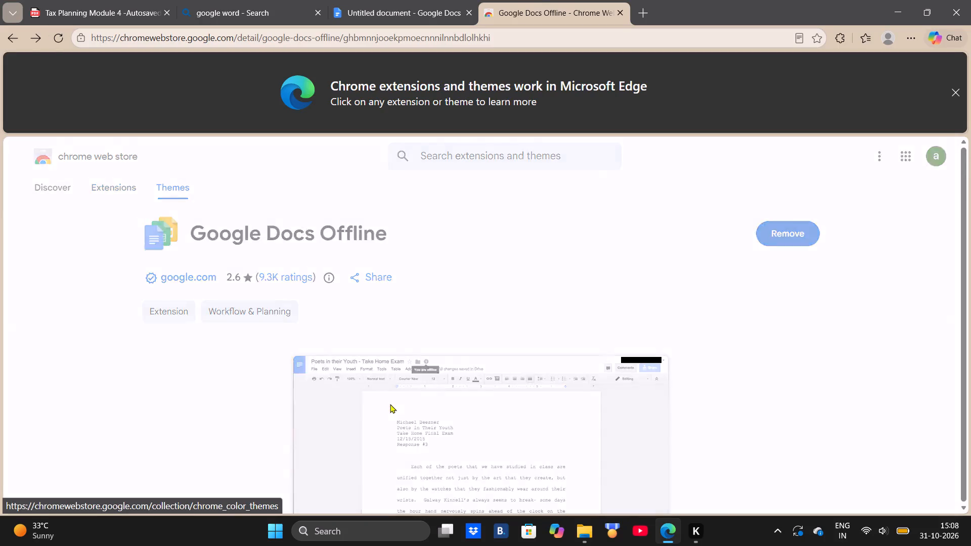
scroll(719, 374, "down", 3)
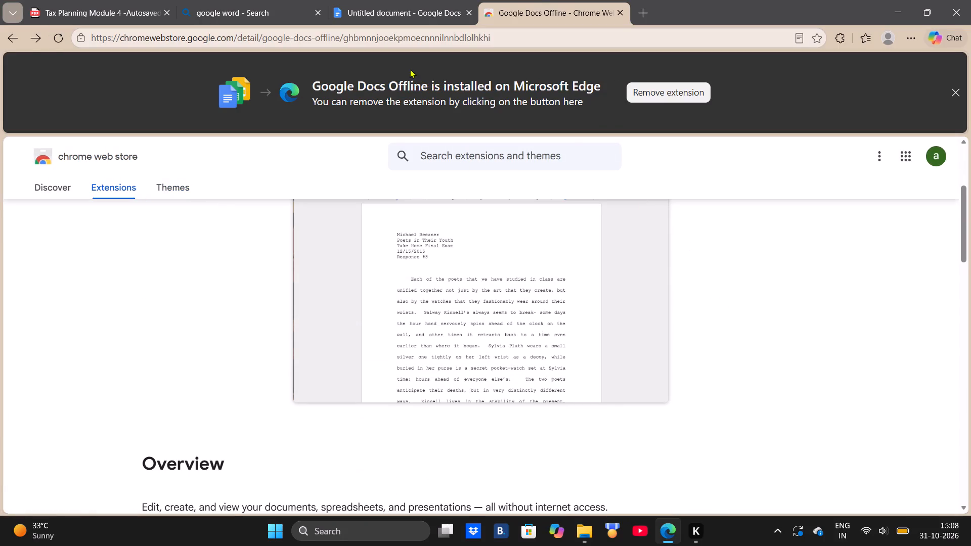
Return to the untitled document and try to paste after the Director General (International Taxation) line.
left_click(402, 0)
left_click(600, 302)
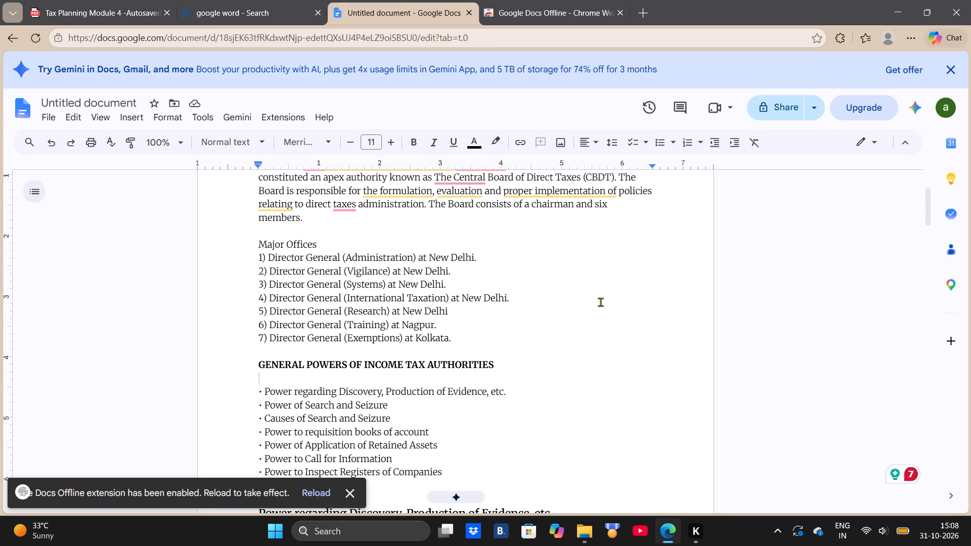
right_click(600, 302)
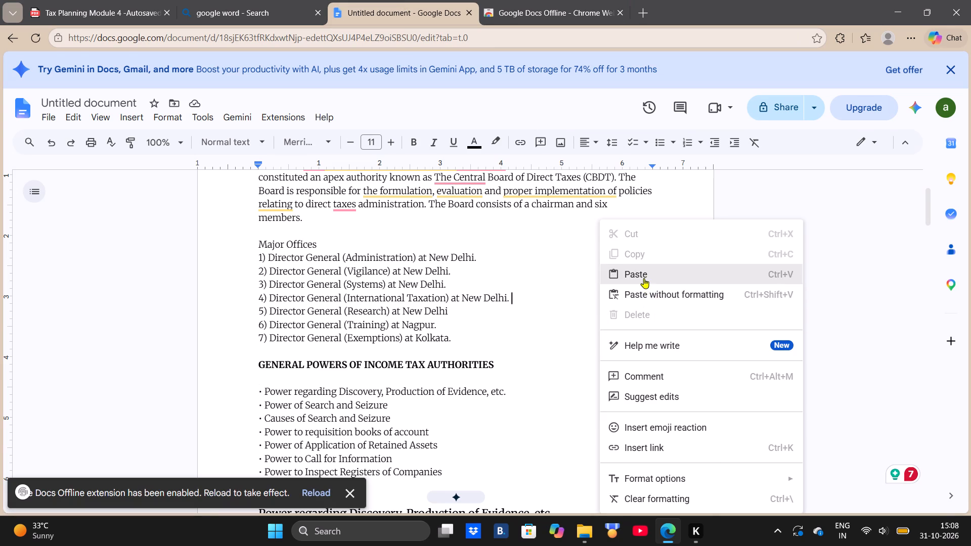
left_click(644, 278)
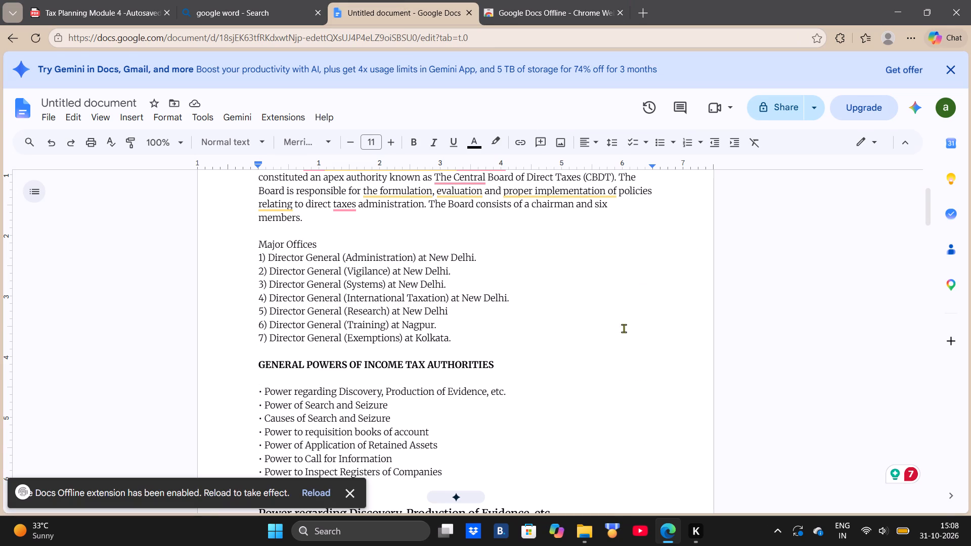
Start a new line at the end of the document, after the bullet on furnishing information in the public interest.
scroll(596, 372, "down", 7)
scroll(556, 332, "down", 19)
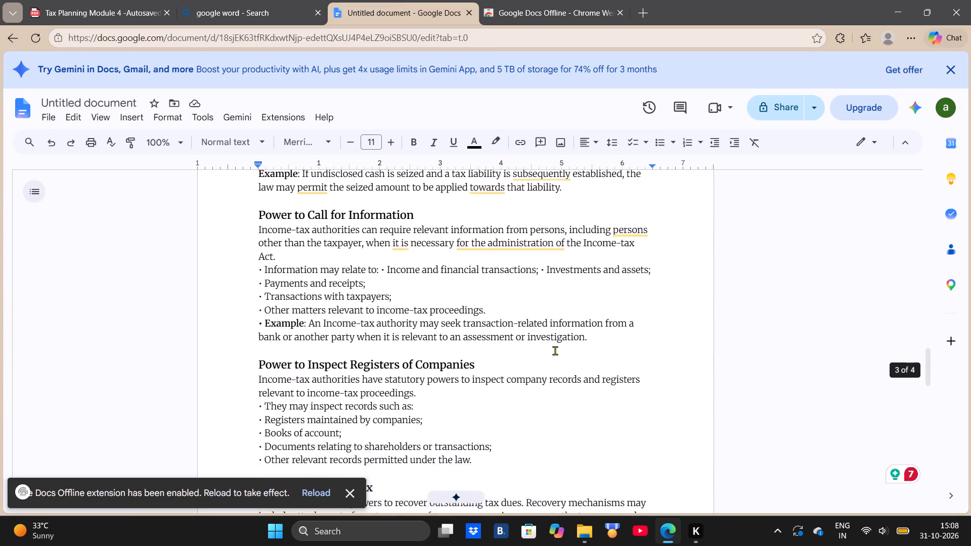
scroll(555, 350, "down", 11)
scroll(400, 301, "up", 3)
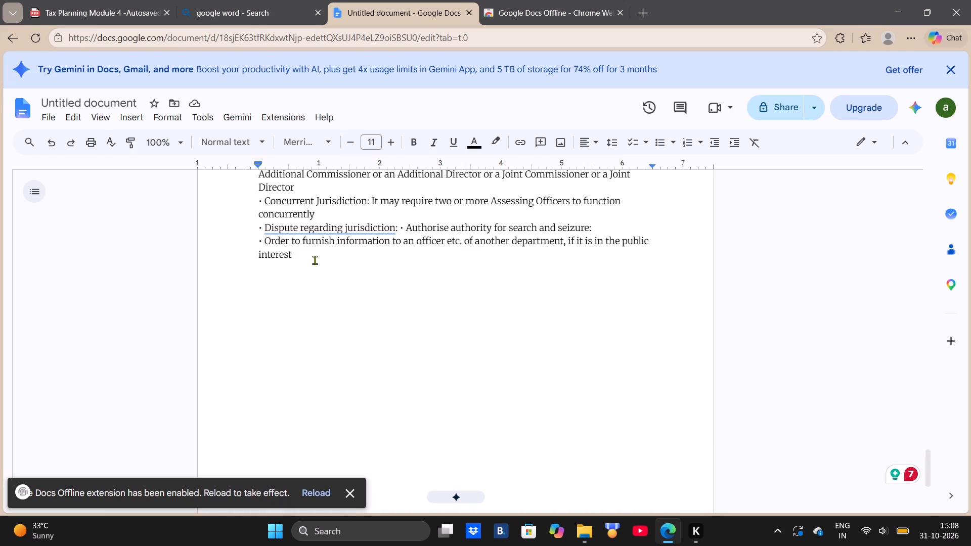
left_click(664, 256)
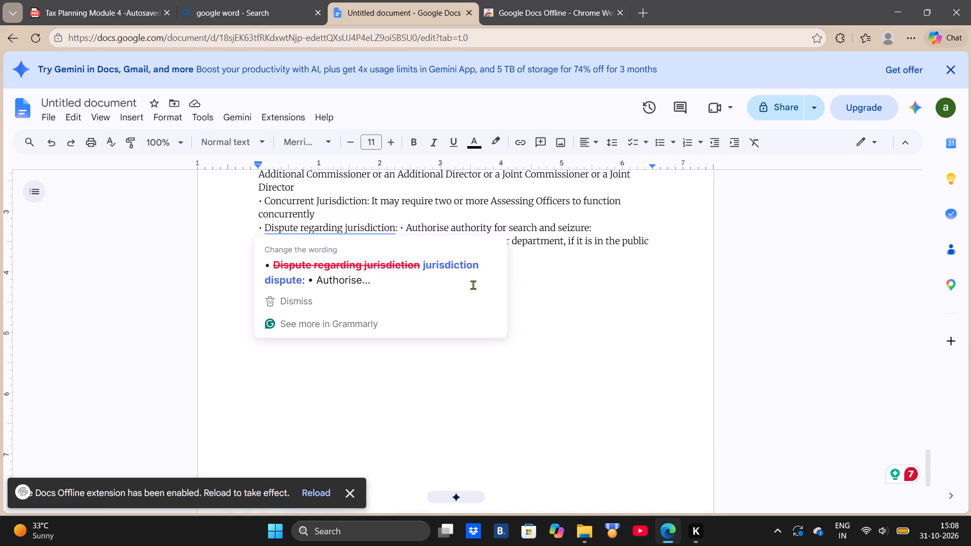
key("Return")
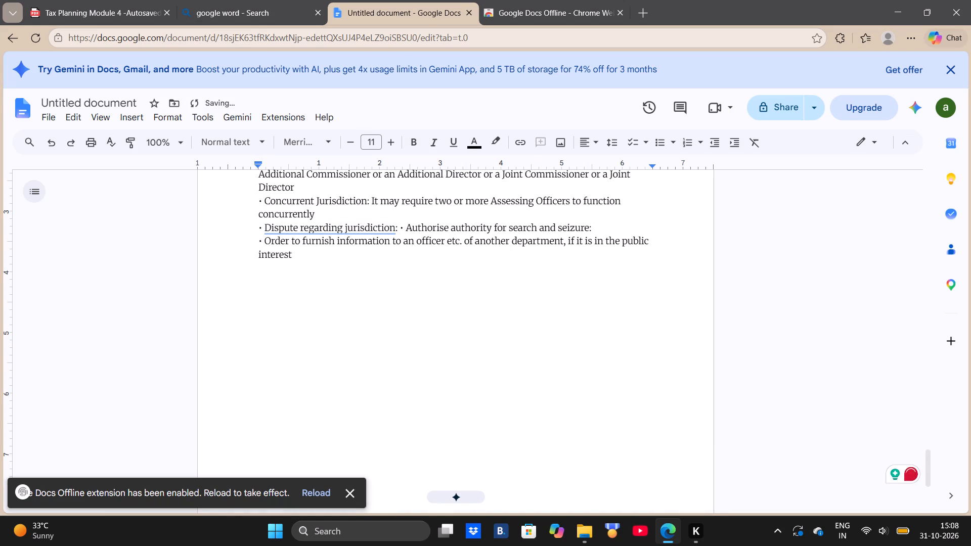
Return to the Tax Planning PDF and close the google word search tab.
left_click(103, 0)
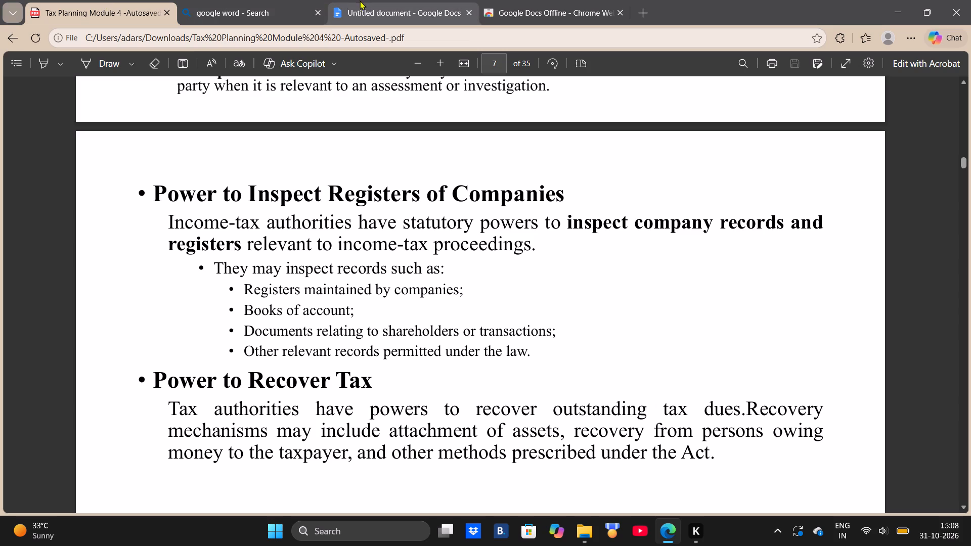
left_click(318, 9)
Compare the PDF's pages on recovery powers and CBDT powers with the document's notes to find the next section to add.
scroll(360, 227, "up", 2)
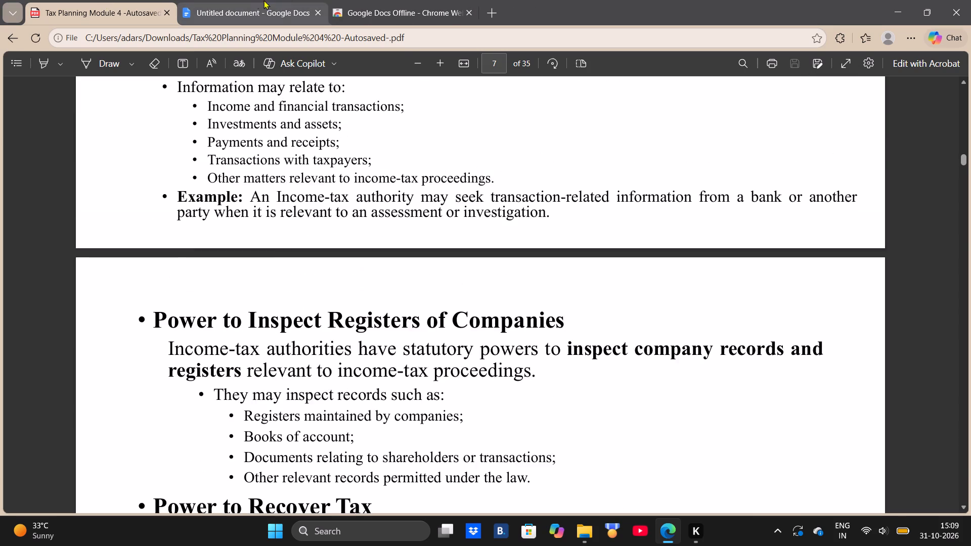
left_click(252, 0)
scroll(384, 272, "down", 2)
scroll(349, 262, "up", 5)
scroll(280, 246, "up", 3)
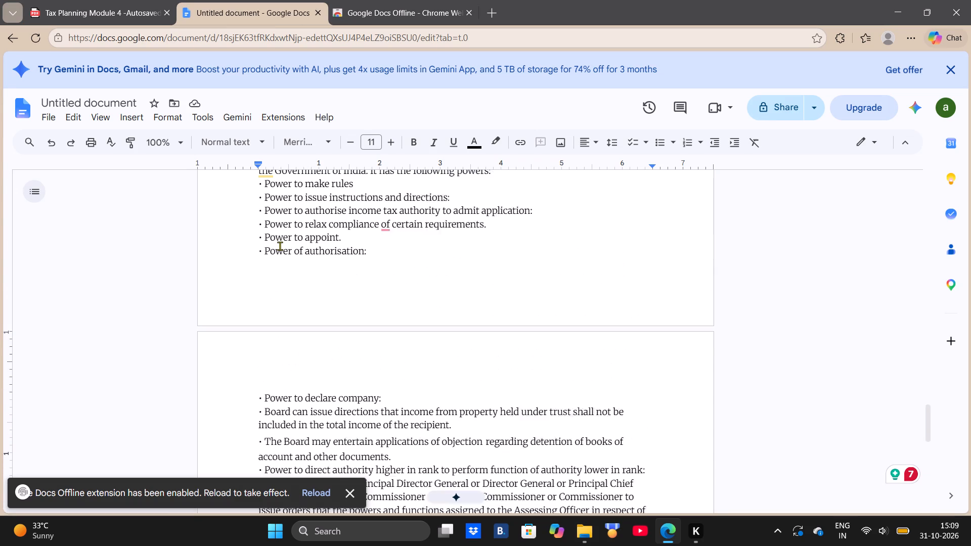
scroll(280, 246, "up", 2)
scroll(280, 246, "down", 3)
left_click(67, 0)
scroll(254, 220, "down", 6)
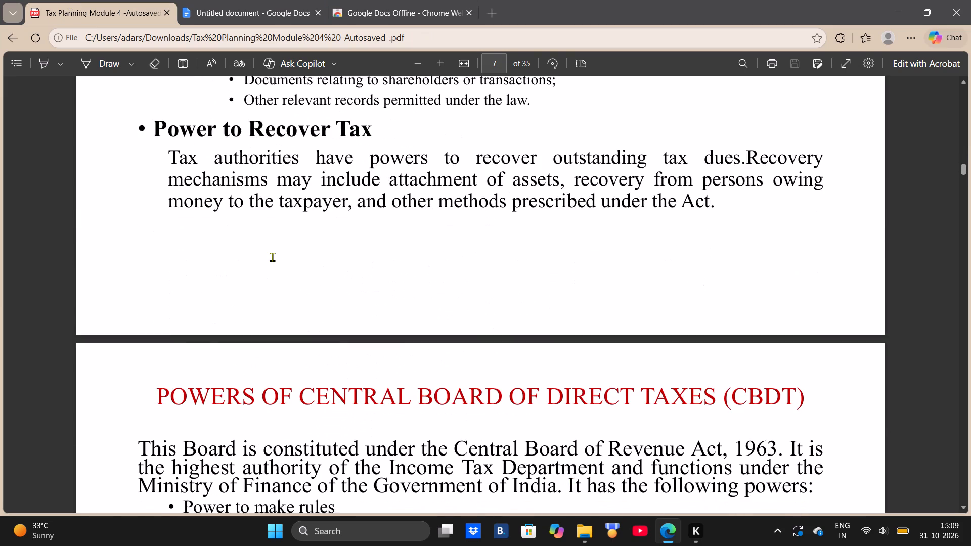
scroll(272, 257, "down", 6)
scroll(213, 246, "up", 2)
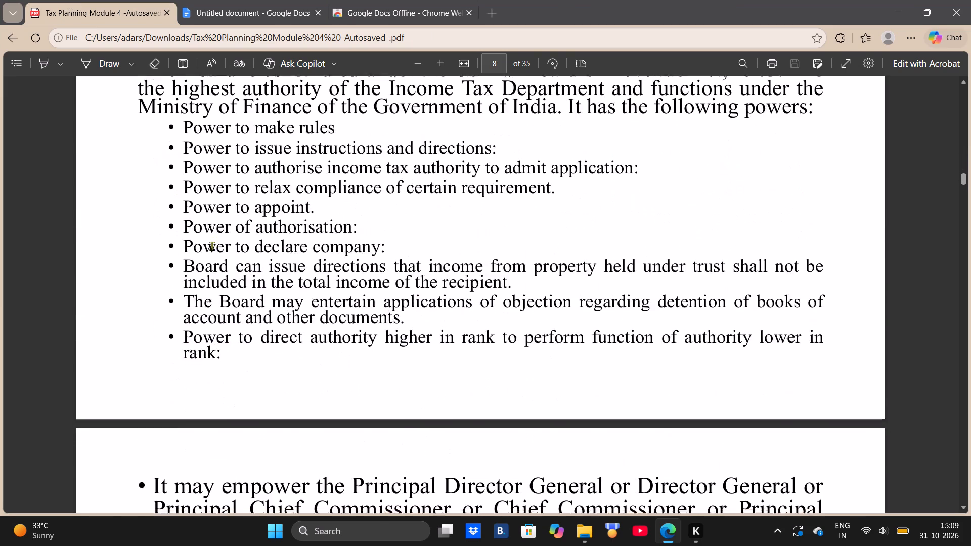
scroll(275, 201, "up", 5)
scroll(277, 212, "down", 5)
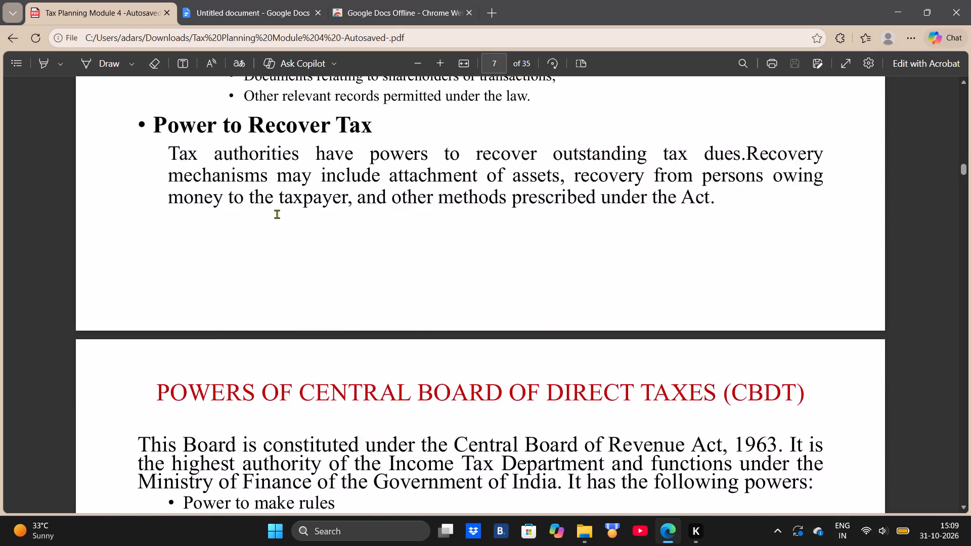
Copy the TAX PLANNING heading and its three points from PDF page 10 into the untitled document, below the public interest bullet.
scroll(283, 251, "down", 15)
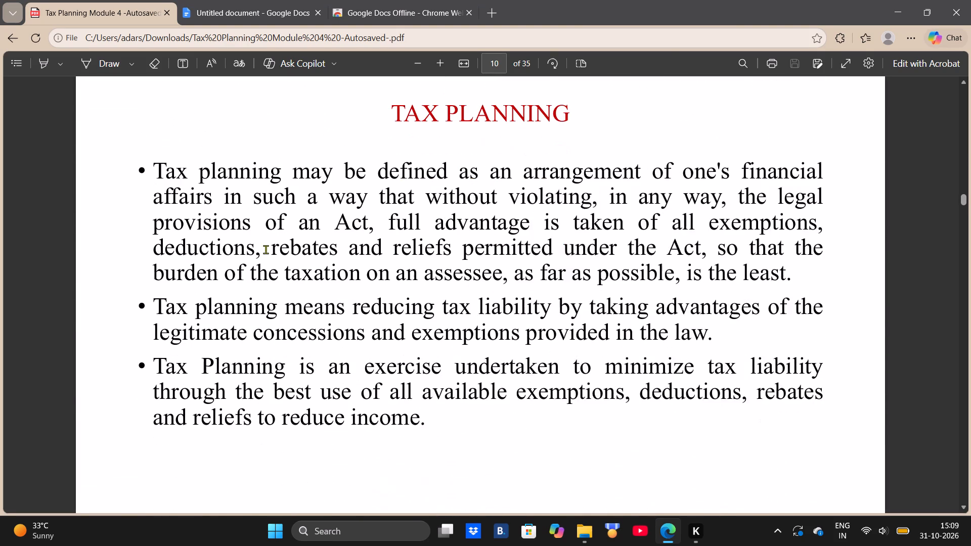
left_click_drag(383, 104, 400, 344)
left_click_drag(390, 108, 419, 427)
left_click_drag(419, 427, 424, 420)
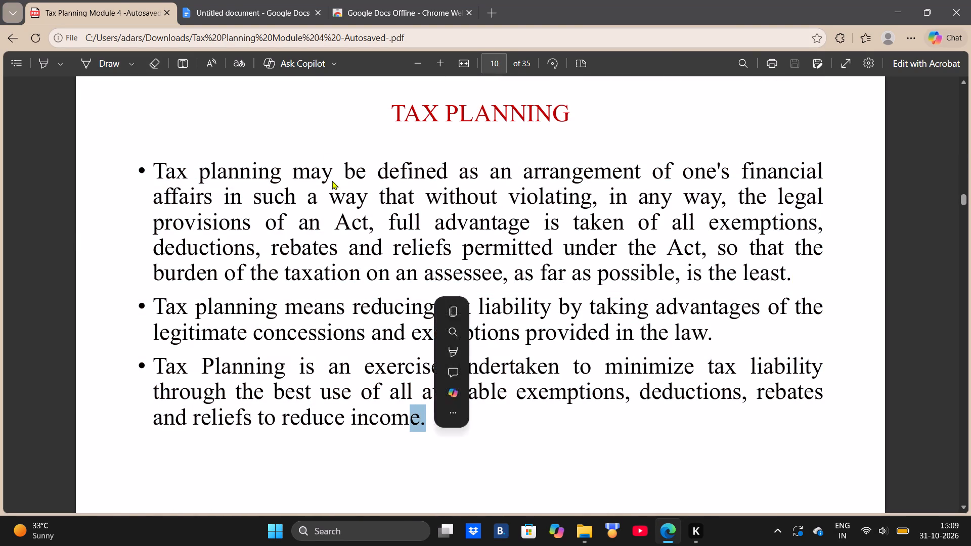
left_click(340, 107)
left_click_drag(387, 109, 422, 389)
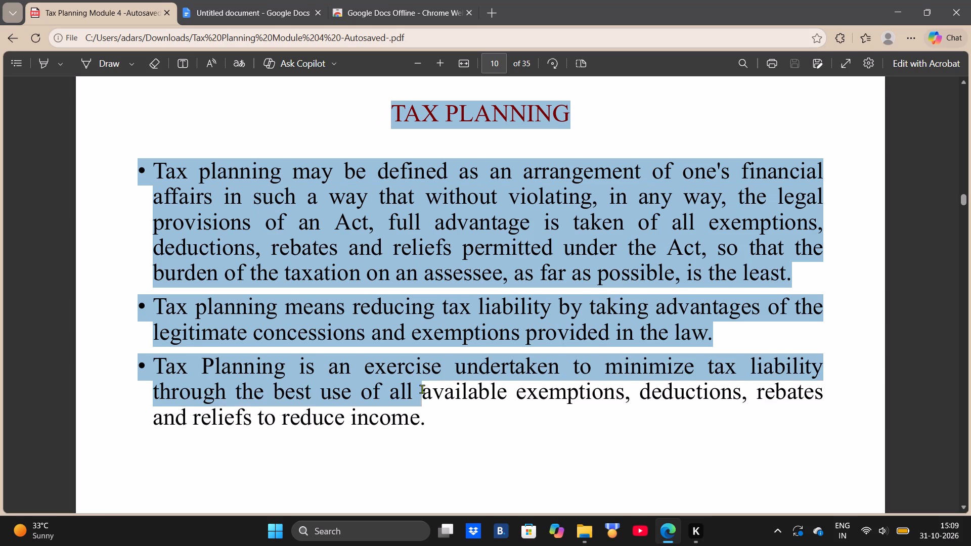
left_click_drag(422, 389, 430, 421)
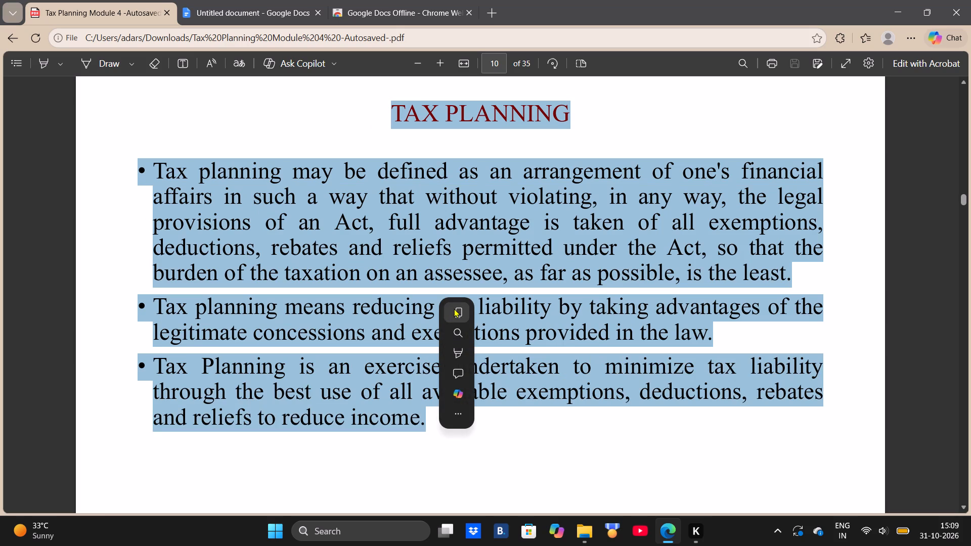
left_click(454, 308)
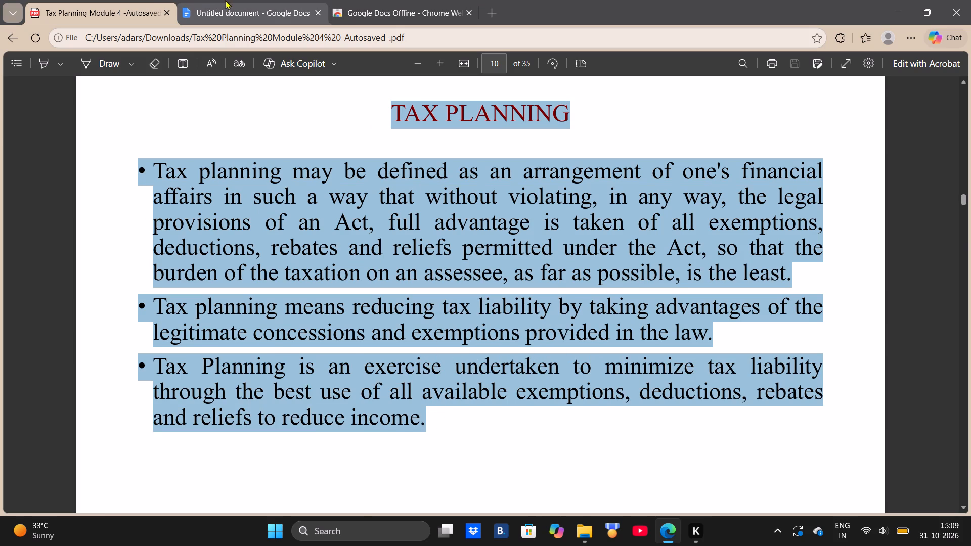
left_click(224, 0)
scroll(372, 358, "down", 5)
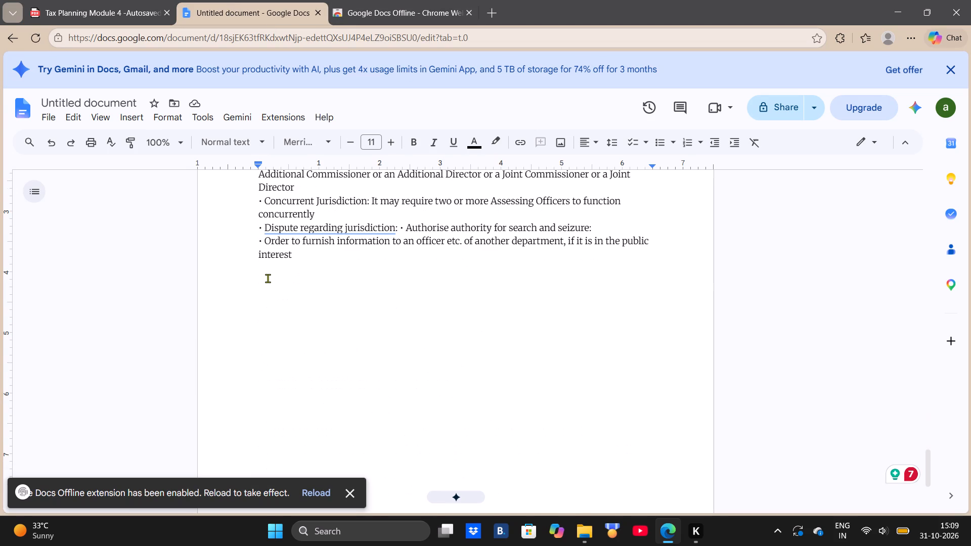
key("Return")
key("ctrl+v")
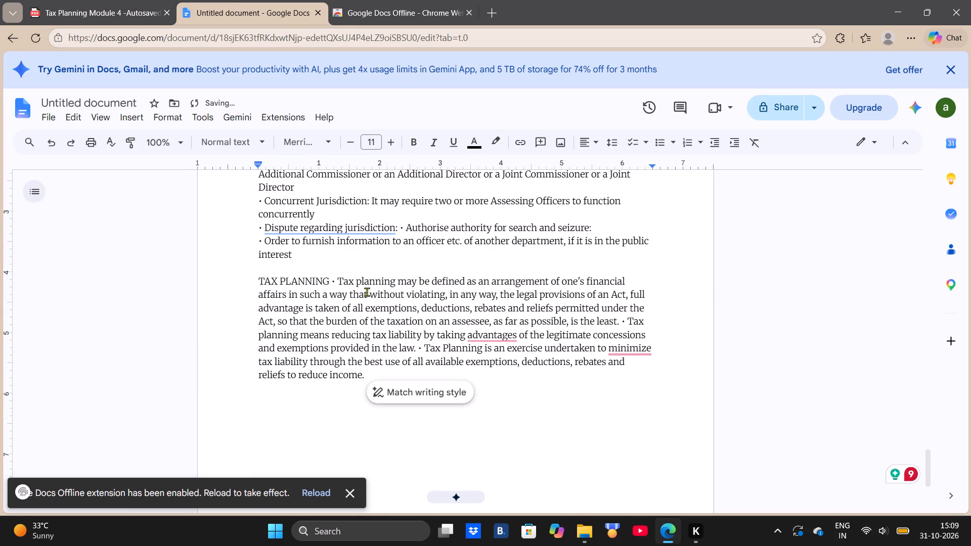
Break the pasted text so the TAX PLANNING heading and each of its three bullet points start on their own lines.
left_click(337, 283)
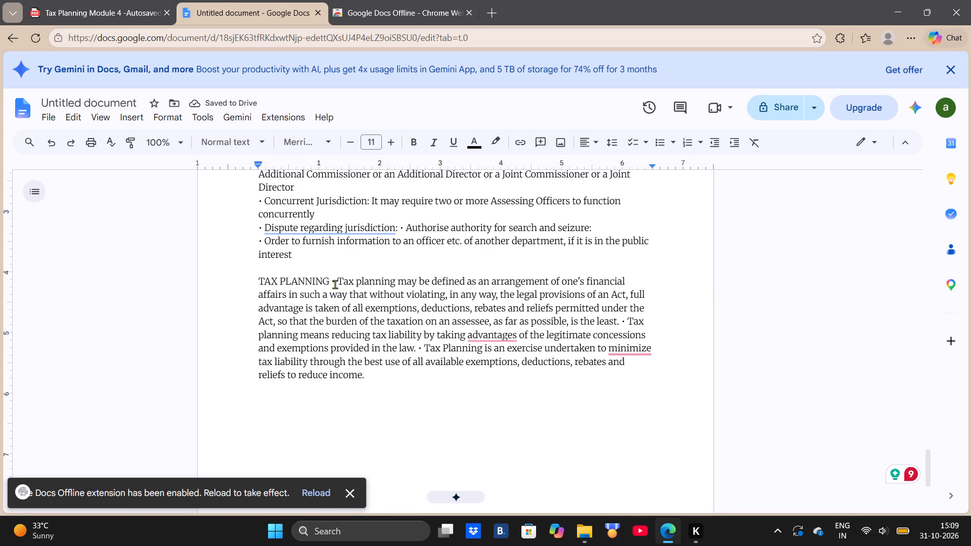
left_click(333, 284)
key("Return")
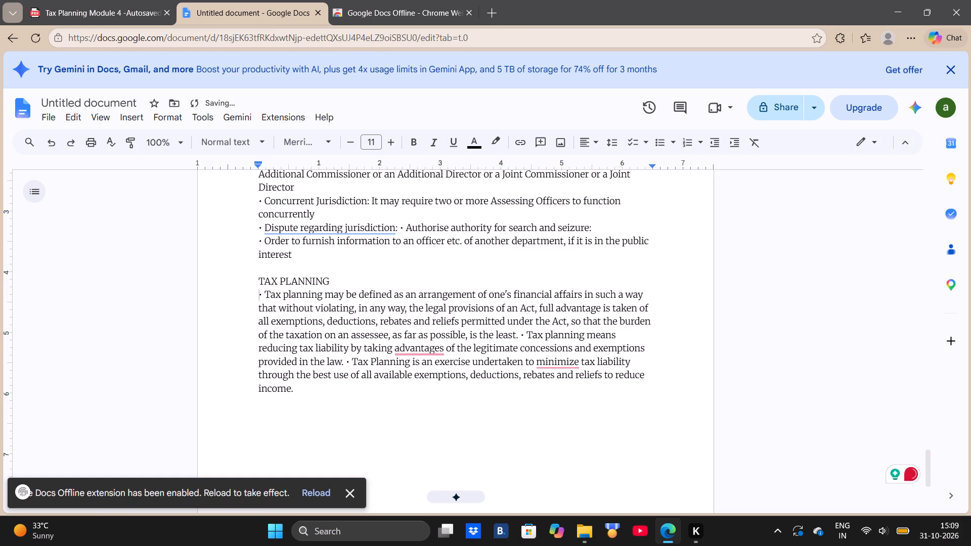
left_click(523, 336)
left_click(521, 336)
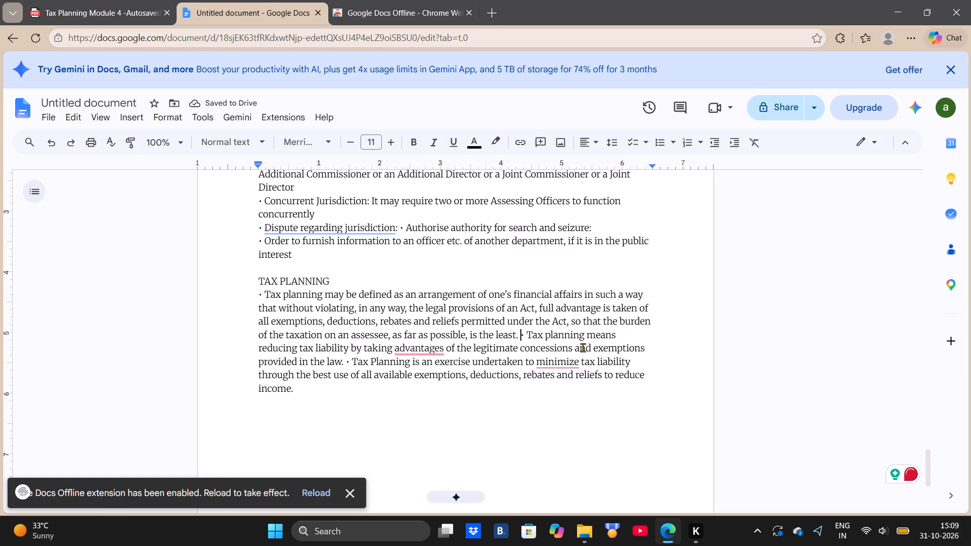
key("Return")
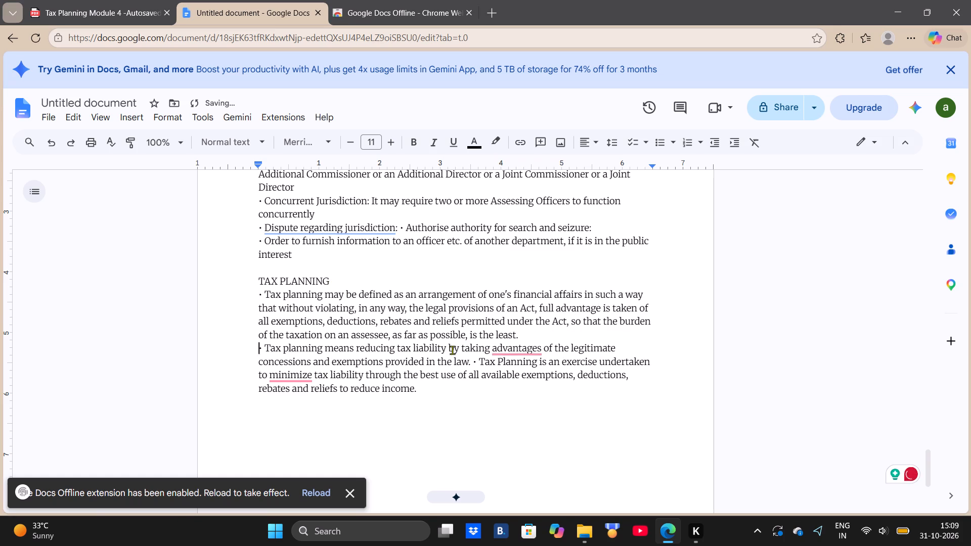
left_click(473, 361)
key("Return")
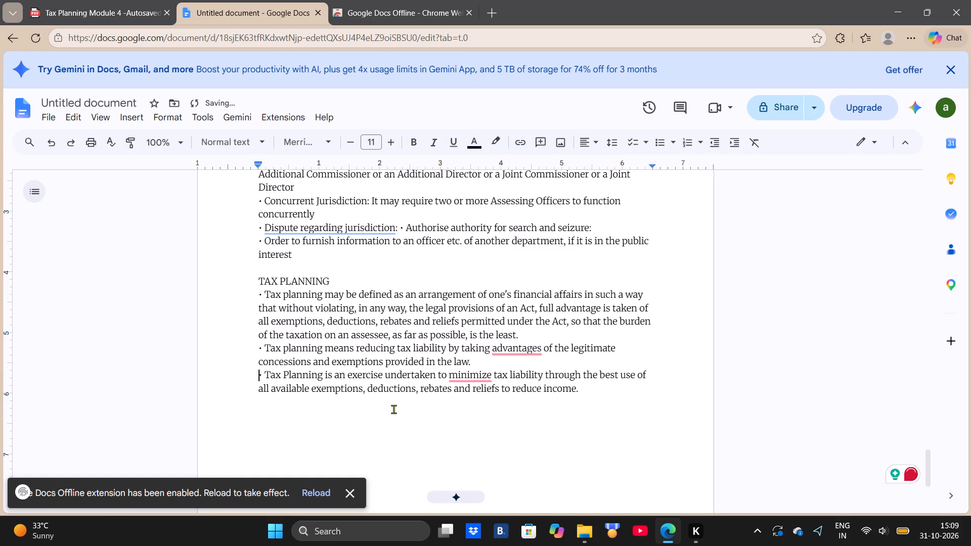
Format the TAX PLANNING heading in size 14 Merriweather Bold.
left_click_drag(585, 392, 261, 296)
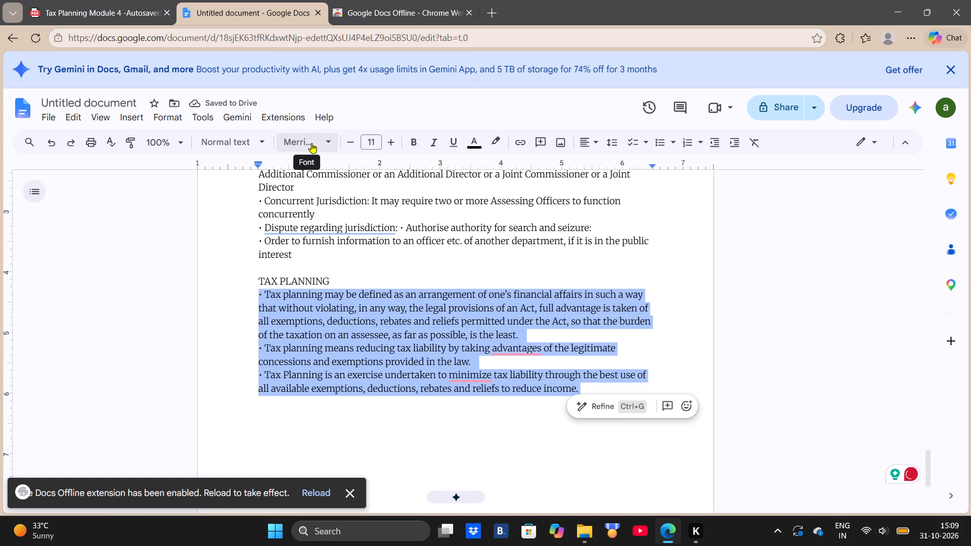
left_click_drag(342, 281, 341, 281)
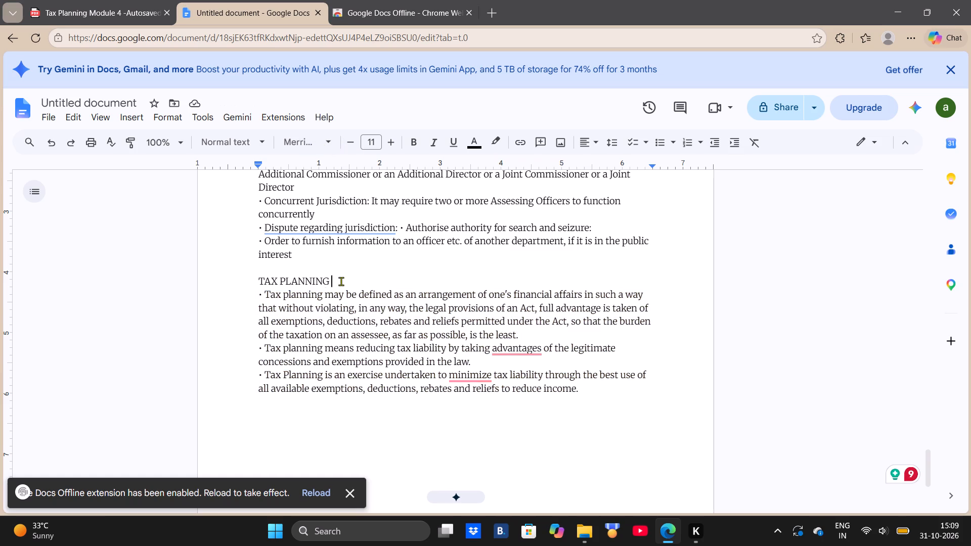
left_click_drag(341, 281, 245, 279)
double_click(389, 145)
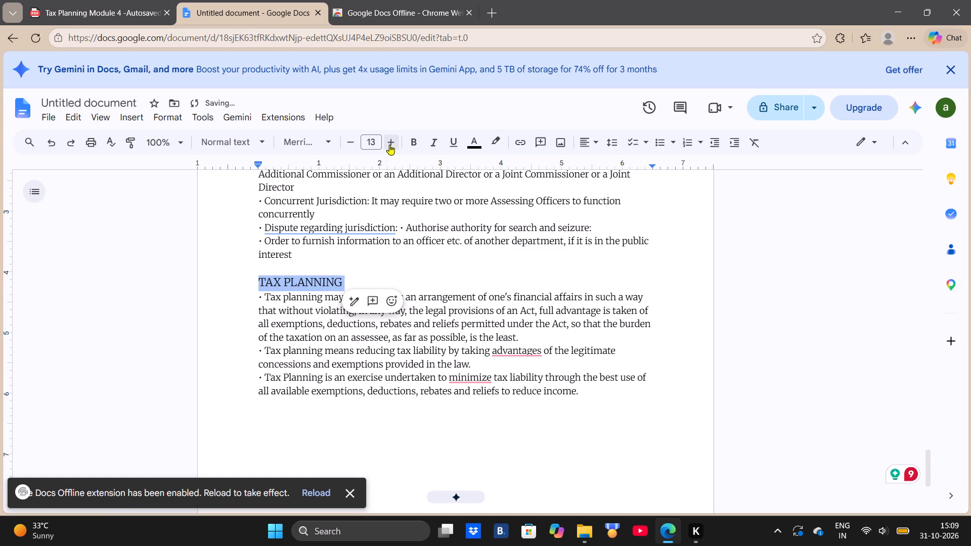
left_click(389, 145)
left_click(321, 146)
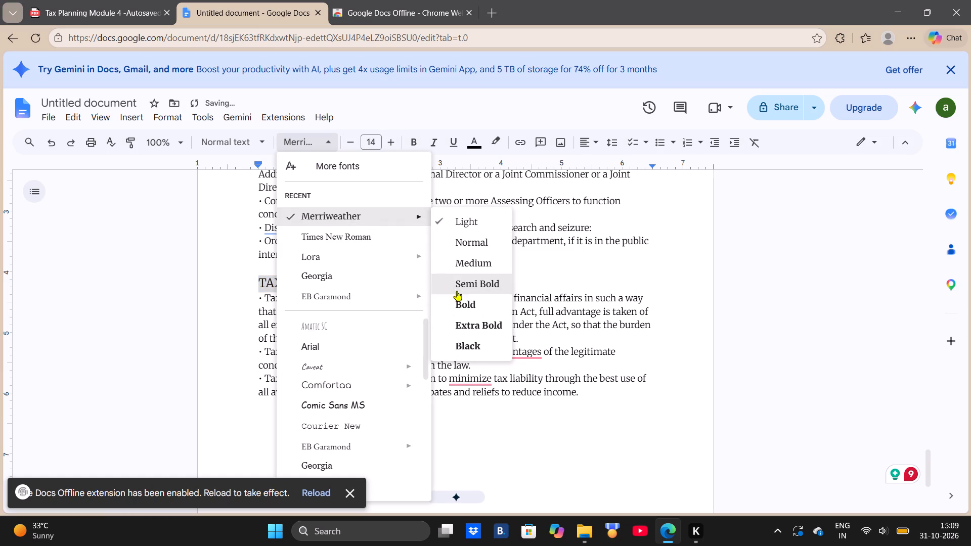
left_click(464, 310)
left_click(443, 271)
Copy the Precautions in Tax Planning section from PDF page 11 and paste it below the Tax Planning notes, leaving a blank line between.
scroll(454, 276, "down", 3)
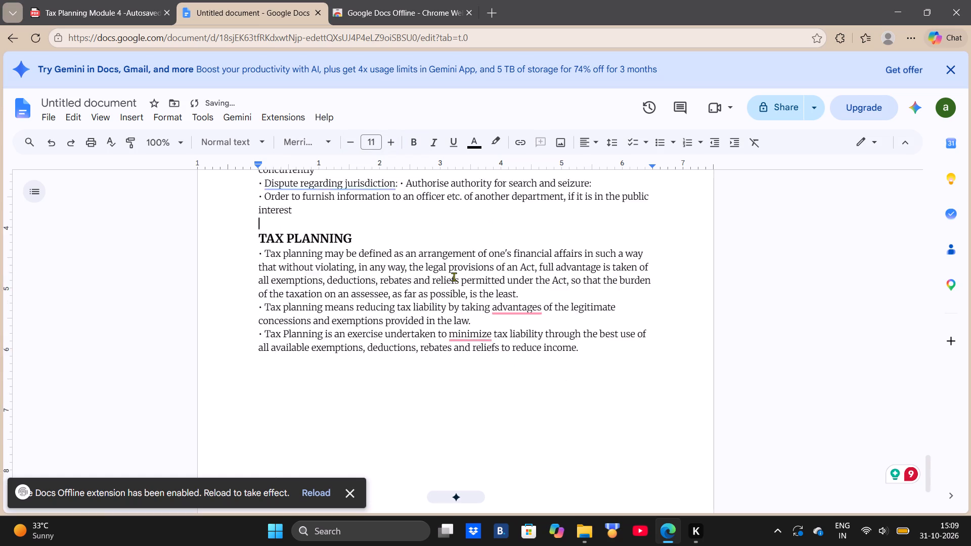
left_click(625, 219)
key("Return")
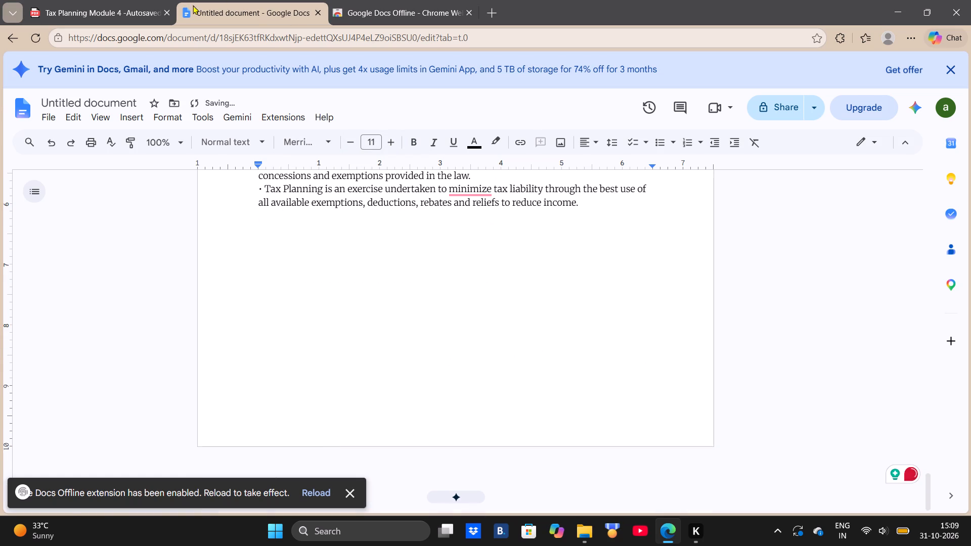
left_click(100, 11)
scroll(452, 352, "down", 8)
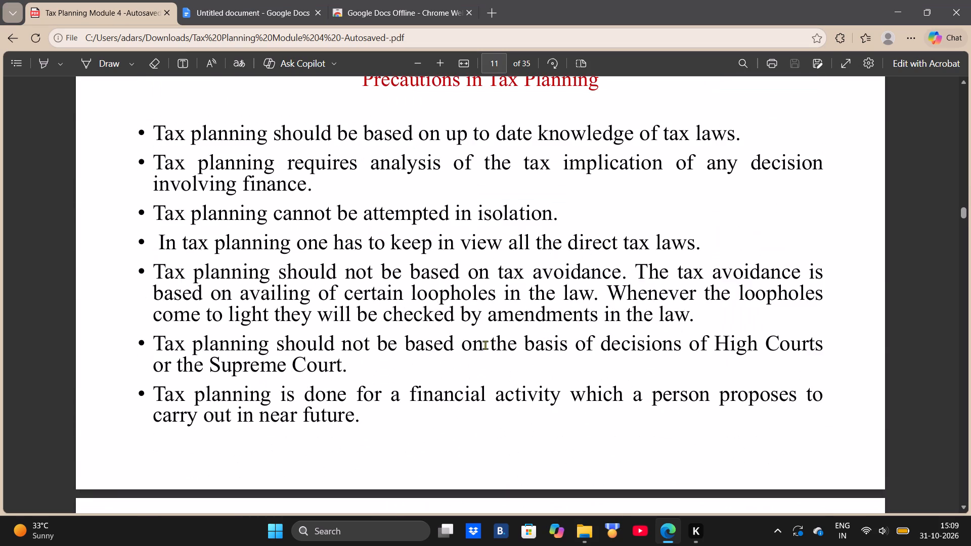
scroll(409, 327, "up", 1)
left_click_drag(359, 128, 394, 474)
left_click(428, 365)
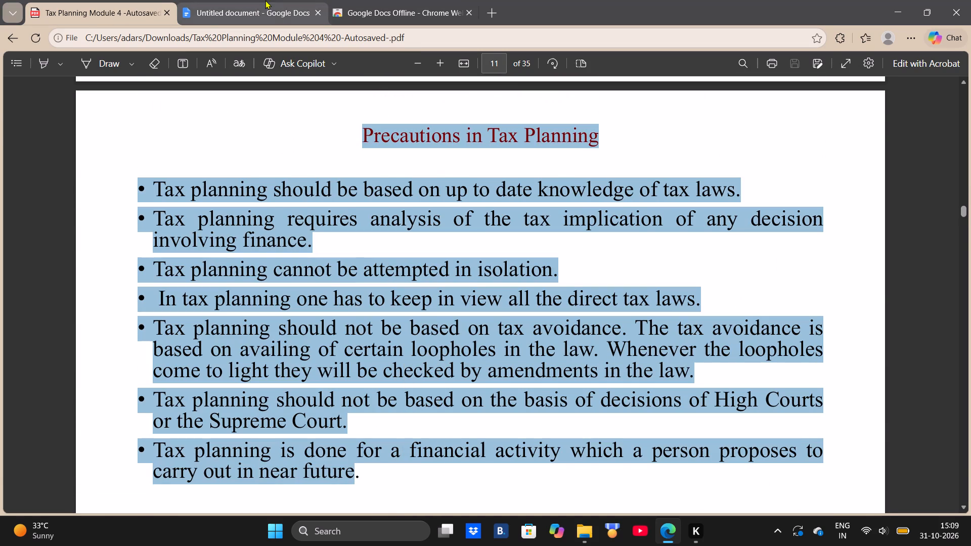
left_click(265, 0)
key("Return")
right_click(262, 236)
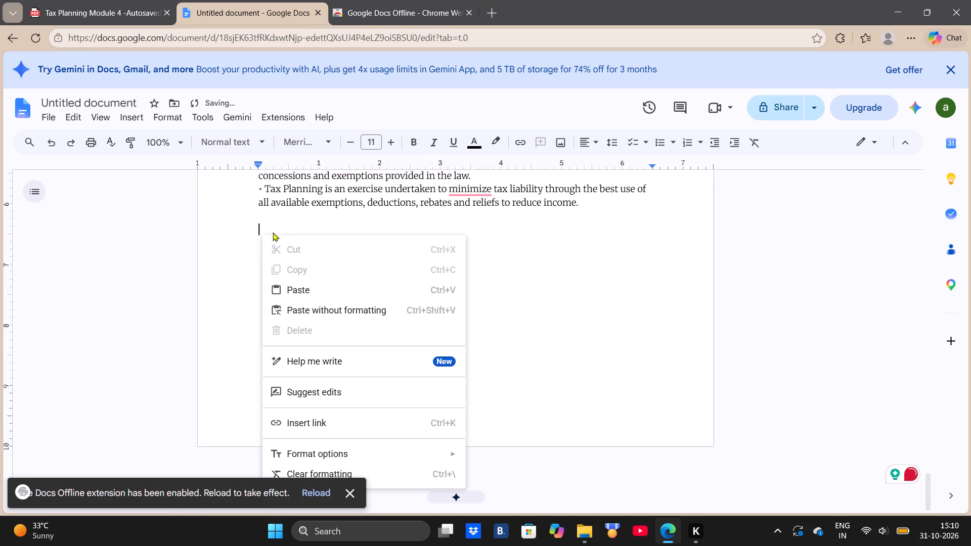
left_click(298, 285)
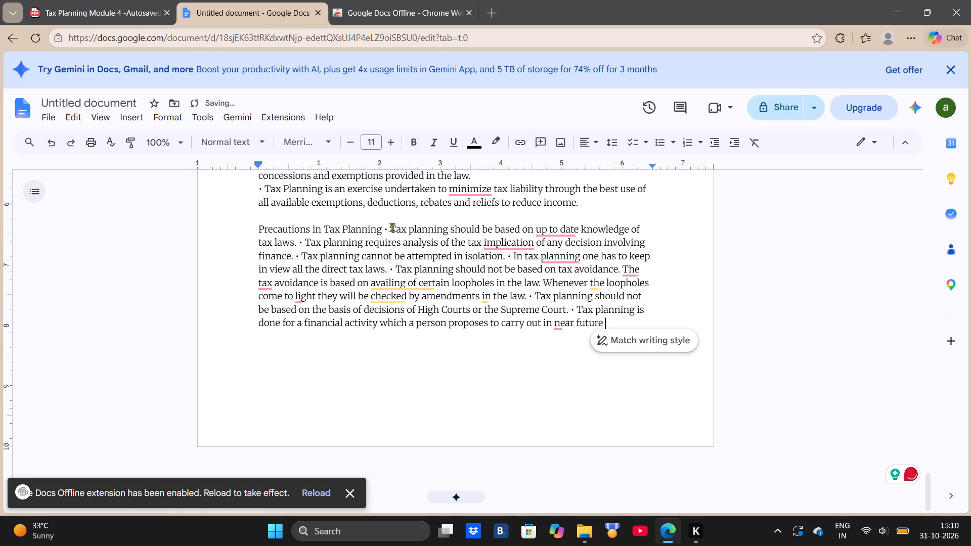
Start new lines in the pasted Precautions text at the up-to-date knowledge, tax implication, direct tax laws, tax avoidance and High Courts bullets.
left_click(385, 231)
key("Return")
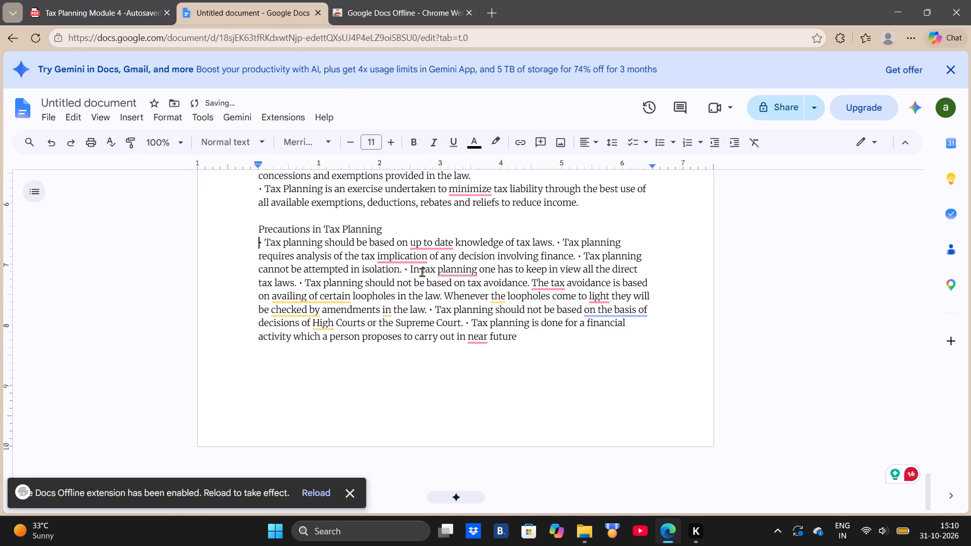
left_click(556, 243)
key("Return")
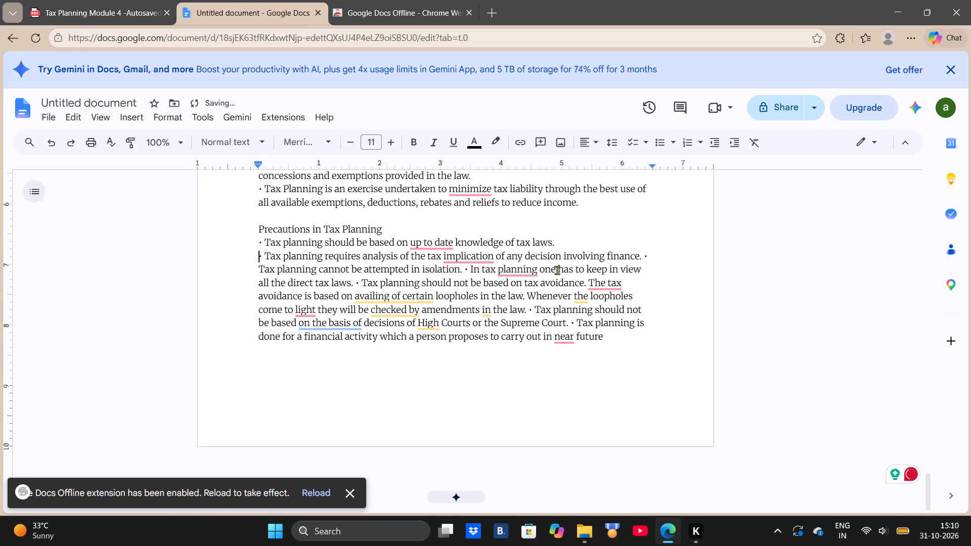
left_click(466, 270)
key("Return")
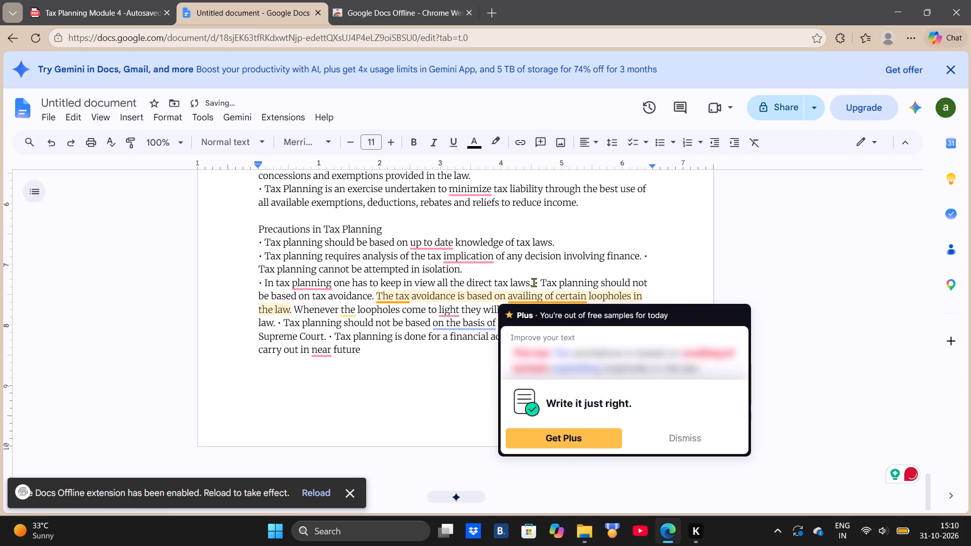
left_click(534, 282)
key("Return")
left_click(416, 323)
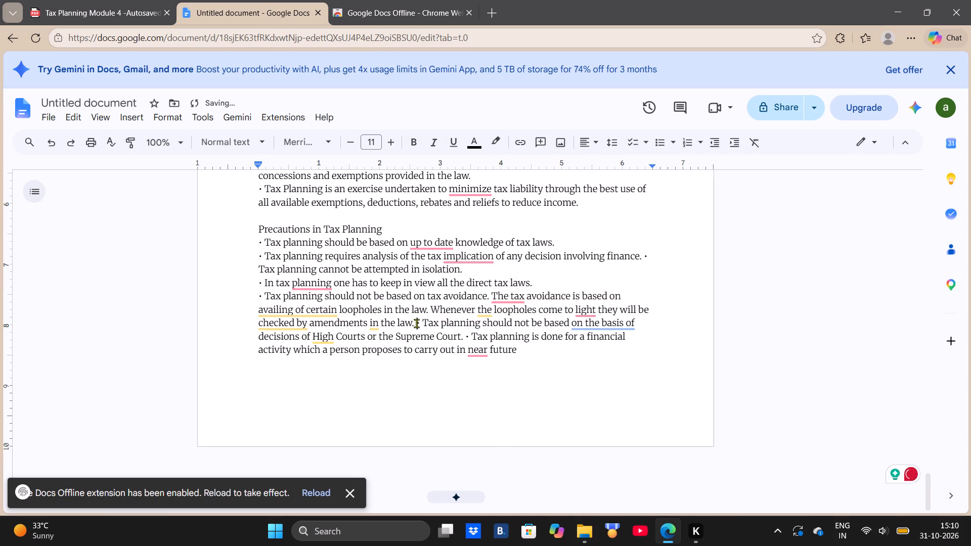
key("Return")
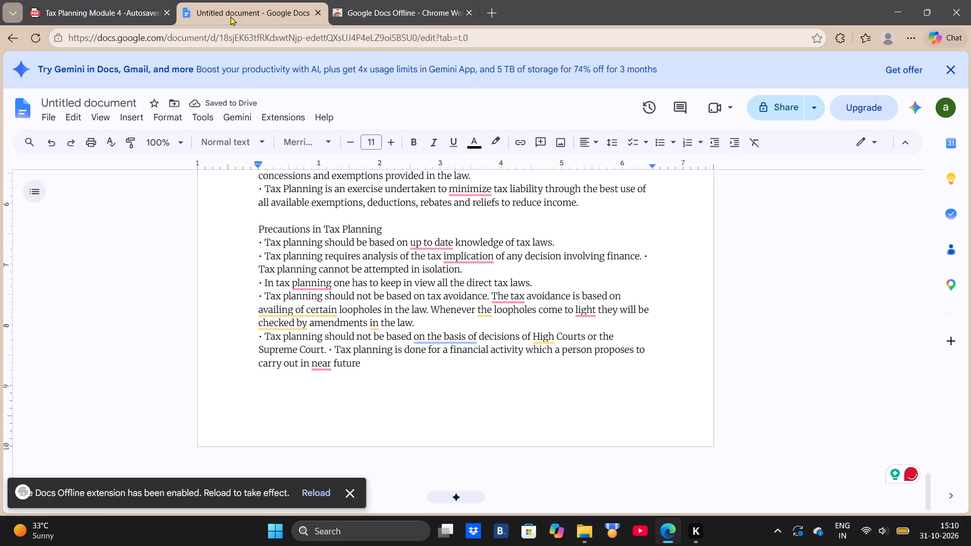
Compare with the Precautions slide in the PDF and start a new line at the financial activity bullet in the notes.
left_click(144, 16)
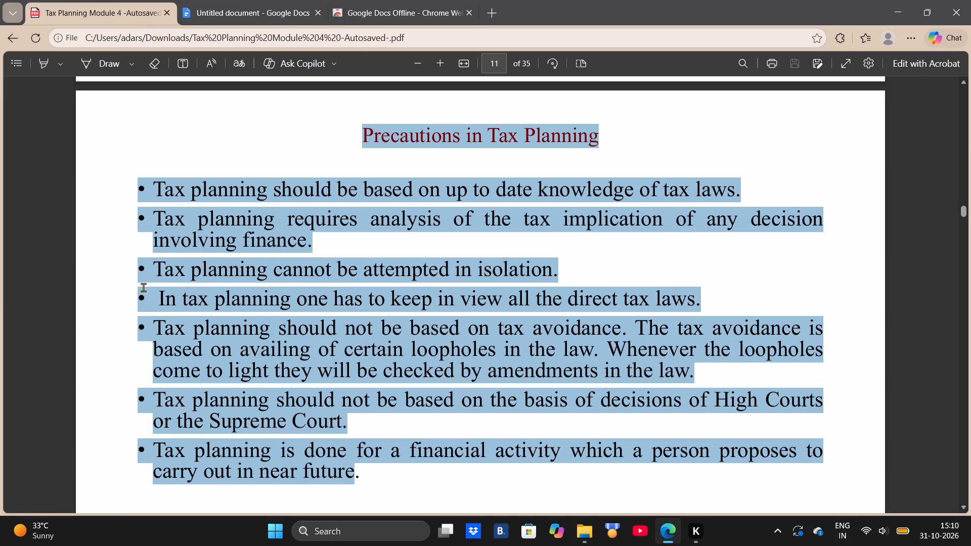
left_click(287, 0)
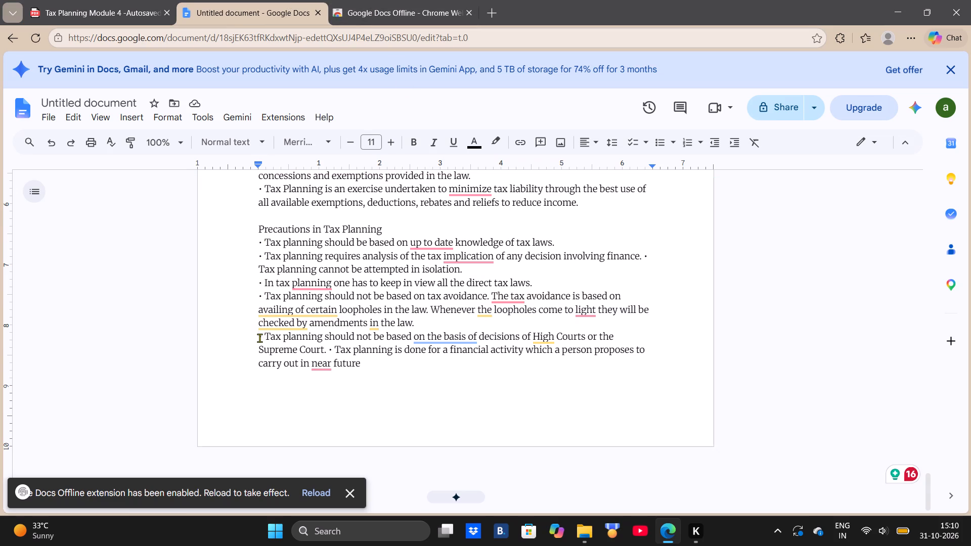
left_click(330, 350)
key("Return")
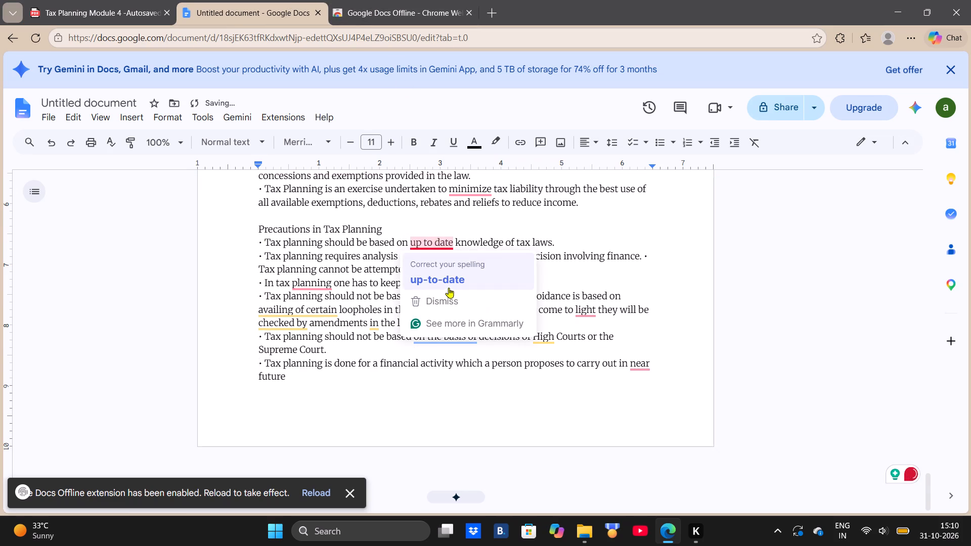
Accept the Grammarly corrections in the Precautions text: up-to-date, implications, a comma after planning, and Tax in place of The tax.
left_click(449, 289)
left_click(468, 289)
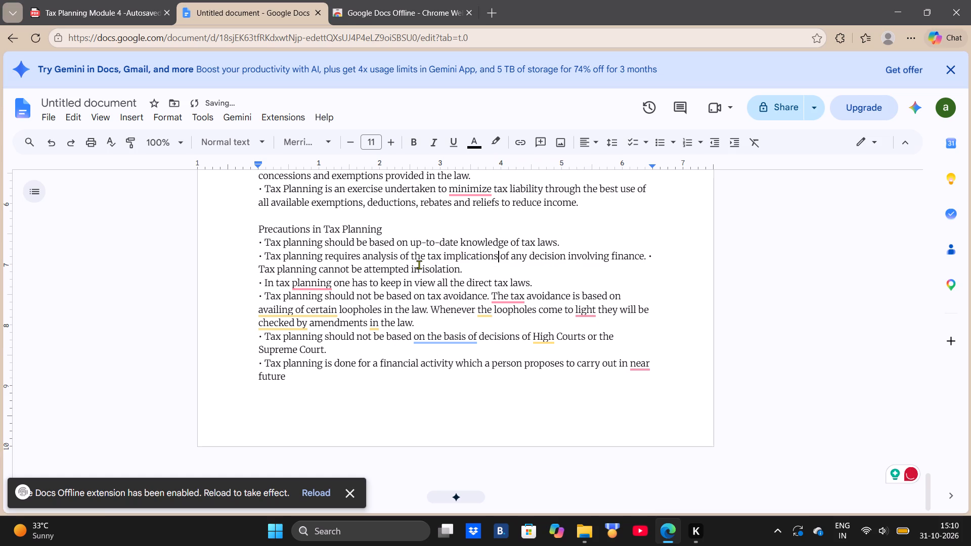
left_click(323, 317)
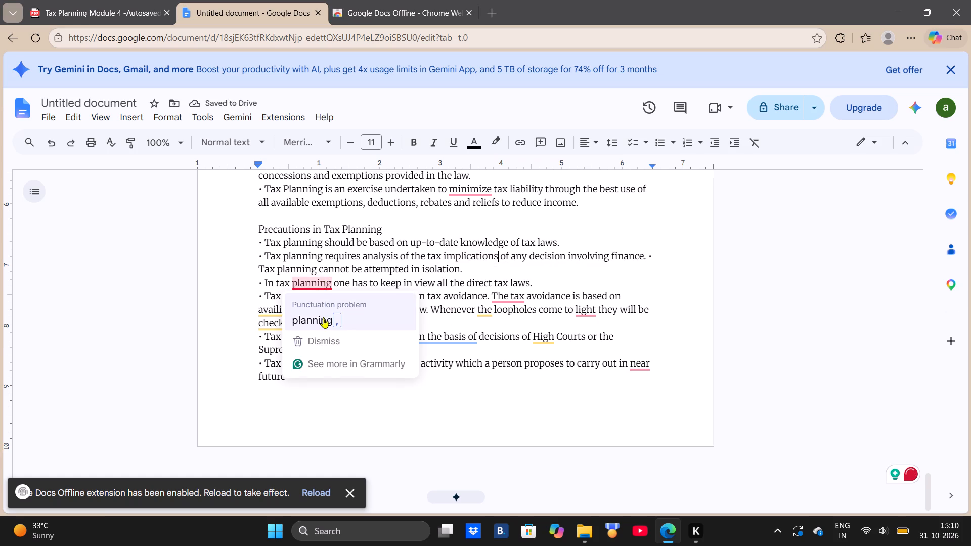
left_click(508, 326)
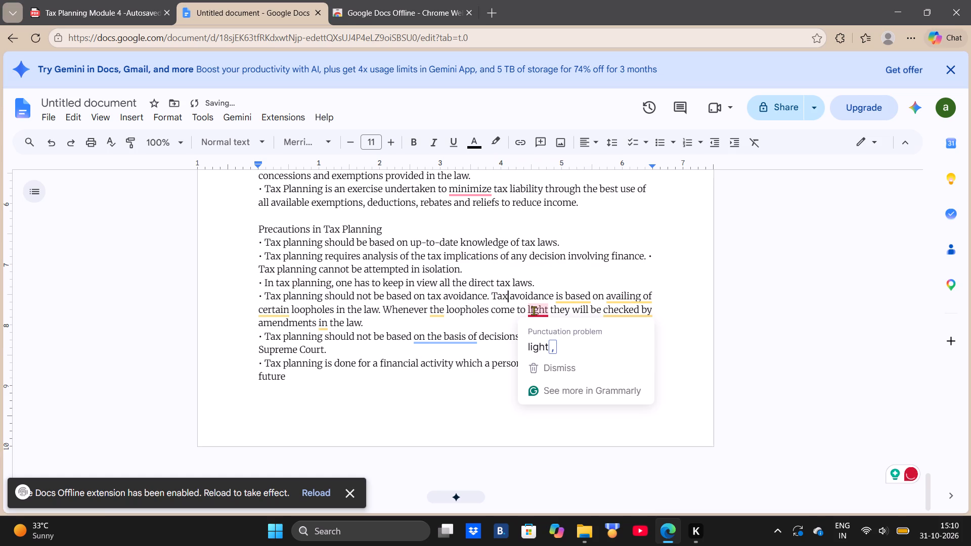
Format the Precautions in Tax Planning heading in size 13 Merriweather Extra Bold.
scroll(487, 258, "up", 3)
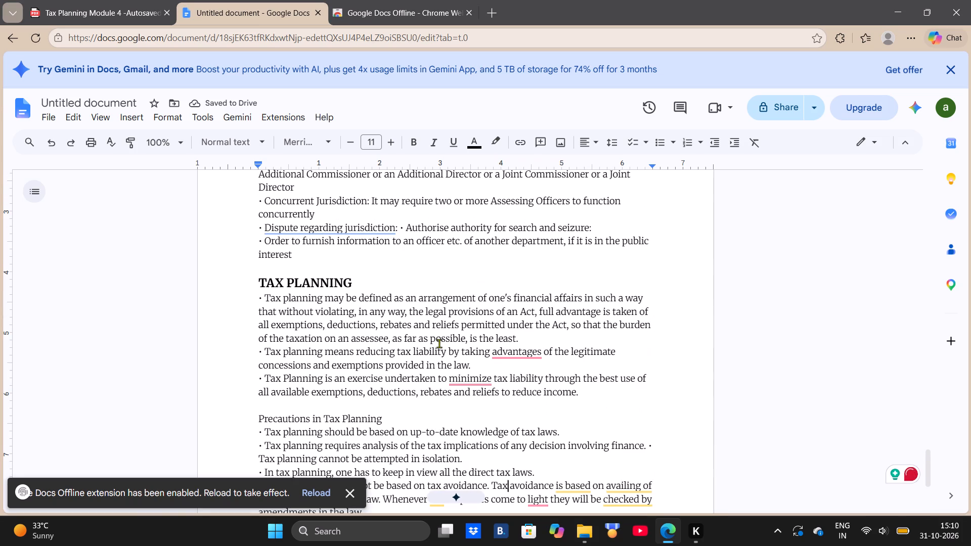
scroll(380, 289, "down", 2)
left_click_drag(385, 291, 223, 291)
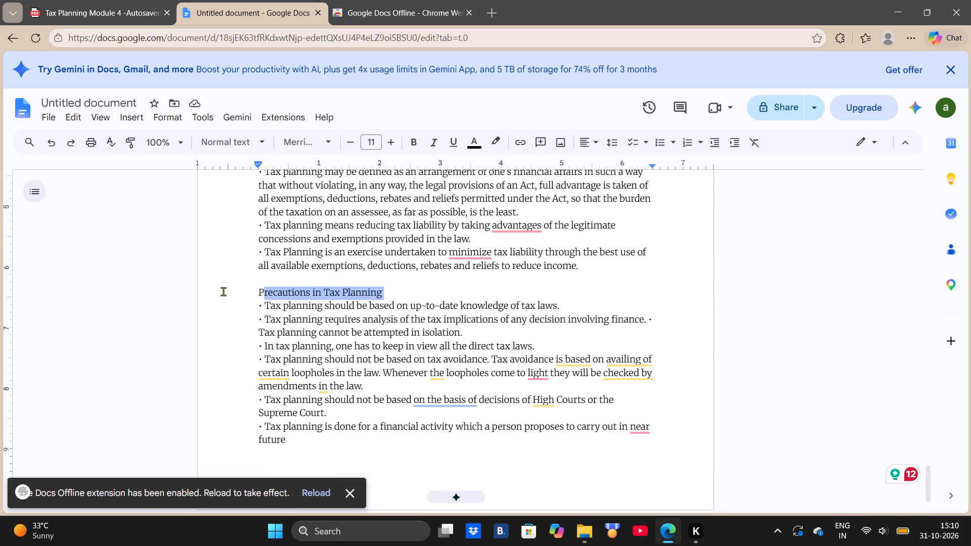
left_click_drag(223, 291, 218, 291)
left_click(327, 141)
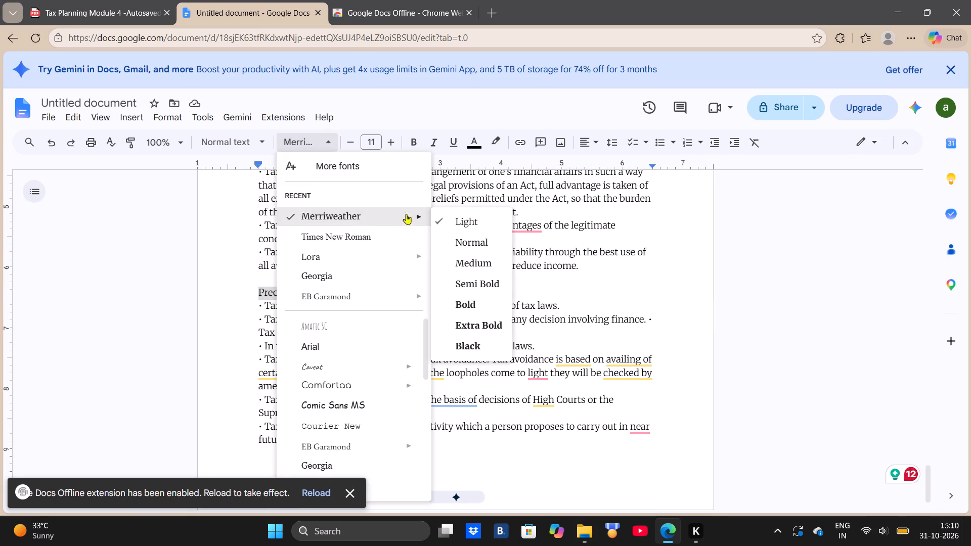
left_click(471, 318)
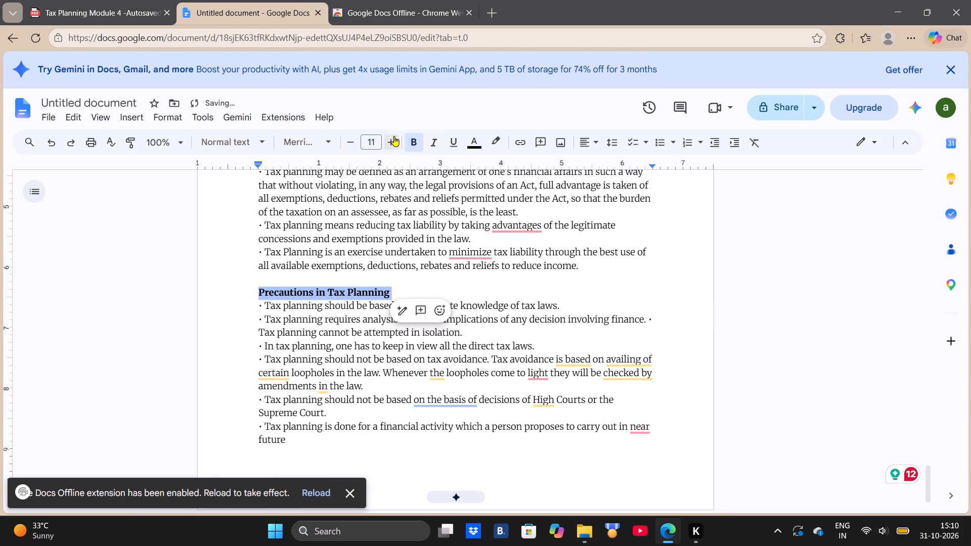
double_click(394, 136)
Start a new line at the end of the notes, after the last Precautions bullet.
scroll(415, 224, "down", 2)
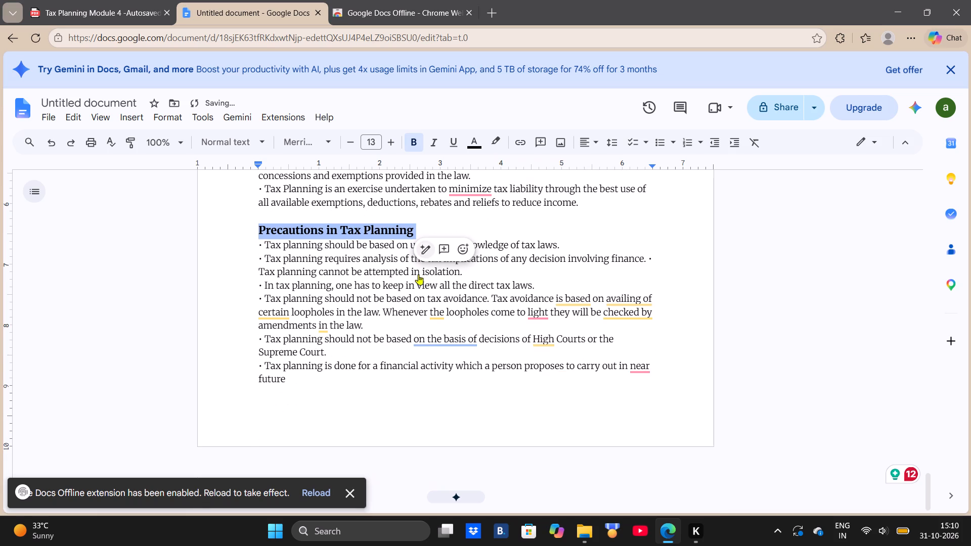
scroll(408, 361, "down", 2)
left_click(326, 395)
key("Return")
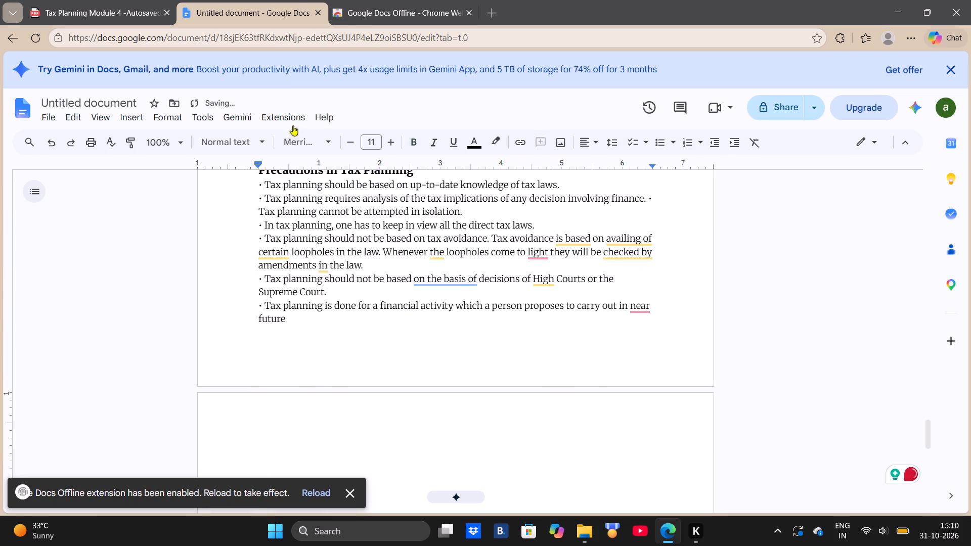
Copy the Need for Tax Planning heading and its bullet list from page 12 of the PDF.
left_click(143, 9)
scroll(294, 267, "down", 7)
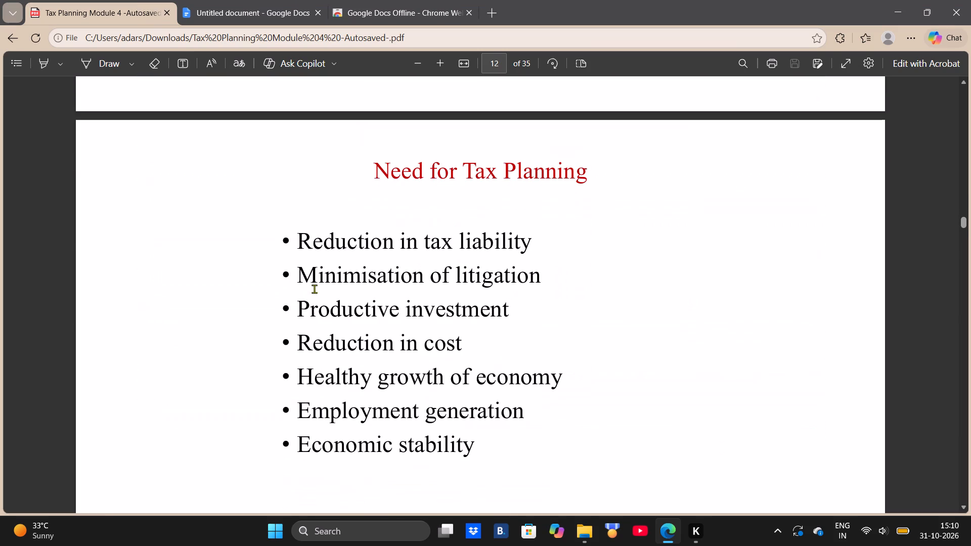
left_click_drag(362, 147, 384, 414)
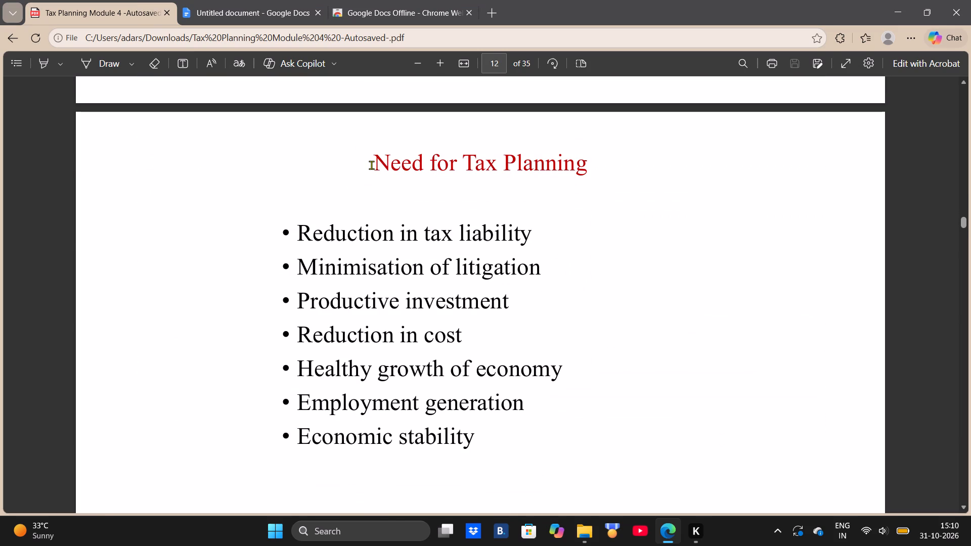
left_click_drag(371, 165, 486, 443)
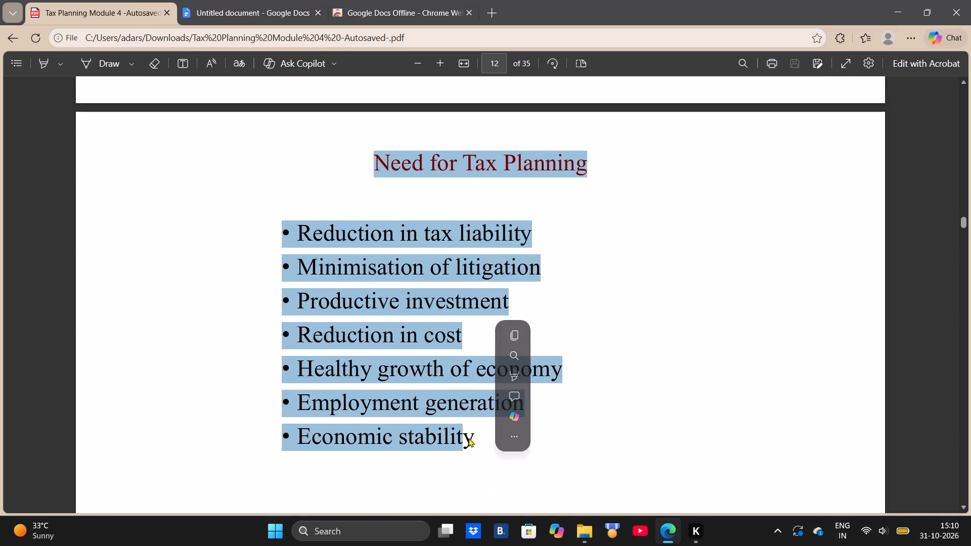
left_click(468, 438)
left_click_drag(373, 153, 501, 460)
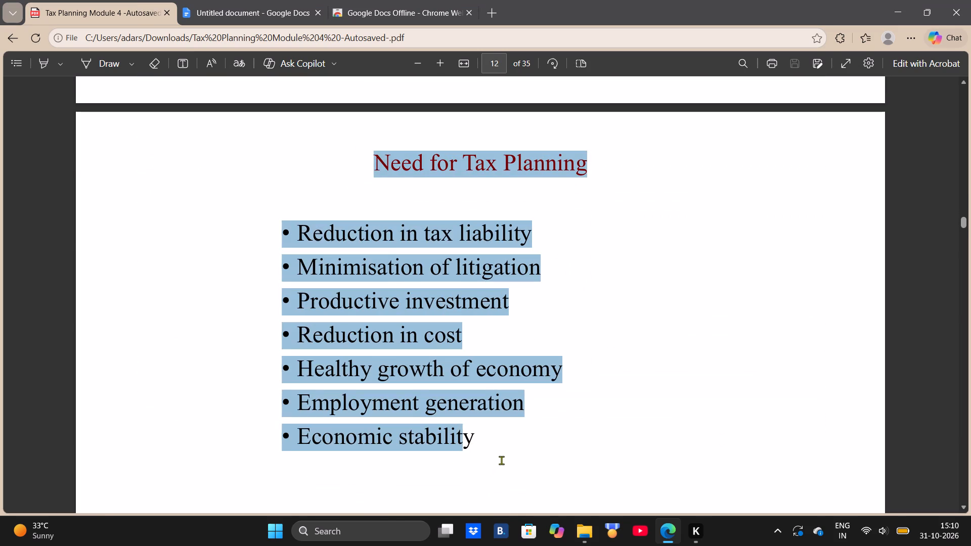
left_click_drag(501, 460, 507, 441)
left_click_drag(507, 441, 474, 505)
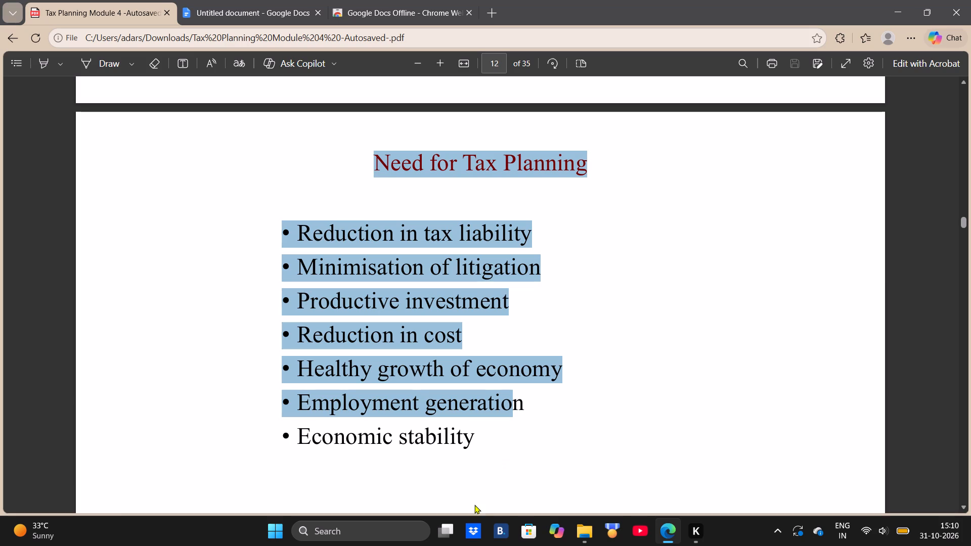
left_click_drag(474, 505, 491, 545)
left_click(525, 373)
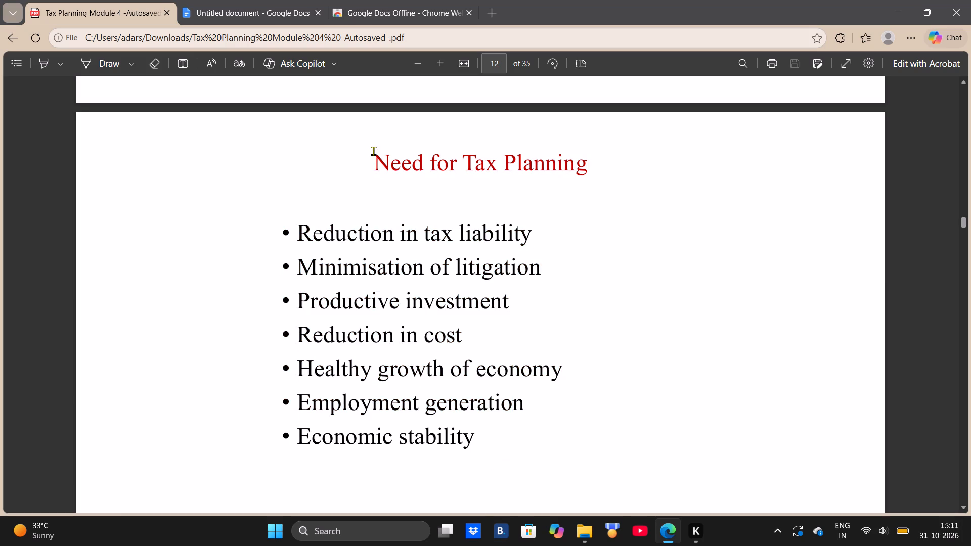
left_click_drag(373, 151, 529, 490)
left_click(351, 157)
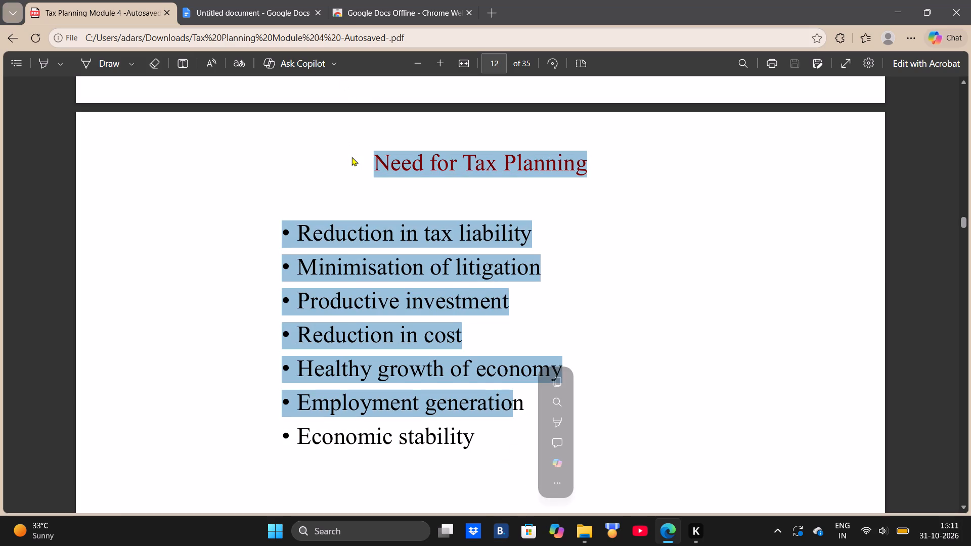
left_click_drag(368, 156, 495, 449)
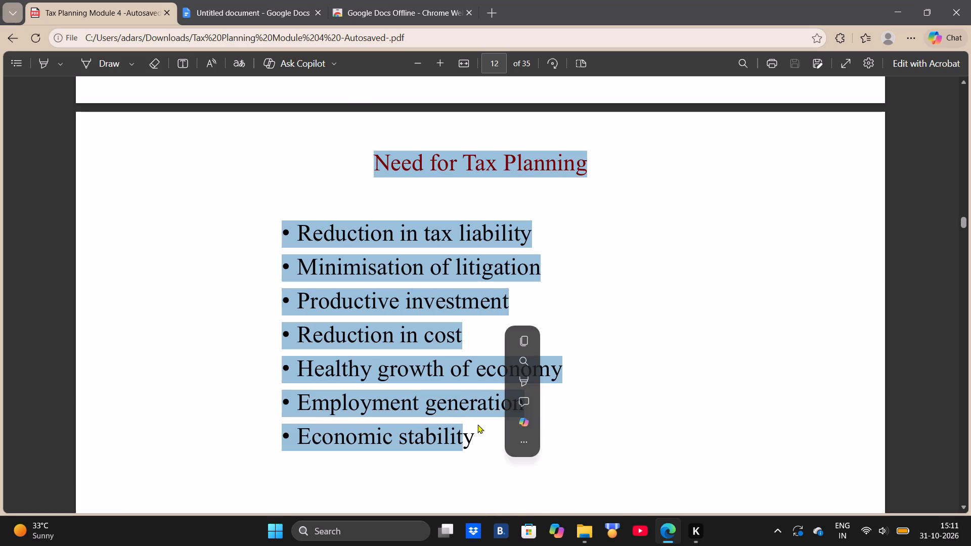
left_click(522, 339)
Paste the copied Need for Tax Planning text into the Google Docs notes, below the Precautions section on the new page.
left_click(274, 11)
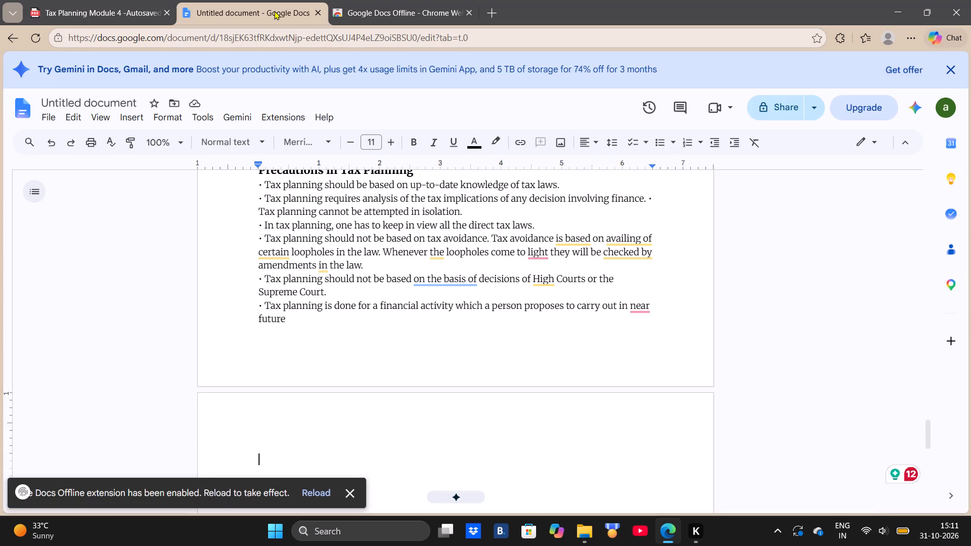
scroll(357, 318, "down", 2)
right_click(266, 333)
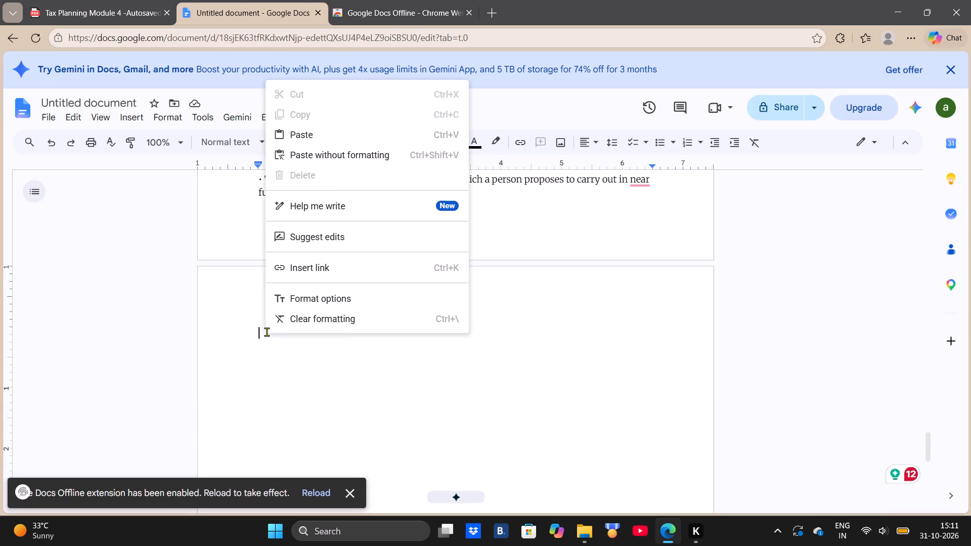
left_click(305, 137)
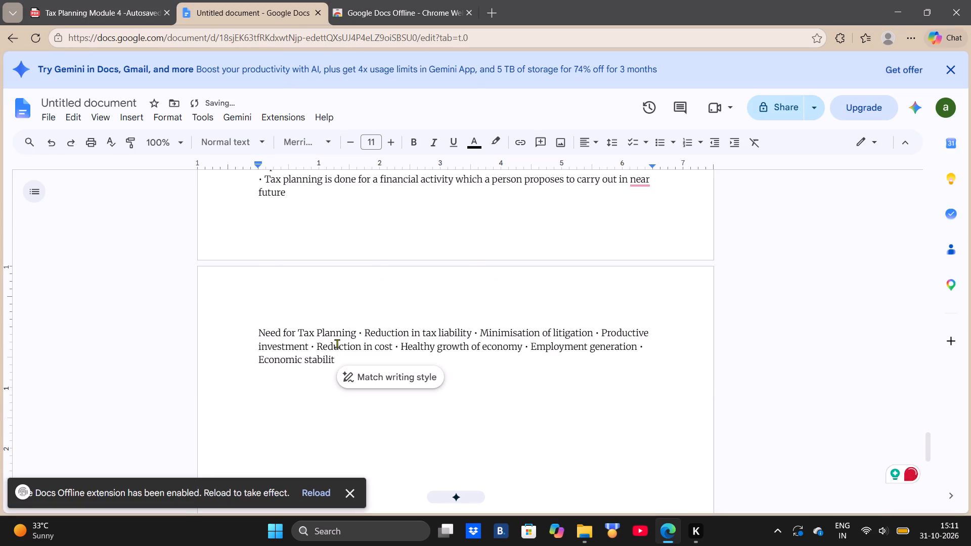
Format the Need for Tax Planning heading in size 14 Merriweather Bold.
left_click_drag(358, 332, 234, 330)
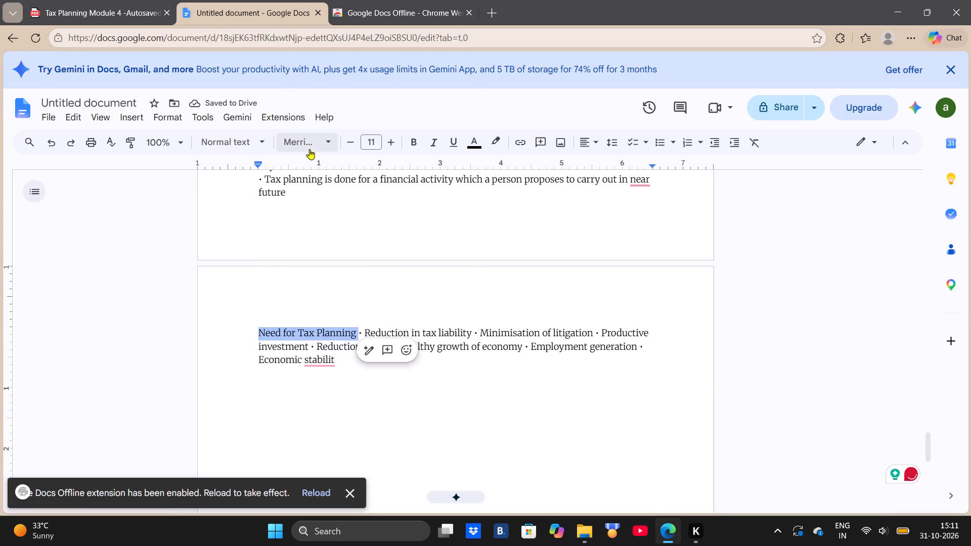
left_click(317, 144)
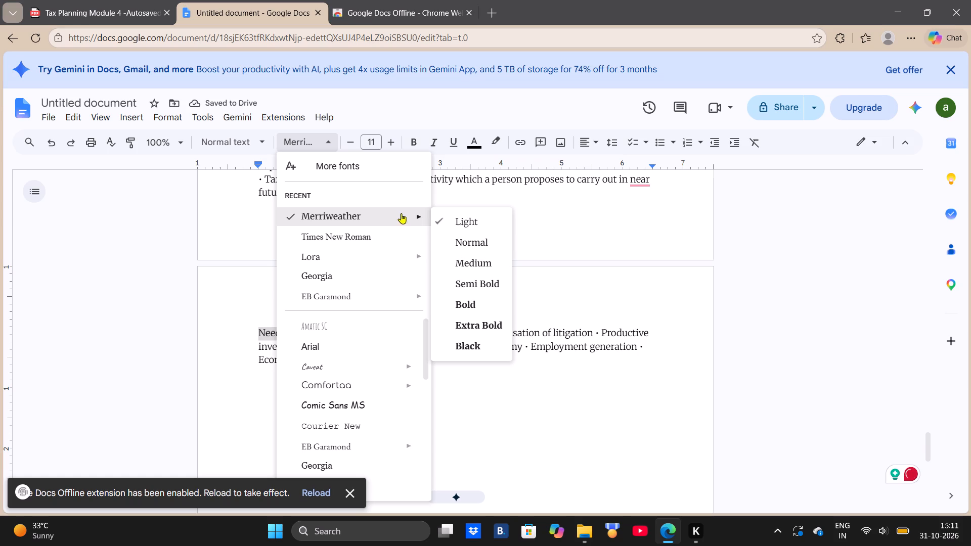
left_click(451, 302)
triple_click(394, 138)
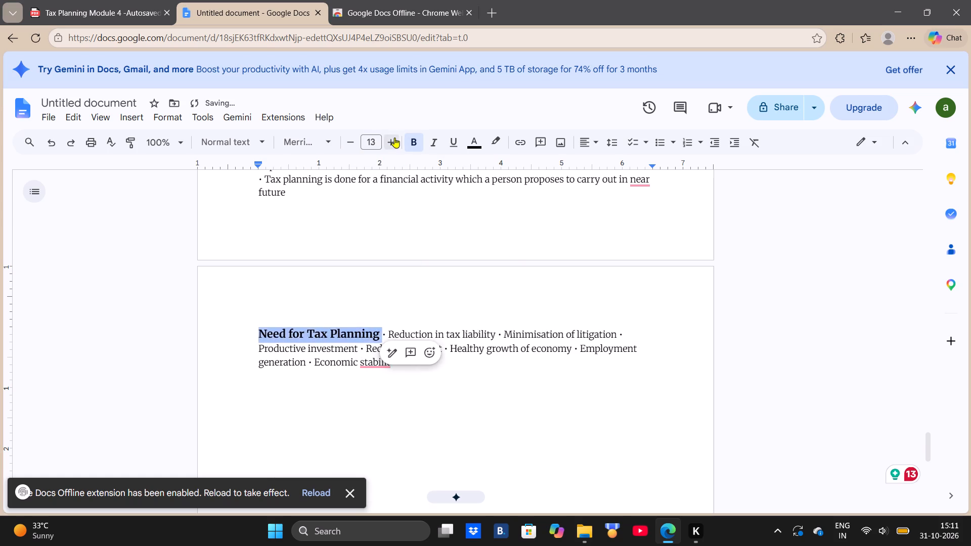
Break the Need for Tax Planning text so that each of its seven bullets starts on its own line below the heading.
left_click(393, 336)
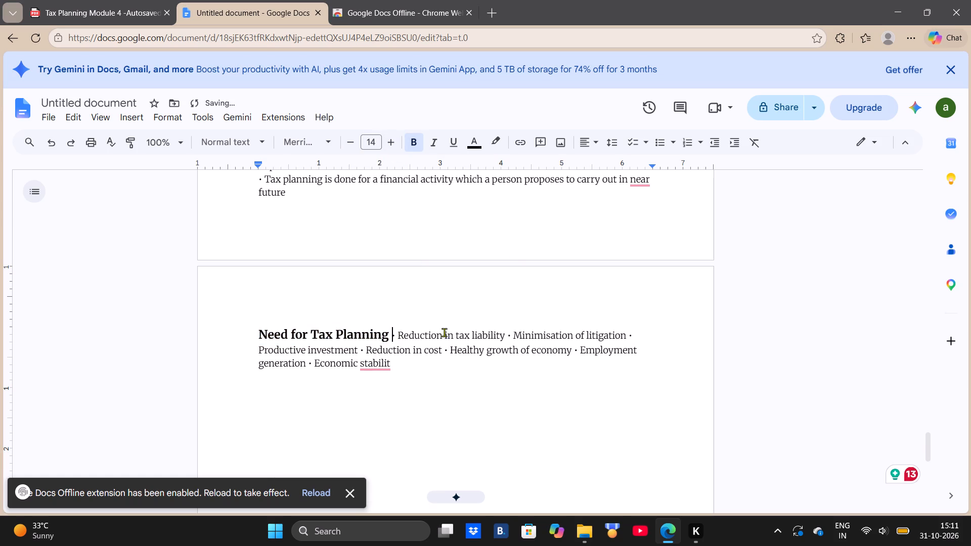
key("Return")
left_click(374, 350)
key("Return")
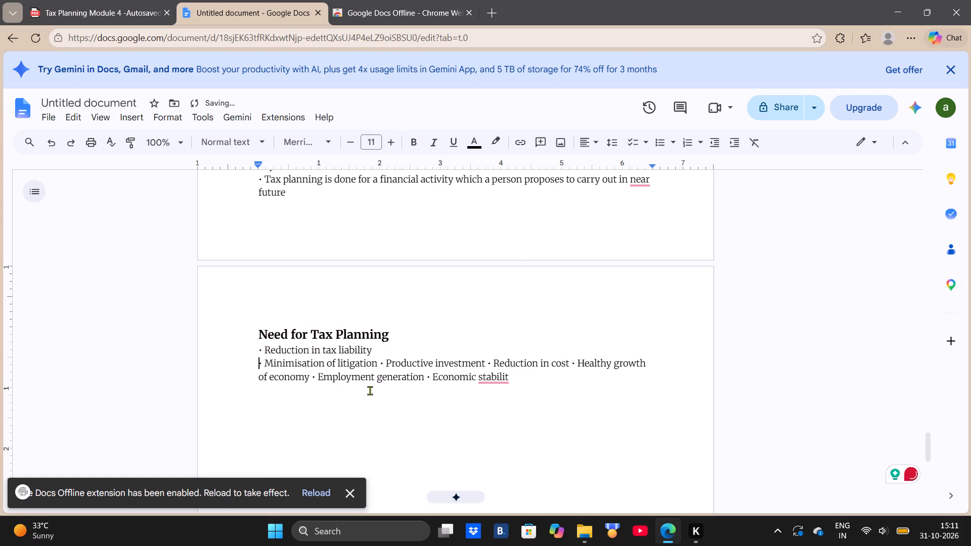
left_click(489, 363)
key("Return")
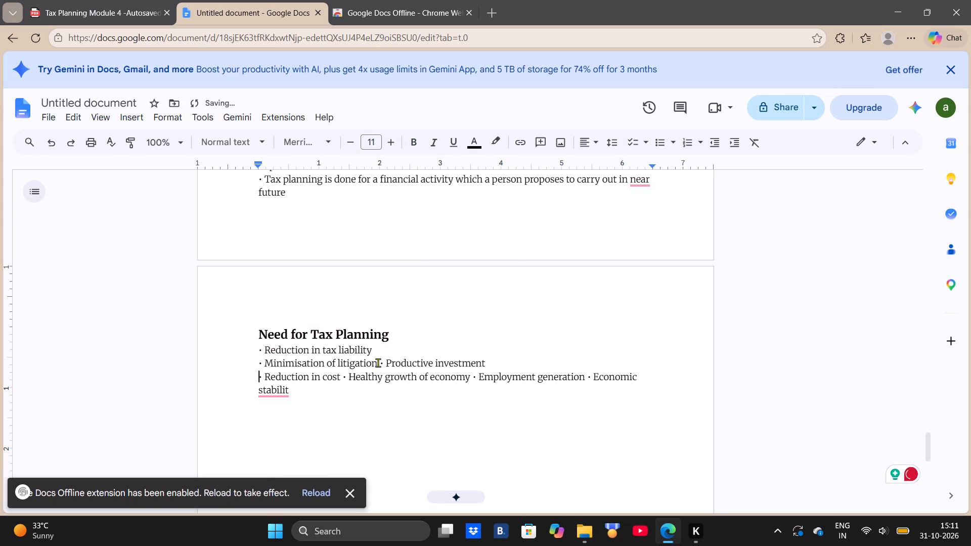
left_click(380, 362)
key("Return")
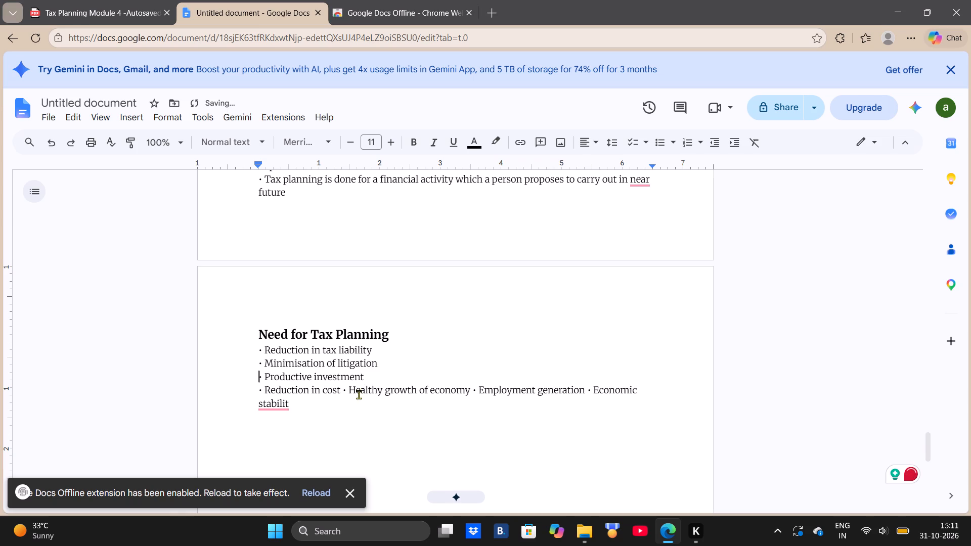
left_click(343, 389)
key("Return")
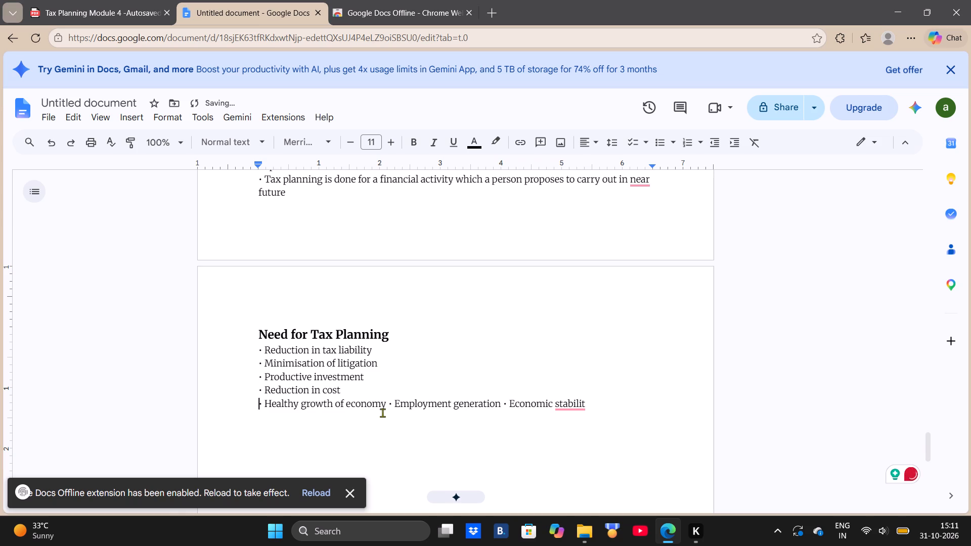
left_click(388, 404)
key("Return")
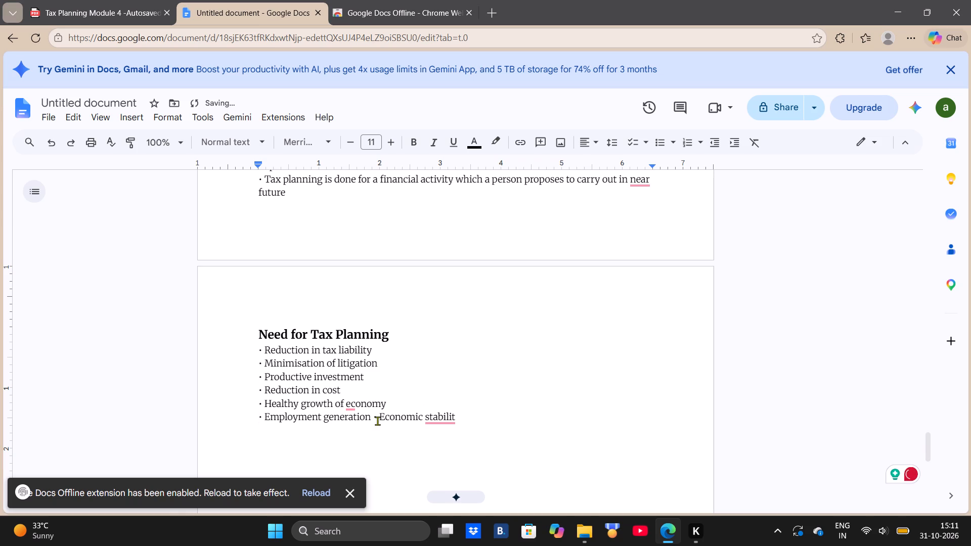
left_click(374, 418)
key("Return")
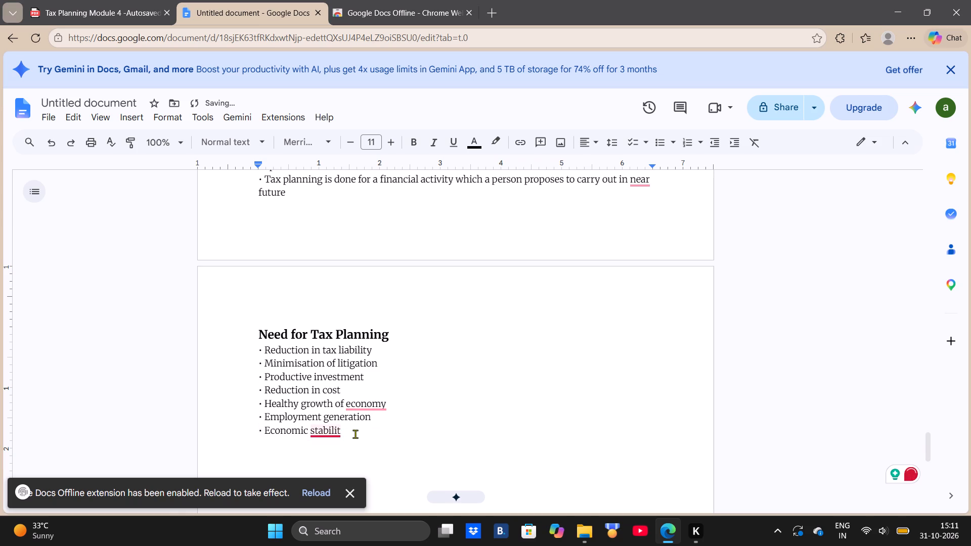
Complete the last bullet of the Need for Tax Planning list so that it reads "Economic stability".
left_click(362, 438)
key("BackSpace")
key("y")
left_click(365, 441)
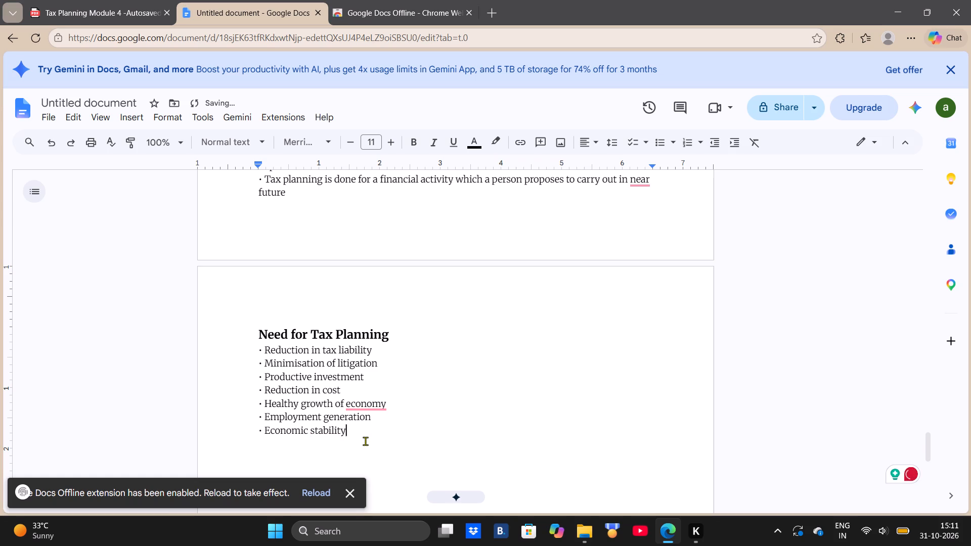
Accept the suggested article "the" before "economy" in the Healthy growth bullet.
scroll(366, 441, "down", 2)
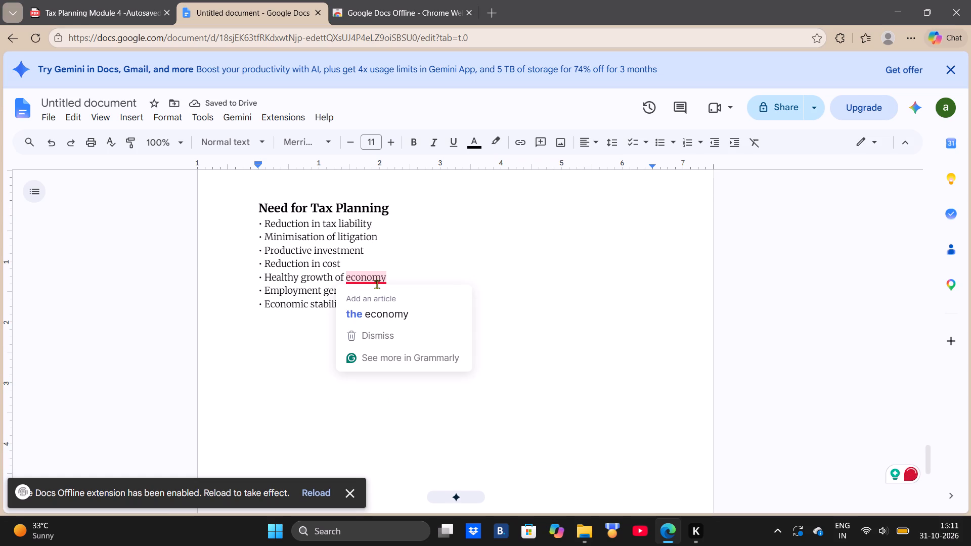
left_click(382, 321)
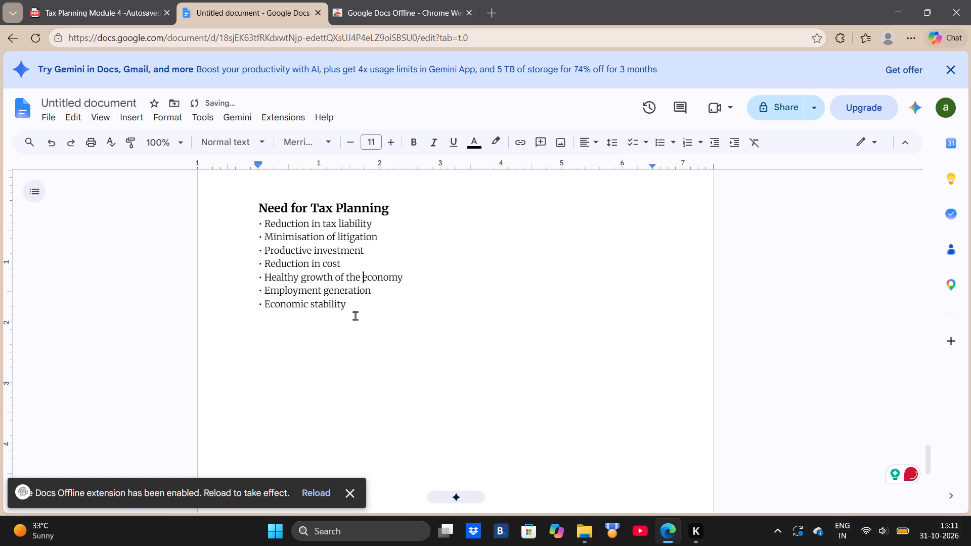
left_click(355, 315)
Review the whole notes document, from the Income Tax Authorities and Powers section through to the Need for Tax Planning list.
scroll(452, 296, "up", 7)
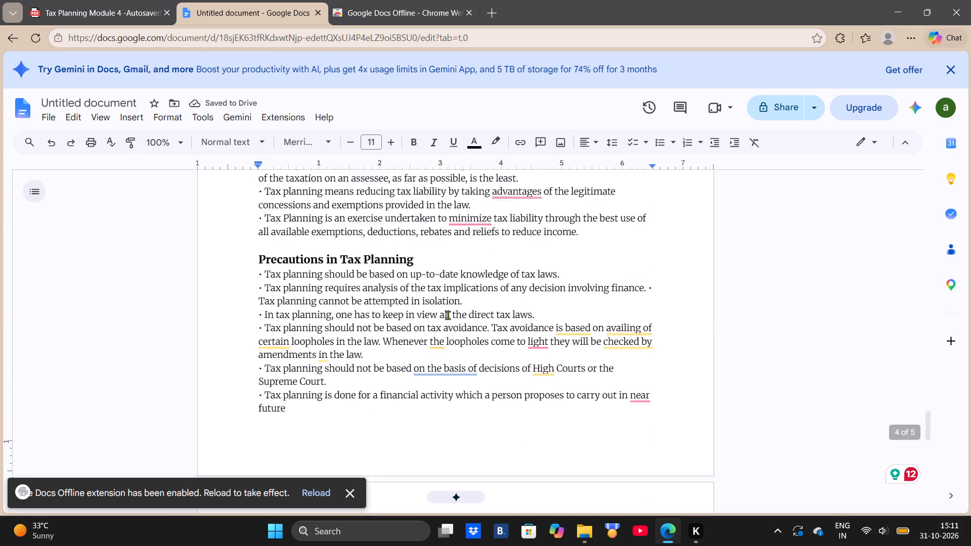
scroll(448, 315, "up", 17)
scroll(447, 315, "down", 5)
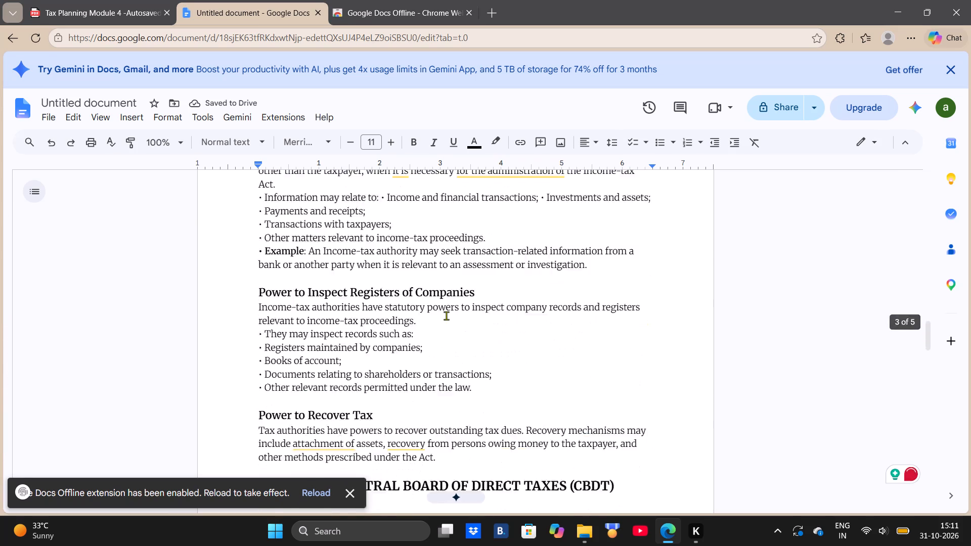
scroll(446, 315, "down", 4)
scroll(446, 315, "up", 4)
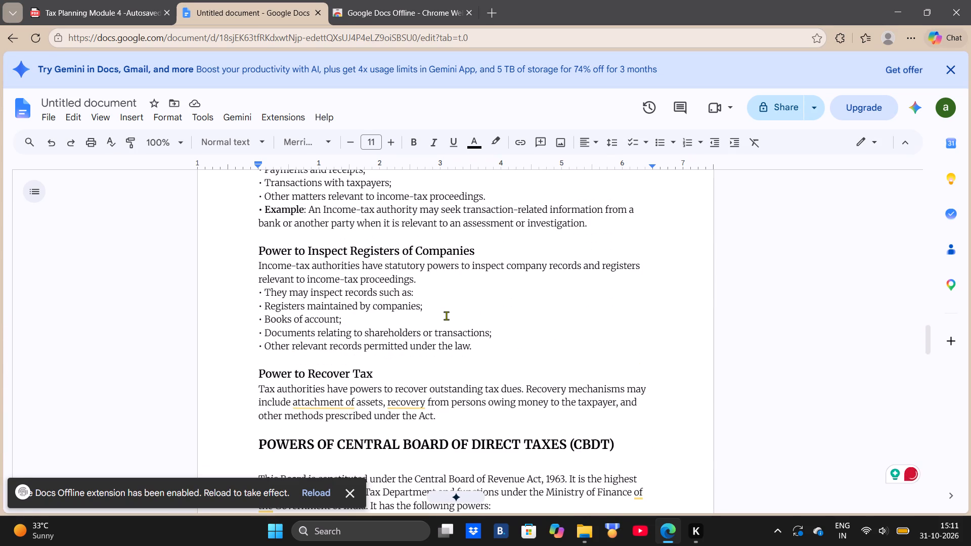
scroll(446, 315, "up", 16)
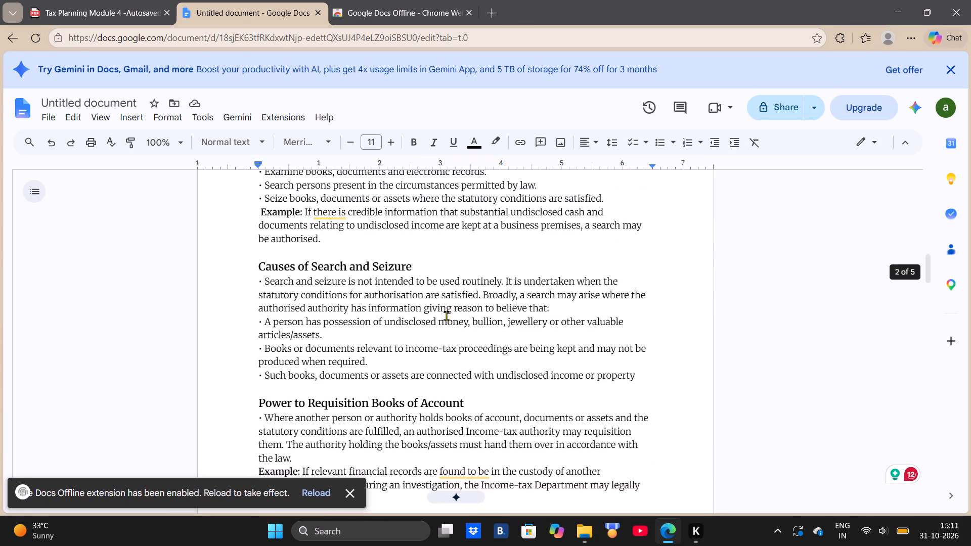
scroll(446, 315, "up", 14)
scroll(446, 315, "down", 5)
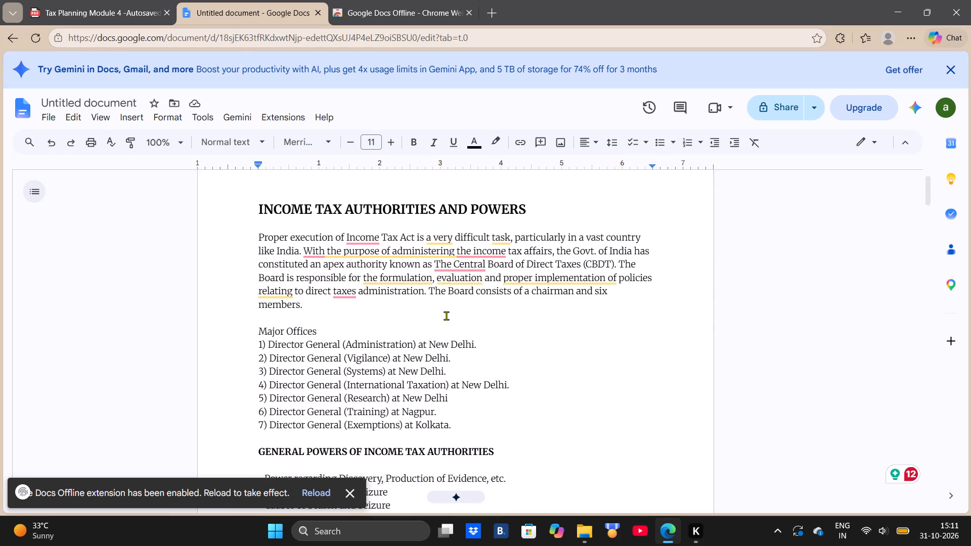
scroll(446, 315, "down", 18)
scroll(446, 315, "down", 9)
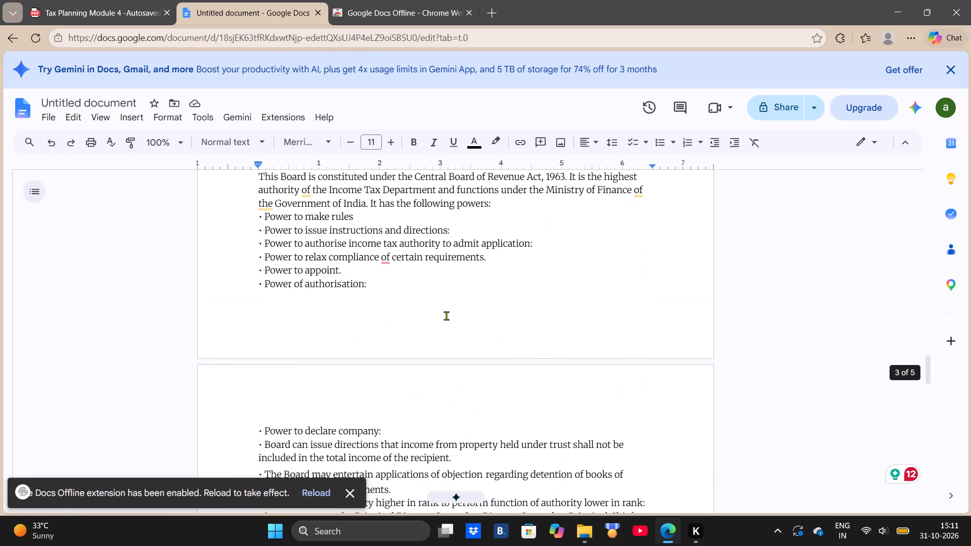
scroll(446, 315, "down", 15)
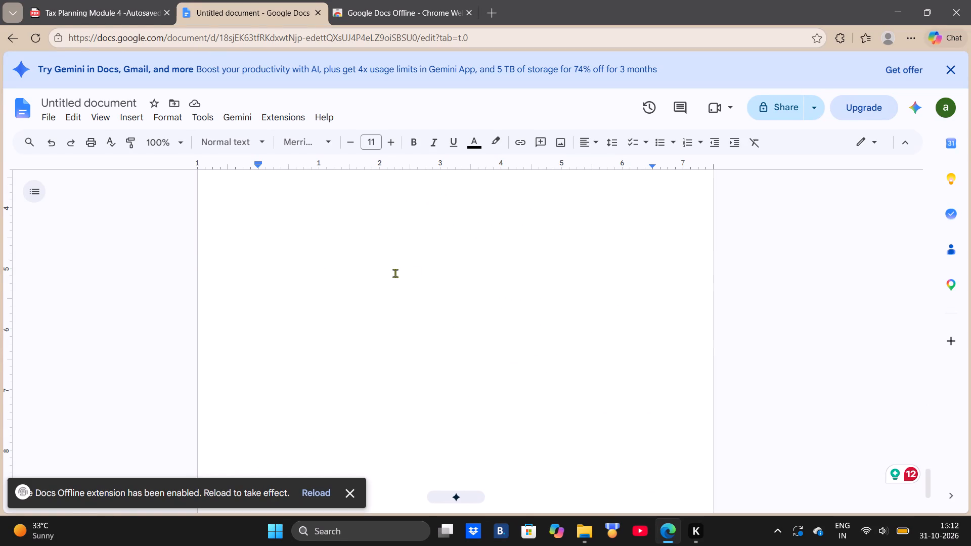
scroll(358, 345, "up", 4)
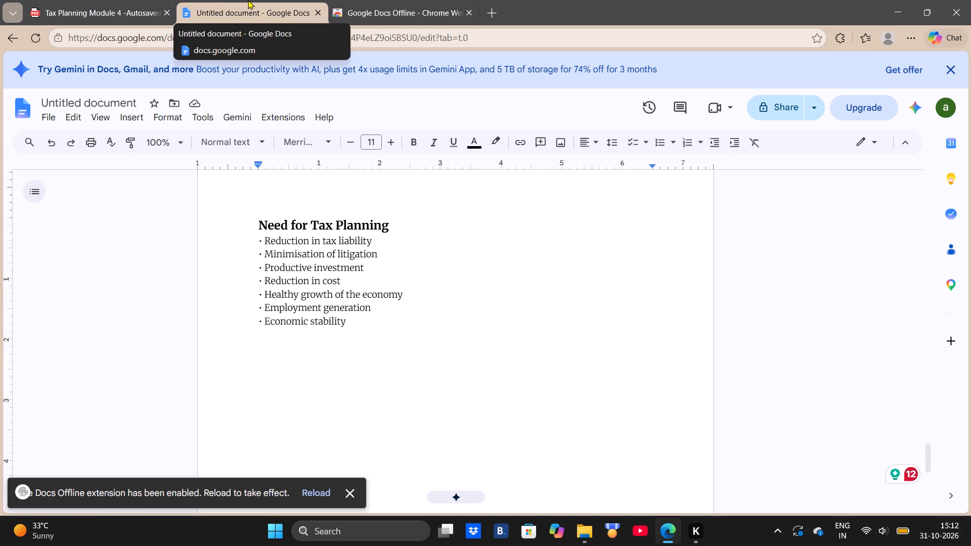
Copy the Reduction in Tax Liability and Minimisation of Litigation sections, including their examples, from page 13 of the Tax Planning PDF.
left_click(78, 13)
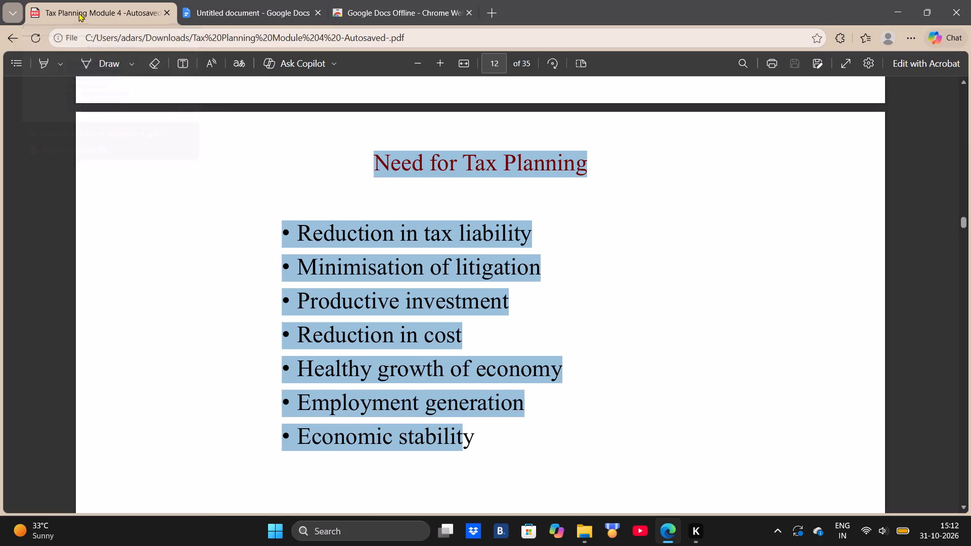
scroll(463, 367, "down", 4)
left_click(518, 268)
scroll(236, 372, "down", 2)
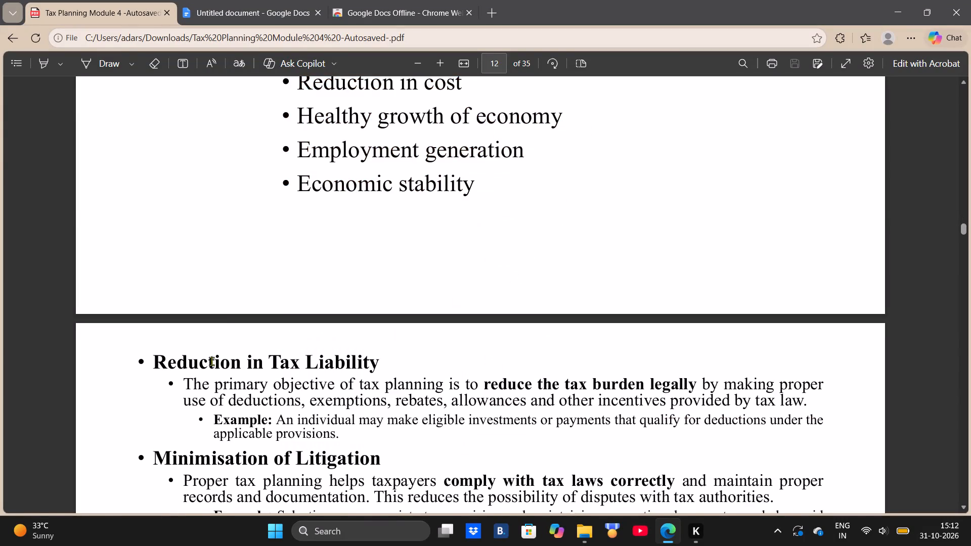
scroll(136, 234, "down", 2)
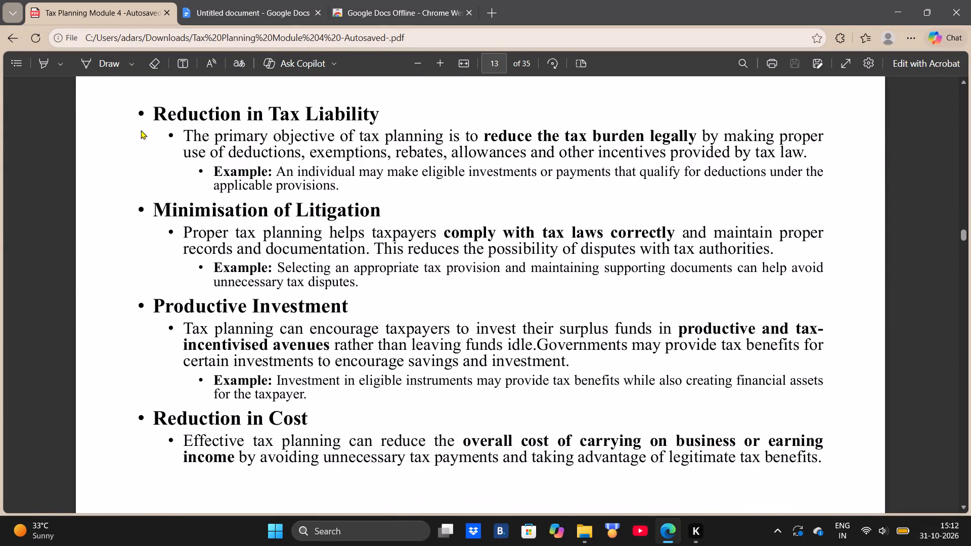
left_click_drag(136, 108, 347, 278)
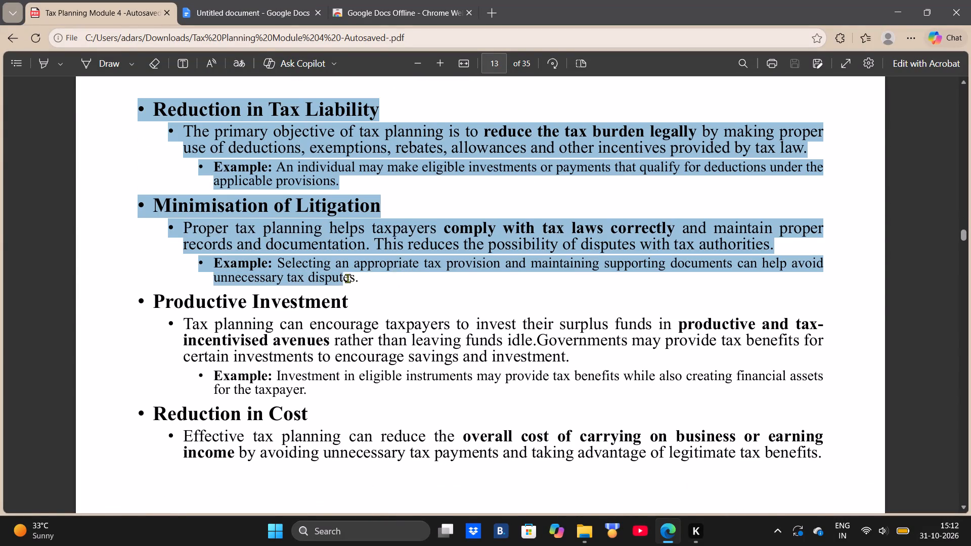
left_click_drag(347, 278, 362, 281)
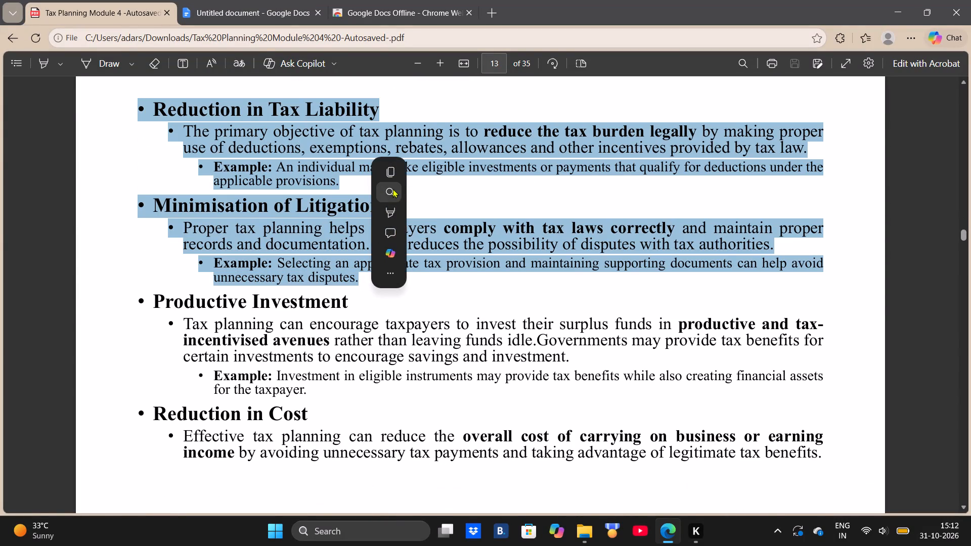
left_click(393, 173)
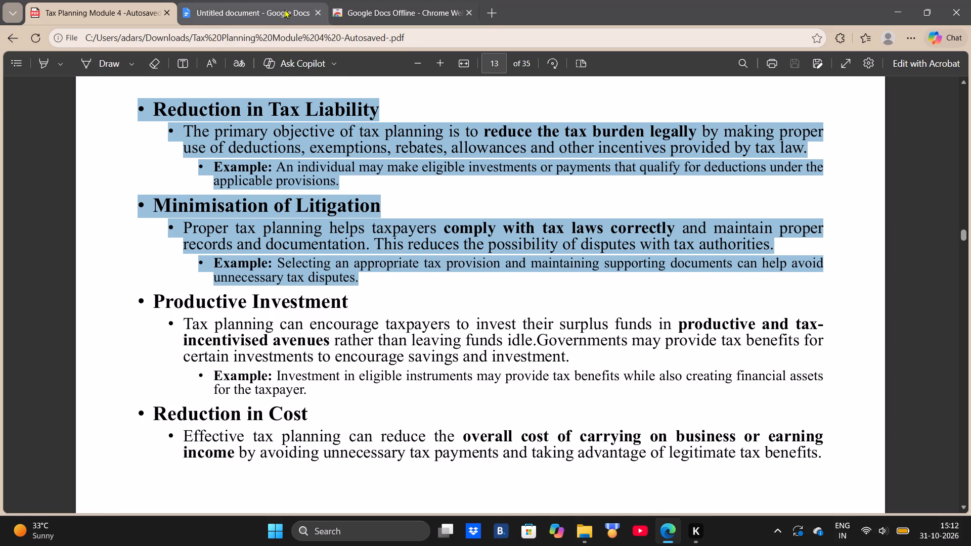
Paste the copied sections into the Google Docs notes, one blank line below the Economic stability bullet.
left_click(284, 9)
left_click(364, 324)
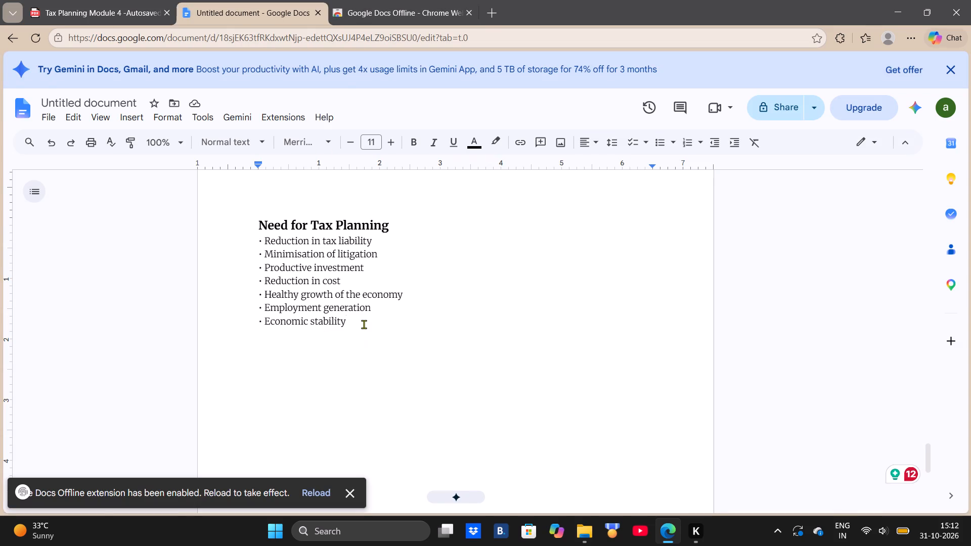
key("Return")
key("Return")
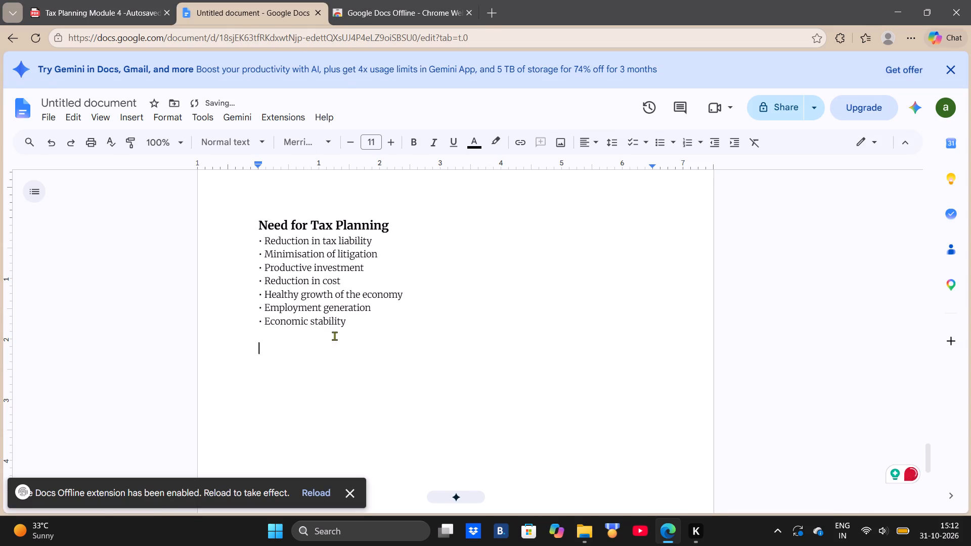
right_click(264, 345)
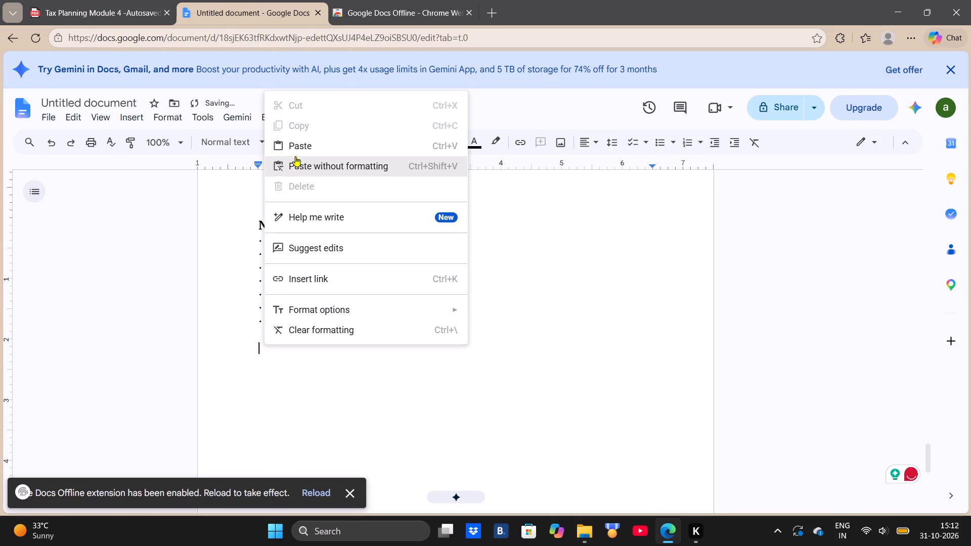
left_click(300, 145)
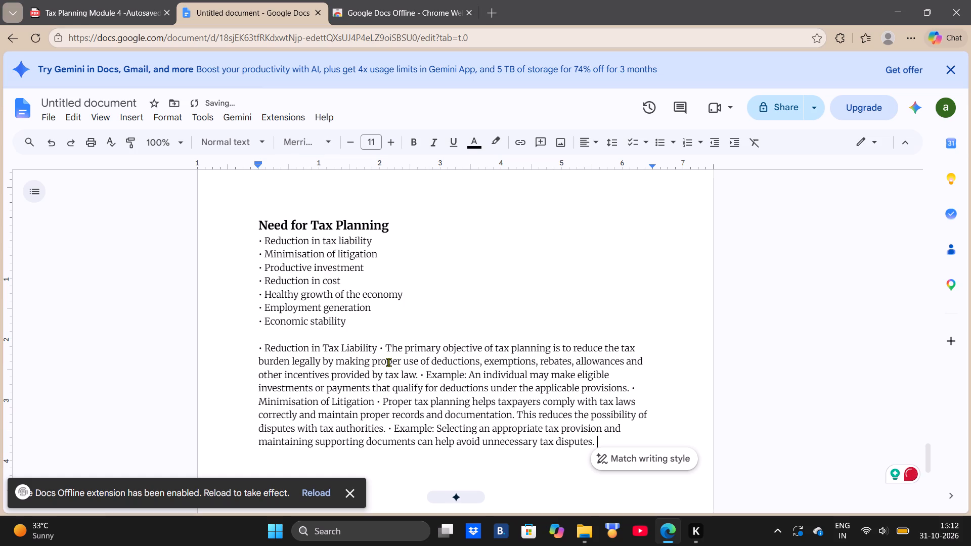
left_click(118, 0)
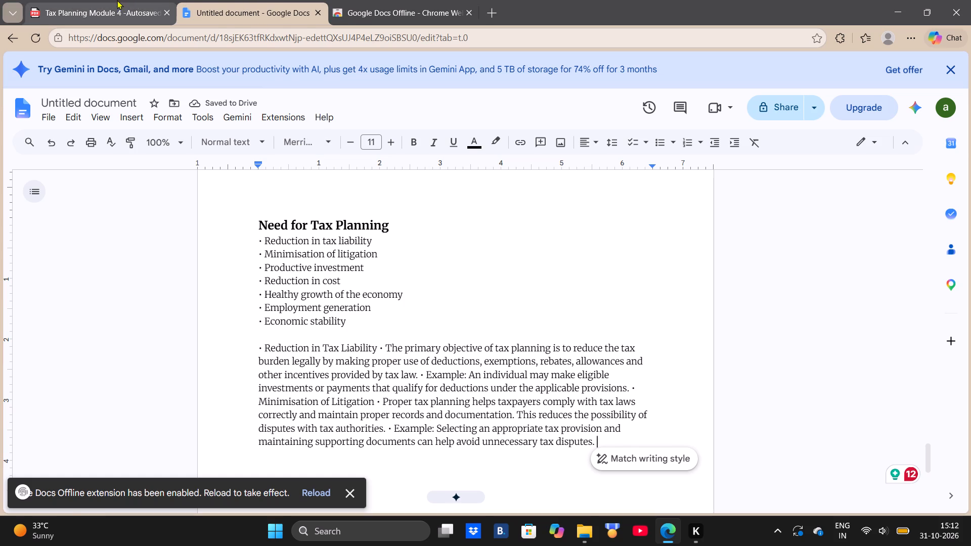
left_click(240, 0)
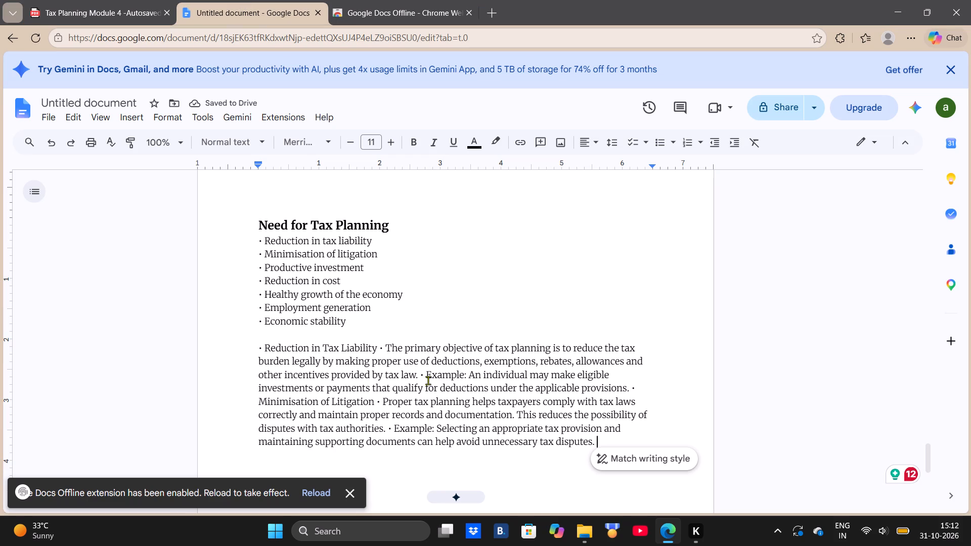
Split the pasted text before Minimisation of Litigation so that it starts a separate paragraph after a blank line.
scroll(447, 408, "down", 1)
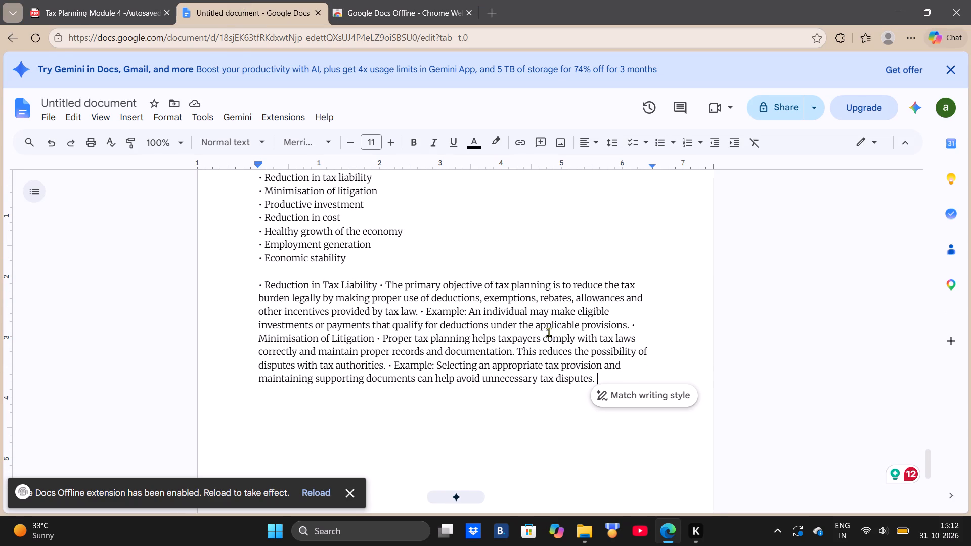
left_click(635, 325)
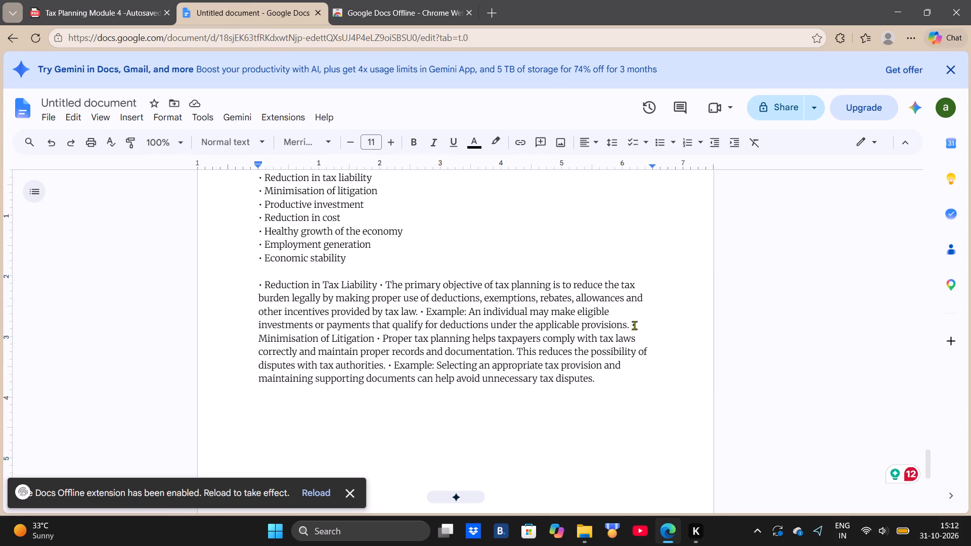
left_click(633, 326)
key("Return")
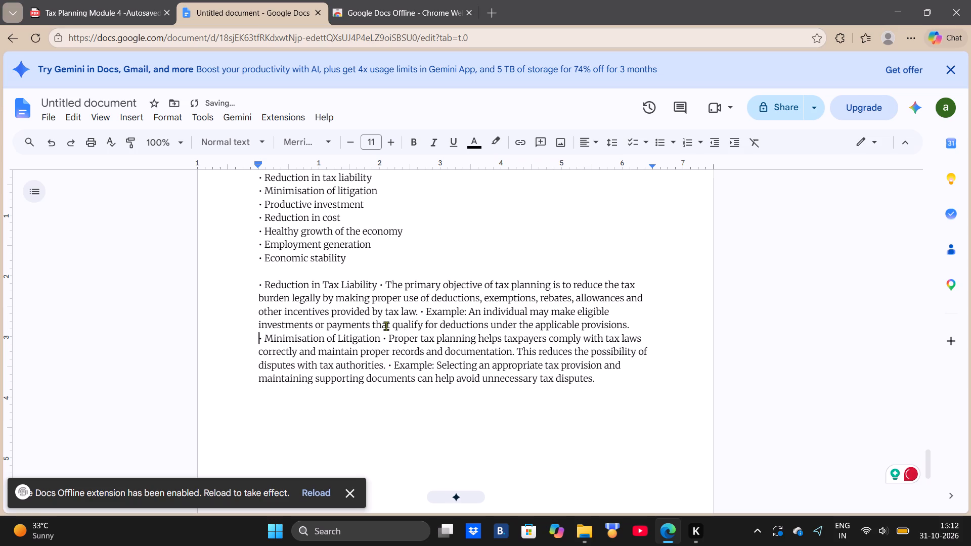
left_click(640, 322)
key("Return")
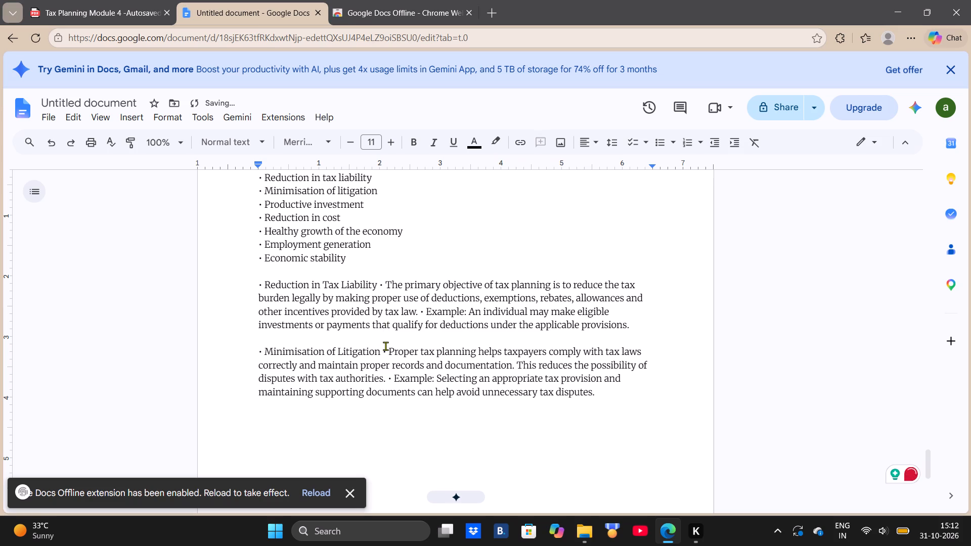
Format the Minimisation of Litigation heading and its bullet in Merriweather Semi Bold at size 11.
left_click_drag(381, 352, 248, 351)
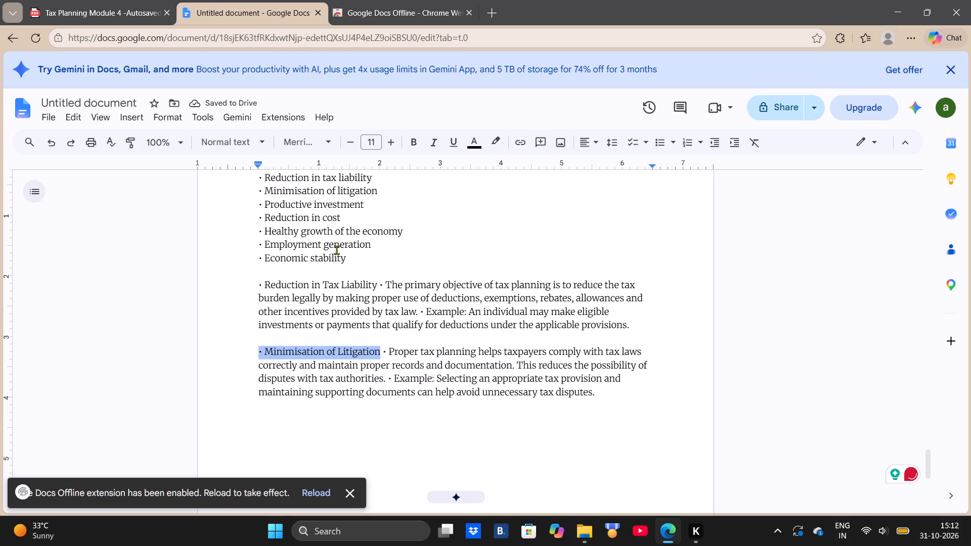
left_click(322, 147)
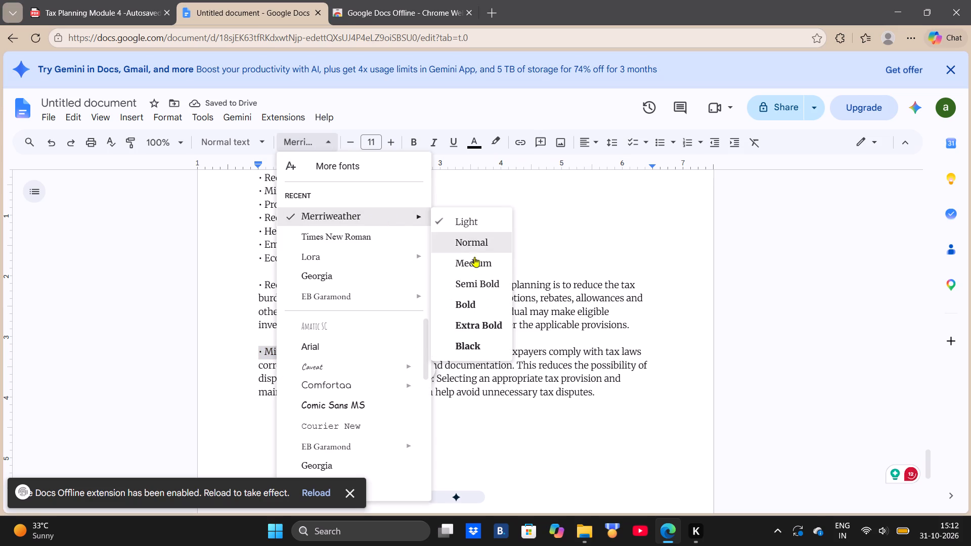
left_click(476, 302)
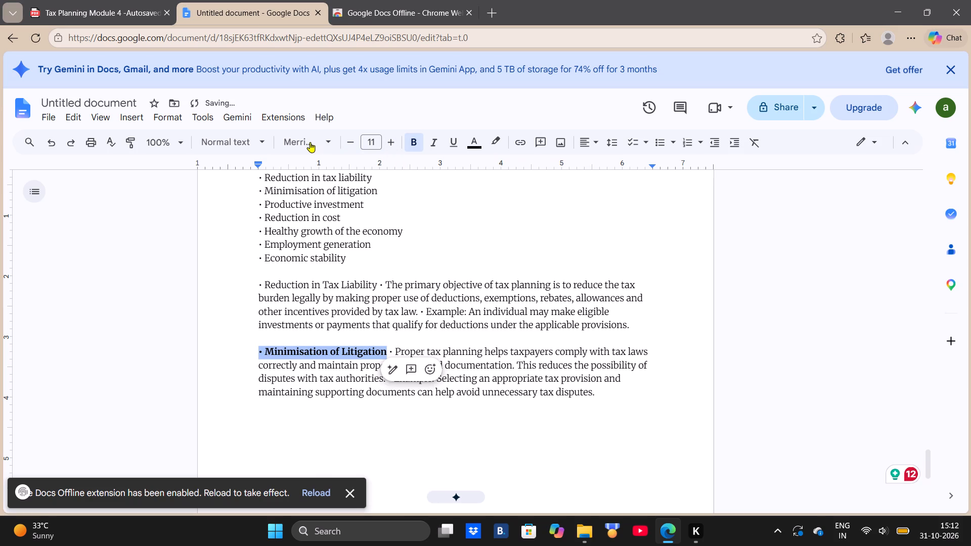
left_click(310, 142)
left_click(483, 279)
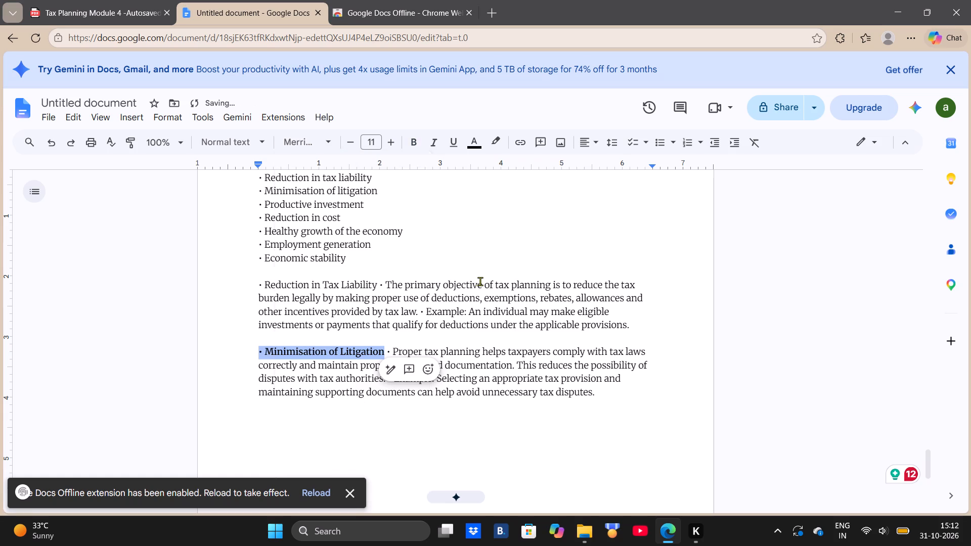
left_click(392, 139)
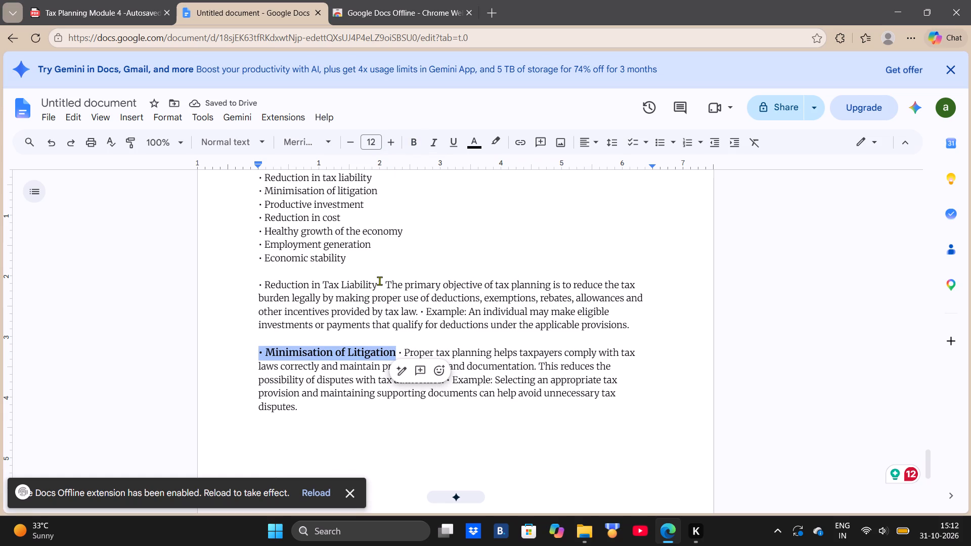
left_click(348, 147)
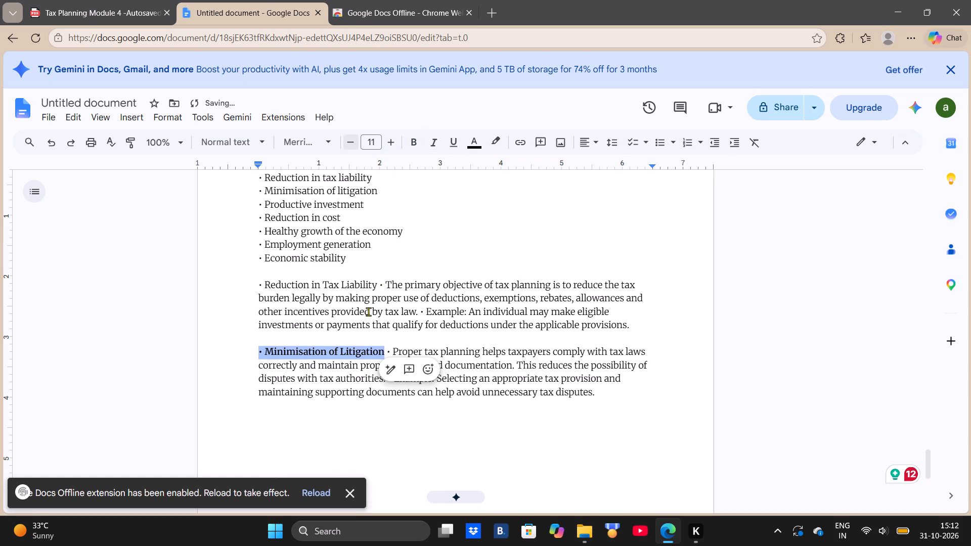
Format the Reduction in Tax Liability heading and its bullet in Merriweather Semi Bold.
left_click_drag(376, 285, 284, 289)
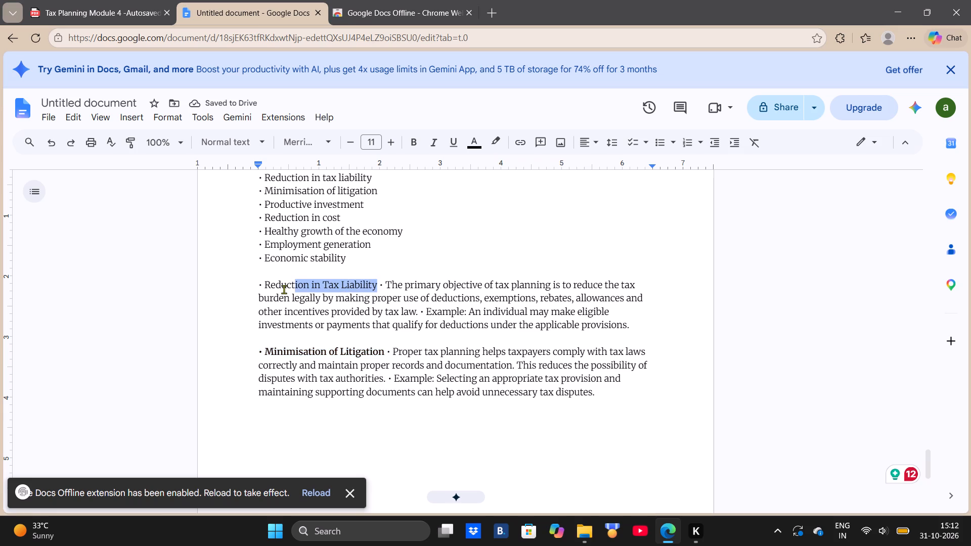
left_click_drag(284, 289, 256, 289)
left_click(322, 145)
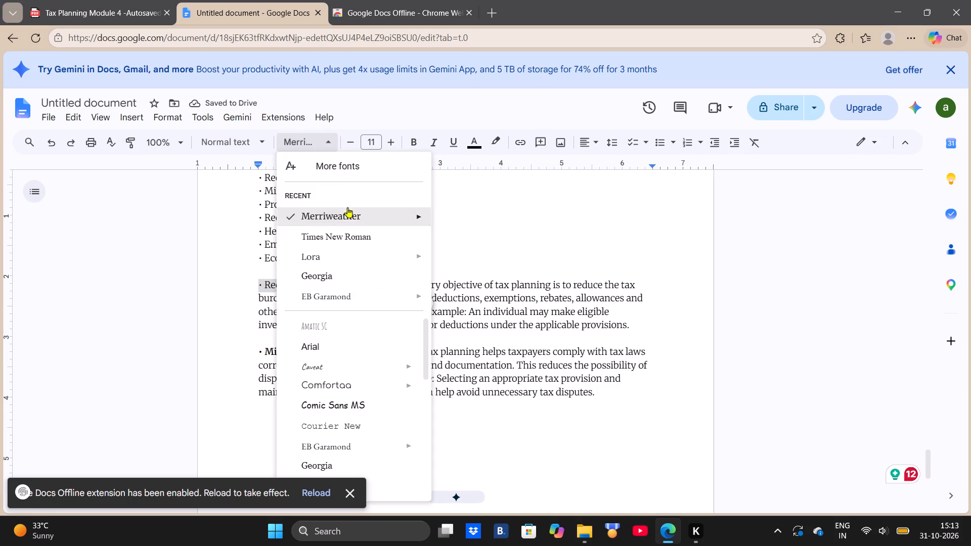
left_click(475, 285)
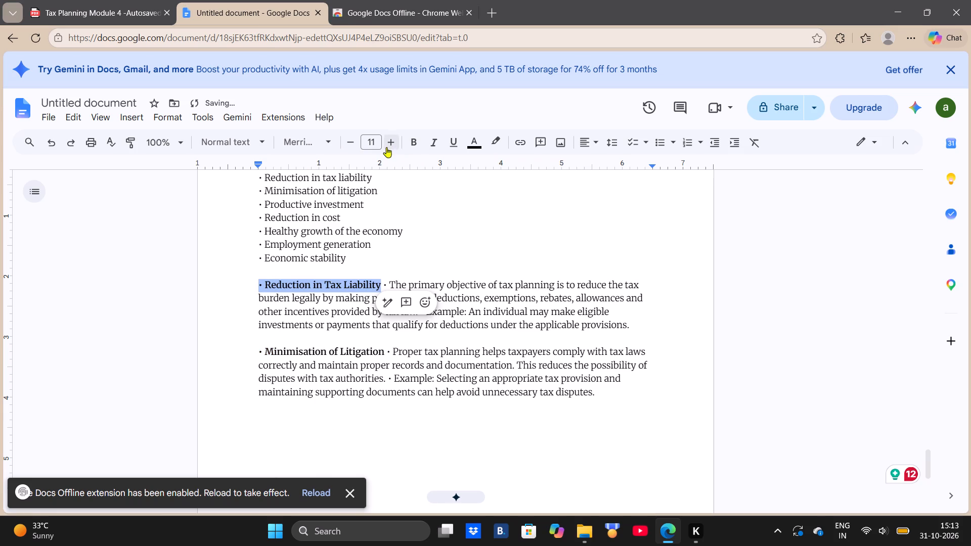
Put the description and the Example bullet of Reduction in Tax Liability each on its own line below the heading.
left_click(383, 284)
key("Return")
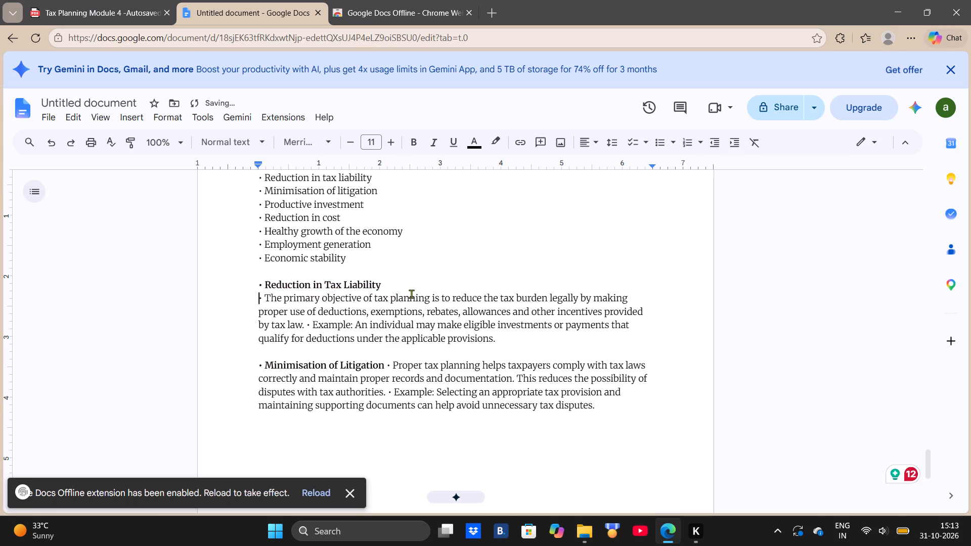
left_click(308, 324)
key("Return")
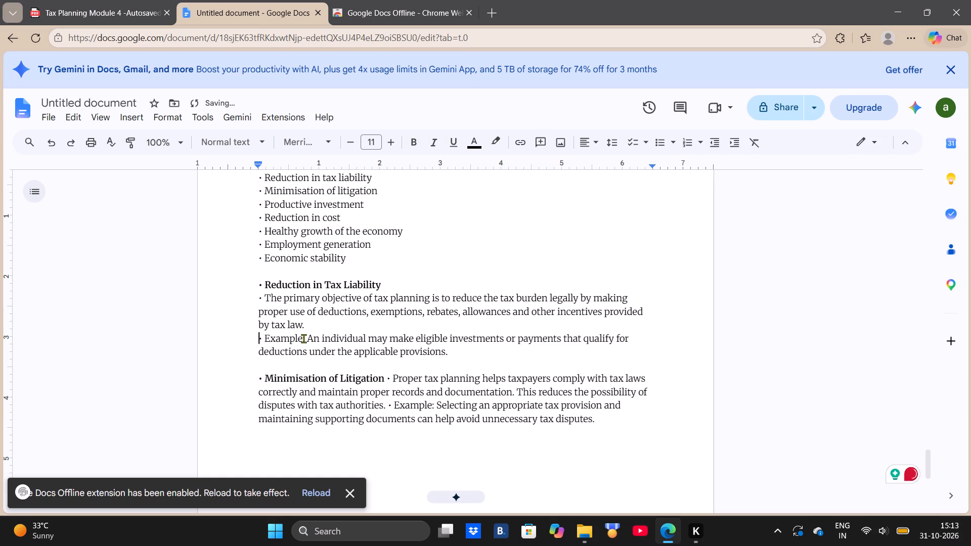
Format the Example label and its bullet under Reduction in Tax Liability in Merriweather Semi Bold.
left_click_drag(303, 338, 252, 339)
left_click(321, 146)
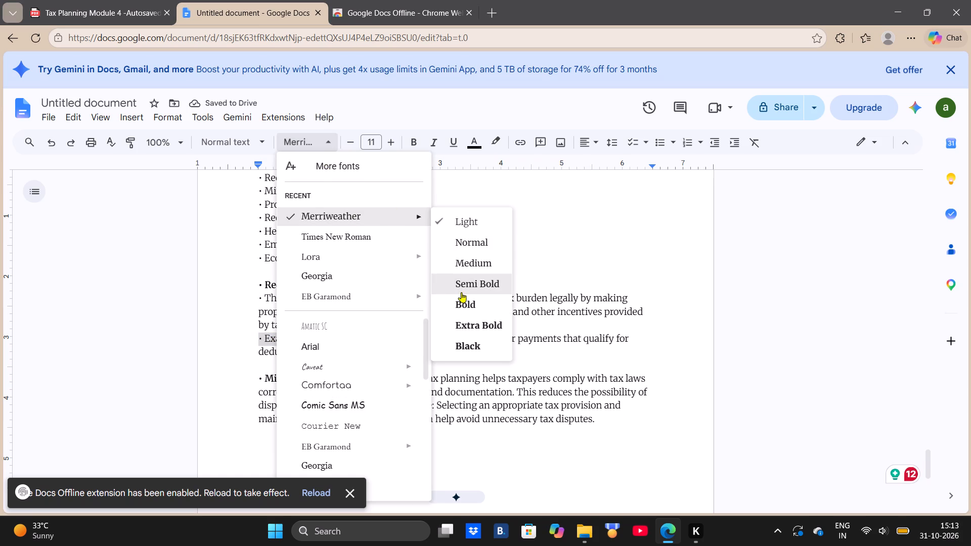
left_click(461, 288)
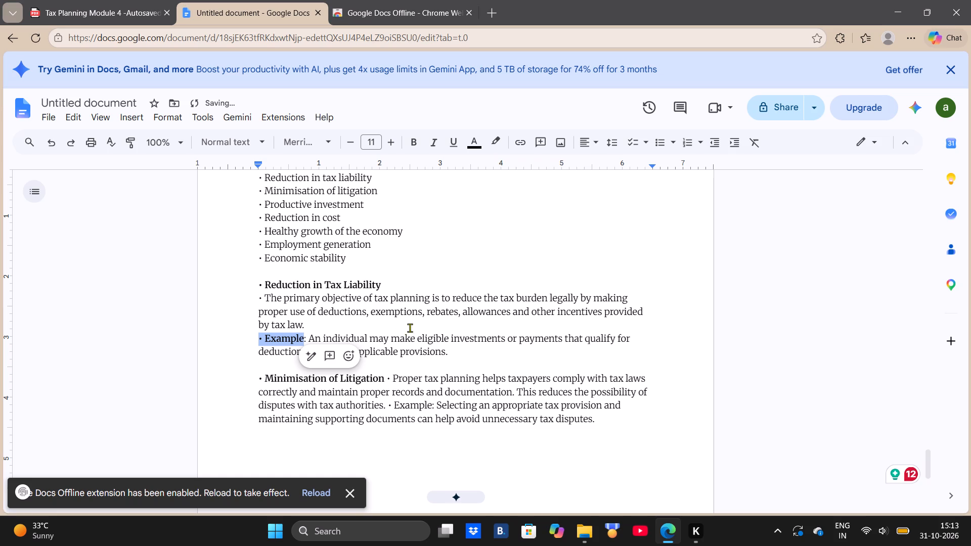
left_click(326, 327)
Move the Minimisation of Litigation description, with its bullet, onto its own line below the heading.
scroll(326, 327, "down", 2)
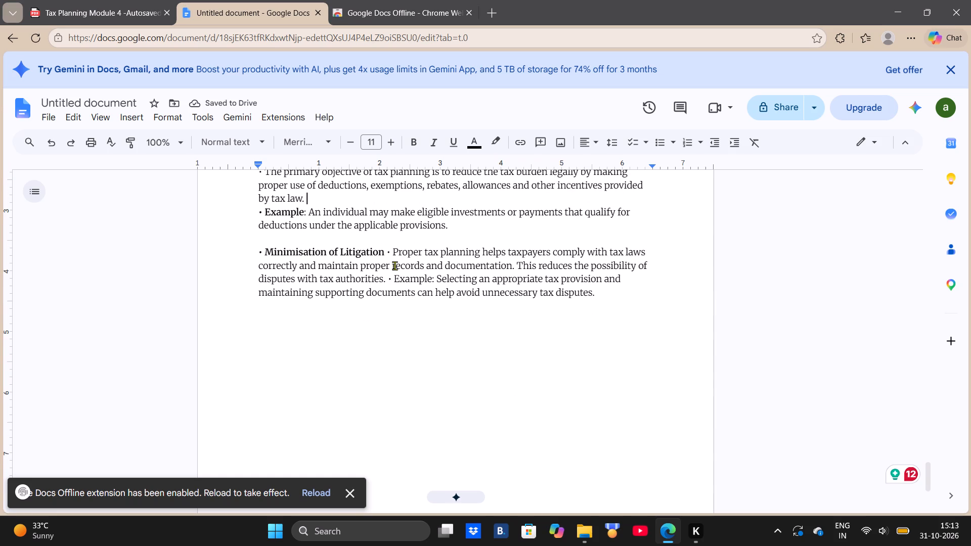
left_click(388, 253)
key("Return")
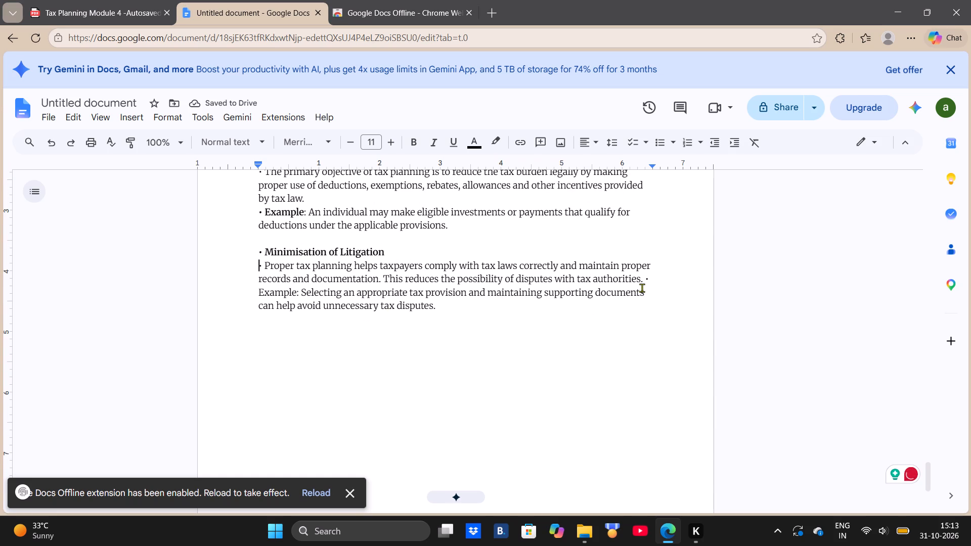
Copy the Productive Investment and Reduction in Cost sections, including the example, from page 13 of the Tax Planning PDF.
left_click(359, 0)
left_click(282, 13)
left_click(65, 2)
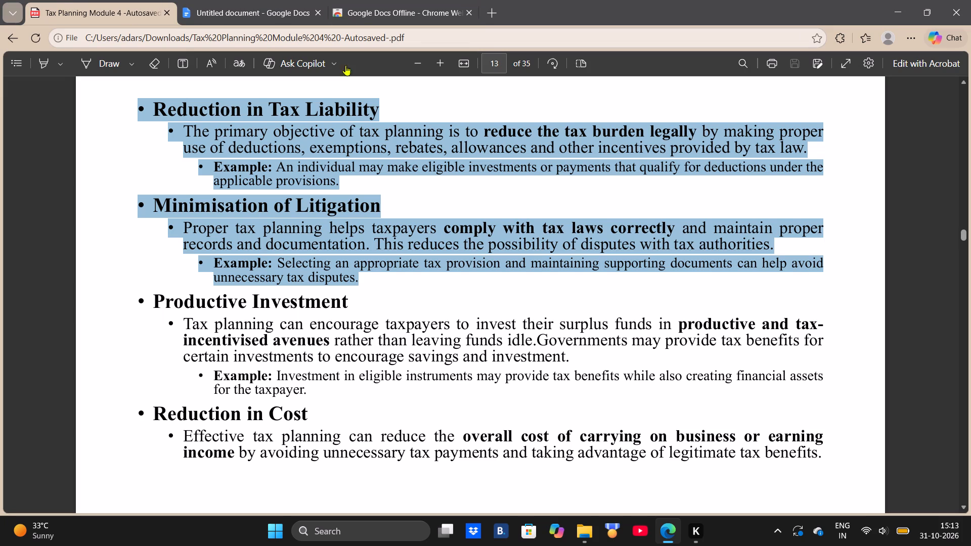
left_click(479, 282)
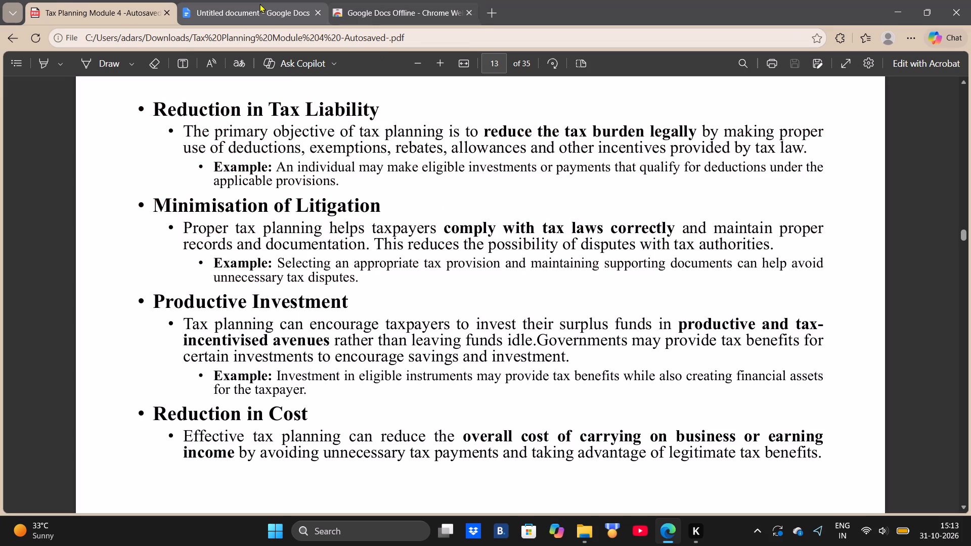
left_click(259, 4)
left_click(125, 3)
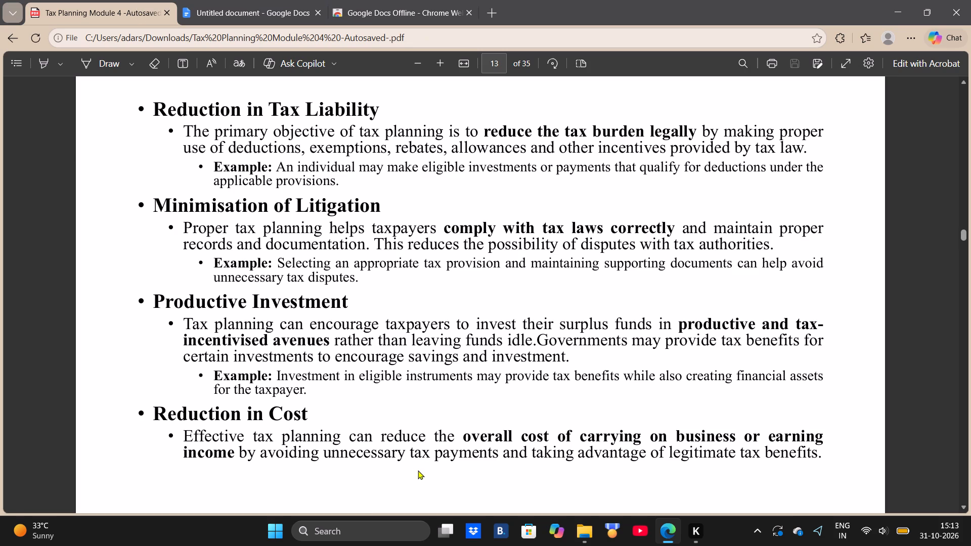
left_click_drag(822, 455, 214, 315)
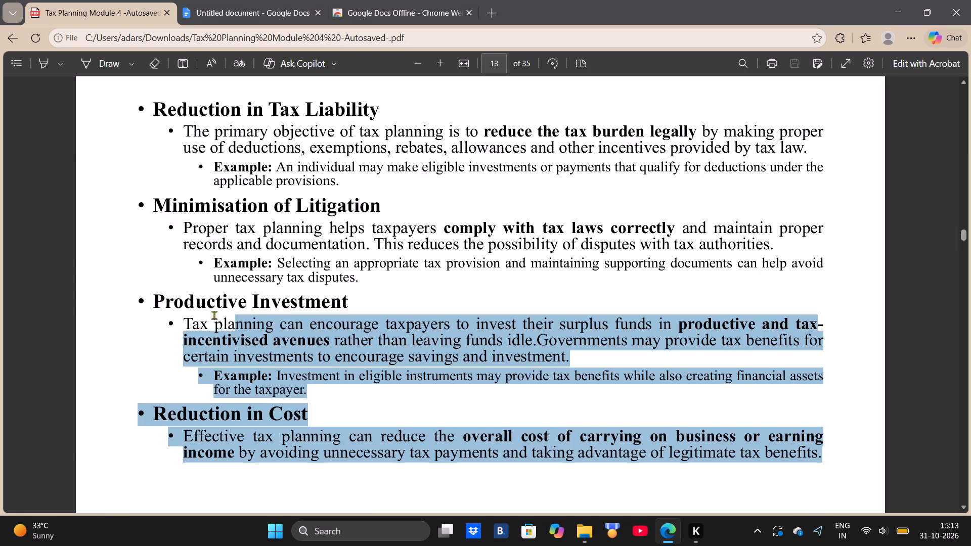
left_click_drag(214, 315, 122, 302)
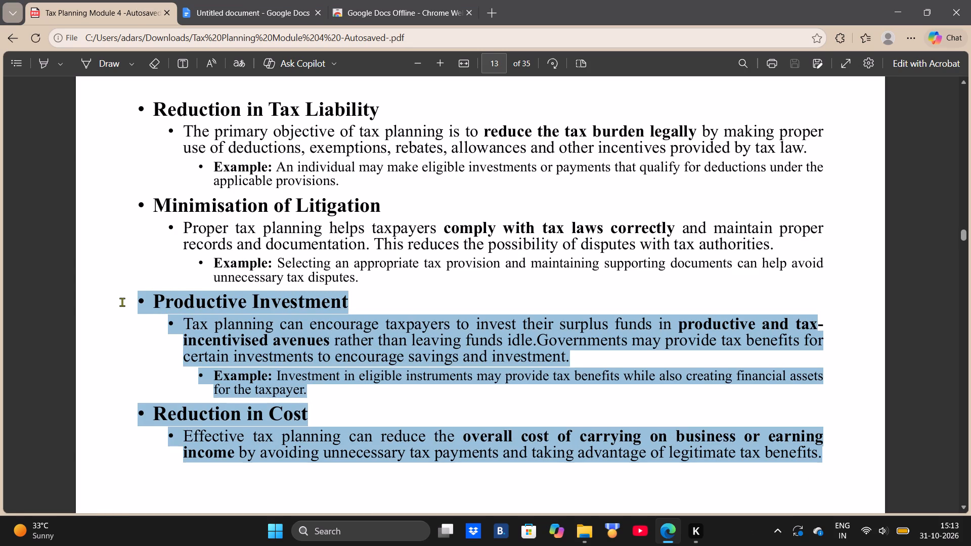
left_click_drag(122, 302, 121, 303)
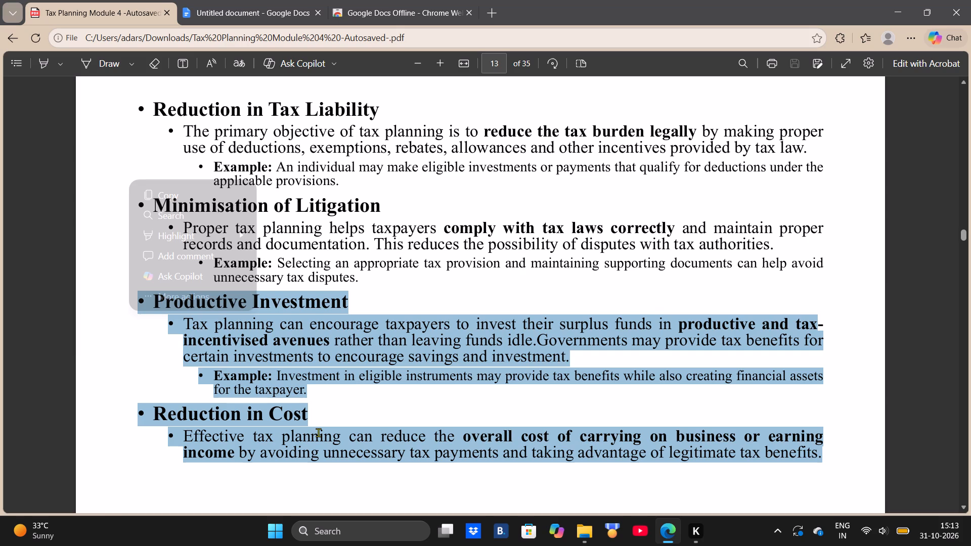
key("ctrl+c")
Back in the Google Docs notes, format the Example label under Minimisation of Litigation in Merriweather Semi Bold.
left_click(263, 1)
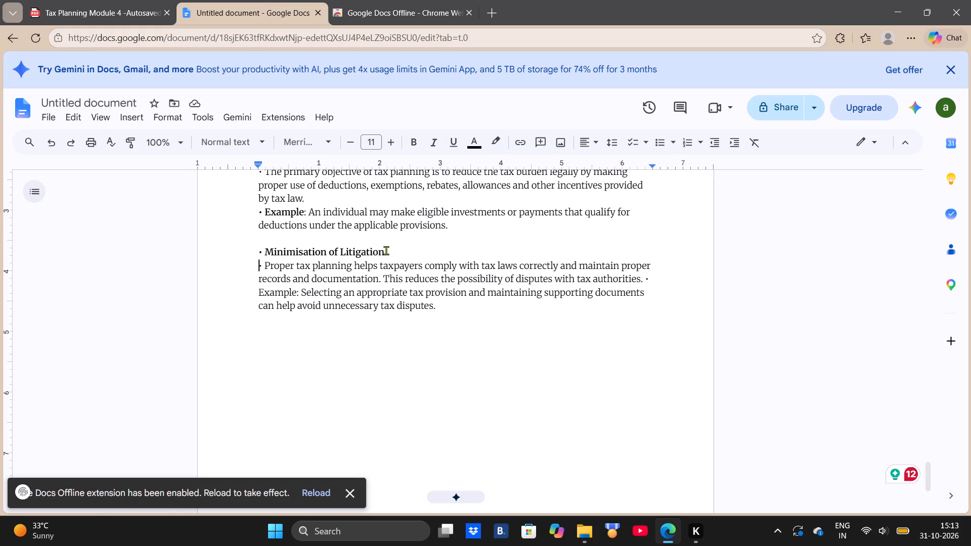
scroll(374, 290, "up", 2)
scroll(383, 357, "down", 2)
left_click_drag(298, 292, 241, 295)
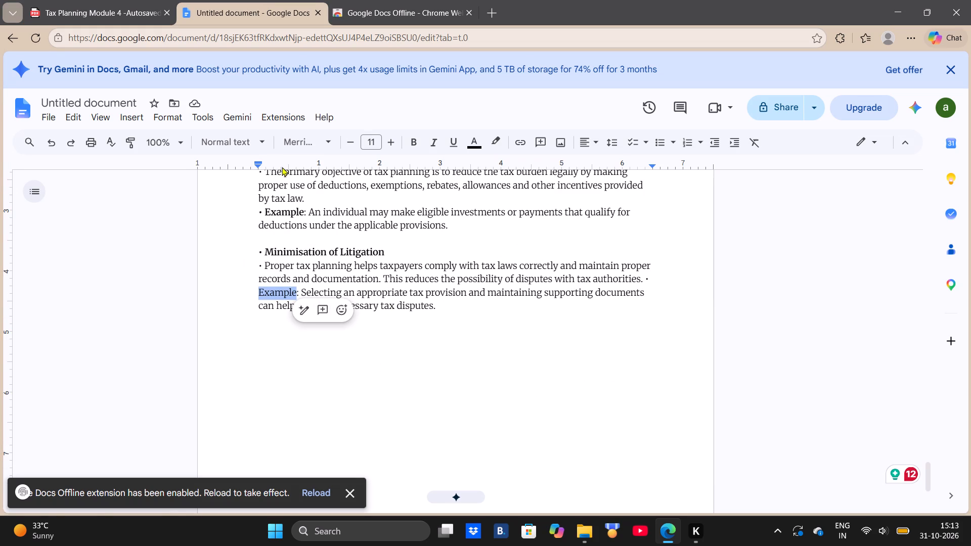
left_click(316, 145)
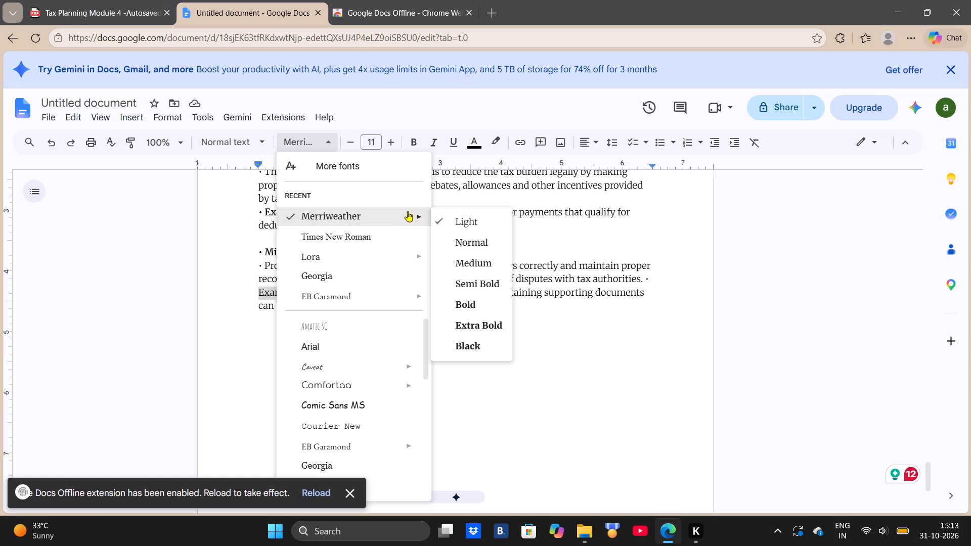
left_click(466, 285)
Paste the copied sections one blank line below the Minimisation of Litigation example.
left_click(459, 313)
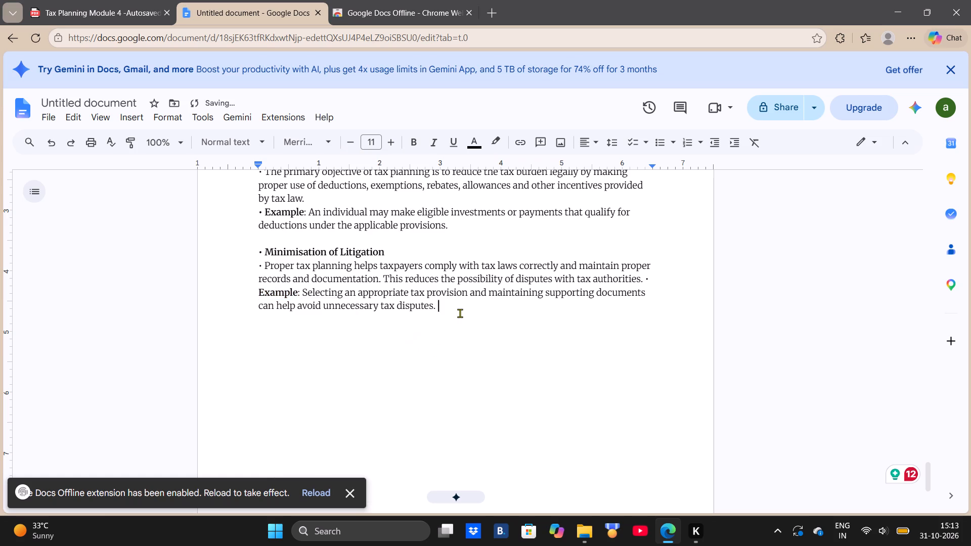
key("Return")
key("Return")
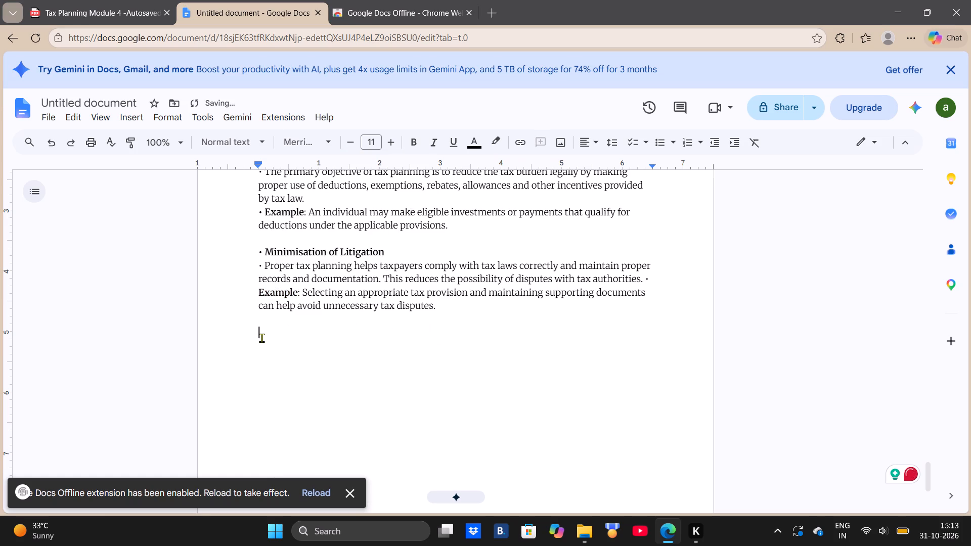
right_click(261, 338)
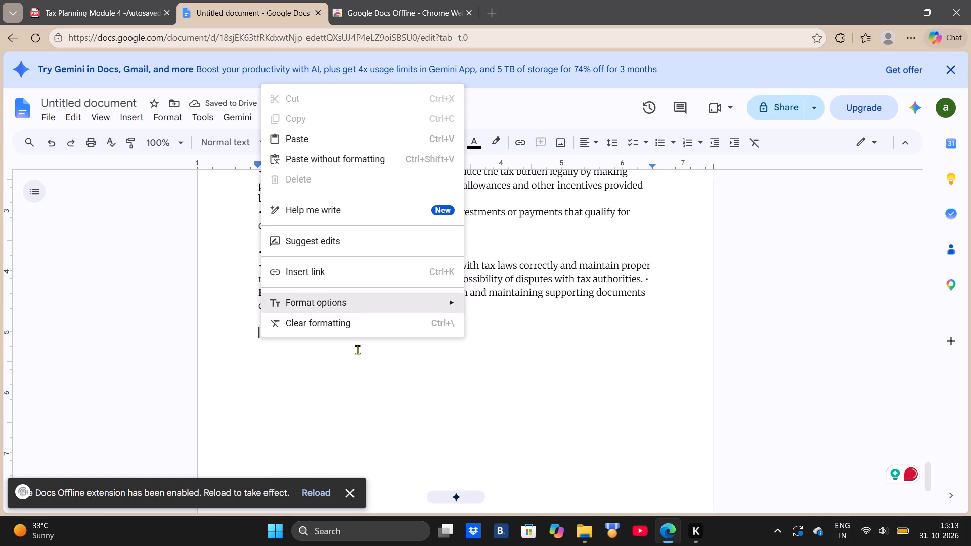
key("ctrl+v")
left_click(339, 368)
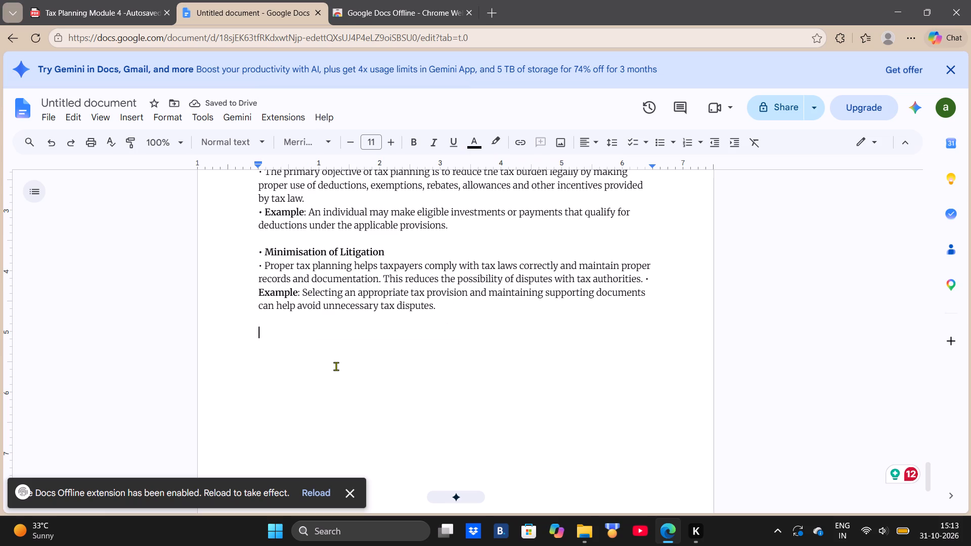
key("ctrl+v")
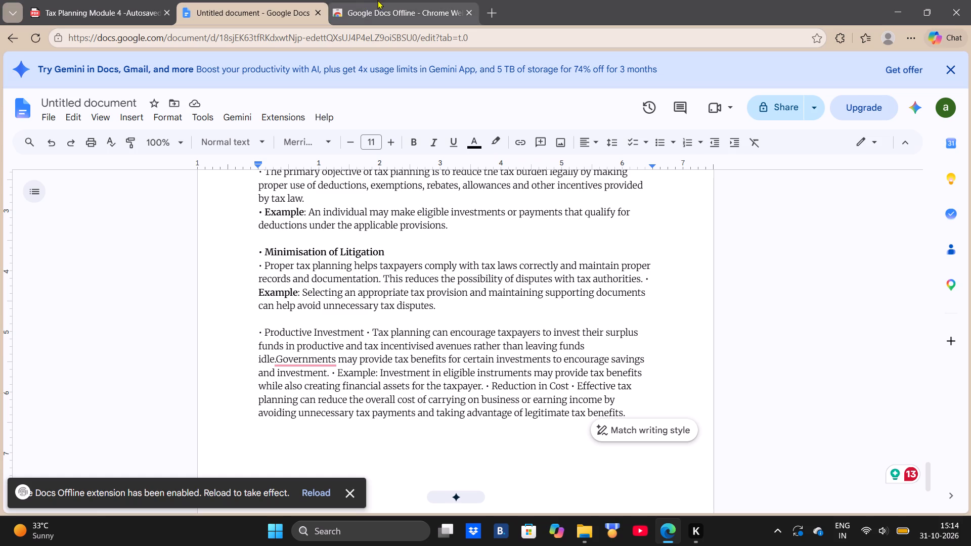
Split the pasted text before the Reduction in Cost bullet so that it starts a separate paragraph after a blank line.
left_click(128, 0)
left_click(272, 0)
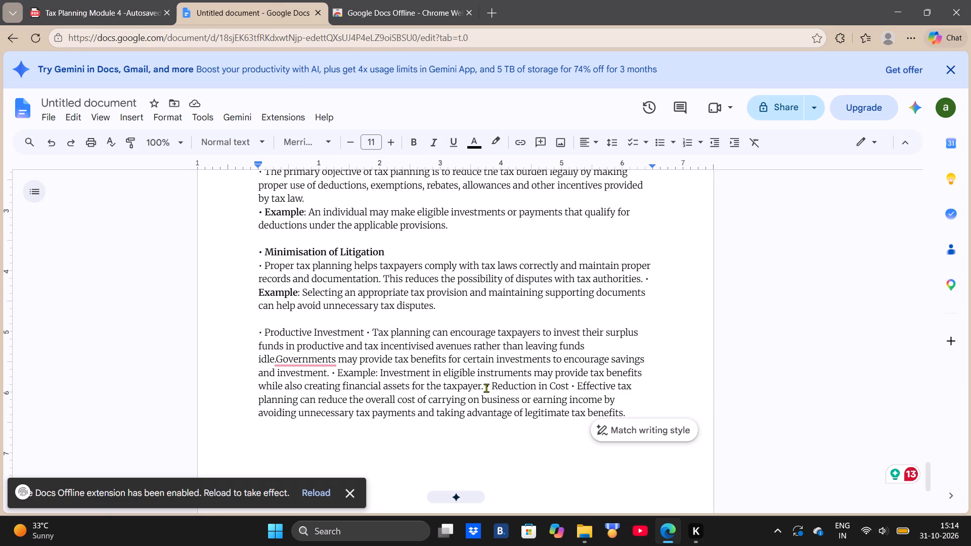
left_click(486, 388)
key("Return")
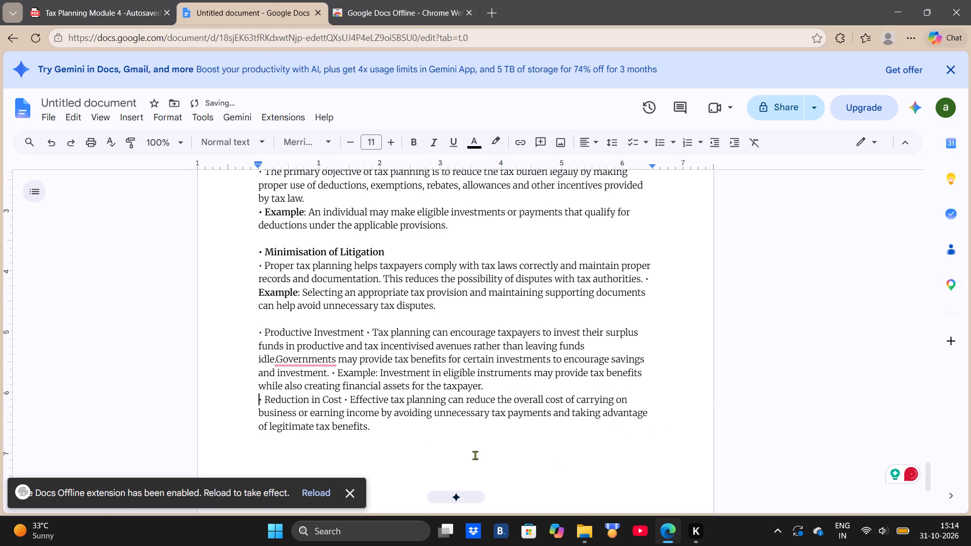
left_click(495, 389)
key("Return")
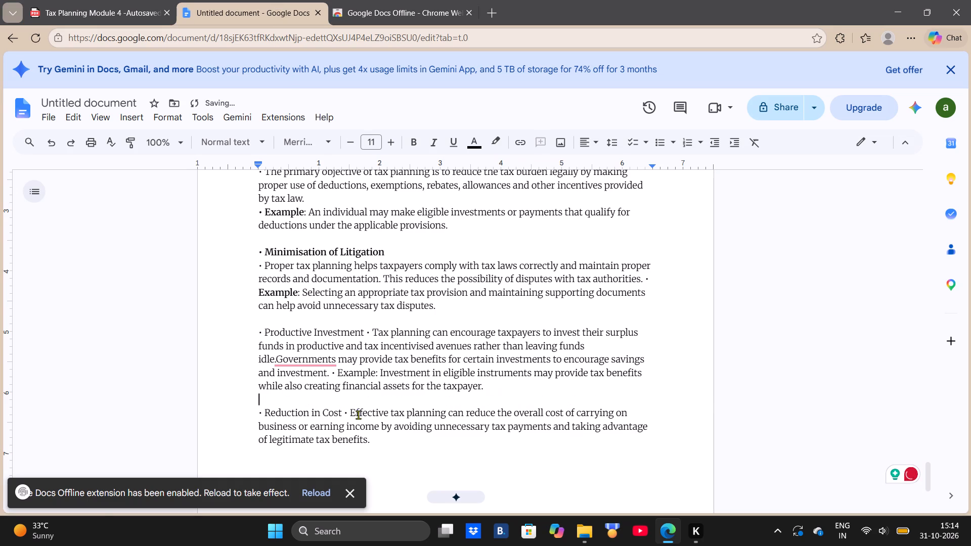
Format the Productive Investment heading and its bullet in Merriweather Semi Bold.
left_click_drag(363, 331, 244, 331)
left_click(316, 138)
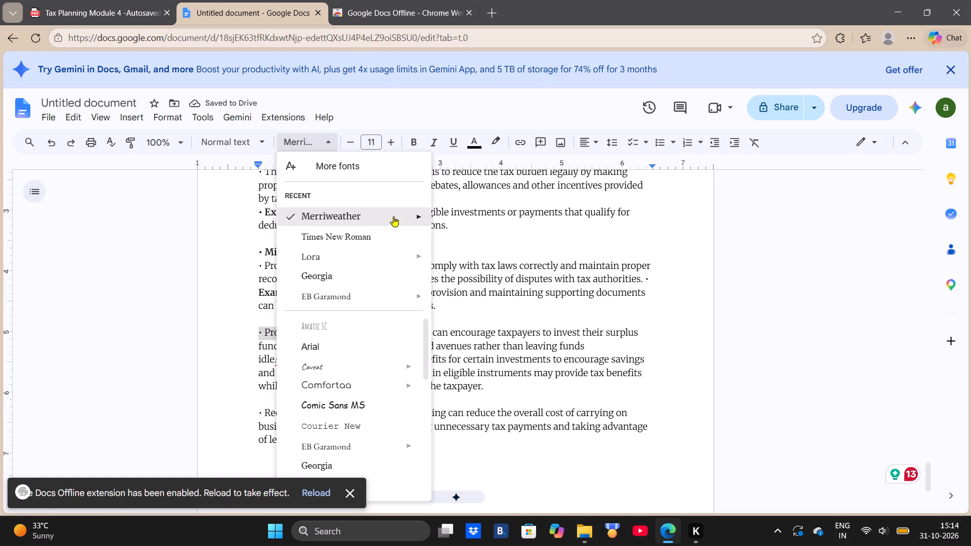
left_click(461, 283)
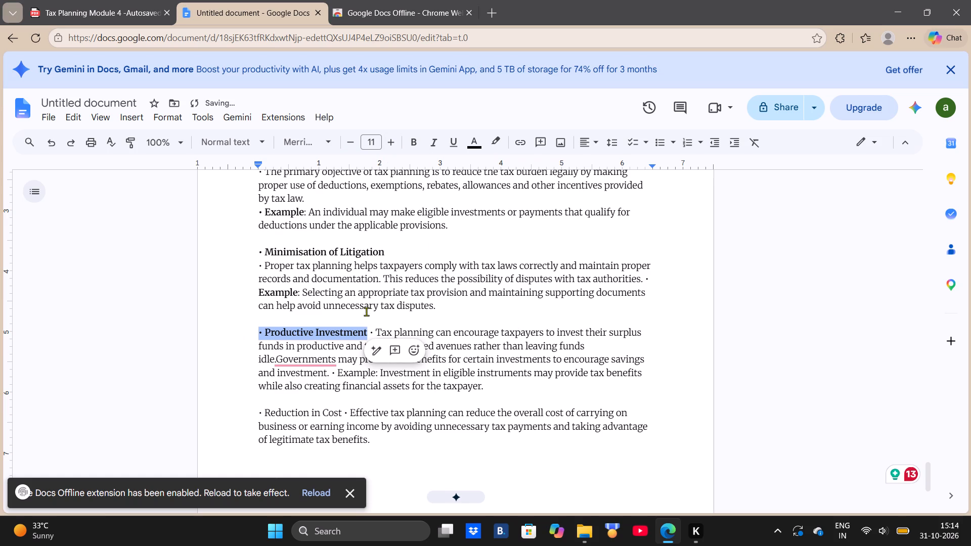
Move the Productive Investment description, together with its bullet, onto its own line below the heading.
left_click(372, 332)
key("Return")
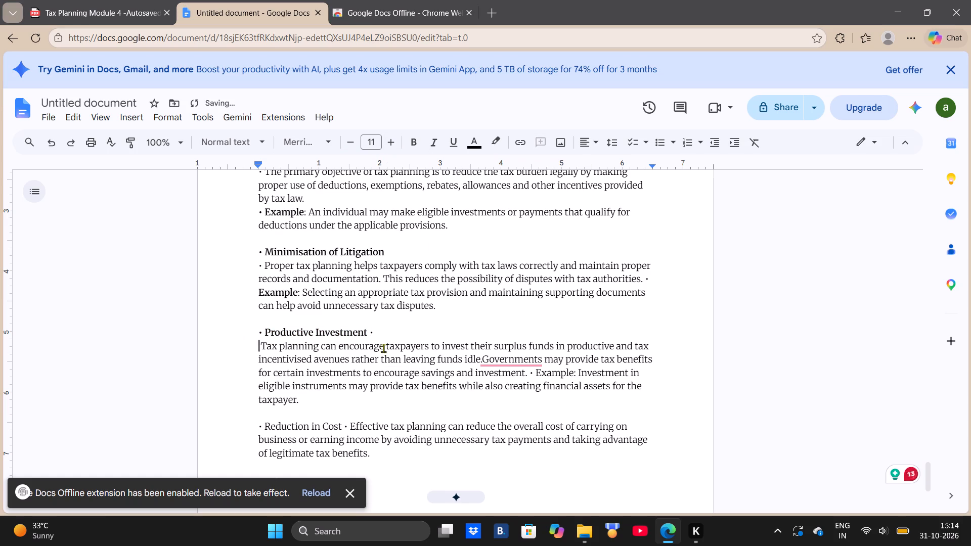
key("BackSpace")
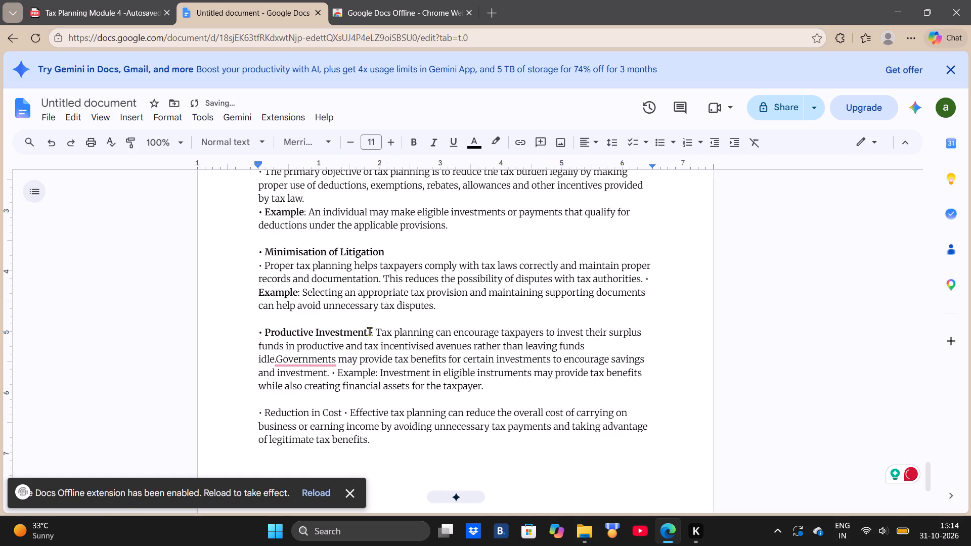
left_click(369, 331)
key("Return")
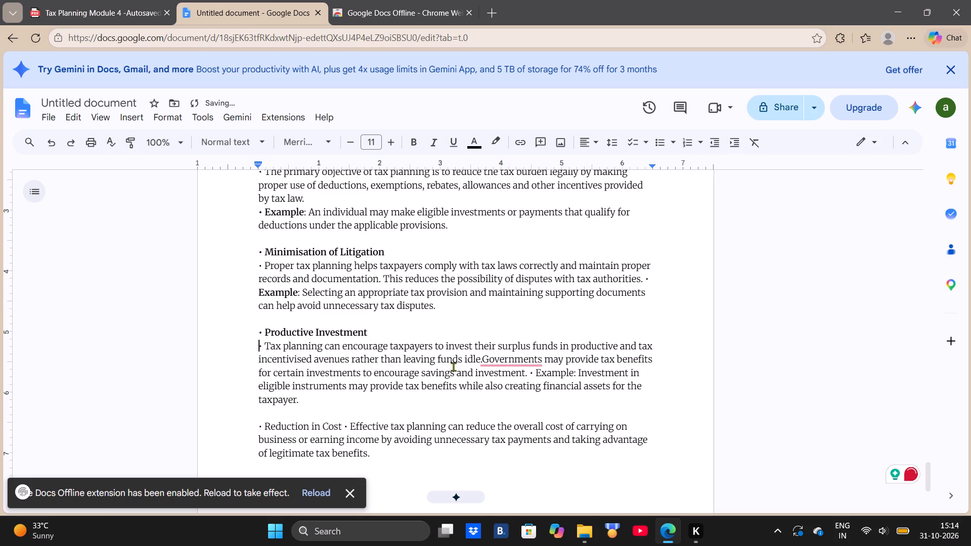
Correct the missing space between "idle." and "Governments" in the Productive Investment description.
left_click(494, 389)
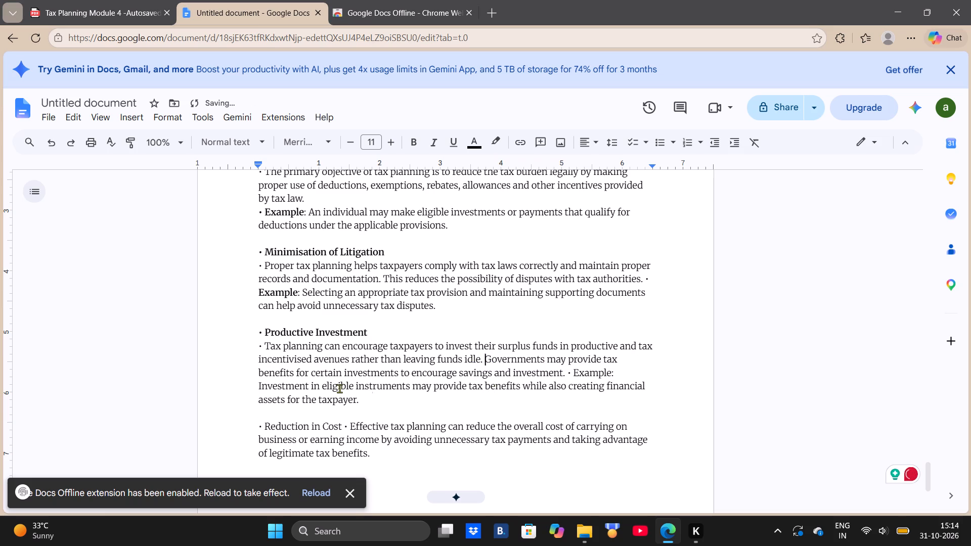
Move the Example bullet of Productive Investment onto its own line below the description.
left_click(569, 373)
key("Return")
left_click(262, 388)
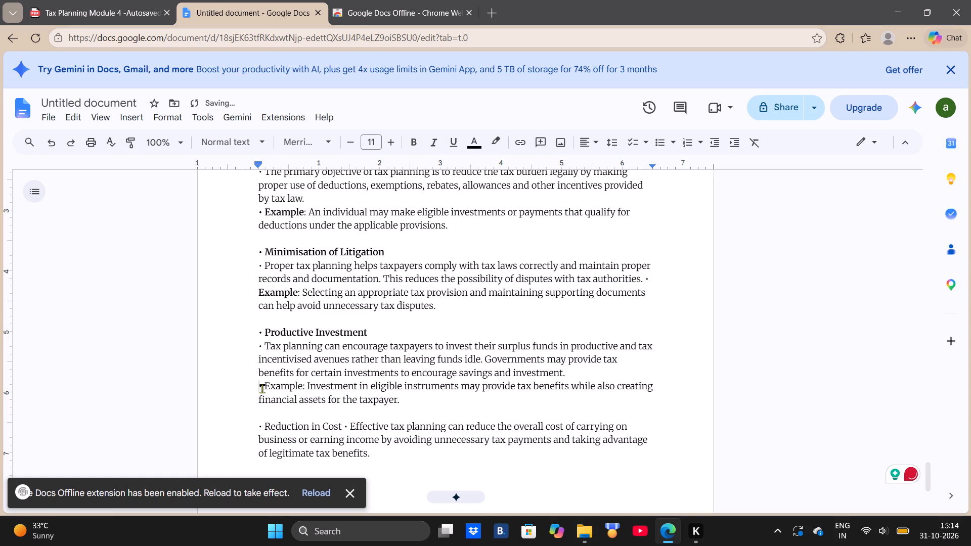
Remove the bullets before the Example lines of Productive Investment and Reduction in Tax Liability, plus the leading space of the Productive Investment line.
key("BackSpace")
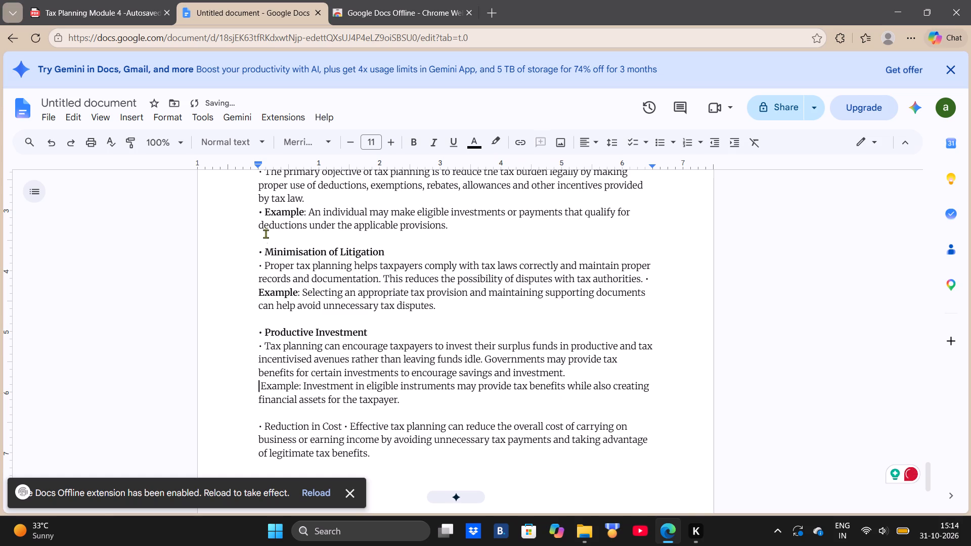
left_click(262, 212)
key("BackSpace")
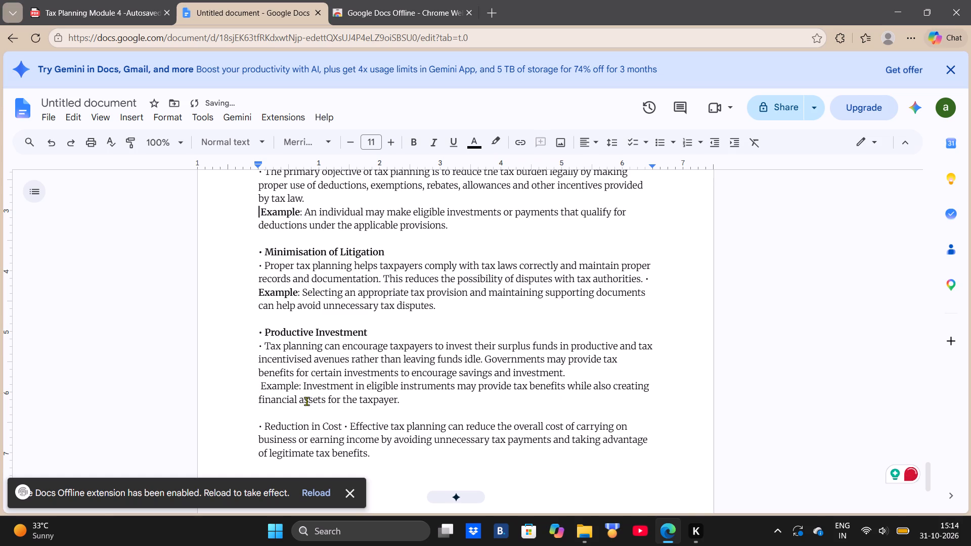
left_click(260, 386)
key("BackSpace")
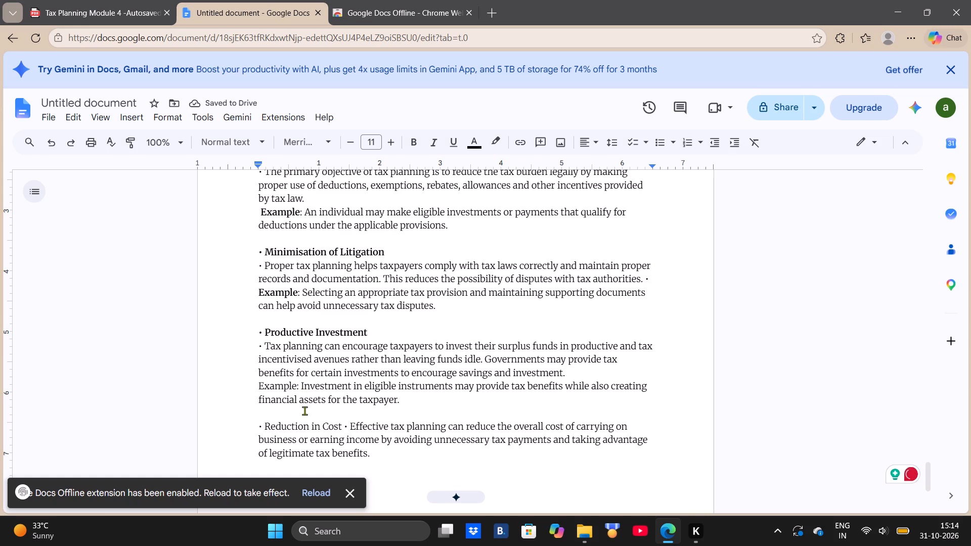
Format the "Example:" label of Productive Investment in Merriweather Semi Bold.
left_click_drag(299, 388, 253, 384)
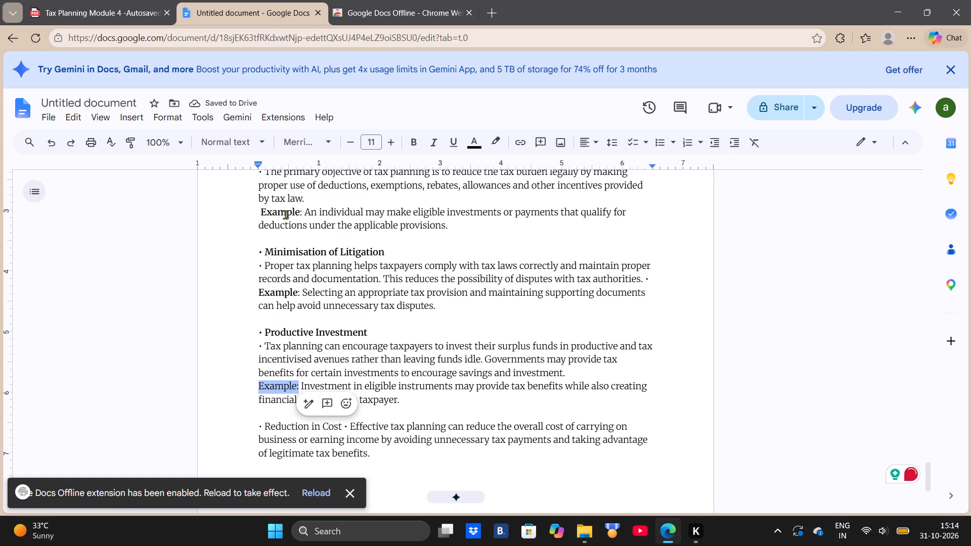
left_click(320, 142)
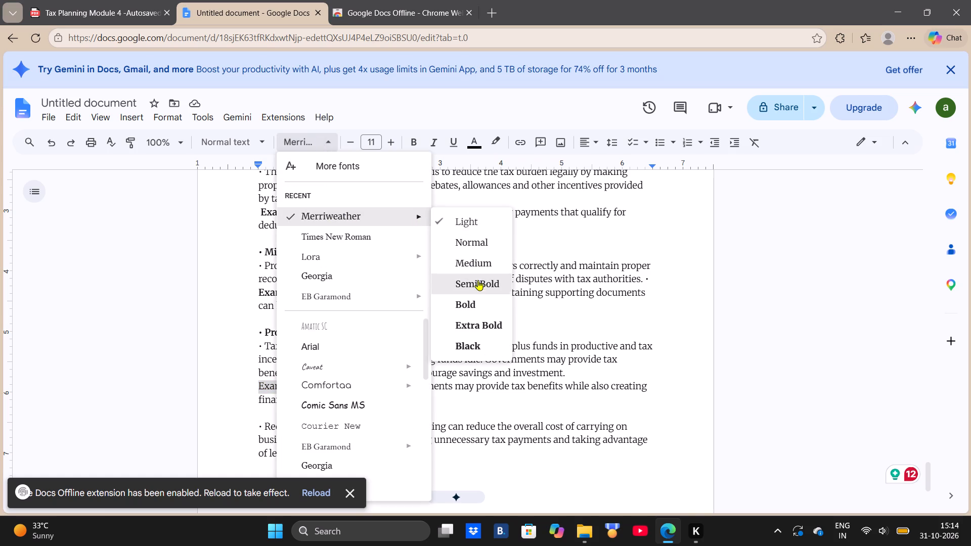
left_click(478, 286)
Format the Reduction in Cost heading and its bullet in Merriweather Semi Bold.
scroll(412, 403, "down", 2)
left_click(387, 368)
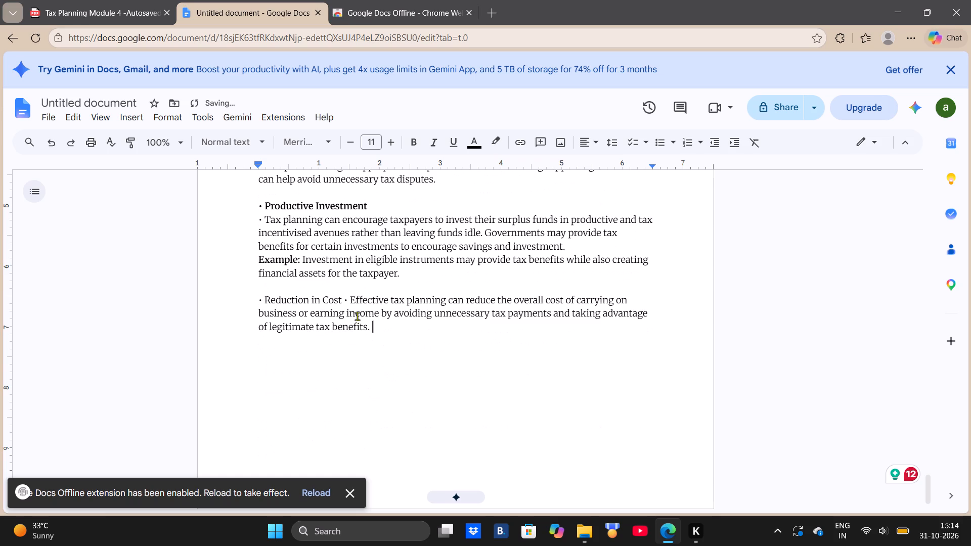
left_click_drag(342, 301, 245, 300)
left_click(310, 137)
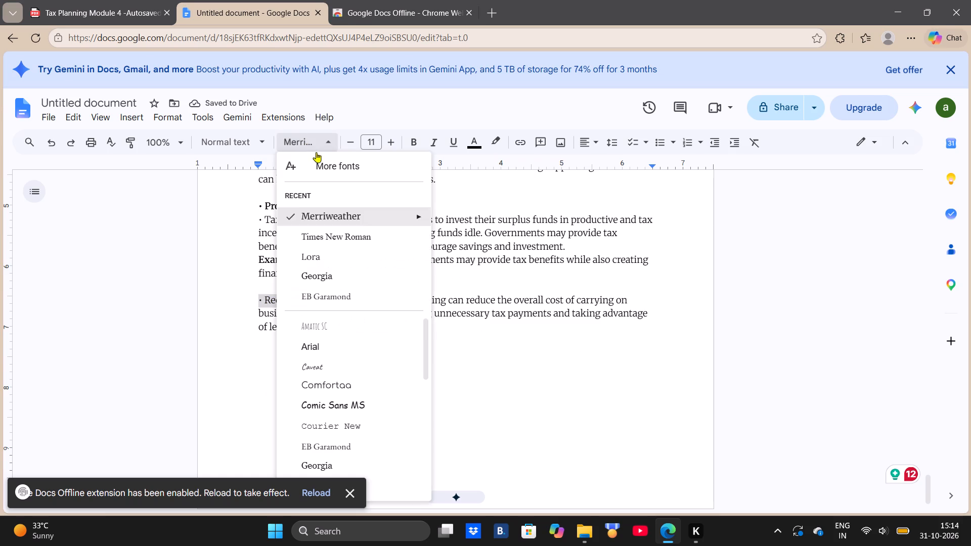
left_click(478, 280)
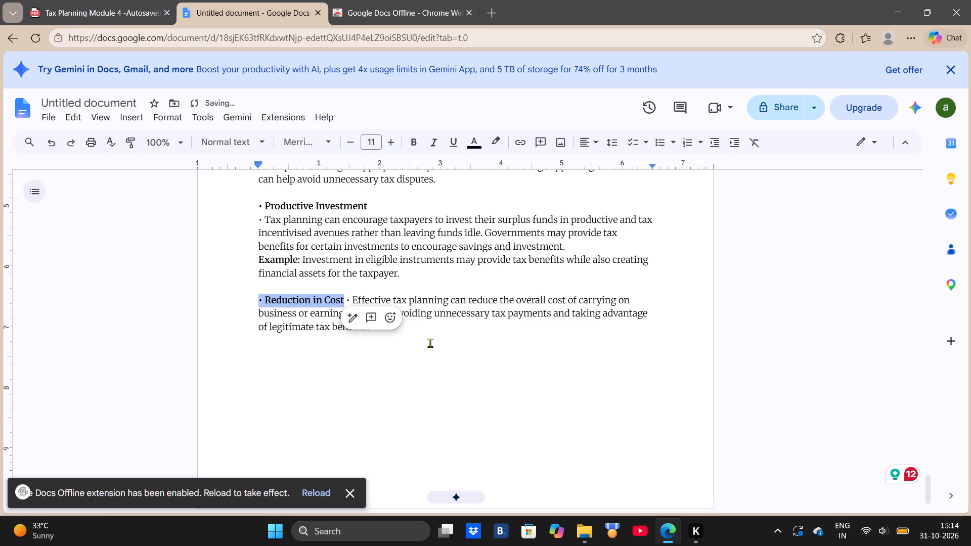
left_click(362, 283)
left_click(399, 350)
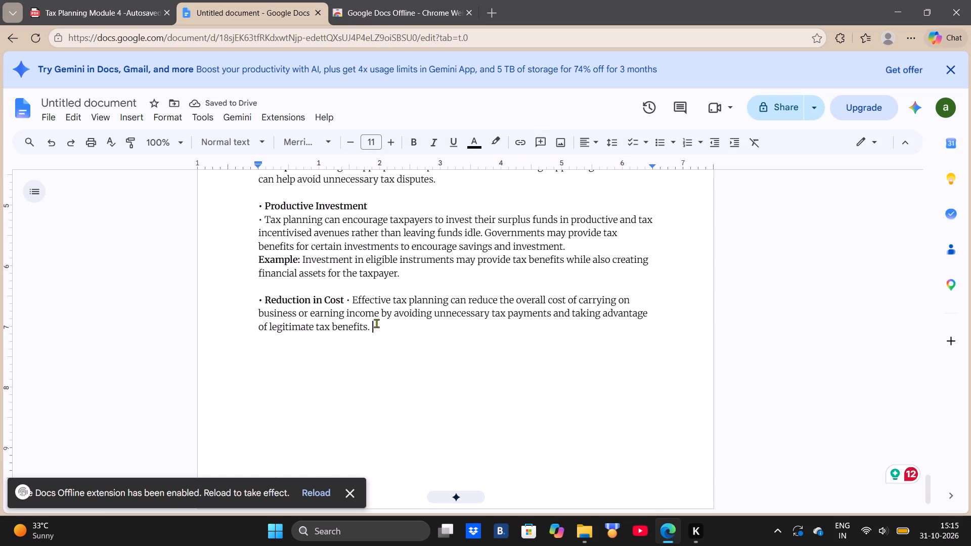
Copy the Employment Generation and Healthy Growth of Economy sections from page 14 of the PDF into the notes, one blank line below Reduction in Cost.
left_click(126, 8)
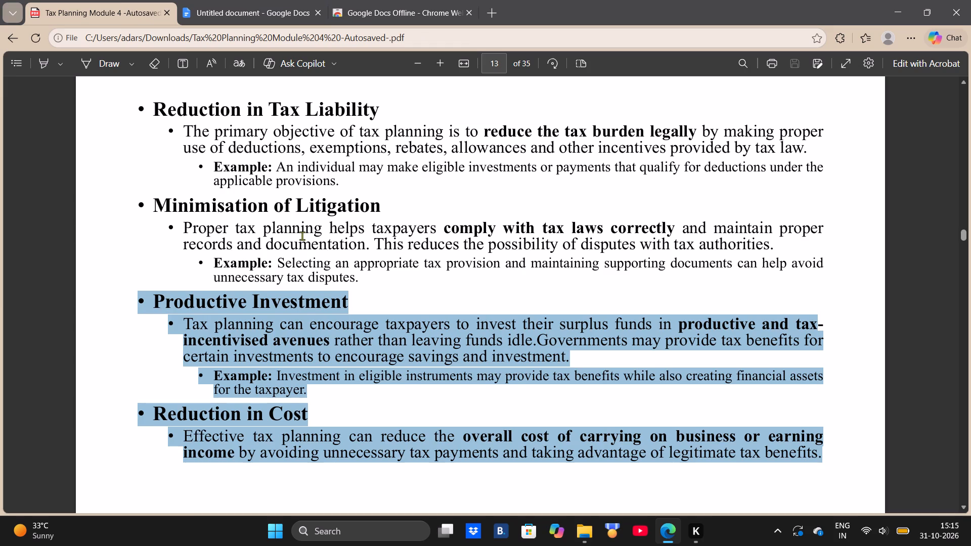
scroll(344, 347, "down", 6)
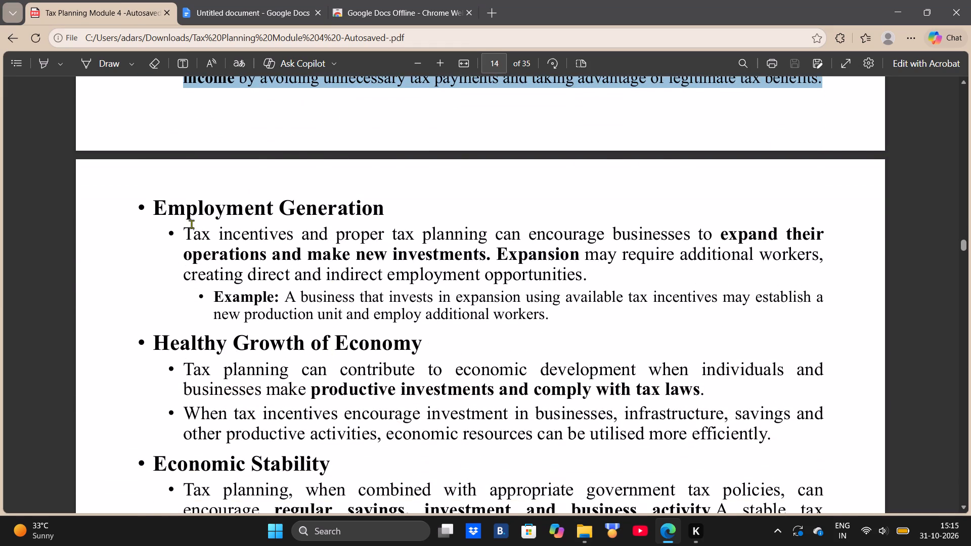
left_click_drag(135, 197, 540, 311)
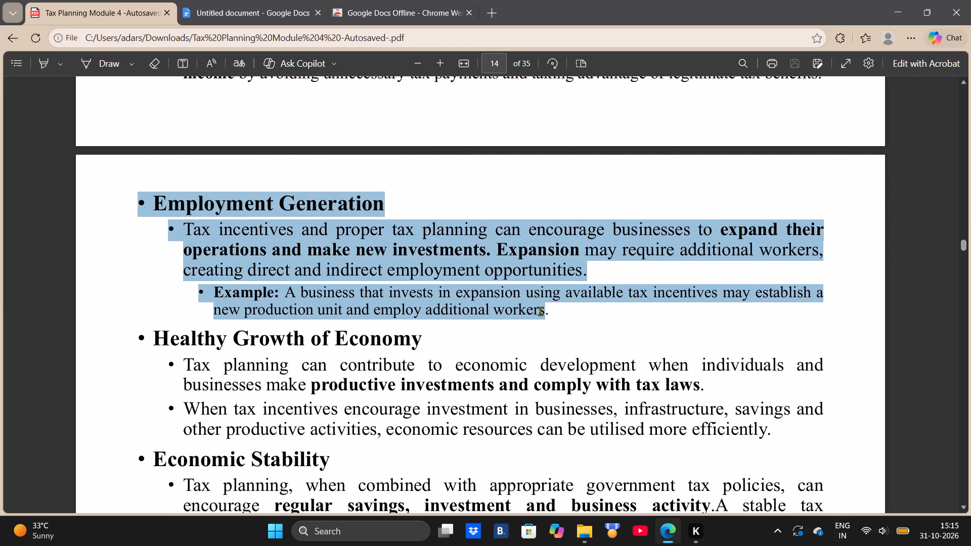
left_click_drag(540, 311, 772, 438)
left_click(798, 331)
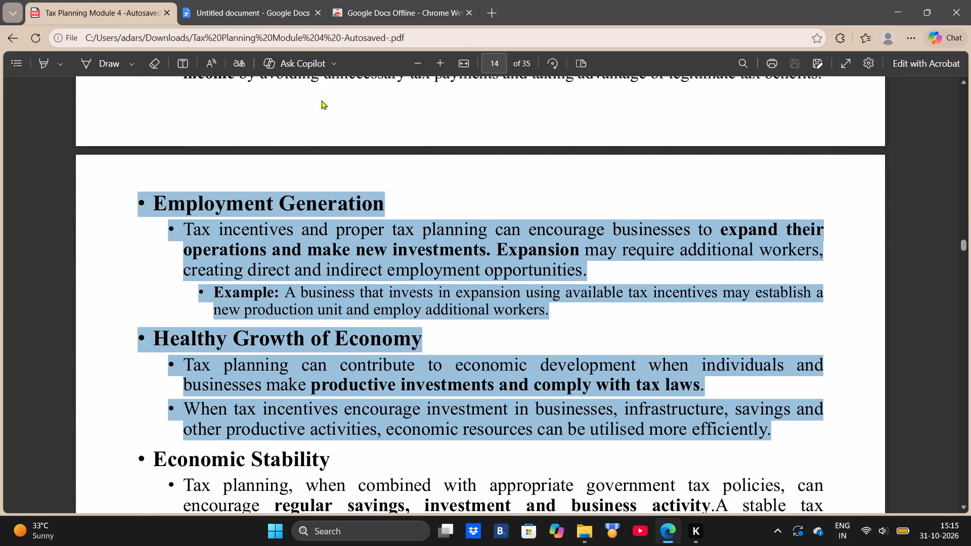
left_click(248, 7)
scroll(275, 167, "down", 3)
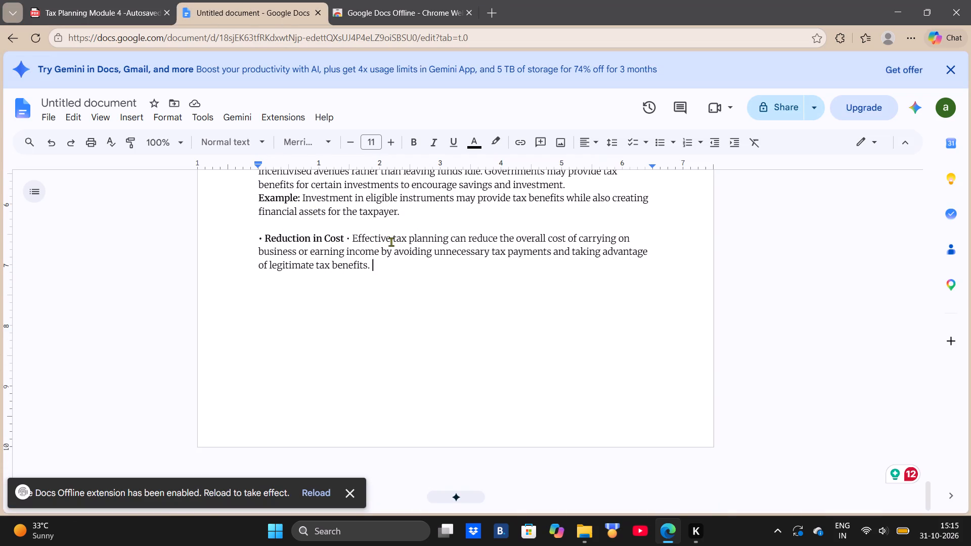
key("Return")
key("Return")
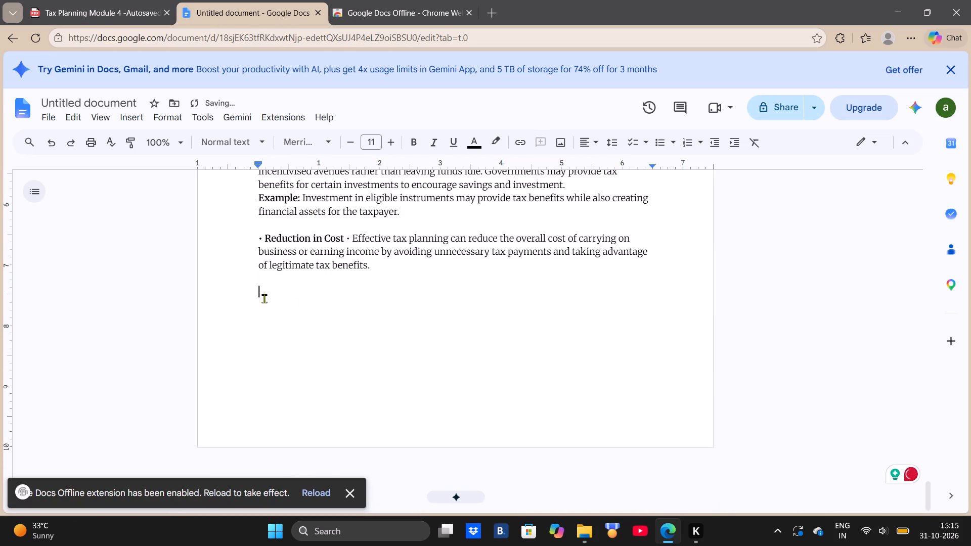
right_click(261, 295)
left_click(295, 312)
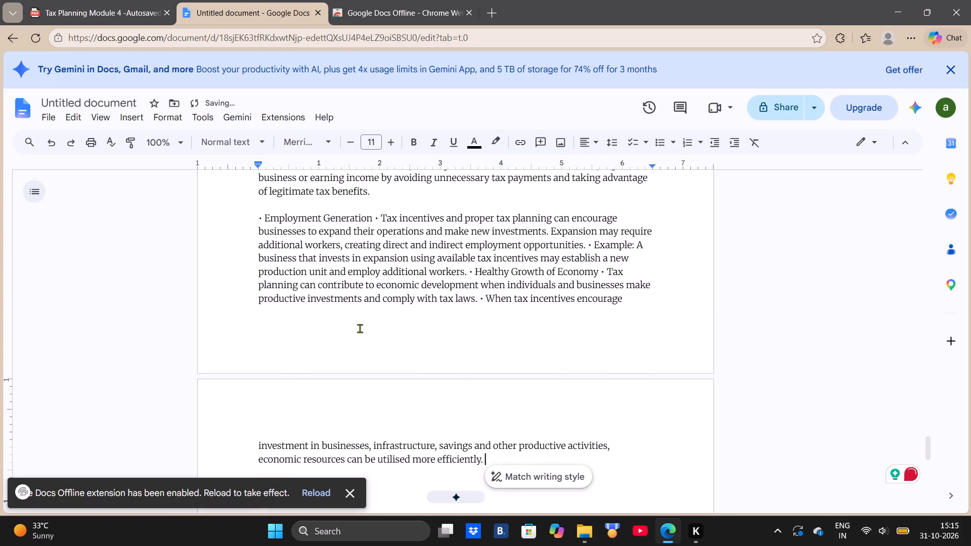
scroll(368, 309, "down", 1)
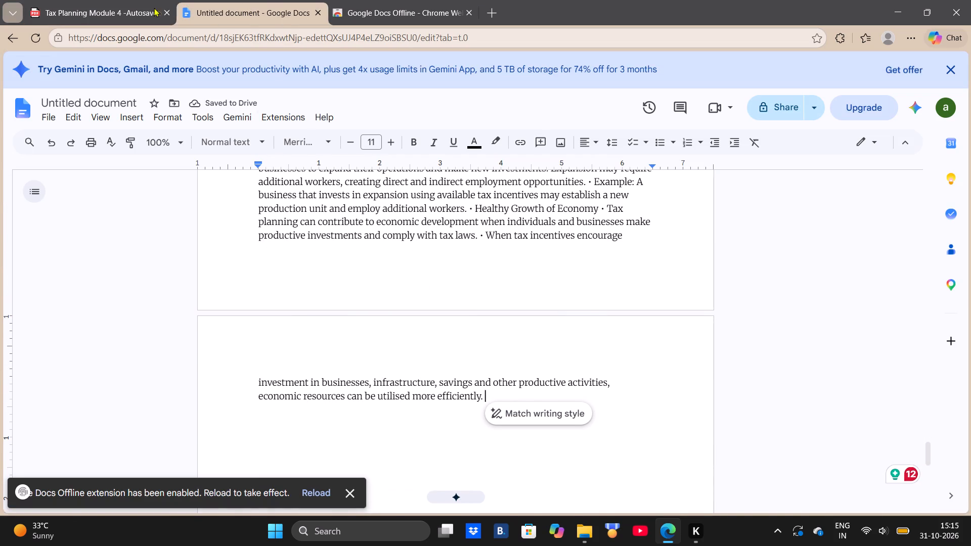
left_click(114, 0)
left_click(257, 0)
Separate the Healthy Growth of Economy heading from the Employment Generation text with a blank line.
left_click(472, 208)
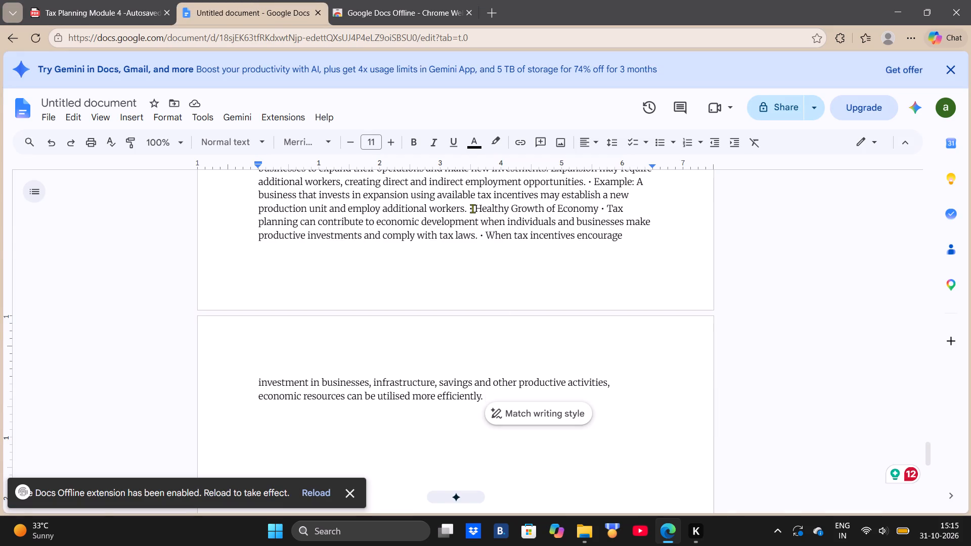
left_click(470, 209)
key("Return")
key("Return")
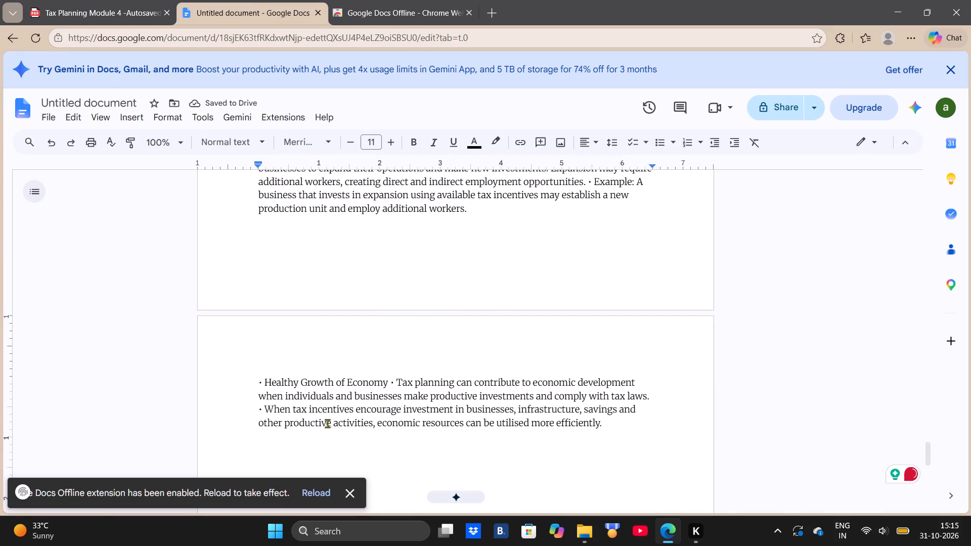
Move the Healthy Growth of Economy description, together with its bullet, onto its own line below the heading.
left_click(393, 382)
left_click(393, 384)
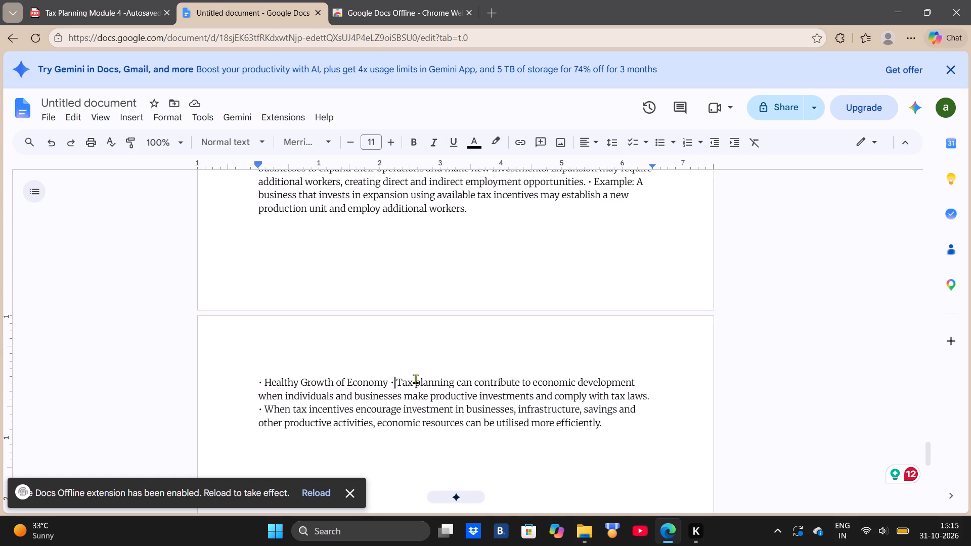
left_click(390, 382)
key("Return")
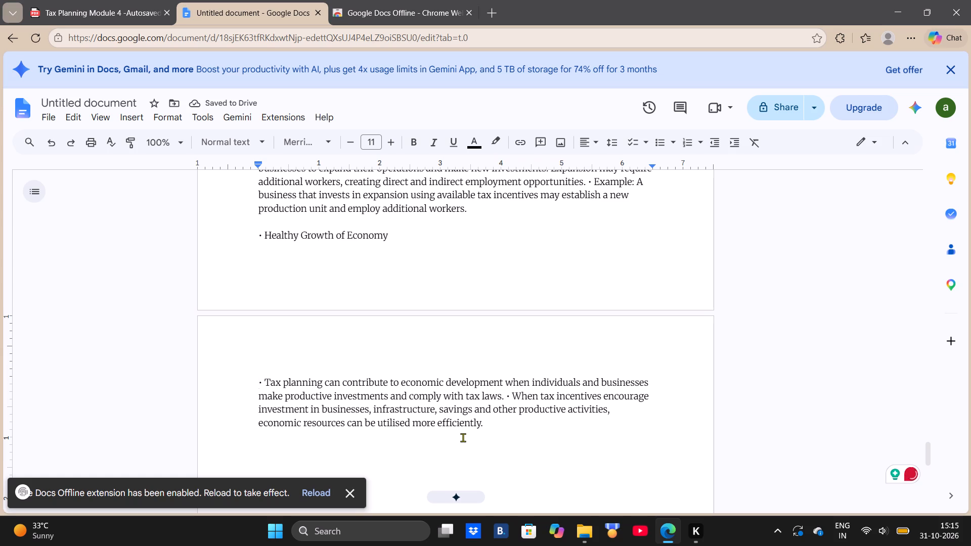
key("ctrl+z")
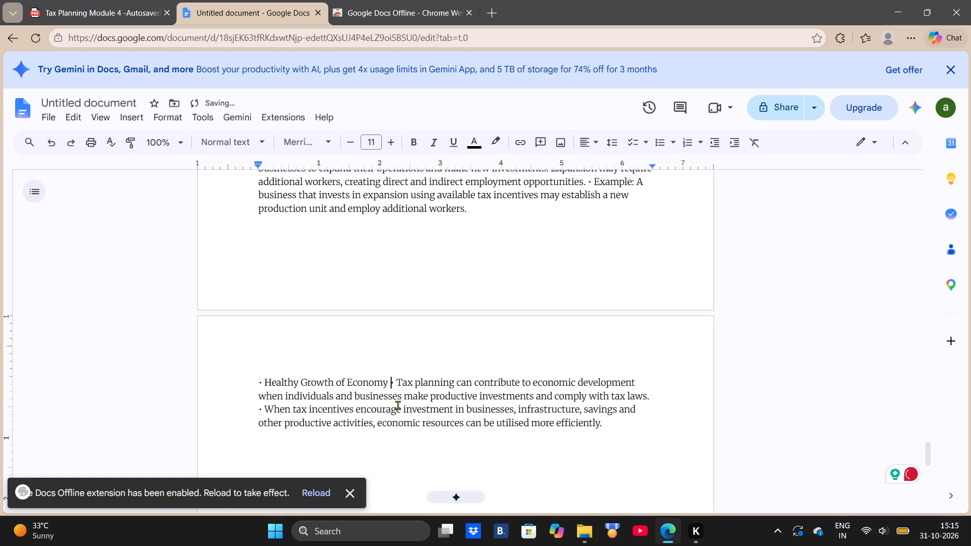
key("Return")
Insert another blank line above the Healthy Growth of Economy heading so it starts on the next page with its description.
left_click(270, 228)
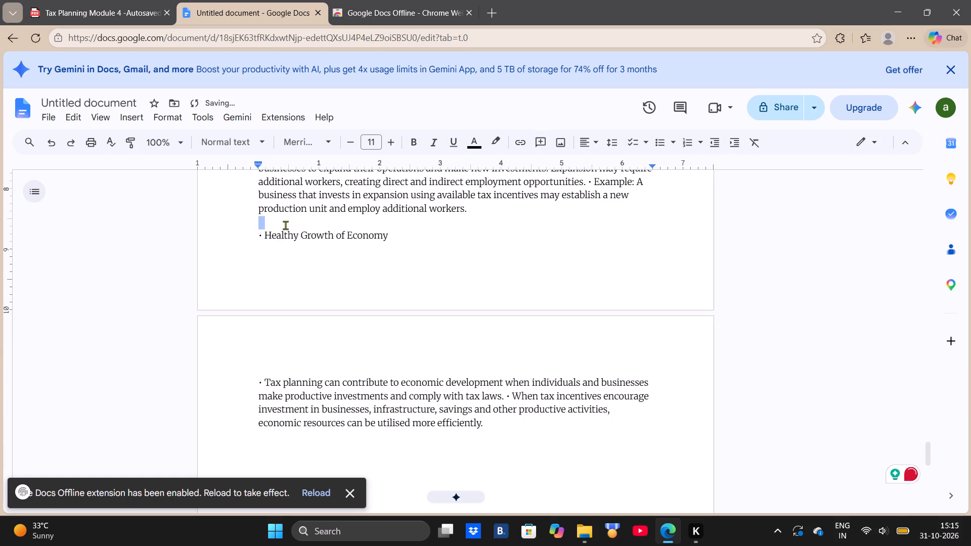
key("Return")
Format the Healthy Growth of Economy heading and its bullet in Merriweather Semi Bold.
left_click(417, 370)
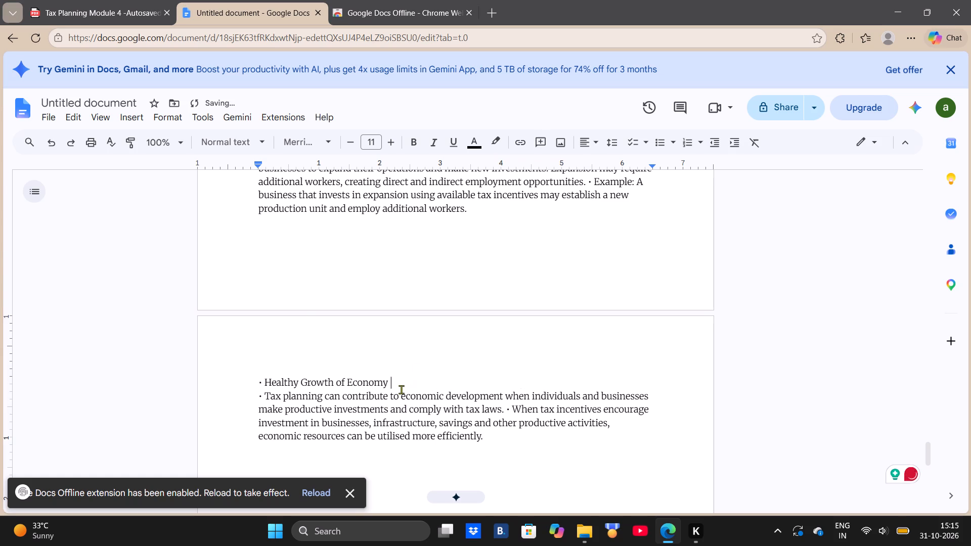
left_click_drag(388, 379, 241, 383)
left_click(329, 147)
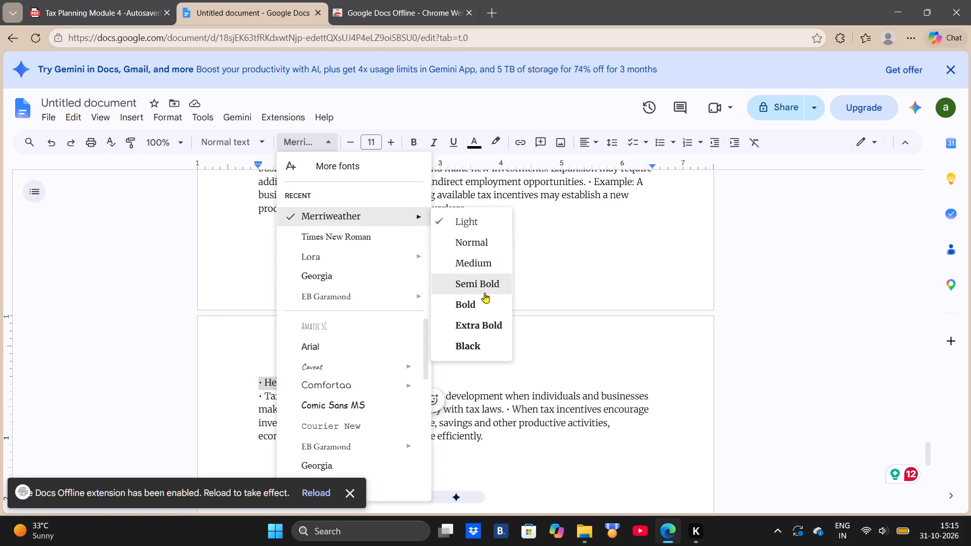
left_click(484, 287)
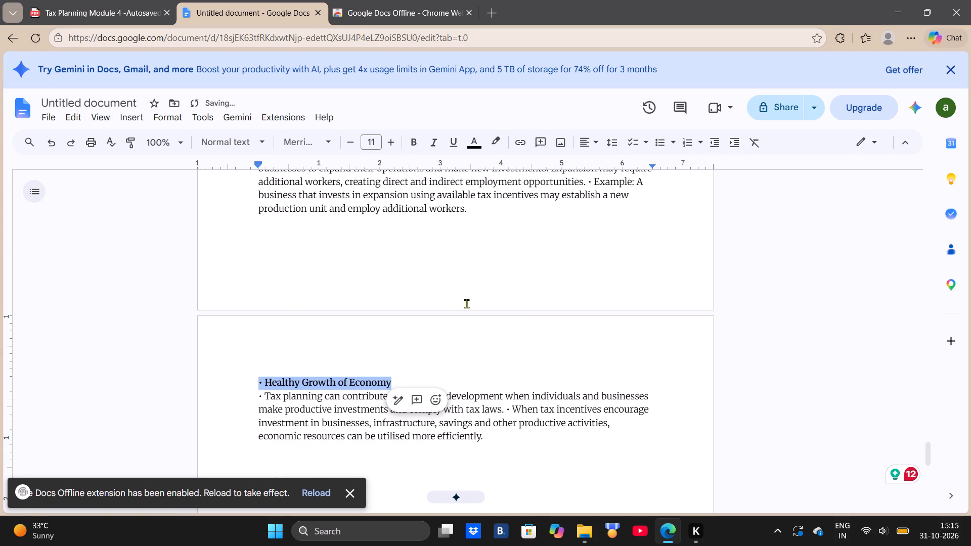
left_click(486, 345)
Move the Employment Generation description, together with its bullet, onto its own line below the heading.
scroll(420, 392, "up", 3)
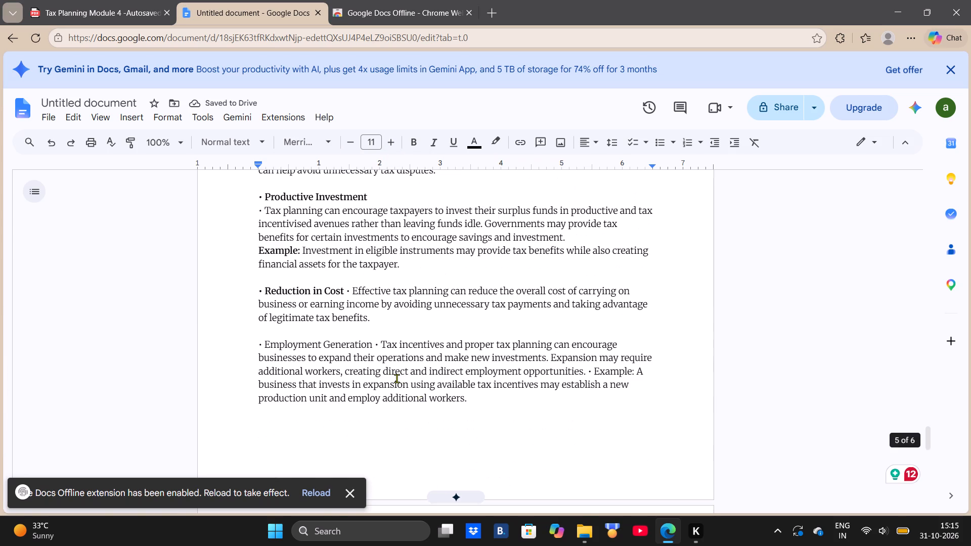
left_click(376, 343)
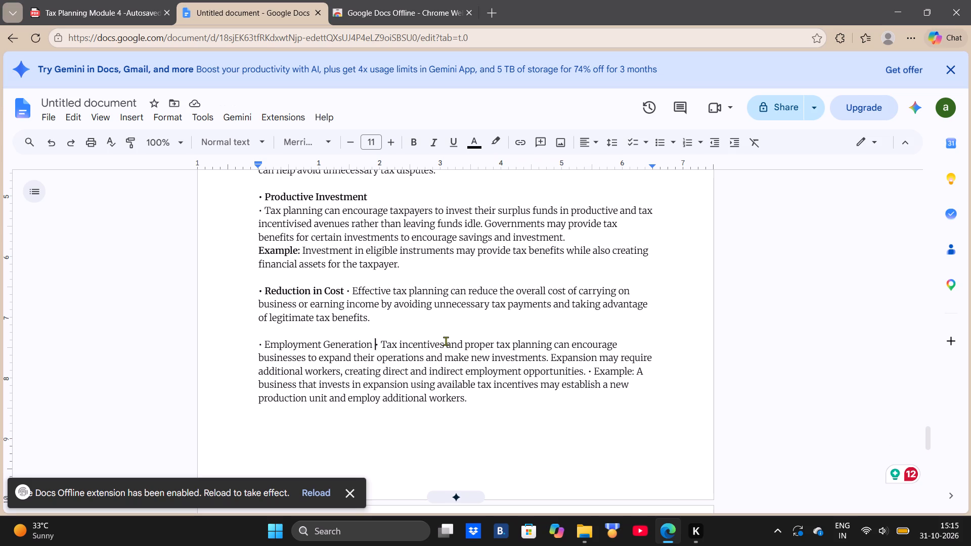
key("Return")
Format the Employment Generation heading and its bullet in Merriweather Semi Bold.
left_click_drag(378, 343, 256, 346)
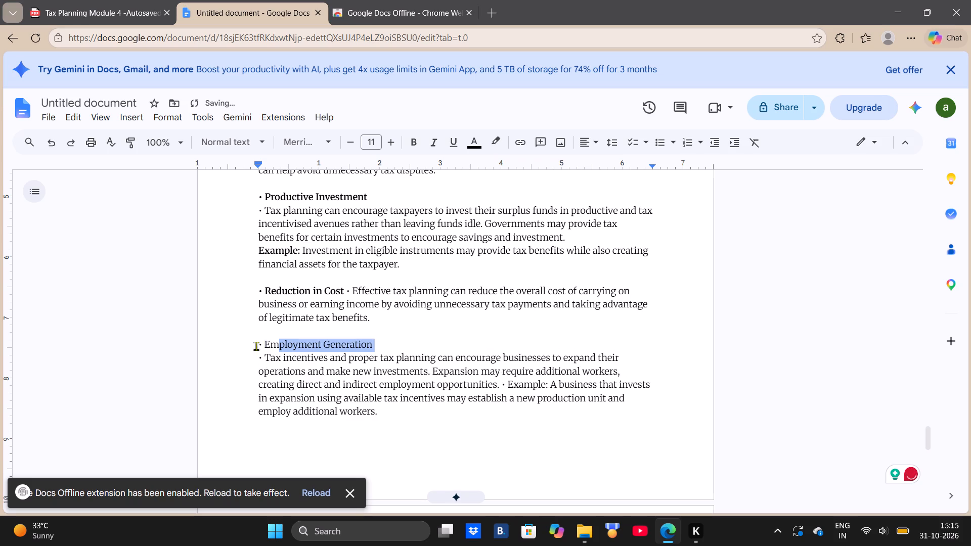
left_click_drag(256, 346, 234, 345)
left_click(325, 139)
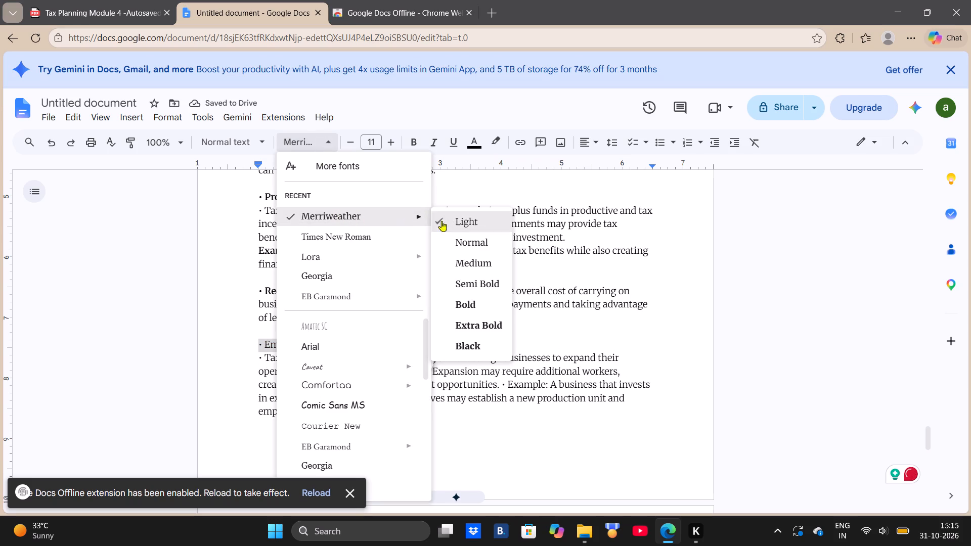
left_click(463, 282)
left_click(419, 435)
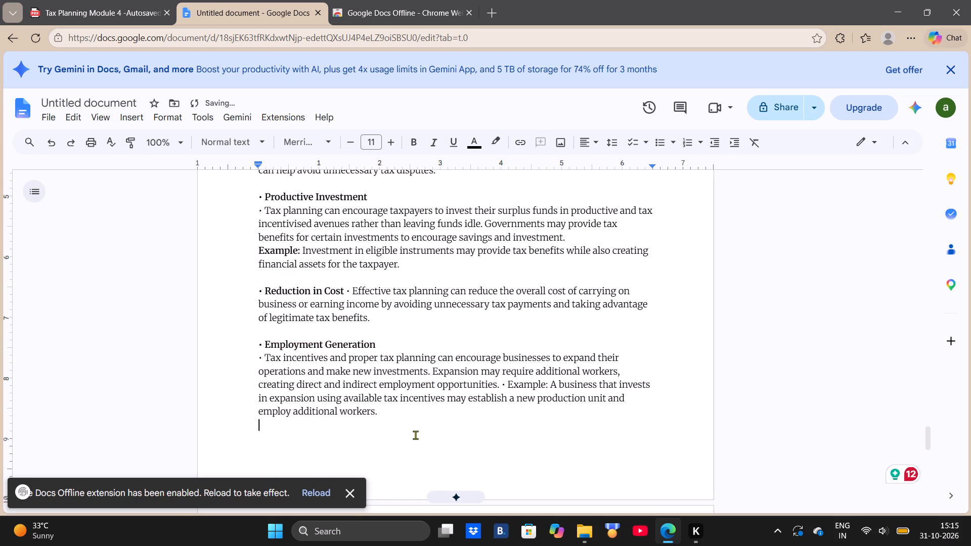
Remove the bullet before the Employment Generation Example and move the Example text onto its own line below the description.
left_click(506, 383)
key("BackSpace")
key("Return")
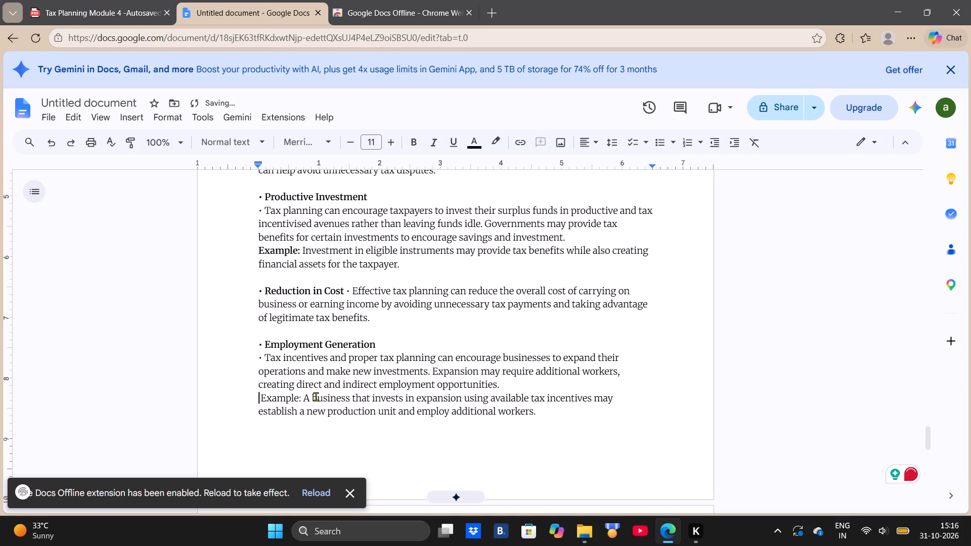
Format the Employment Generation Example label in Merriweather Semi Bold and remove the space before it.
left_click_drag(299, 397, 243, 397)
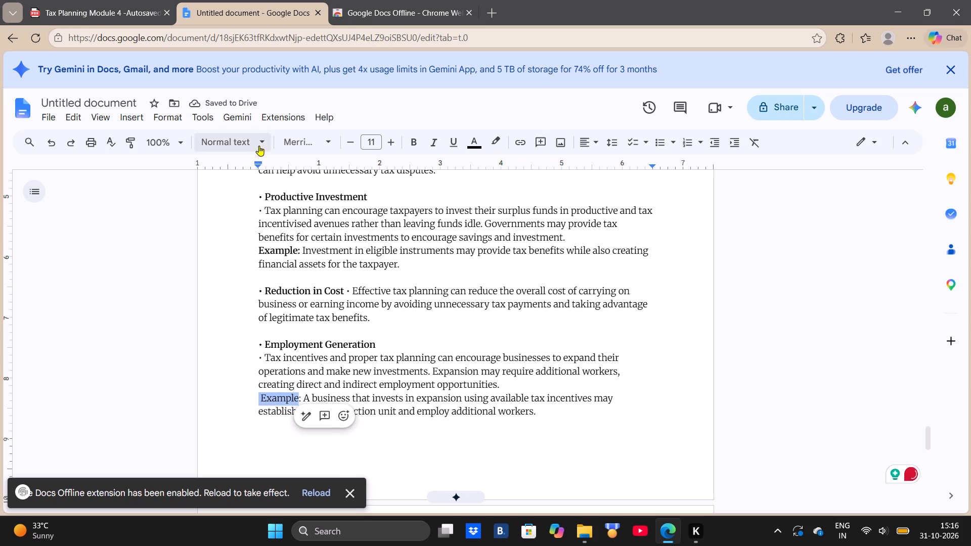
left_click(259, 146)
left_click(301, 143)
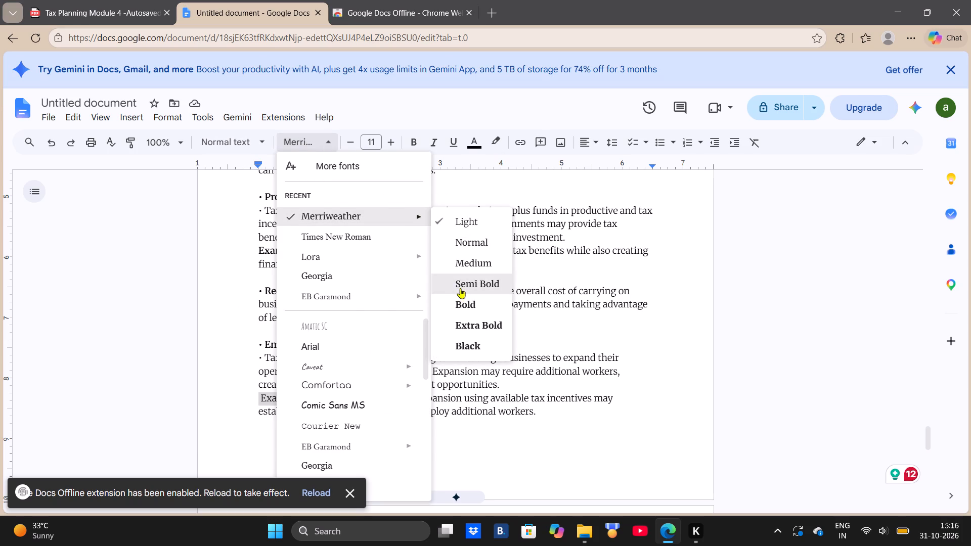
left_click(460, 288)
scroll(324, 360, "down", 1)
left_click(476, 386)
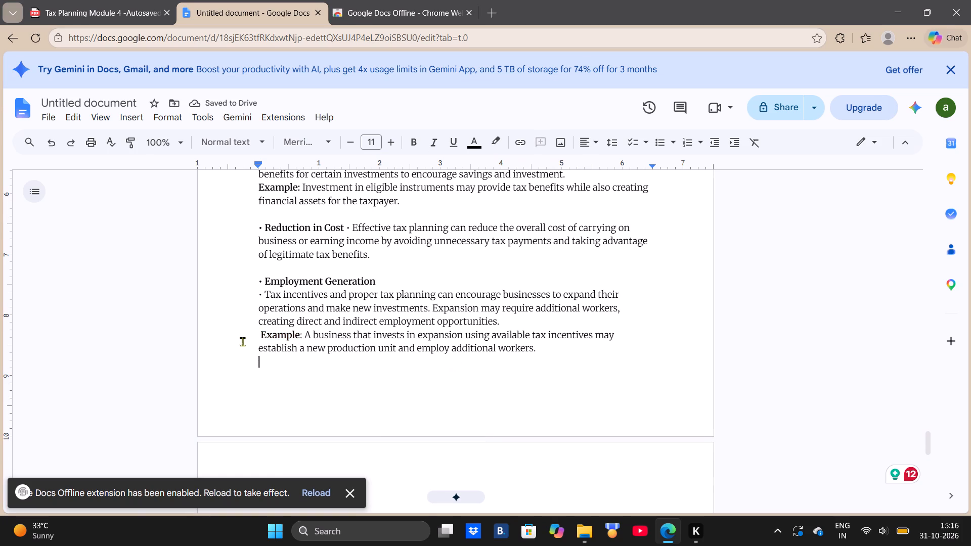
left_click(260, 333)
key("BackSpace")
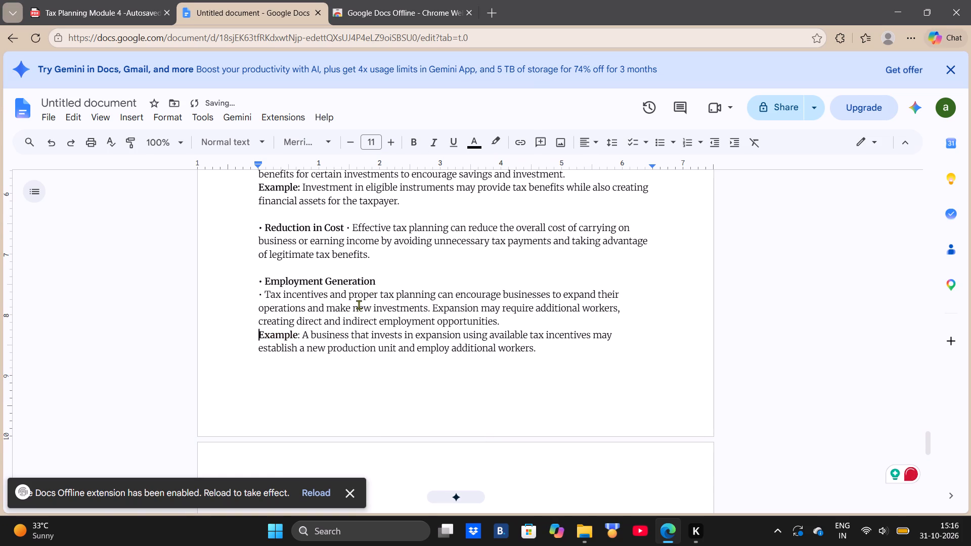
Move the second Healthy Growth of Economy point, starting "When tax incentives encourage", onto its own line with its bullet.
scroll(359, 317, "down", 3)
left_click(258, 332)
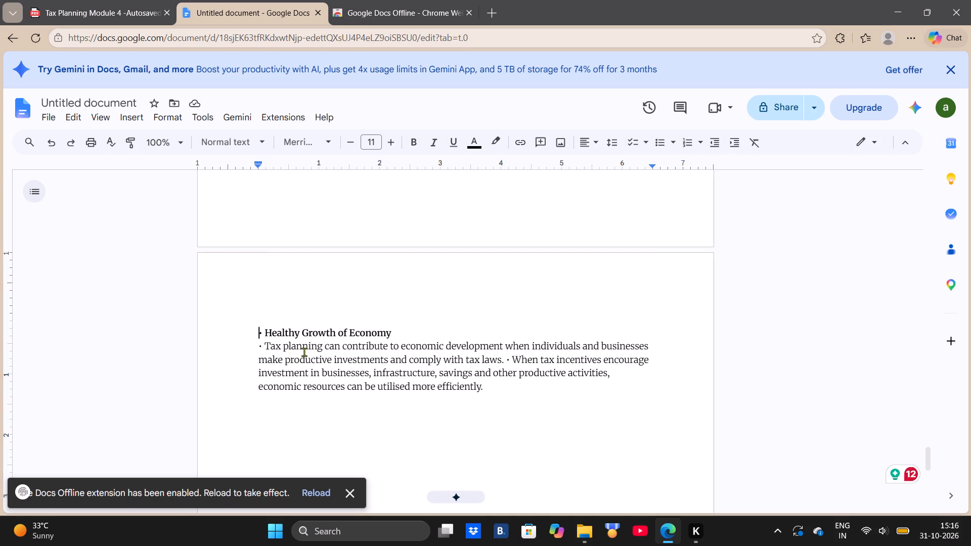
left_click(506, 361)
key("Return")
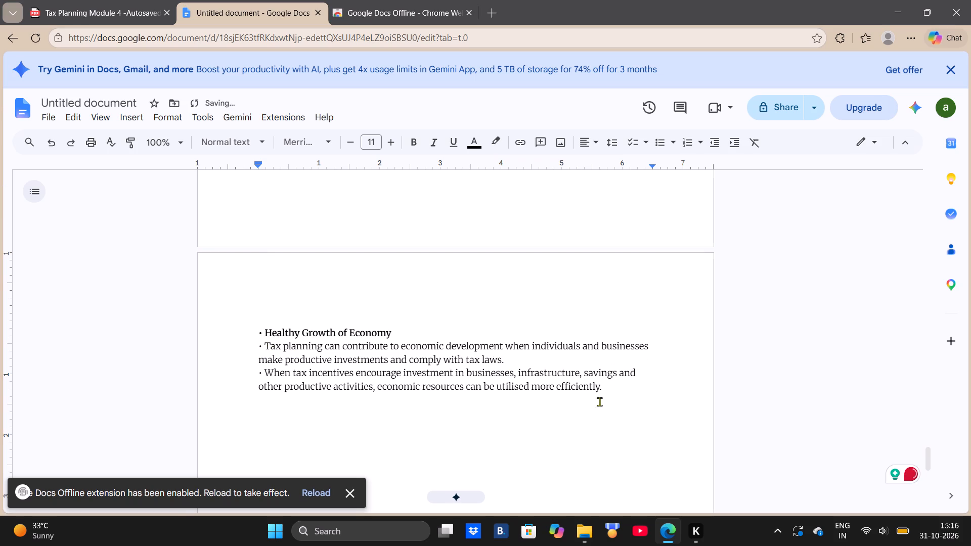
Copy the Economic Stability section from the Tax Planning PDF and paste it below Healthy Growth of Economy, leaving a blank line between.
scroll(409, 427, "down", 2)
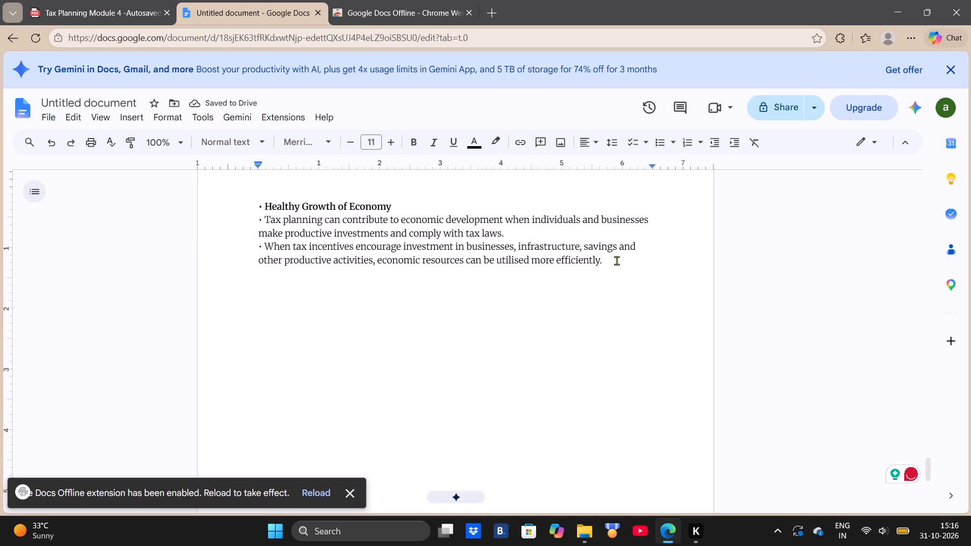
left_click(632, 257)
key("Return")
left_click(140, 0)
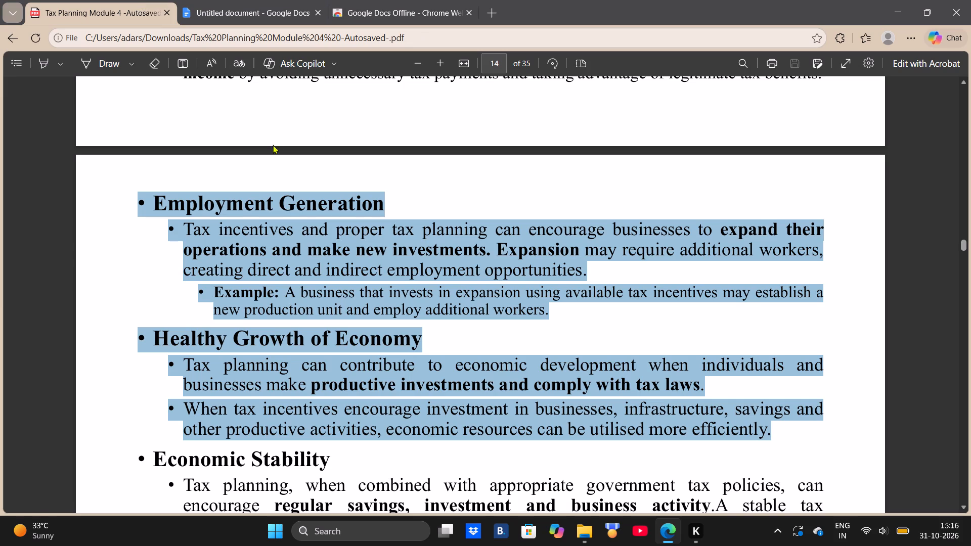
scroll(387, 271, "down", 5)
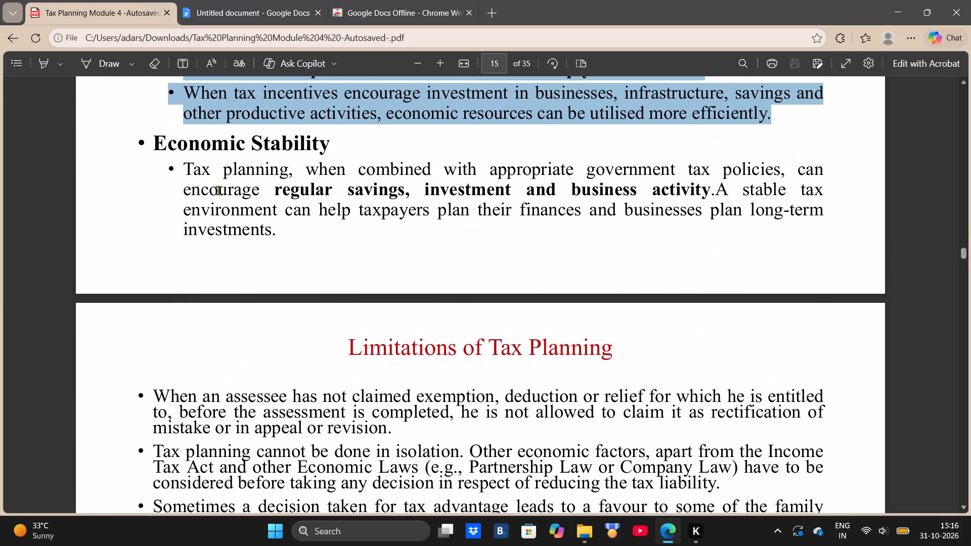
left_click_drag(277, 238, 125, 141)
left_click(148, 53)
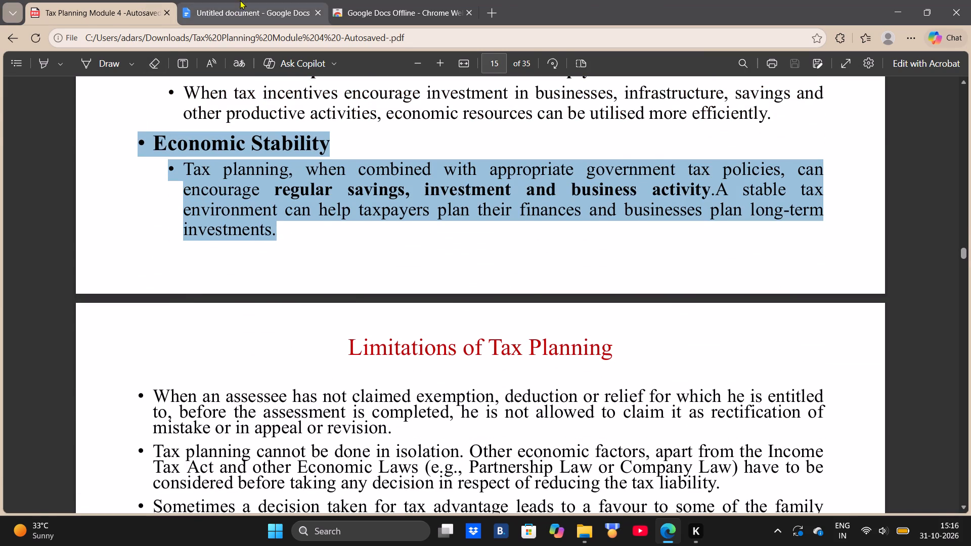
left_click(241, 0)
key("Return")
right_click(259, 294)
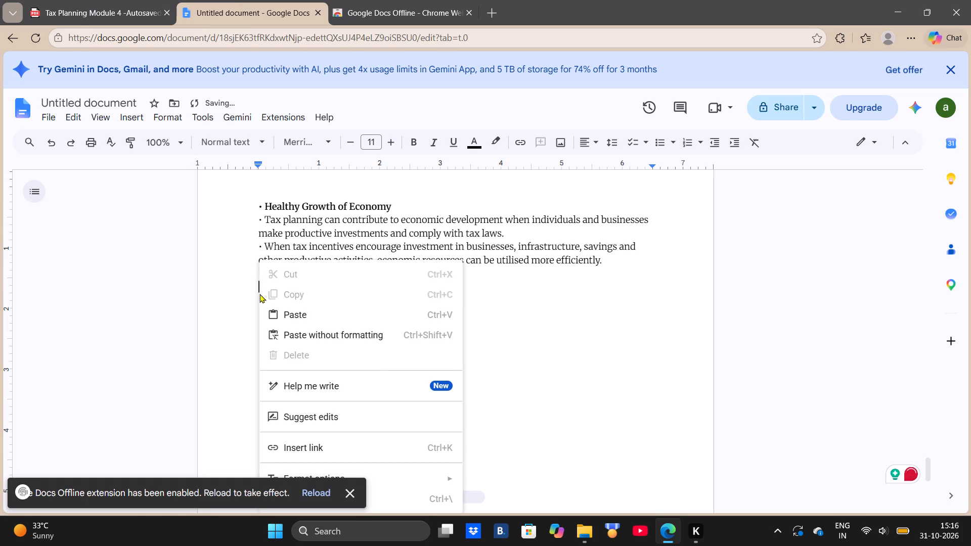
left_click(286, 310)
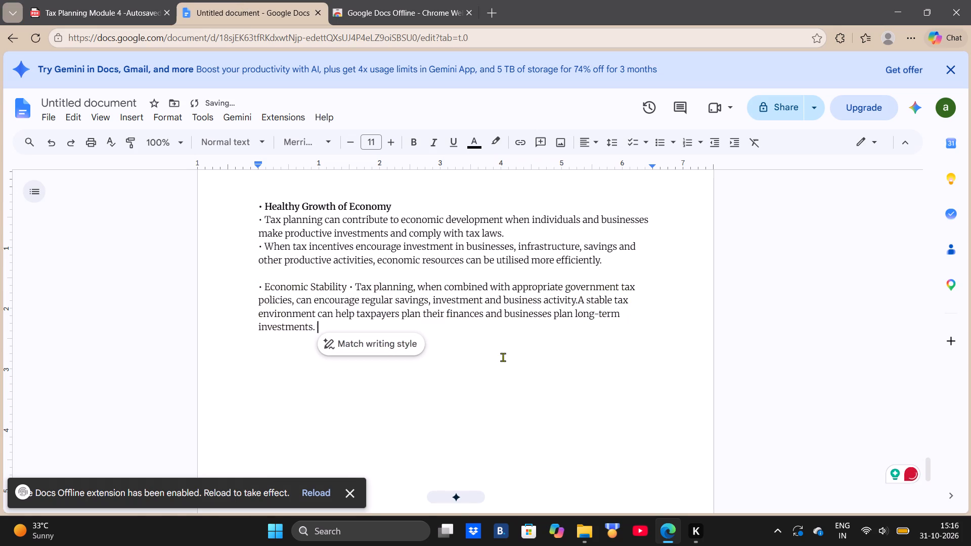
left_click(503, 357)
Move the Economic Stability description, together with its bullet, onto its own line below the heading.
left_click(348, 289)
key("Return")
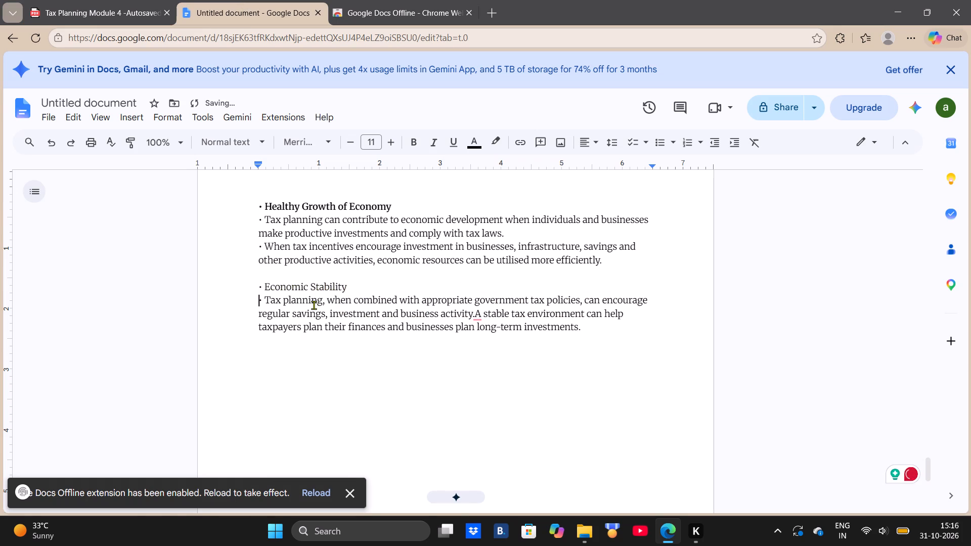
Format the Economic Stability heading and its bullet in Merriweather Semi Bold.
left_click_drag(352, 286, 246, 286)
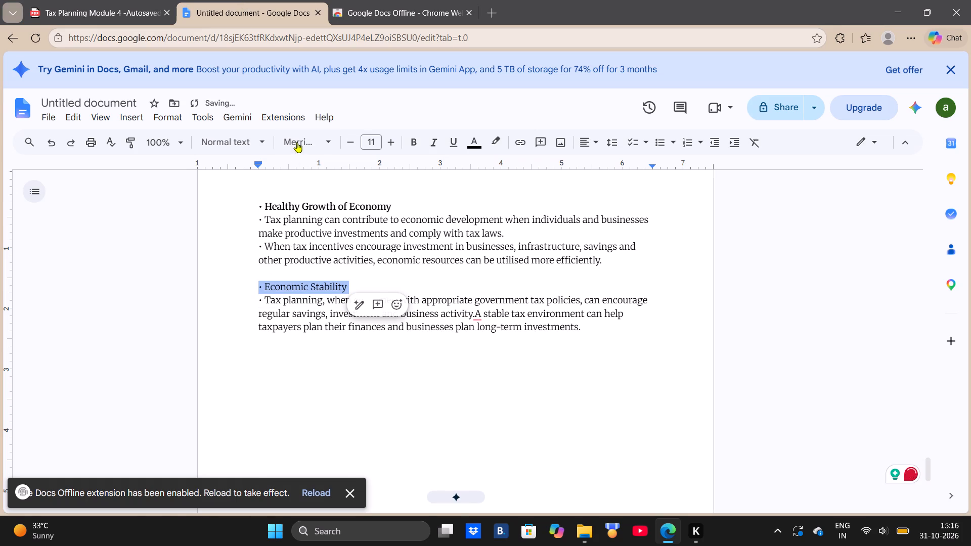
left_click(324, 139)
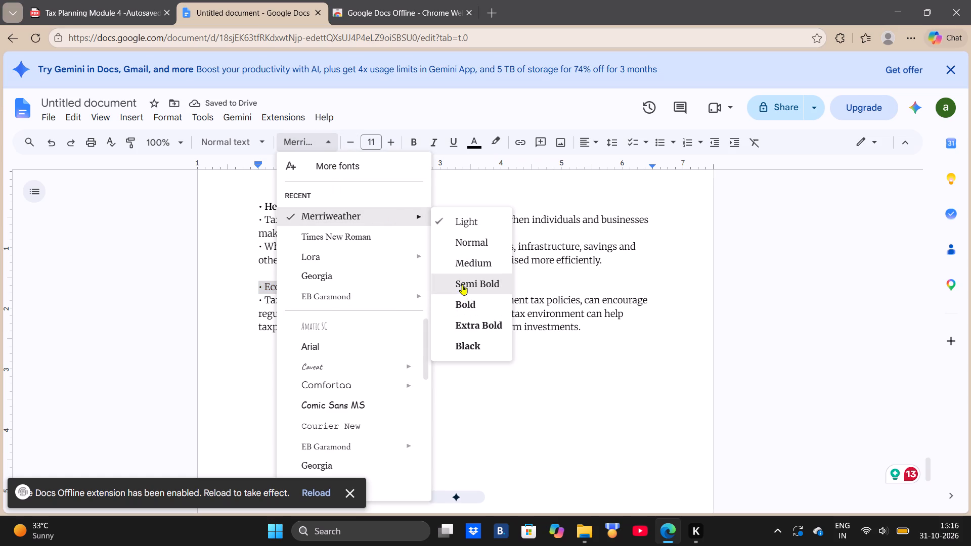
left_click(462, 285)
left_click(409, 397)
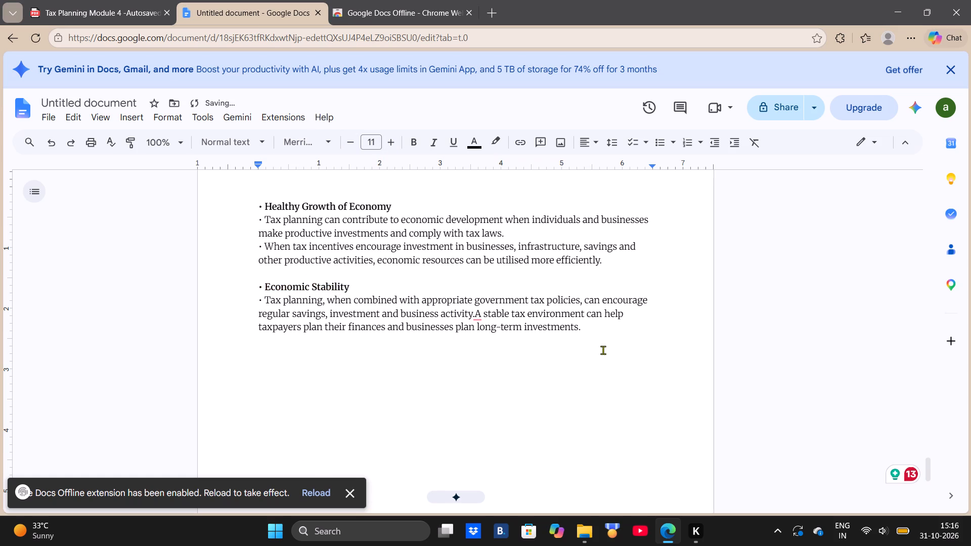
Insert the missing space between "activity." and "A stable" in the Economic Stability description.
left_click(487, 346)
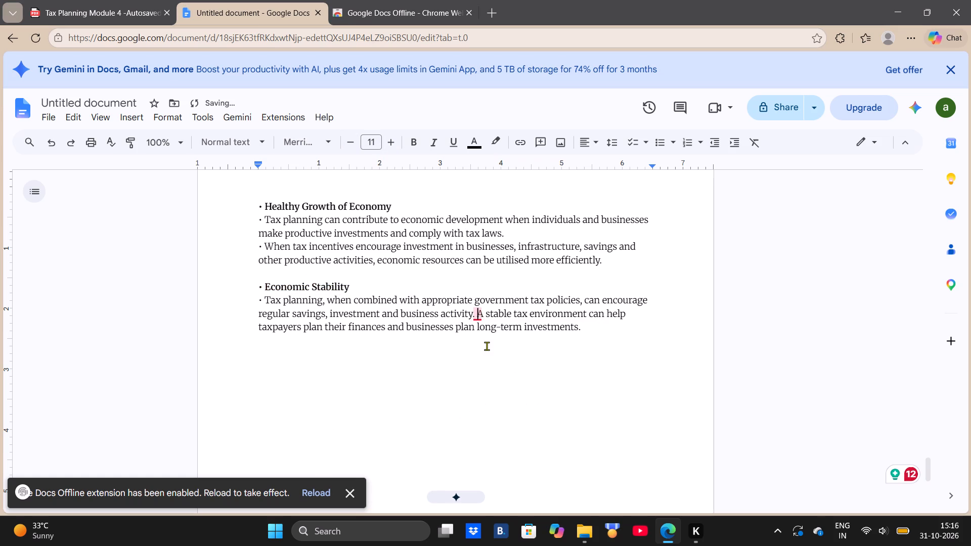
left_click(496, 359)
Copy the Limitations of Tax Planning section from the PDF and paste it below Economic Stability, leaving a blank line between.
left_click(588, 330)
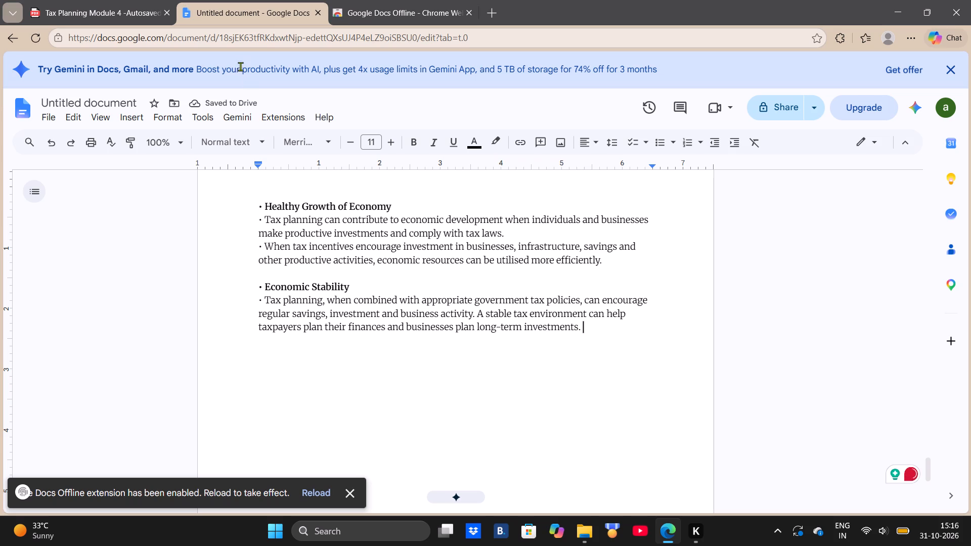
left_click(138, 13)
scroll(337, 285, "down", 4)
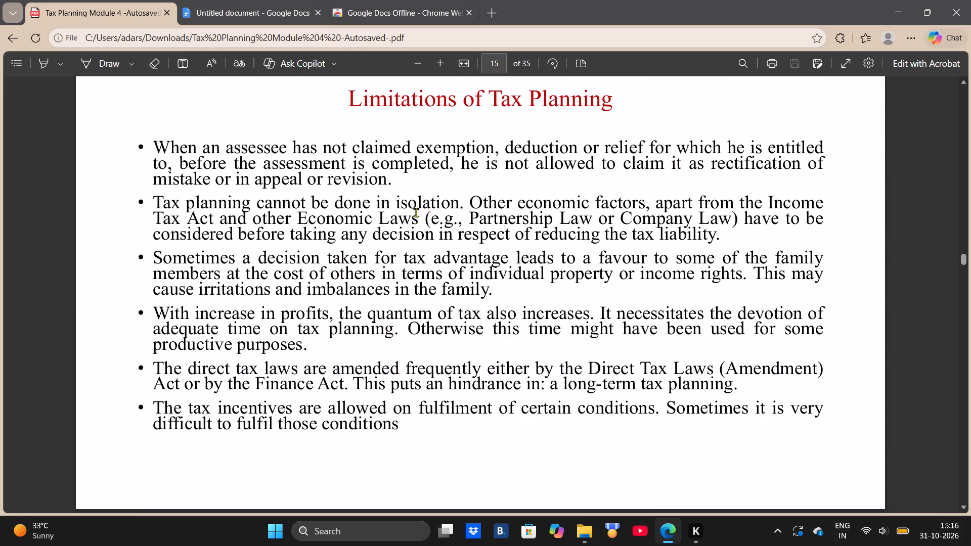
left_click_drag(348, 92, 505, 408)
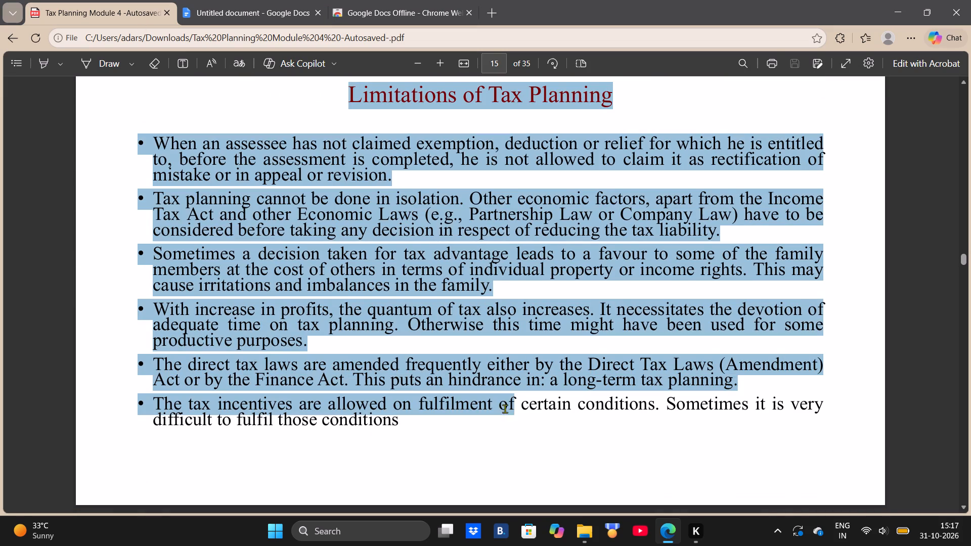
left_click_drag(505, 408, 424, 441)
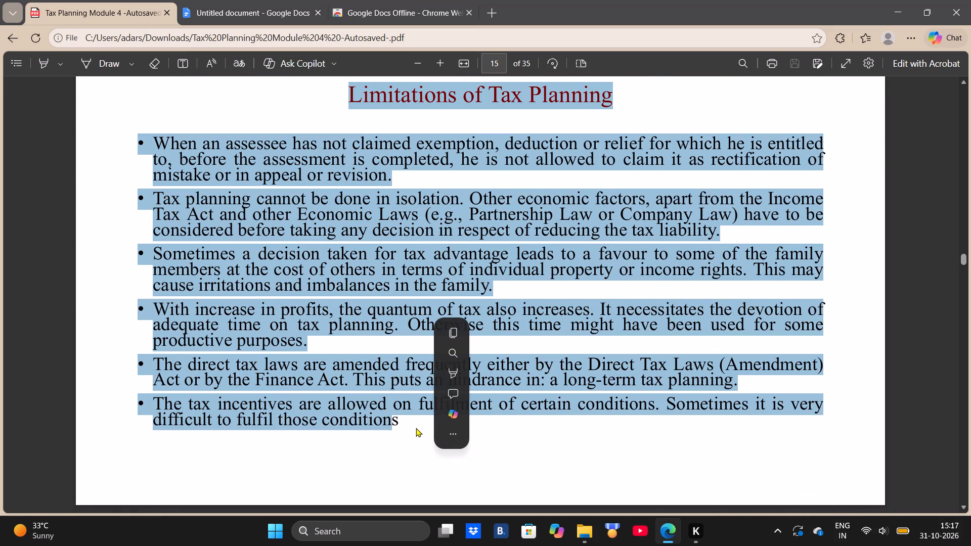
left_click(457, 334)
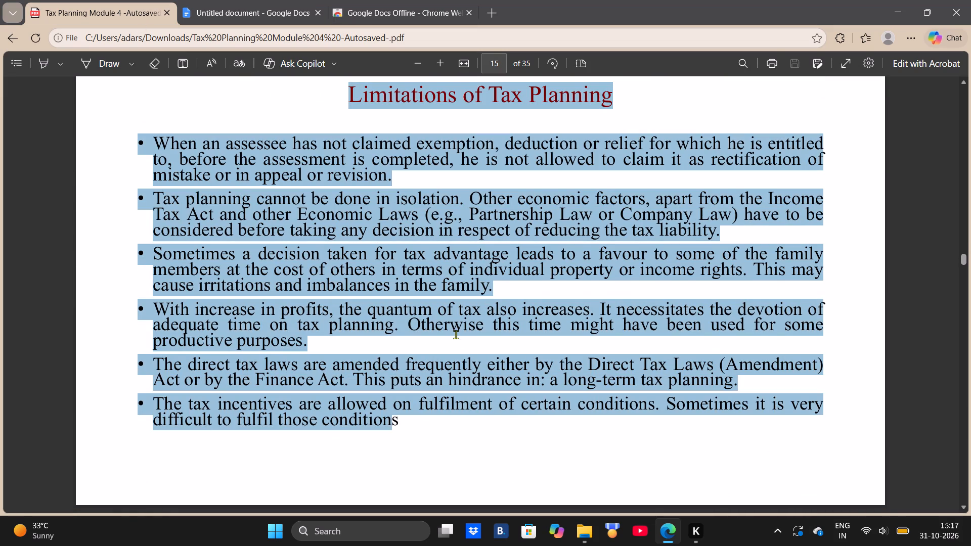
left_click(256, 9)
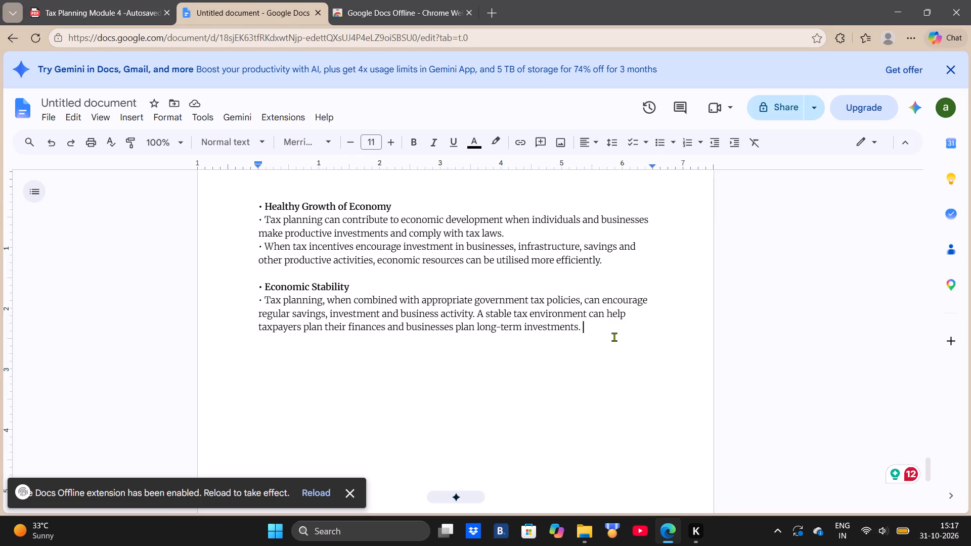
key("Return")
key("Return")
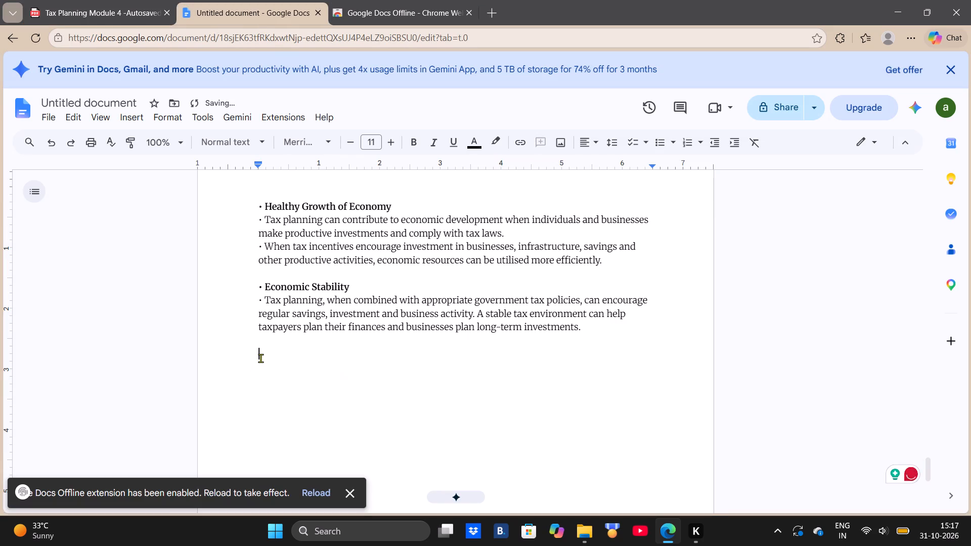
right_click(260, 358)
left_click(292, 160)
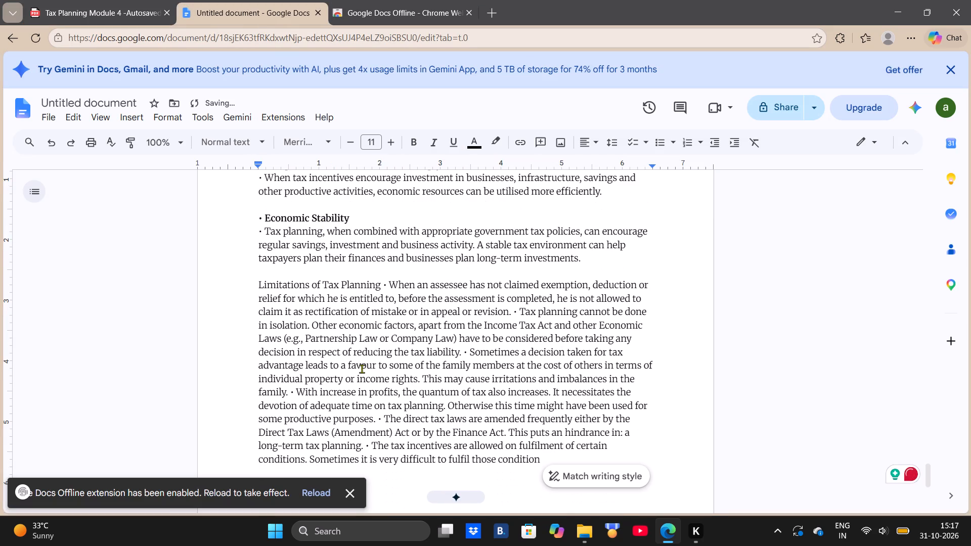
Move the first limitation, together with its bullet, onto its own line below the Limitations of Tax Planning heading.
left_click(384, 286)
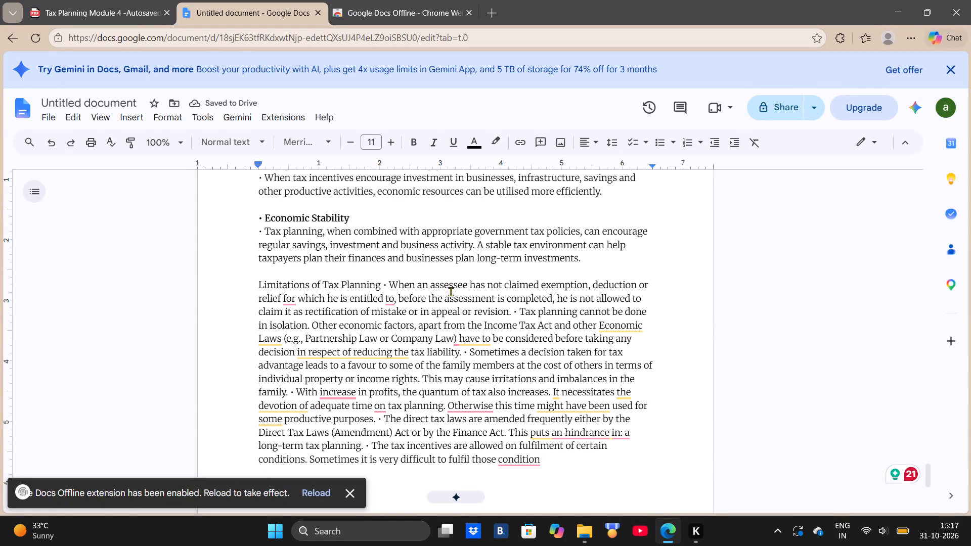
key("Return")
Format the Limitations of Tax Planning heading in Merriweather Semi Bold at size 13.
left_click_drag(382, 283, 247, 290)
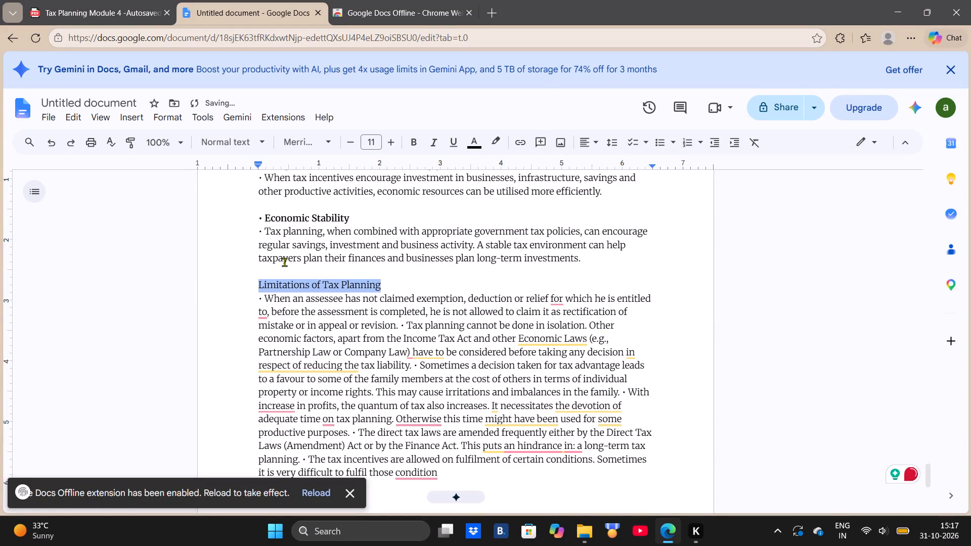
left_click(324, 143)
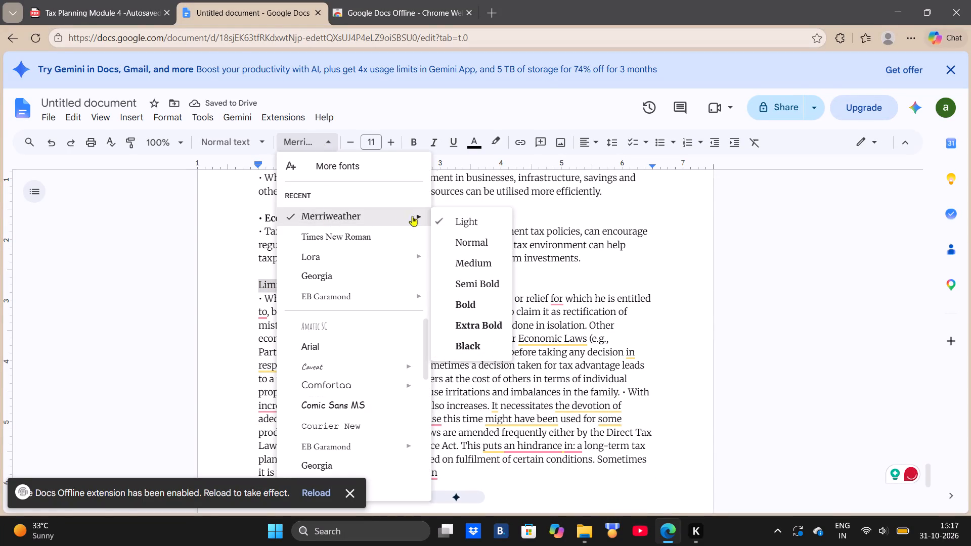
left_click(480, 280)
double_click(392, 144)
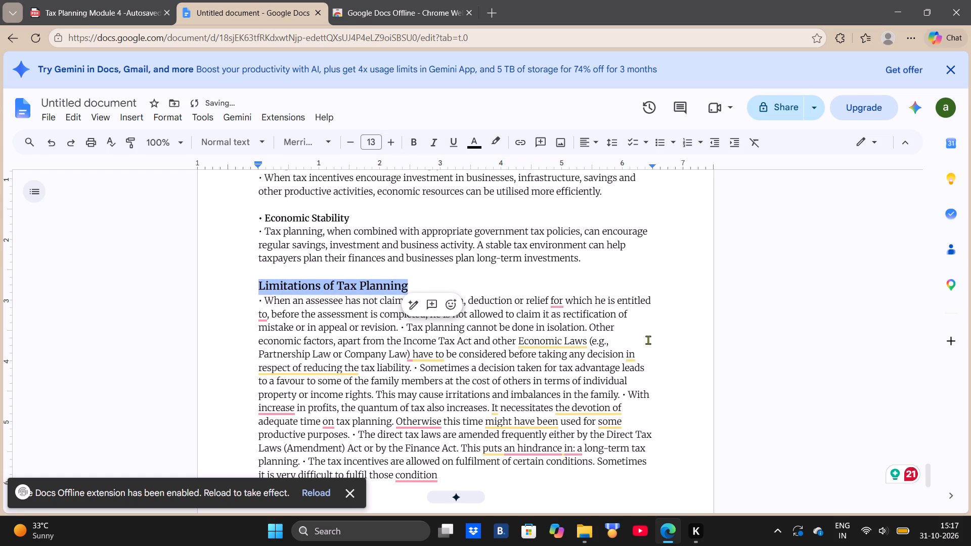
Split the remaining limitations of tax planning so that each one starts on its own line with its bullet.
scroll(648, 340, "down", 2)
left_click(566, 399)
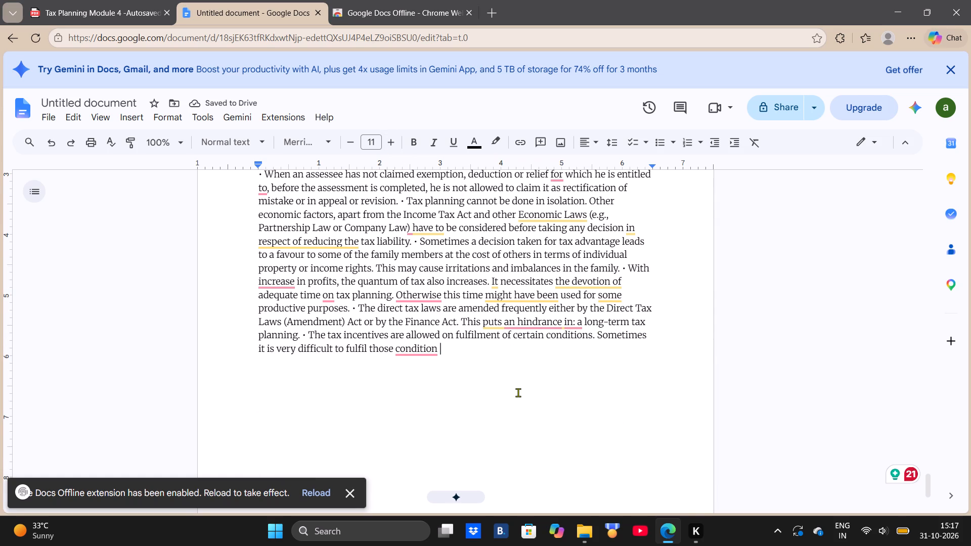
left_click(351, 310)
key("Return")
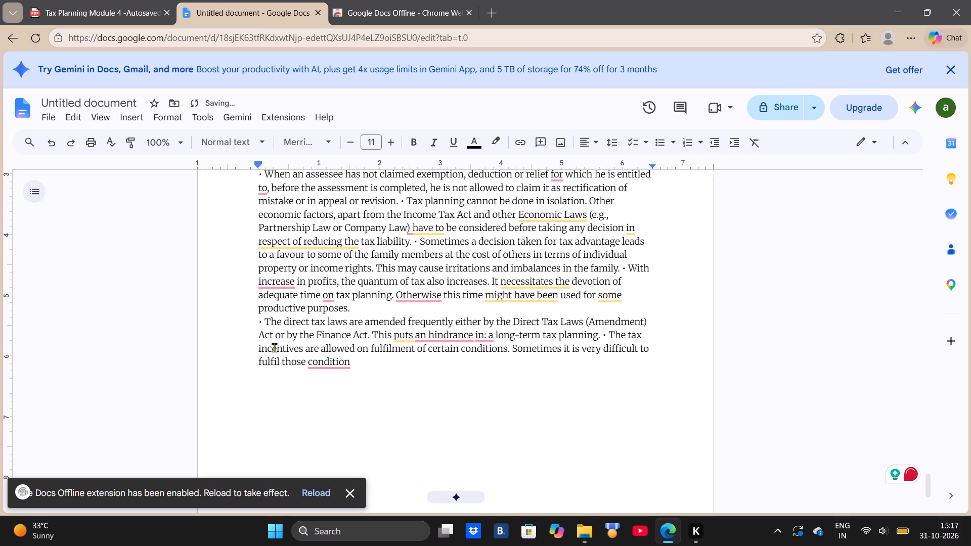
left_click(604, 336)
key("Return")
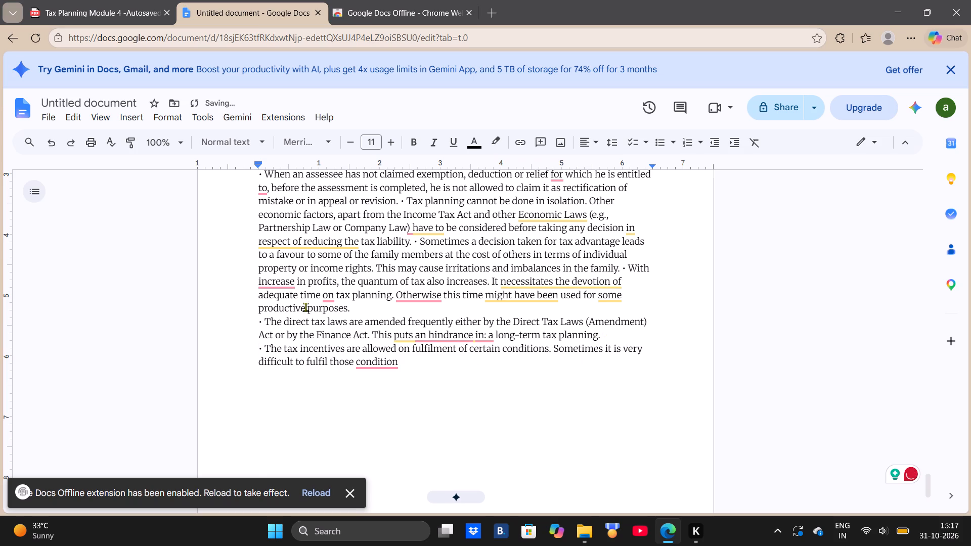
scroll(337, 288, "up", 2)
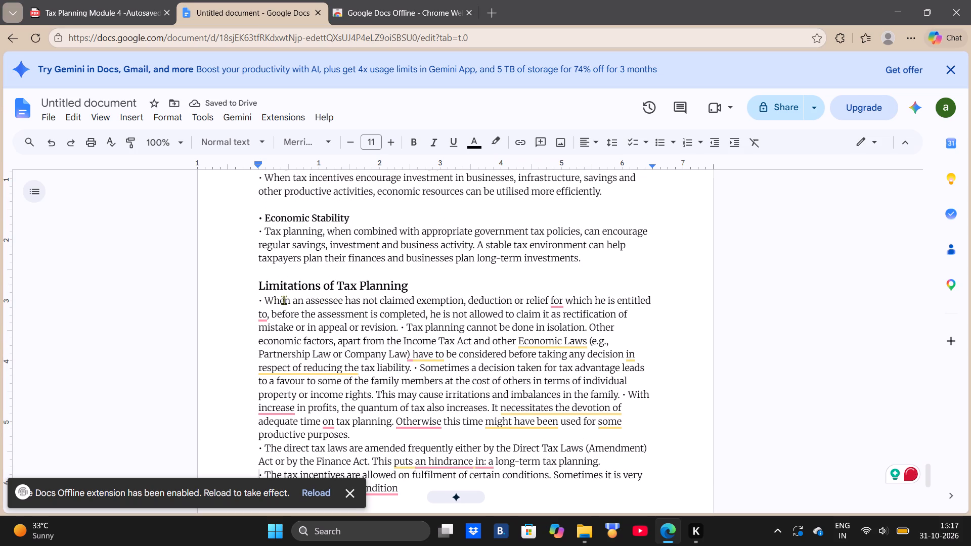
left_click(400, 328)
key("Return")
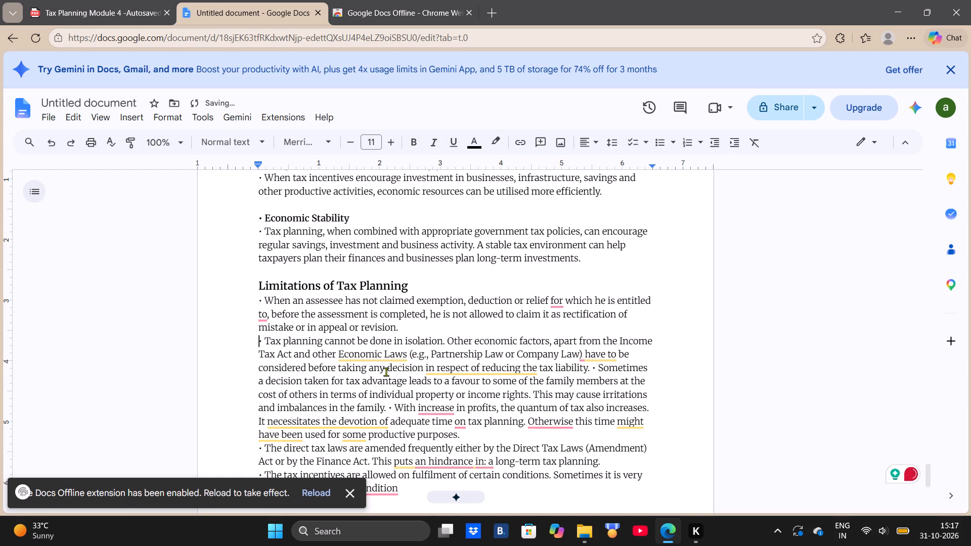
left_click(591, 368)
key("Return")
scroll(299, 403, "down", 2)
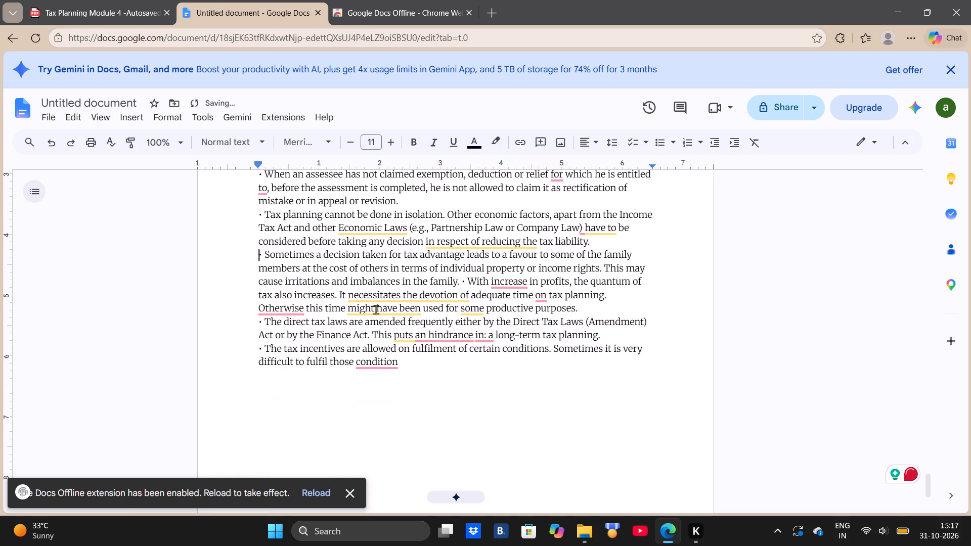
left_click(463, 281)
key("Return")
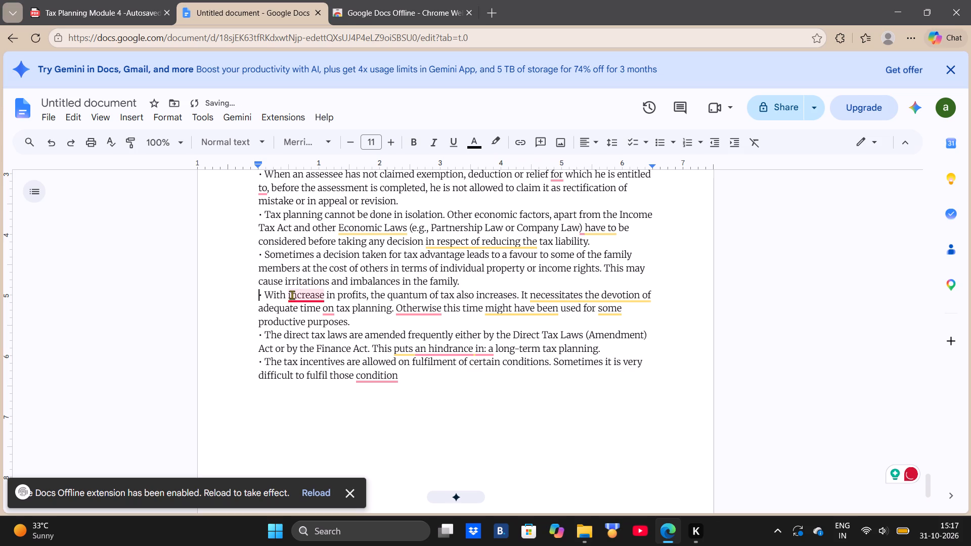
Apply the Grammarly corrections "an increase", "to tax planning", "Otherwise,", "a hindrance" and "conditions" in the last three limitations.
left_click(313, 330)
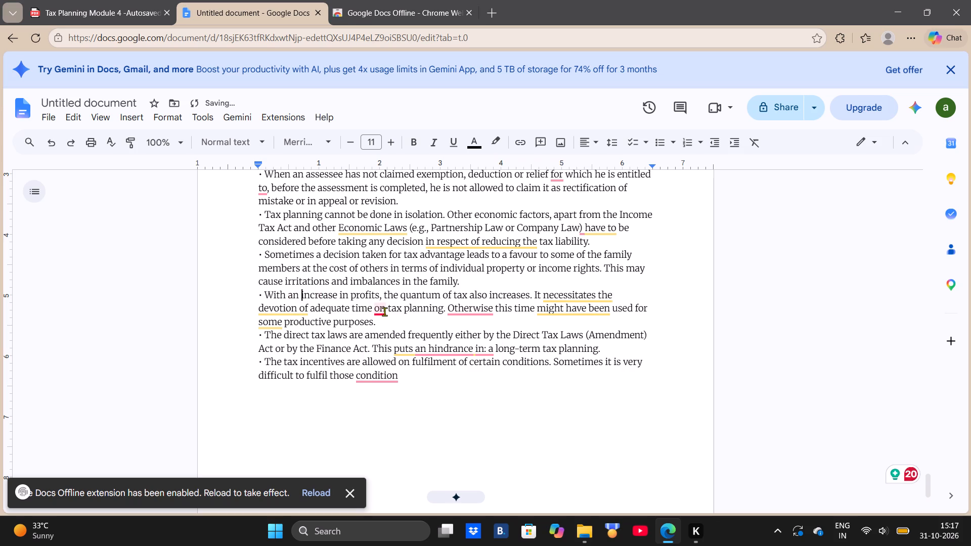
left_click(381, 341)
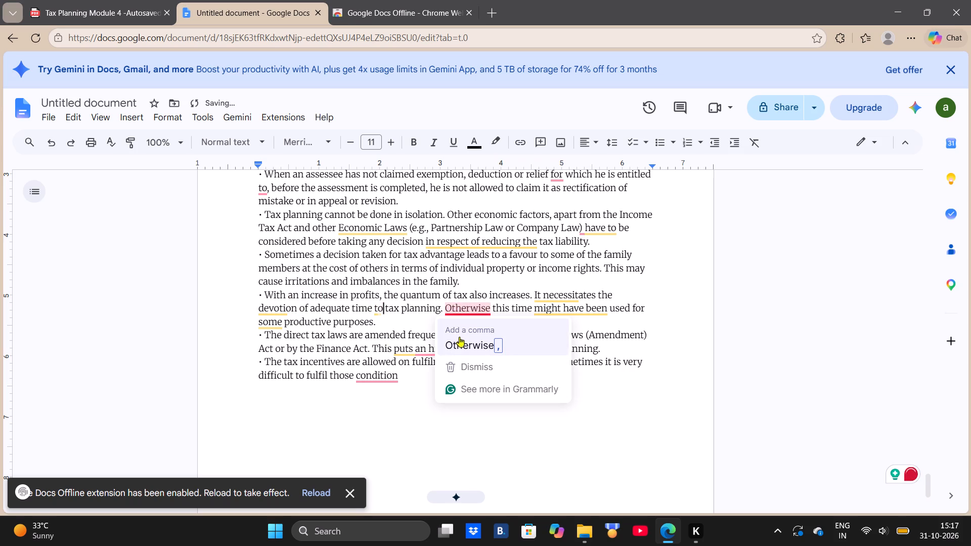
left_click(459, 340)
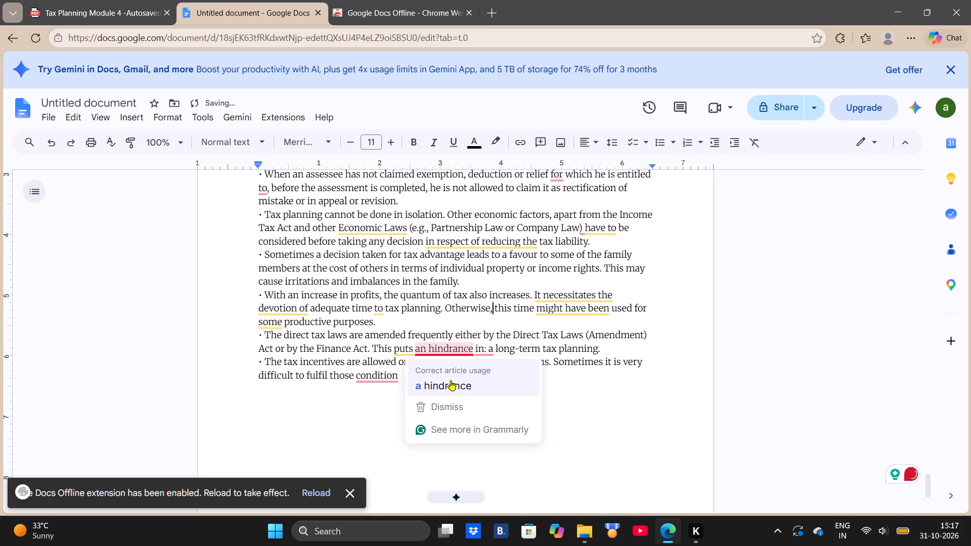
left_click(451, 382)
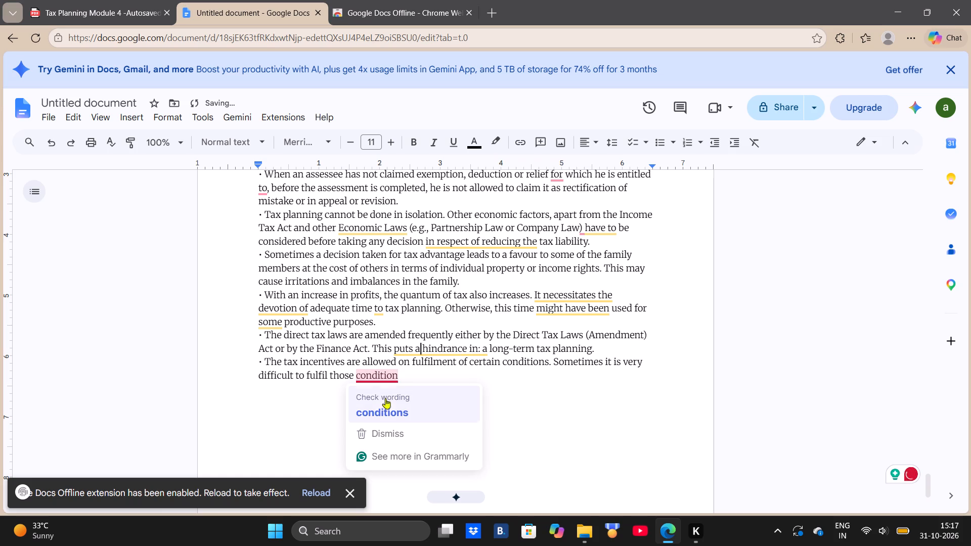
left_click(386, 406)
Replace the trailing space after "those conditions" in the last limitation with a full stop.
left_click(431, 402)
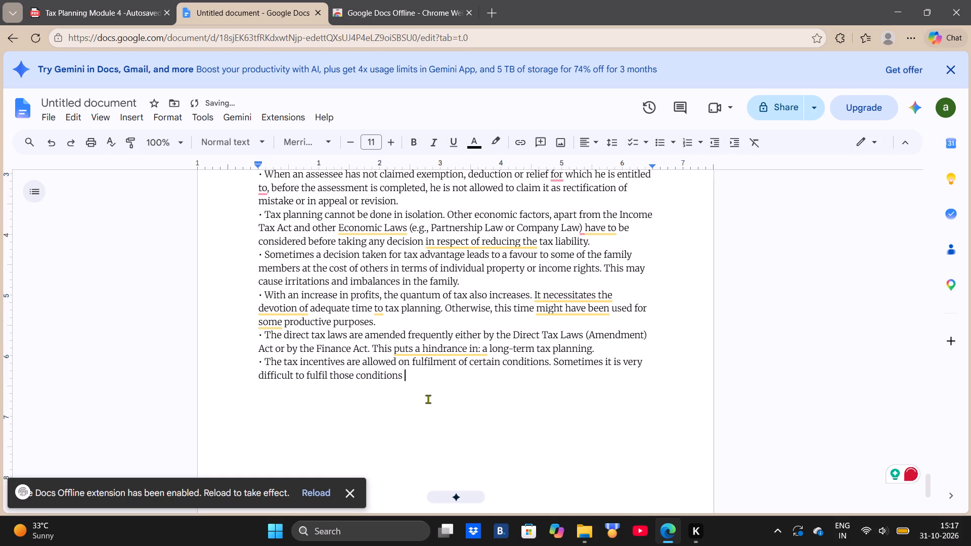
key("BackSpace")
key("period")
Apply the Grammarly correction that removes "to" after "entitled" in the first limitation.
scroll(336, 279, "up", 1)
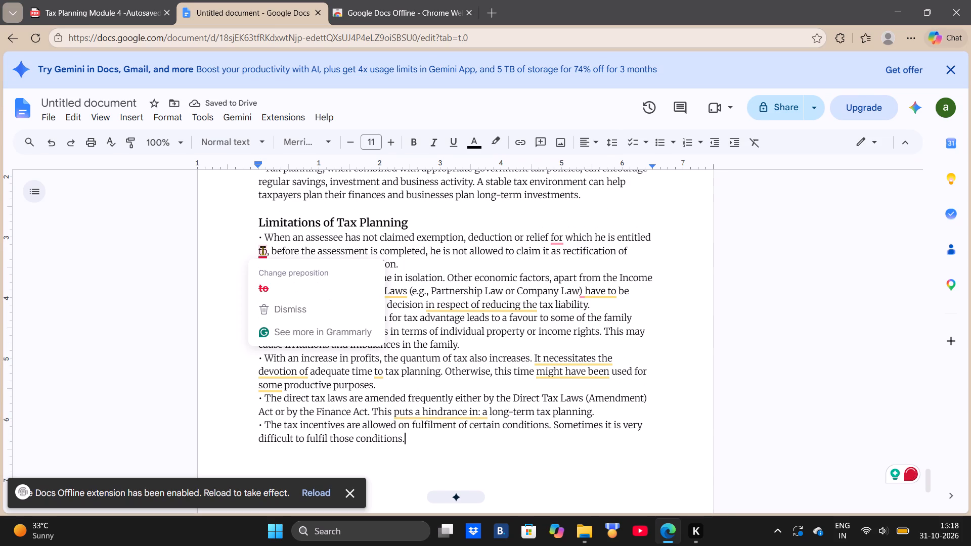
left_click(268, 284)
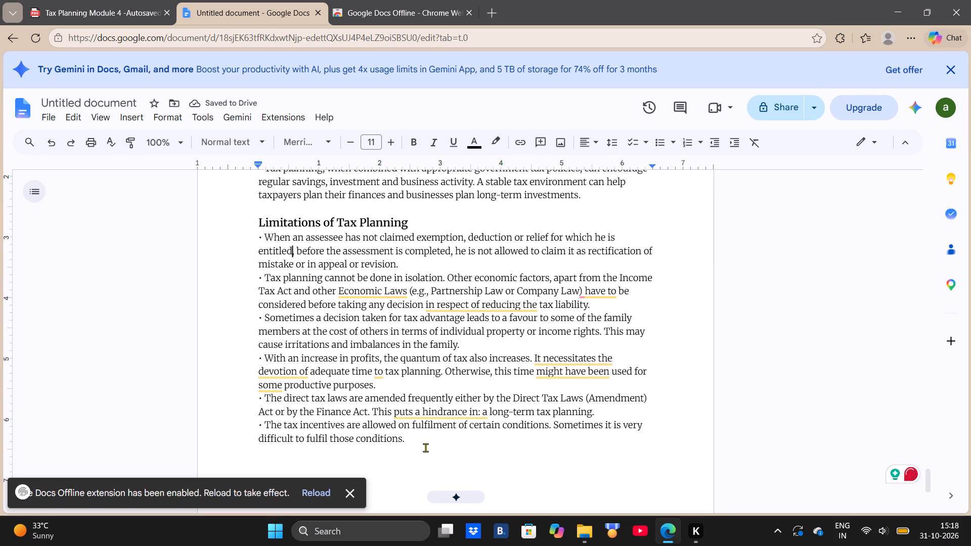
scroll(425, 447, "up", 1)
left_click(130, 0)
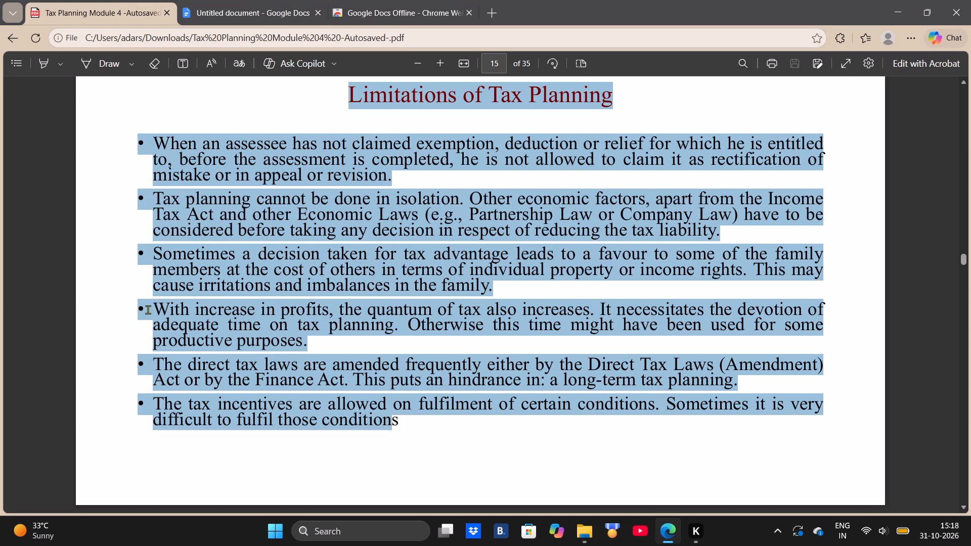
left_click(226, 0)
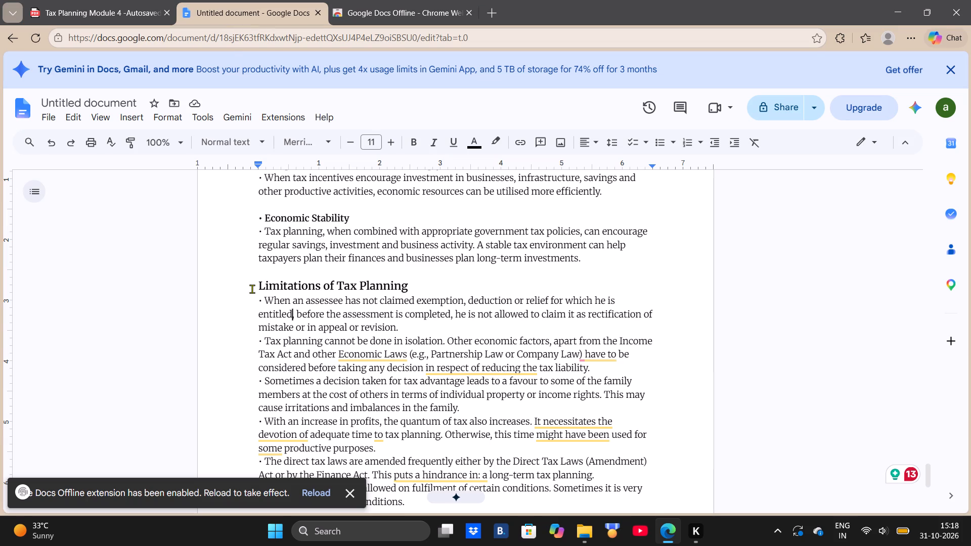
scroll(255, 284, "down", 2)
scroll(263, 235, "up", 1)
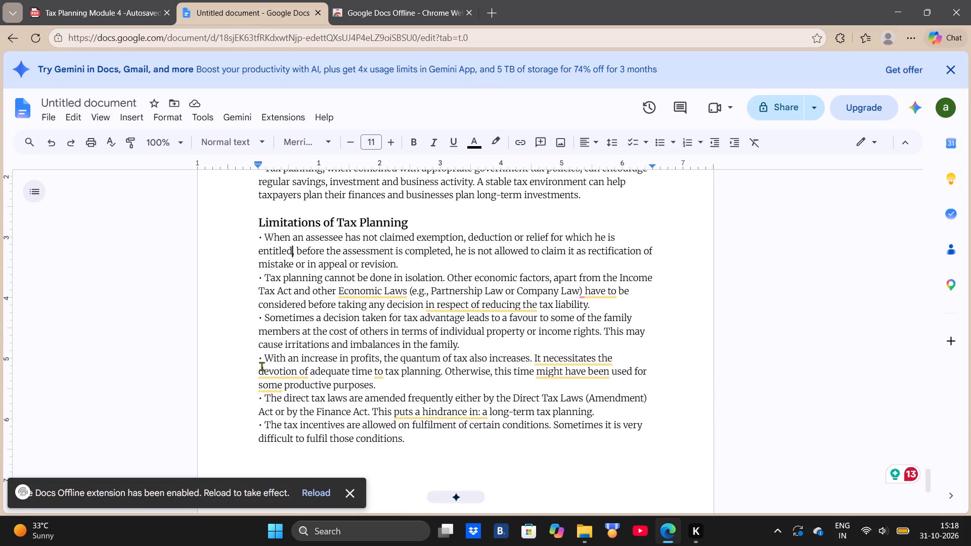
Copy the TAX EVASION heading and its main bullets, up to "one or more of the following steps:", from page 16 of the PDF.
left_click(120, 0)
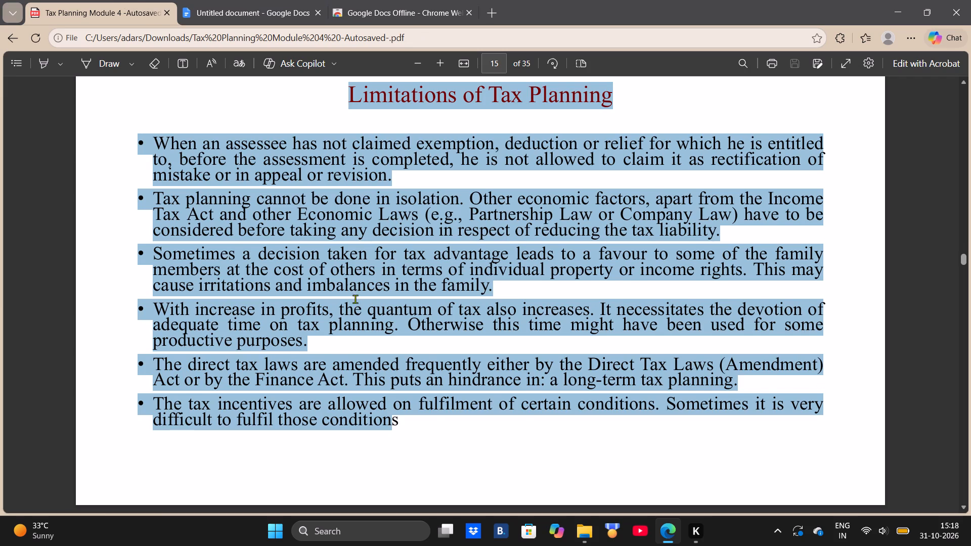
scroll(358, 309, "down", 7)
left_click_drag(385, 99, 473, 186)
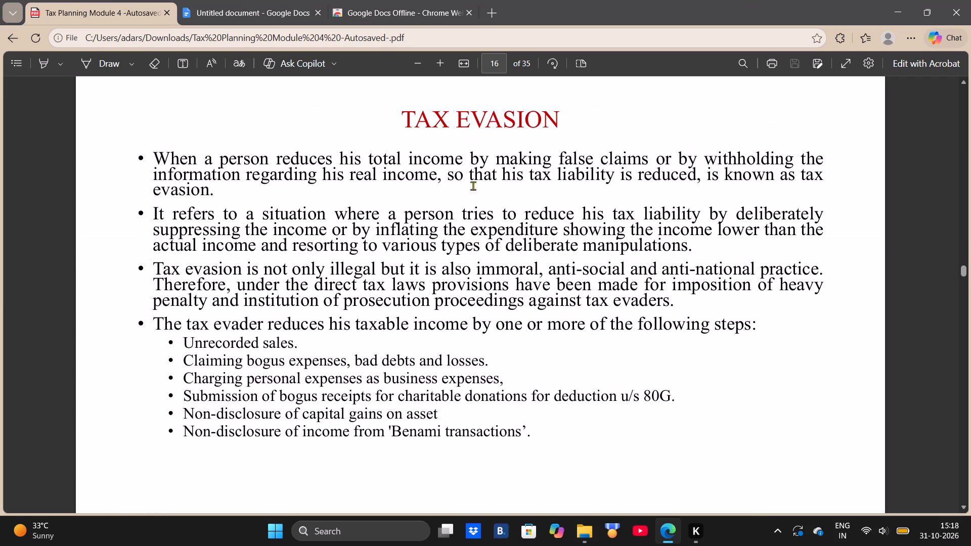
left_click_drag(473, 186, 523, 255)
left_click_drag(400, 110, 762, 328)
left_click(786, 219)
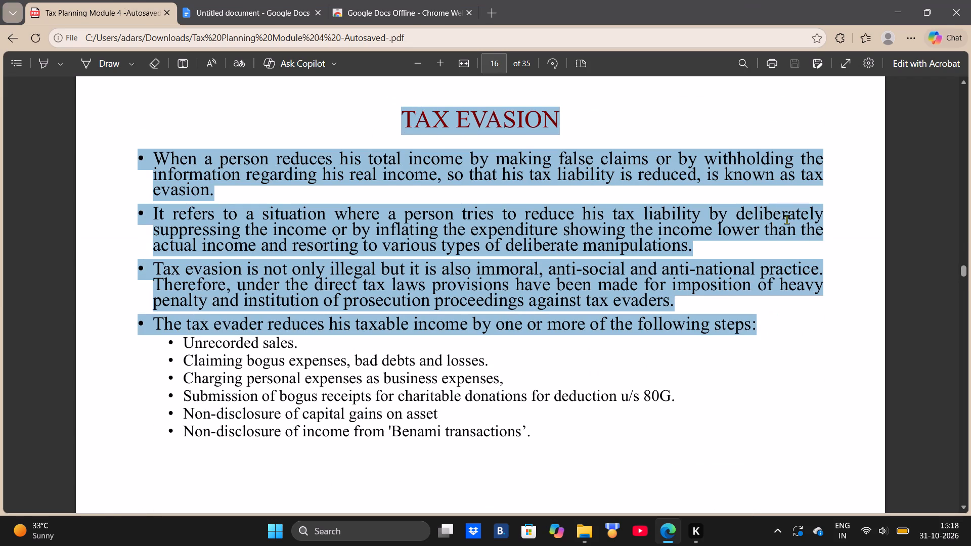
Return to the Google Docs notes and start a new paragraph after the last limitation, leaving a blank line between.
left_click(216, 0)
scroll(391, 407, "down", 2)
left_click(420, 318)
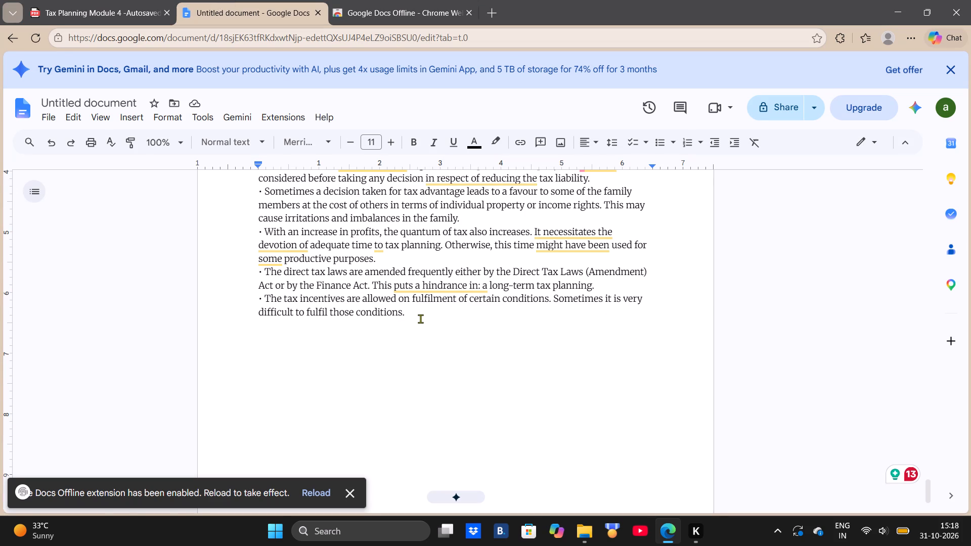
key("Return")
key("Return")
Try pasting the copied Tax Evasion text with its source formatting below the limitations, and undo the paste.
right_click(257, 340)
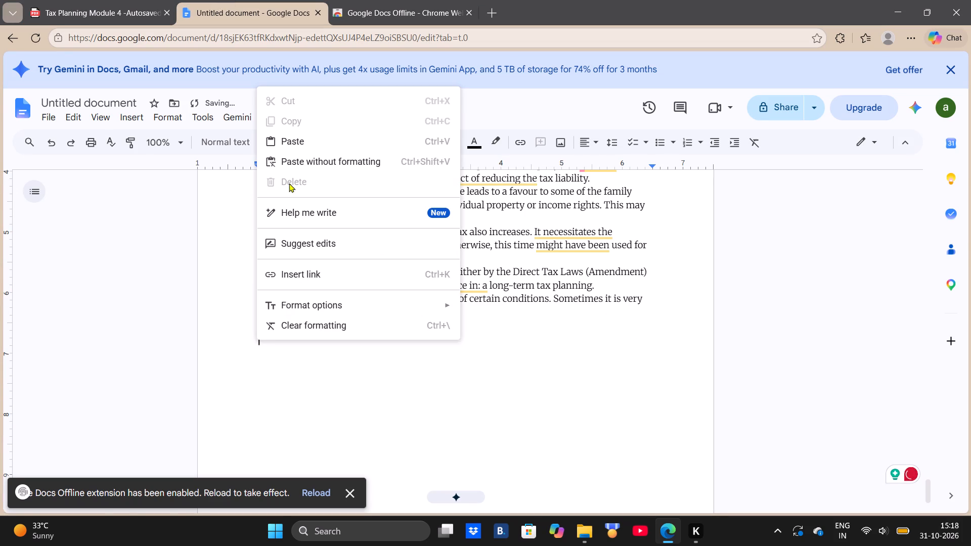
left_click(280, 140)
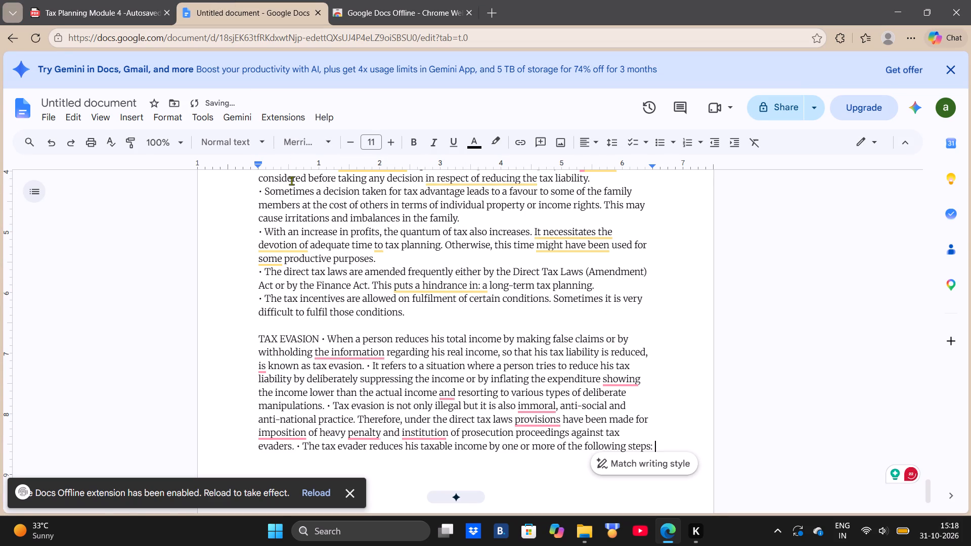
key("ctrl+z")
Paste the copied Tax Evasion text without formatting below the limitations.
right_click(261, 344)
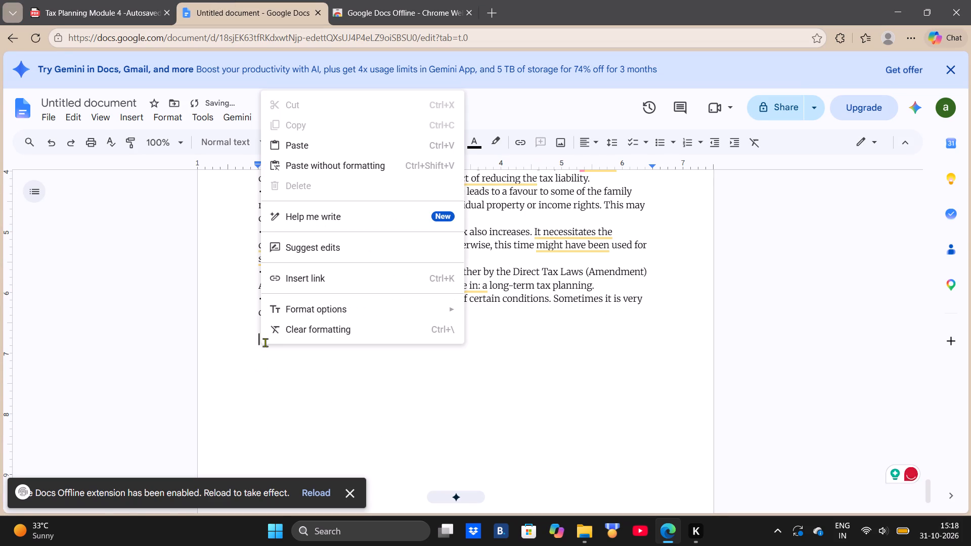
left_click(339, 165)
Format the TAX EVASION heading in Merriweather Semi Bold at size 13.
scroll(442, 350, "up", 3)
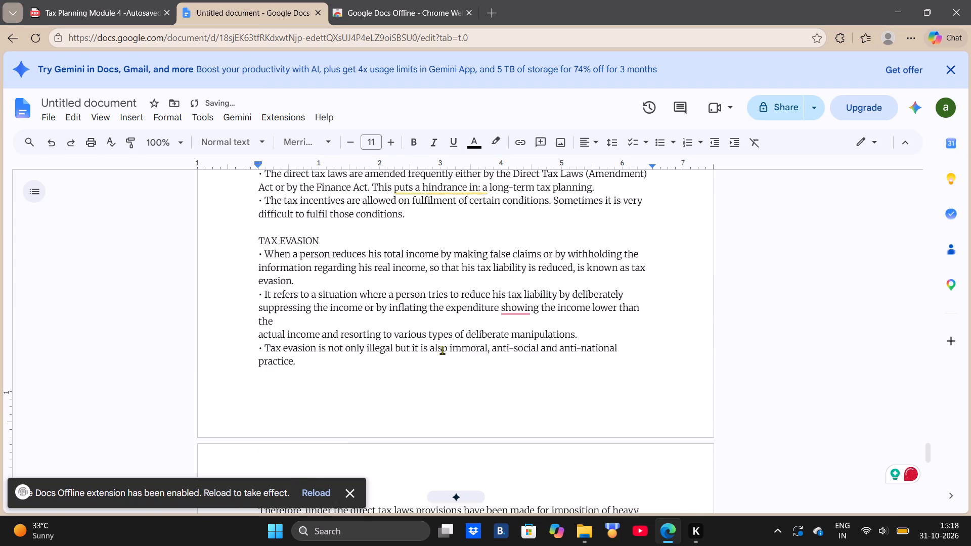
left_click_drag(324, 350, 226, 351)
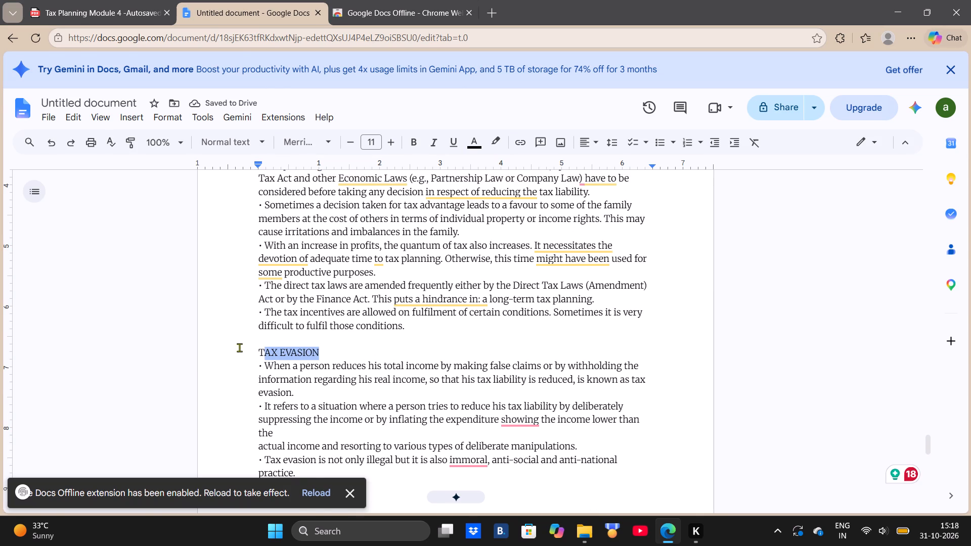
left_click(326, 142)
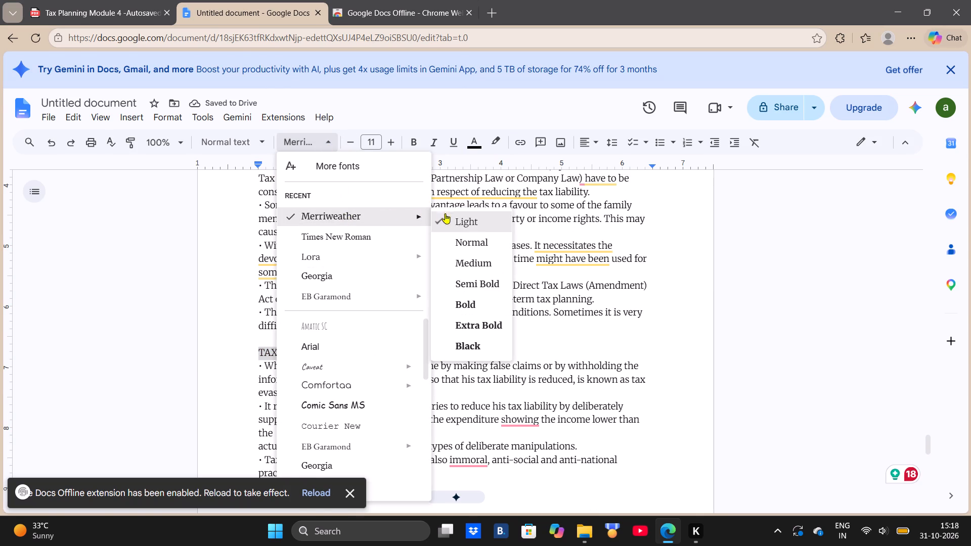
left_click(469, 286)
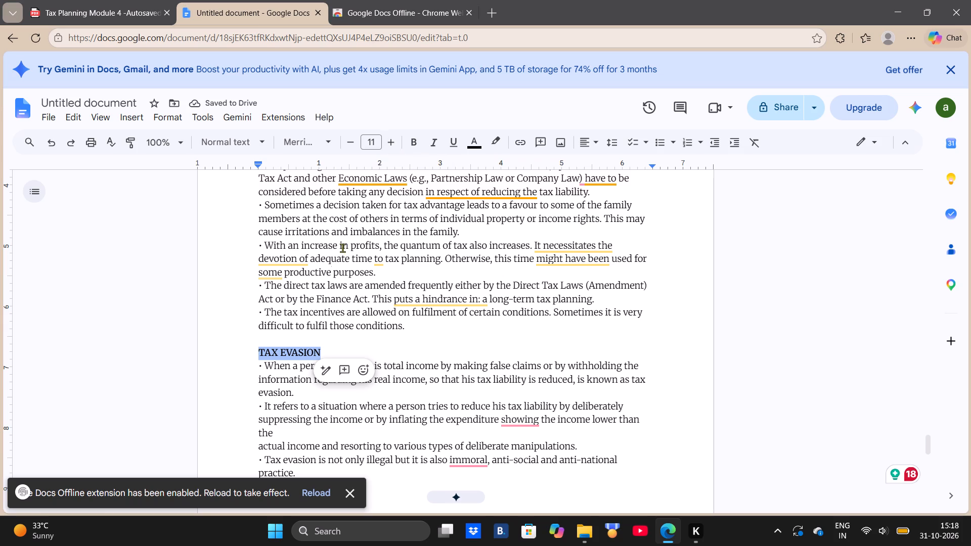
double_click(389, 145)
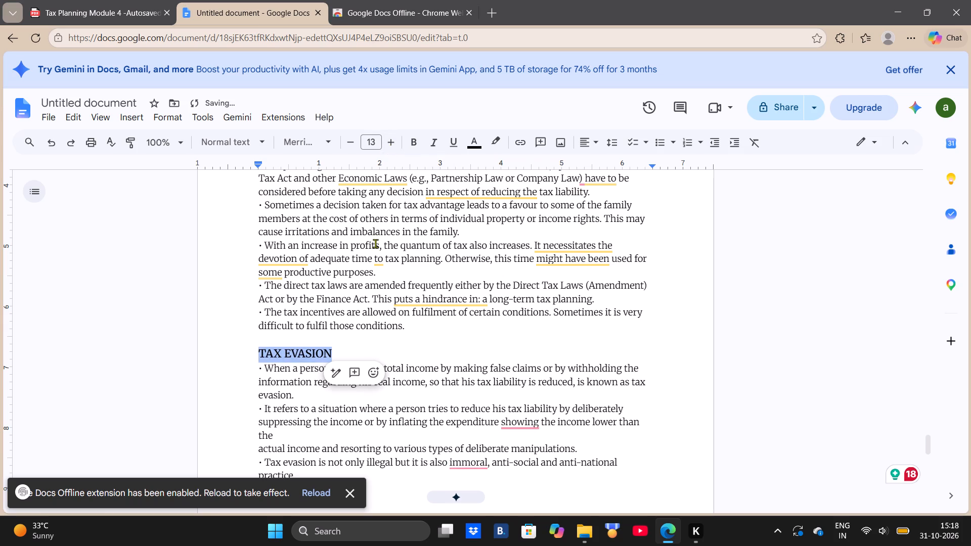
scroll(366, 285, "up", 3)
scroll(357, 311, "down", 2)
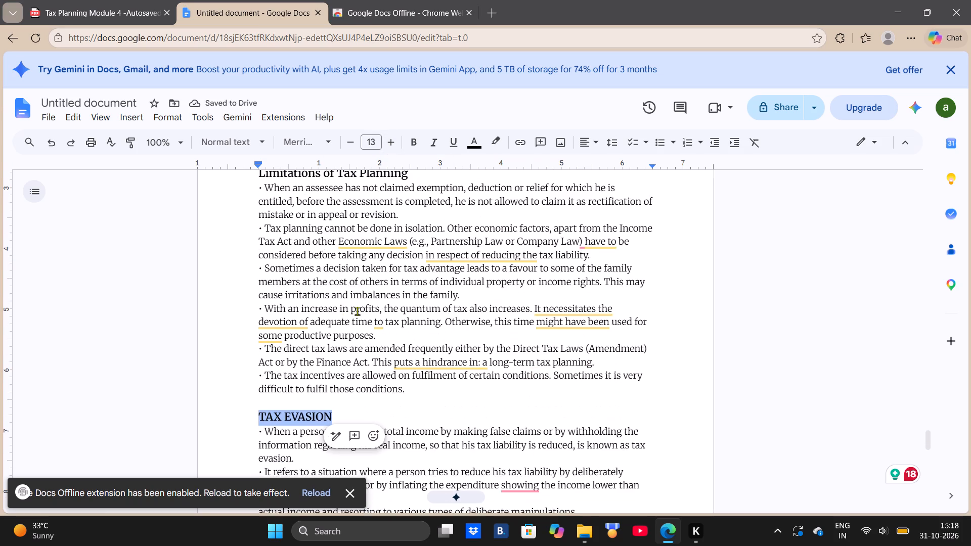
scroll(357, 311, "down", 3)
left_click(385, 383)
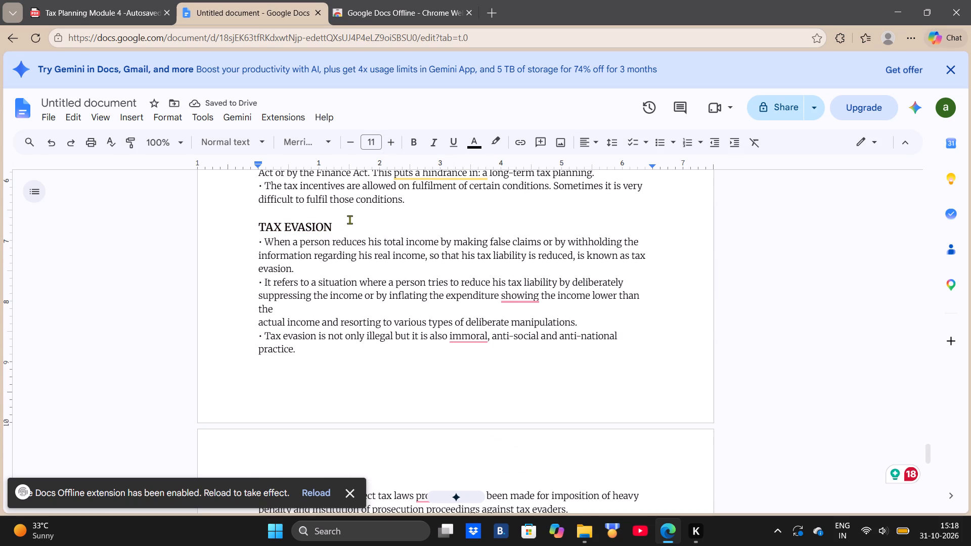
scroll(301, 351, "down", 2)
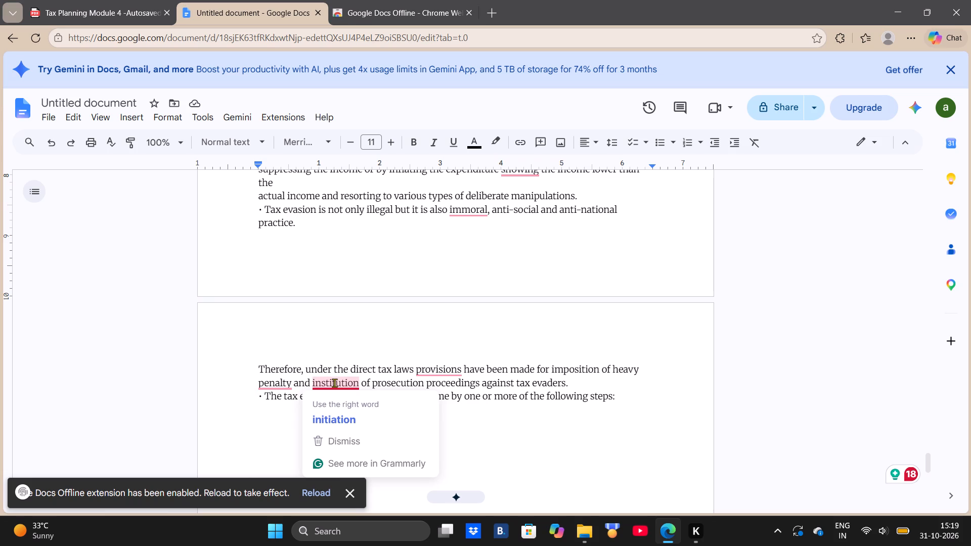
Accept the suggested corrections "initiation", "penalties" and the comma after "direct tax laws" in the tax evasion paragraph.
left_click(332, 413)
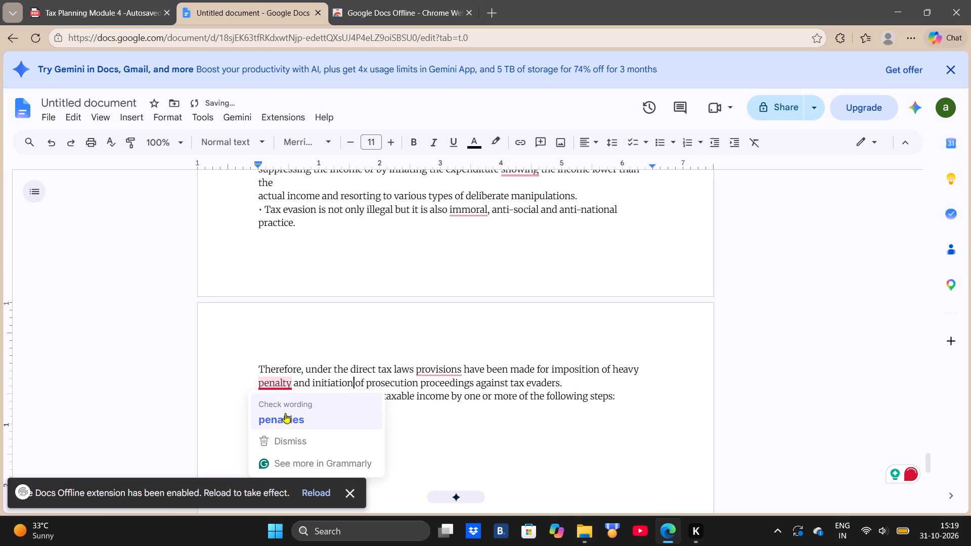
left_click(285, 415)
left_click(447, 407)
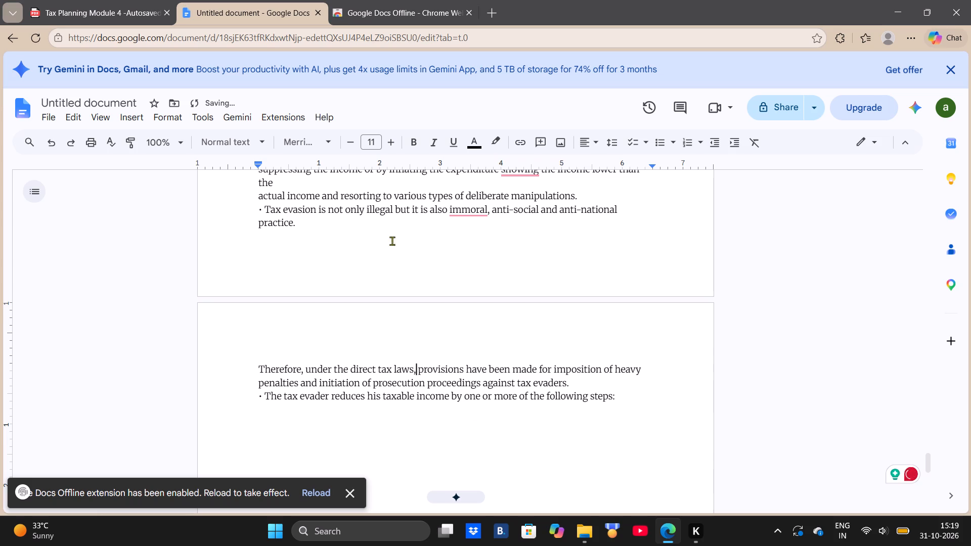
Switch to the PDF and copy the six sub-points from "Unrecorded sales" to "Non-disclosure of income from 'Benami transactions'".
left_click(354, 0)
left_click(131, 11)
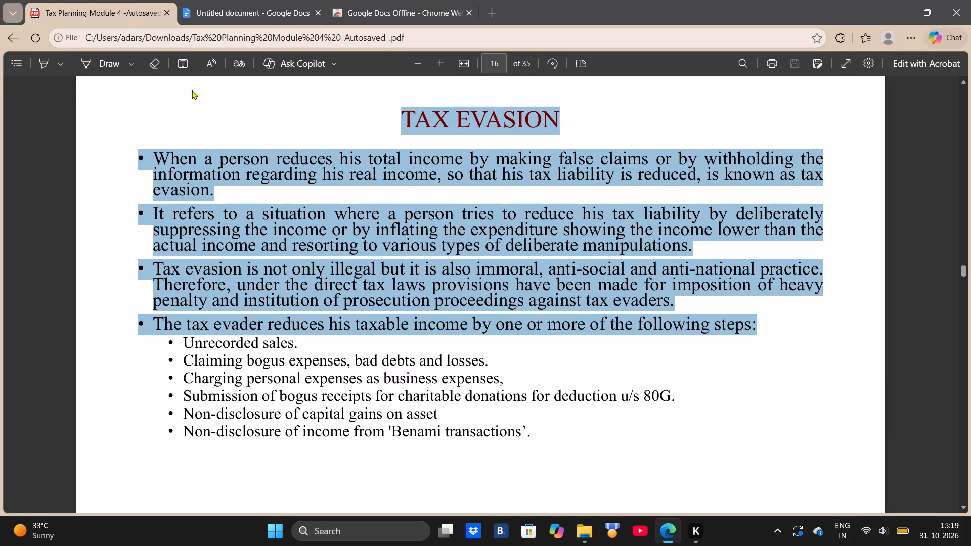
scroll(373, 429, "down", 3)
left_click_drag(163, 155, 164, 155)
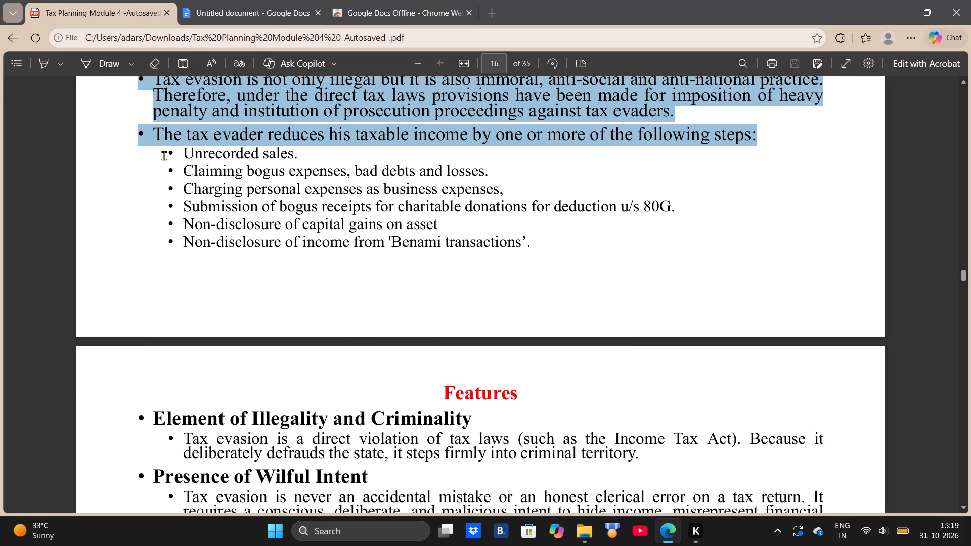
left_click_drag(164, 155, 532, 247)
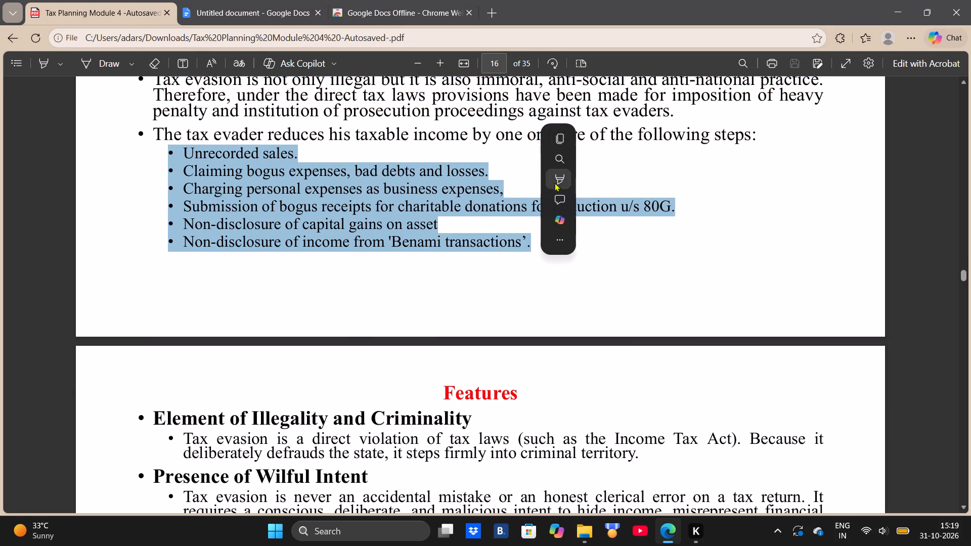
left_click(559, 128)
Return to the Google Docs notes and start a new line after "one or more of the following steps:".
left_click(227, 0)
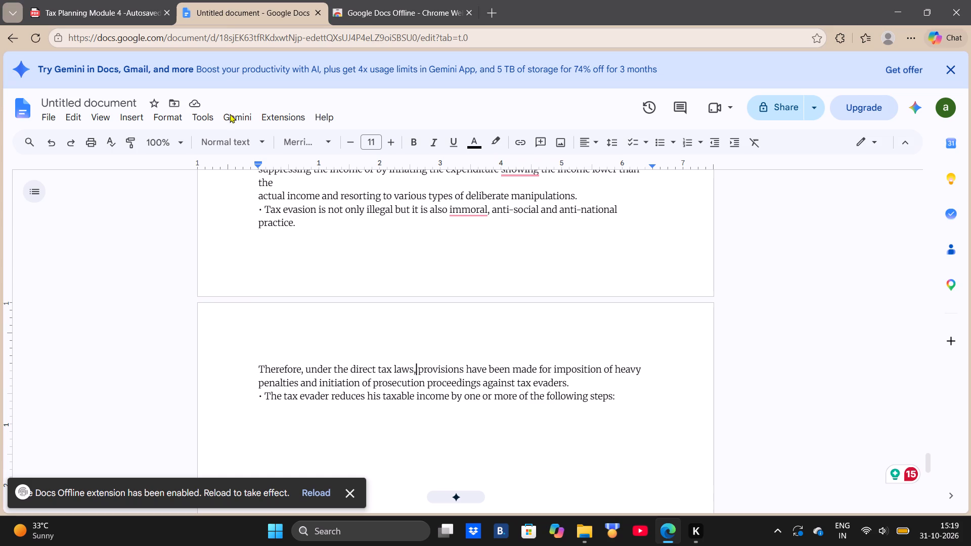
scroll(378, 418, "down", 2)
left_click(643, 263)
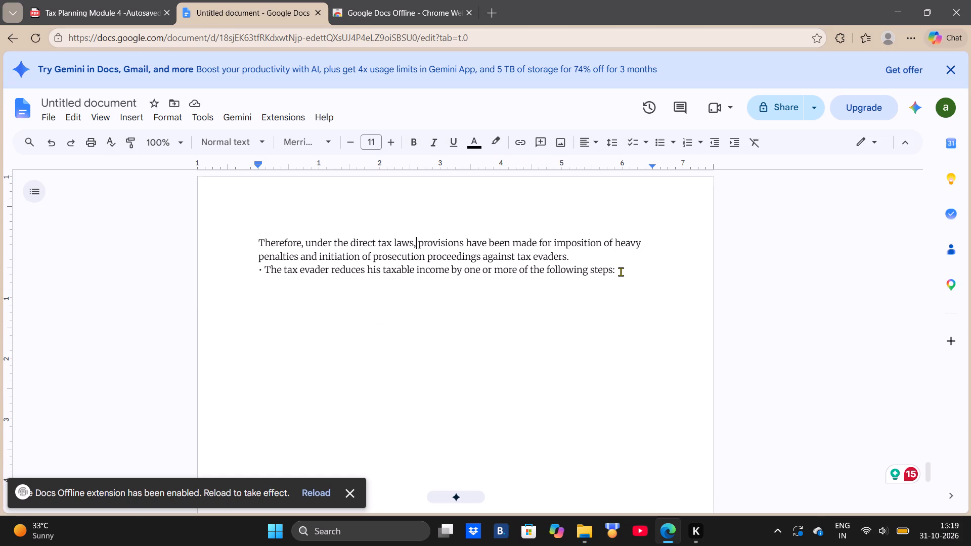
left_click(621, 271)
key("Return")
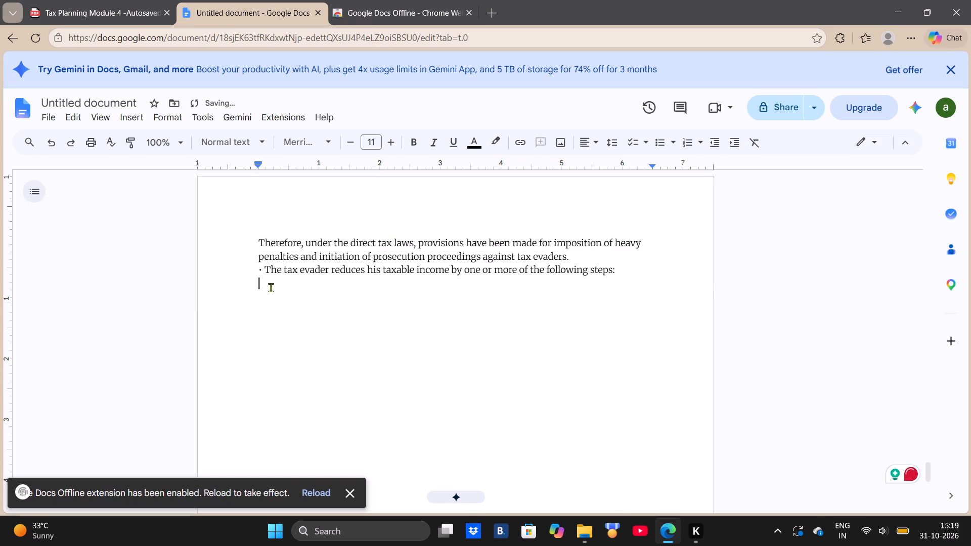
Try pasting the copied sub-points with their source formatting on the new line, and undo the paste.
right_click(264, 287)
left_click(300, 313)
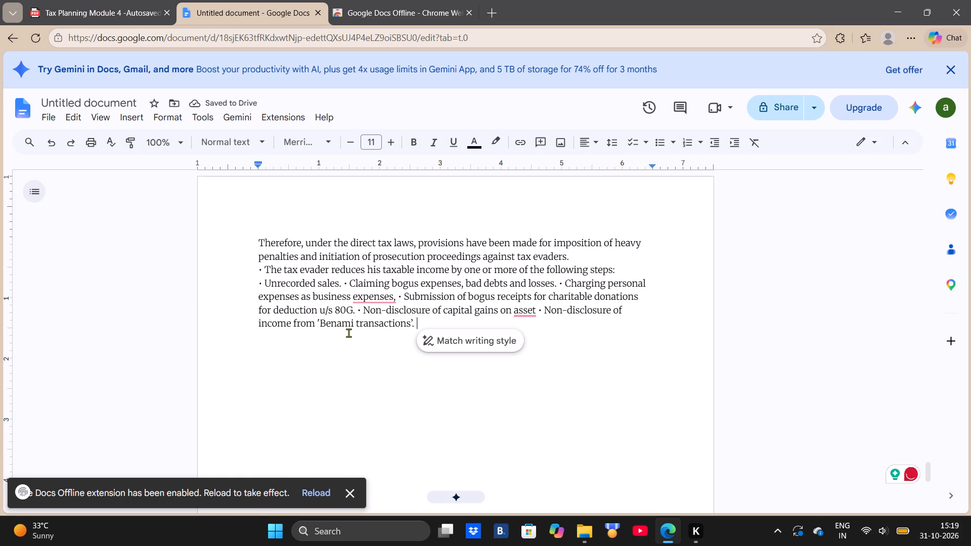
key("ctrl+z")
Paste the copied tax evasion sub-points without formatting below "one or more of the following steps:".
right_click(263, 287)
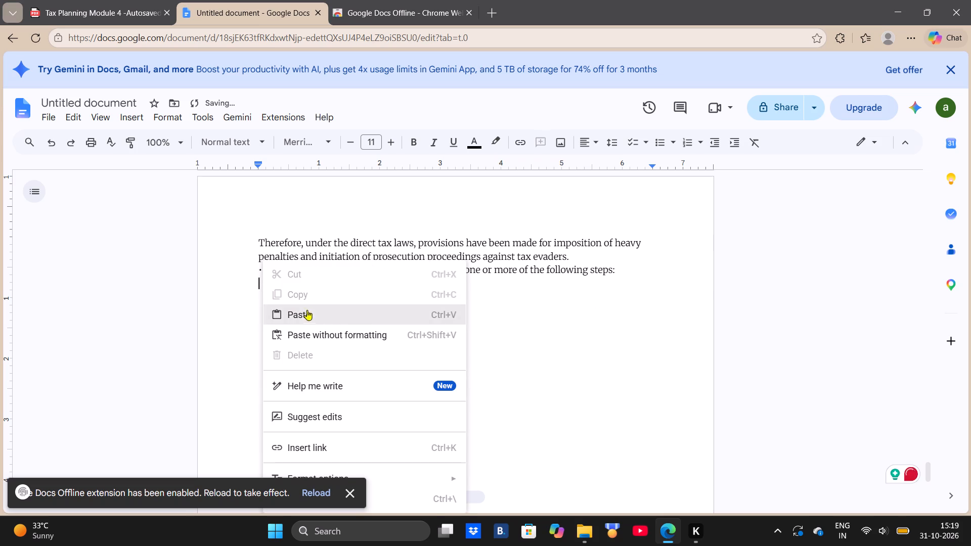
left_click(247, 331)
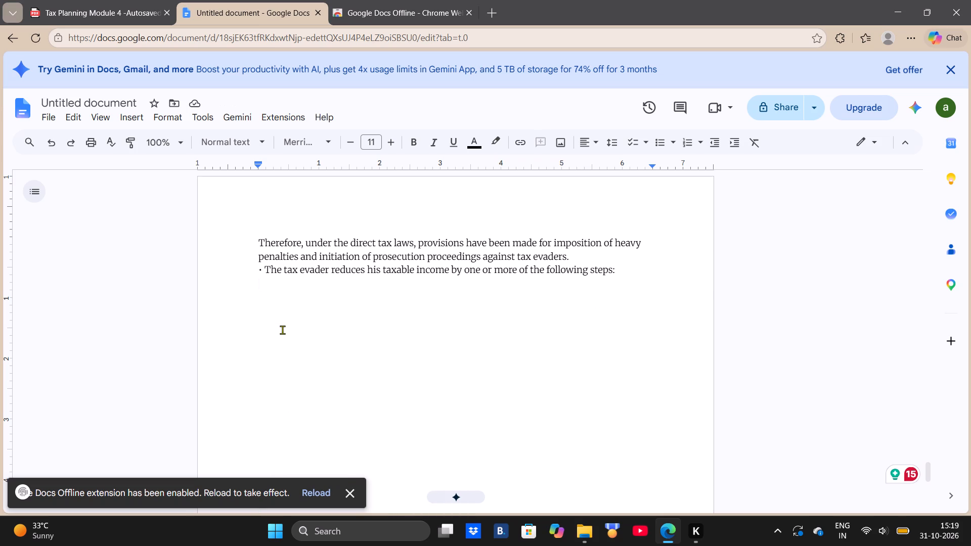
key("ctrl+shift+v")
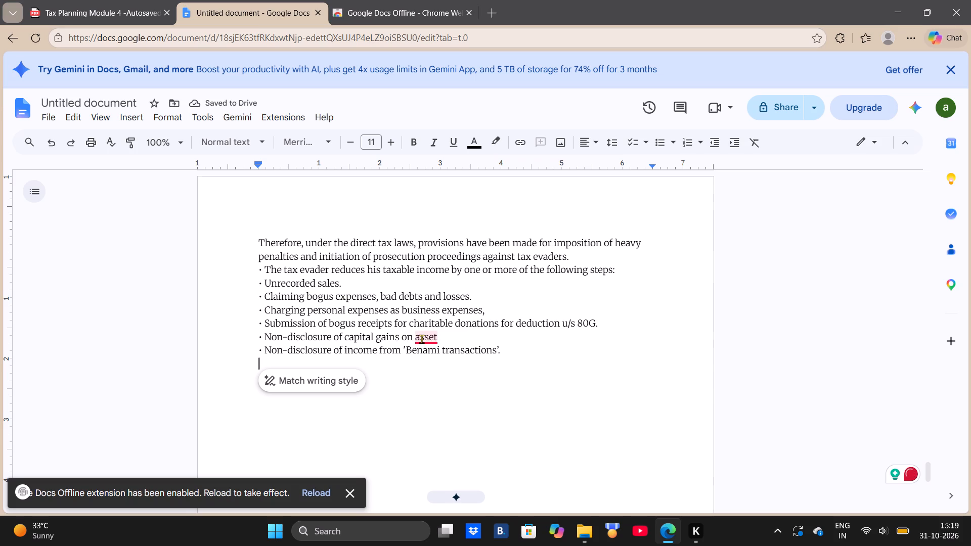
Accept the suggested correction "assets" in the capital gains sub-point.
left_click(430, 366)
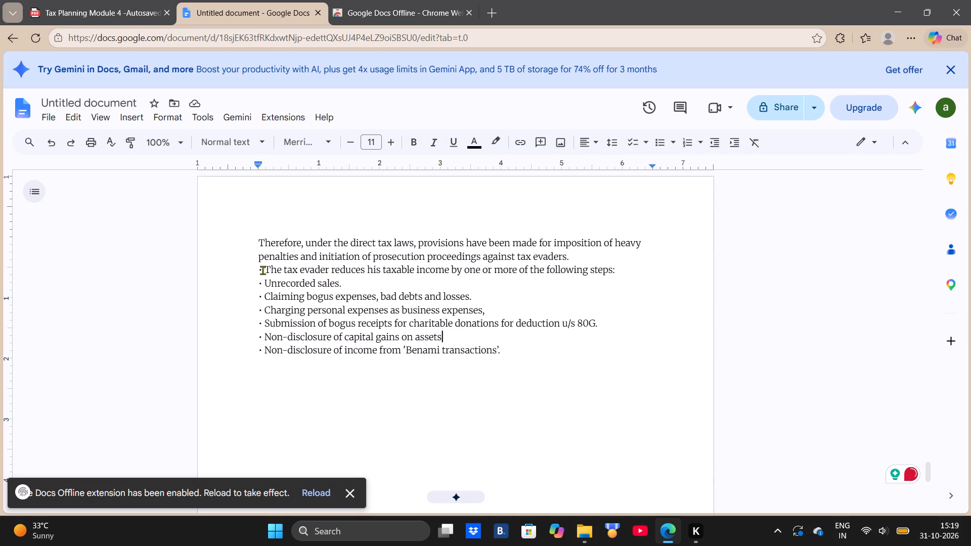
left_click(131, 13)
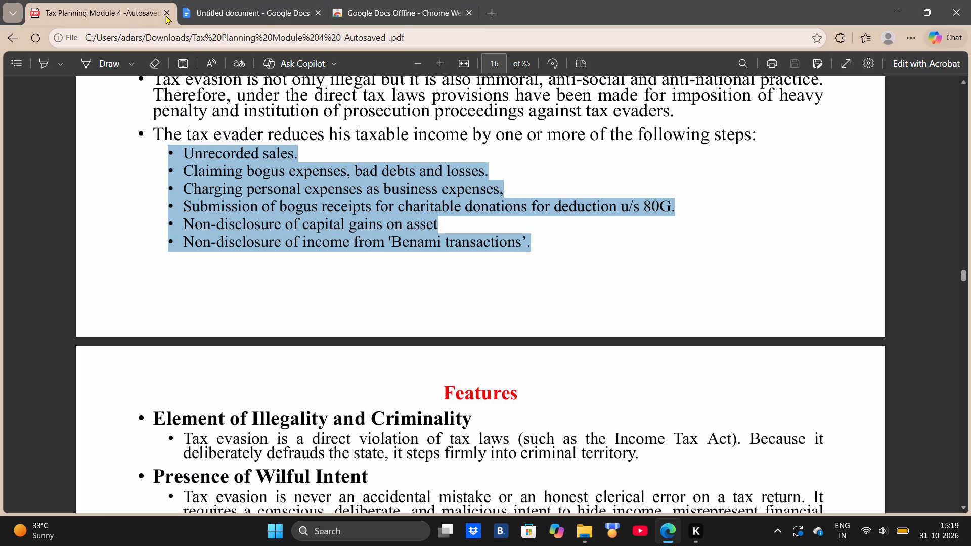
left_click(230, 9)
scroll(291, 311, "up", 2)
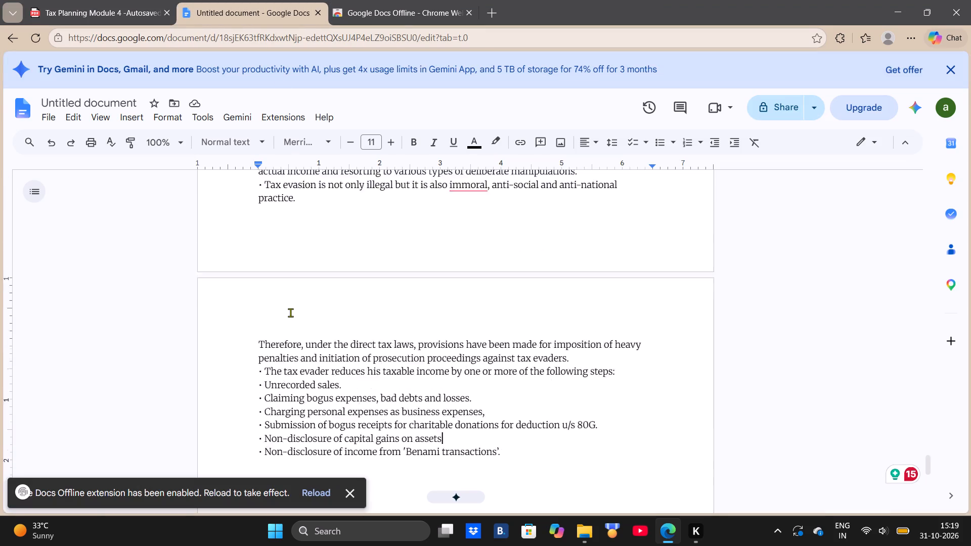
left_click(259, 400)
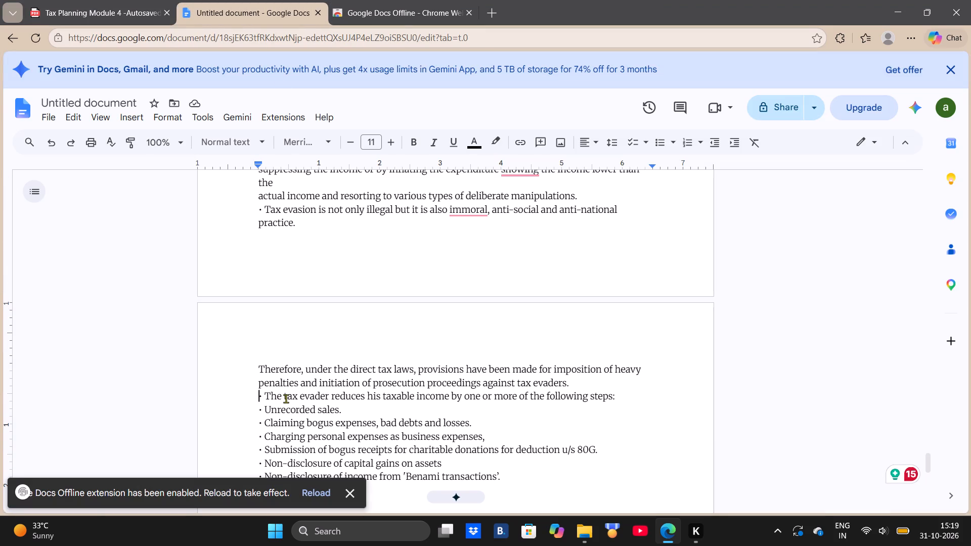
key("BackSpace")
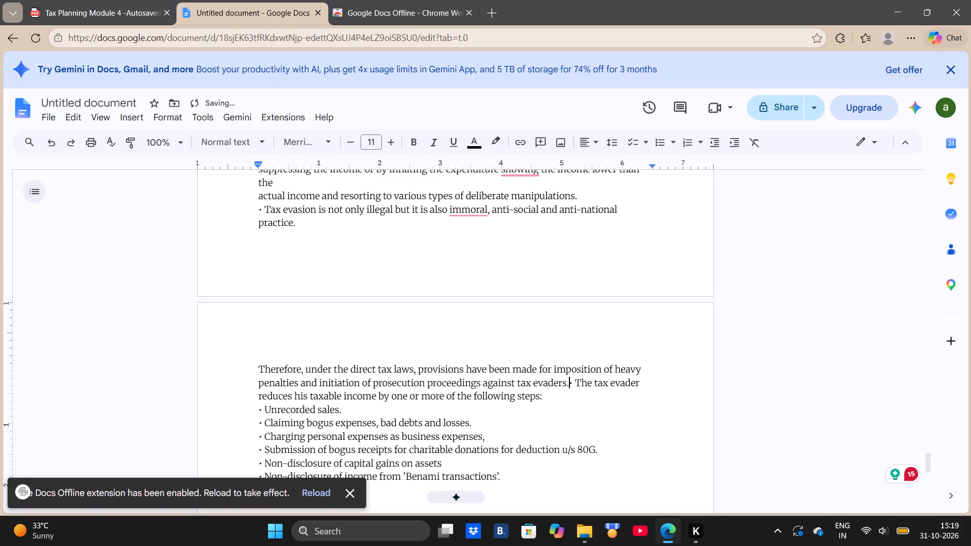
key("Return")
Insert a blank line between the "The tax evader reduces his taxable income" sentence and its sub-points.
scroll(283, 403, "down", 1)
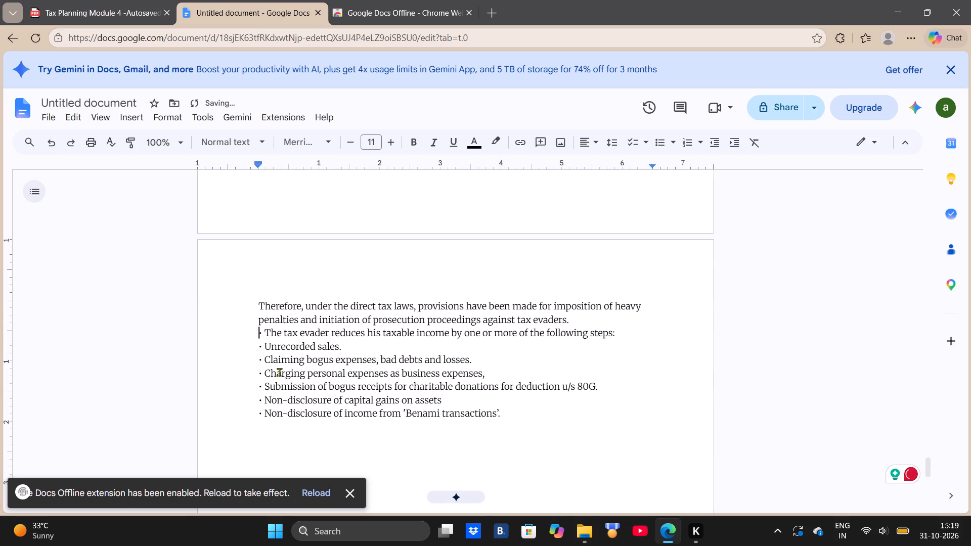
left_click(620, 332)
key("Return")
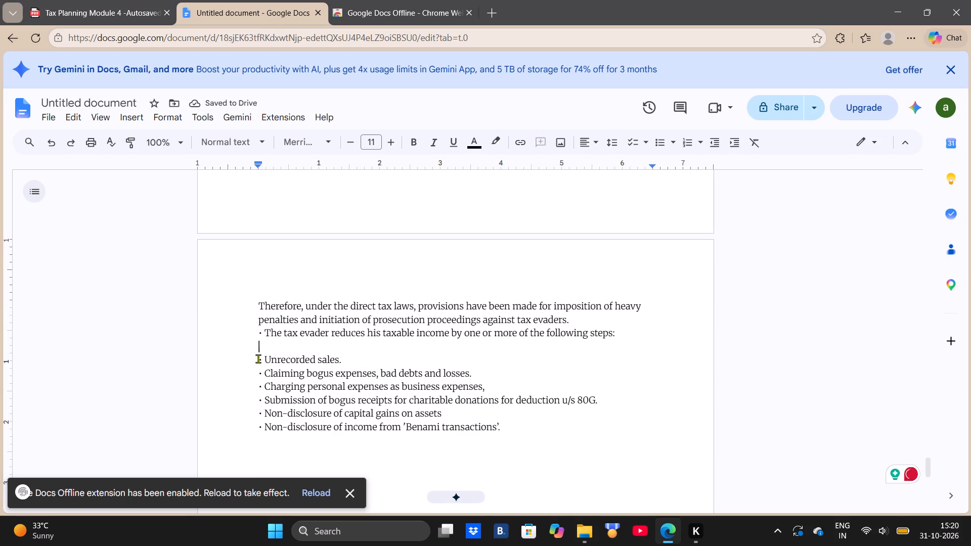
Turn the six sub-points from "Unrecorded sales" to "Benami transactions" into a bulleted list and remove the empty bullet at its end.
left_click_drag(258, 358, 522, 435)
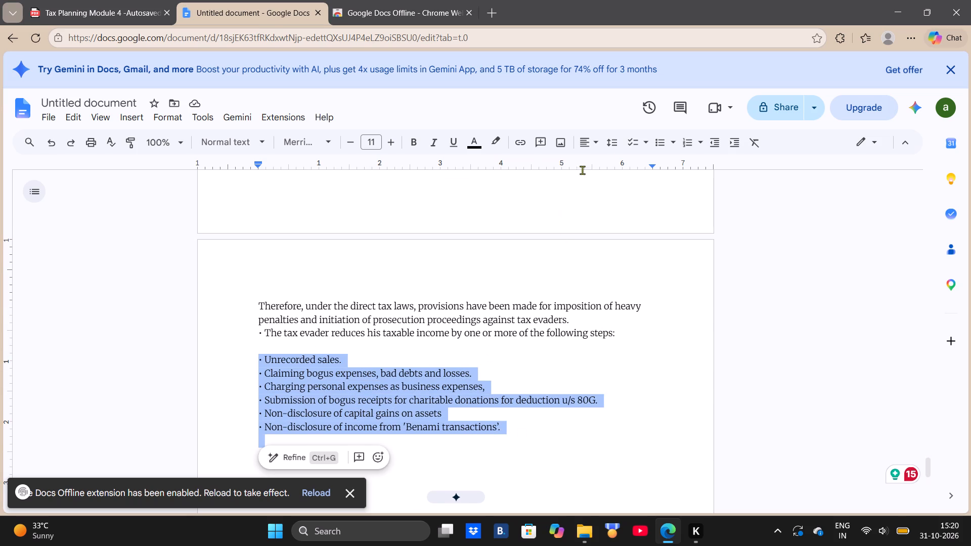
left_click(654, 141)
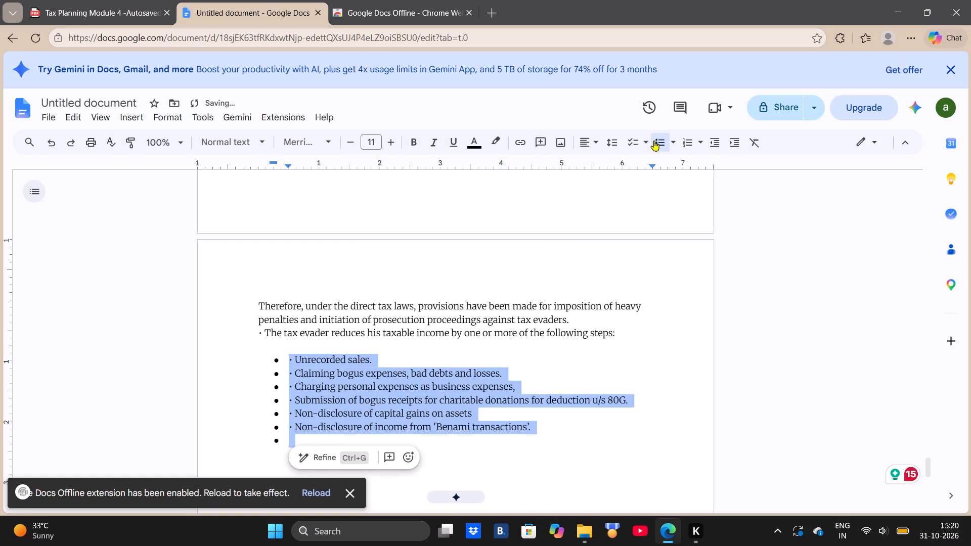
left_click(559, 450)
scroll(551, 453, "down", 2)
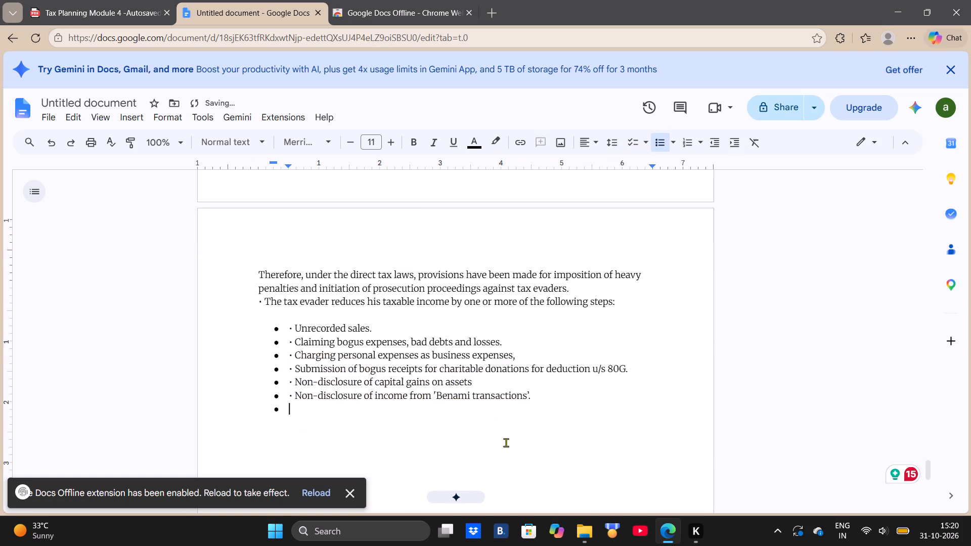
key("BackSpace")
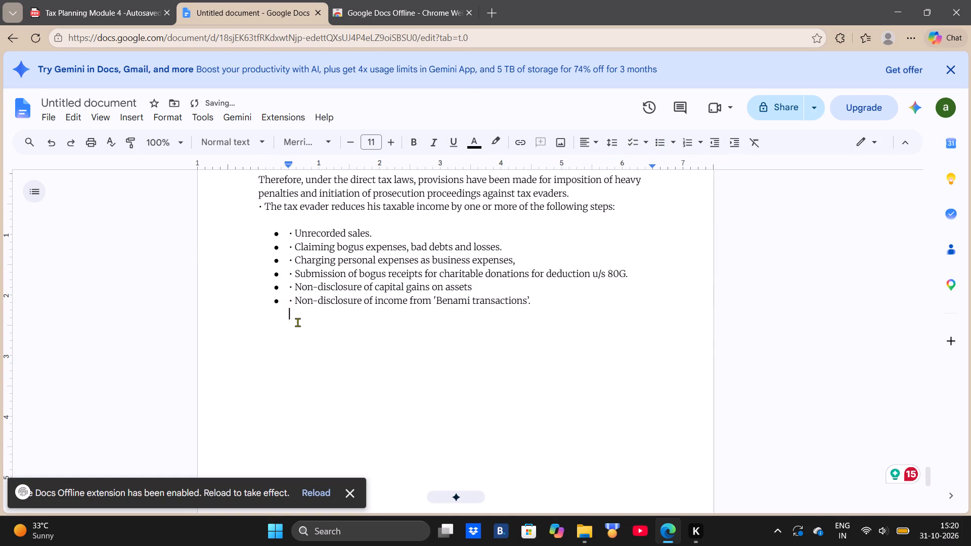
Delete the leftover pasted dot at the start of each of the six bulleted sub-points.
left_click(293, 300)
key("BackSpace")
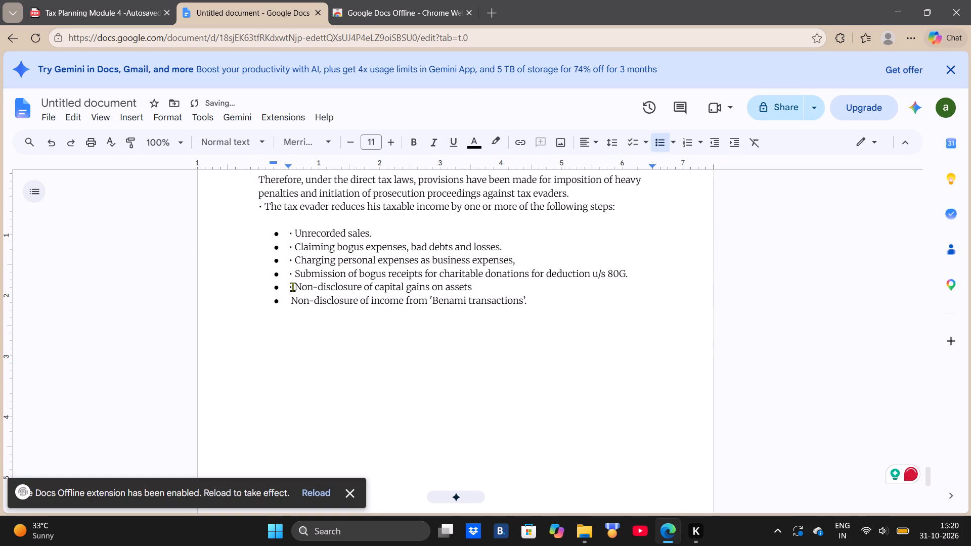
left_click(293, 287)
key("BackSpace")
left_click(293, 274)
key("BackSpace")
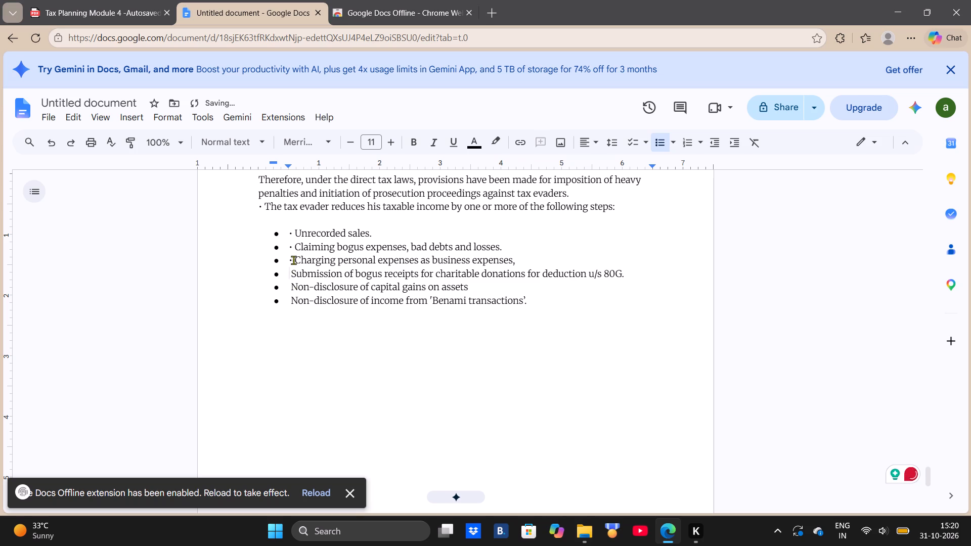
left_click(293, 261)
key("BackSpace")
left_click(292, 249)
key("BackSpace")
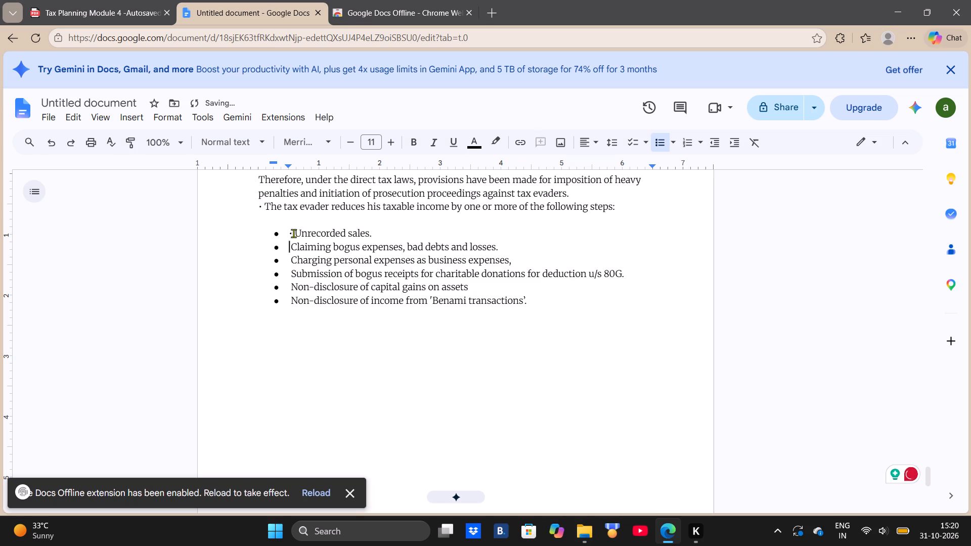
left_click(294, 232)
key("BackSpace")
Start a new unindented paragraph below the bulleted list, leaving a blank line after the "Benami transactions" item.
left_click(367, 399)
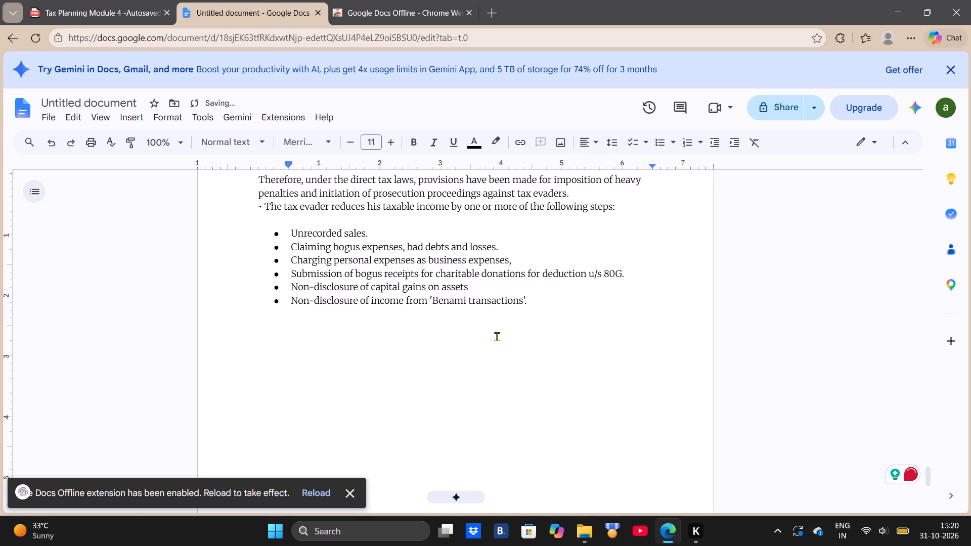
key("Return")
key("Return")
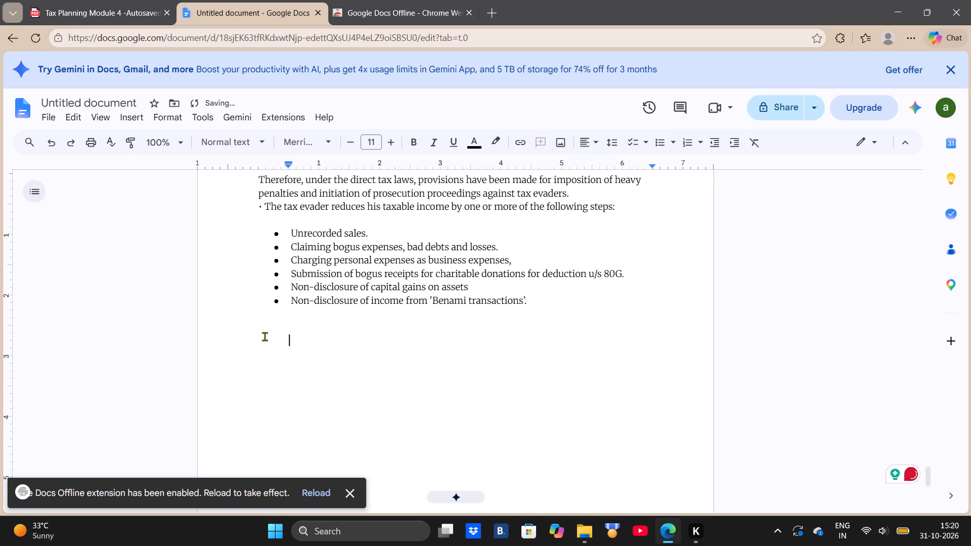
left_click(264, 336)
left_click(536, 299)
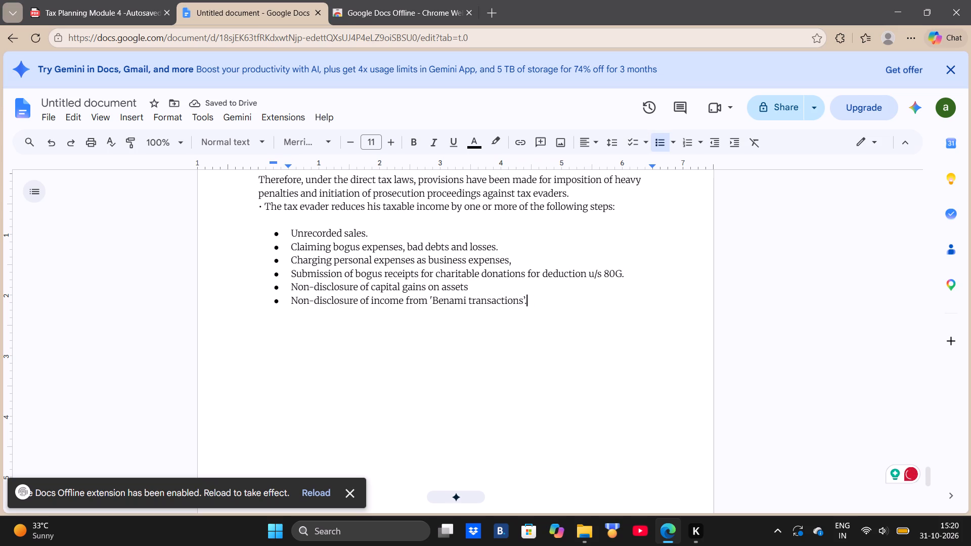
key("Return")
key("Return")
key("Return")
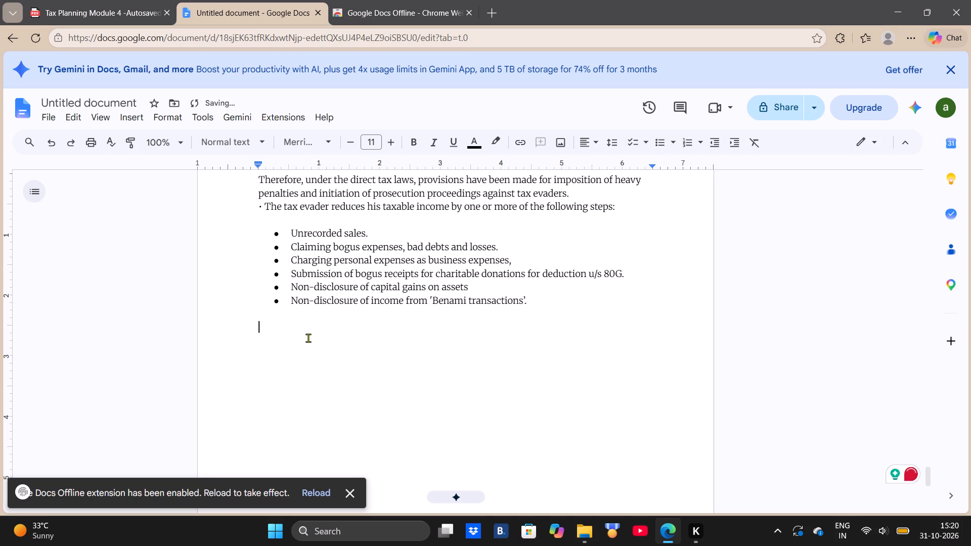
In the Tax Planning Module 4 PDF, copy the tax evasion Features section from its title through "heavy legal penalties".
left_click(118, 0)
scroll(319, 366, "down", 2)
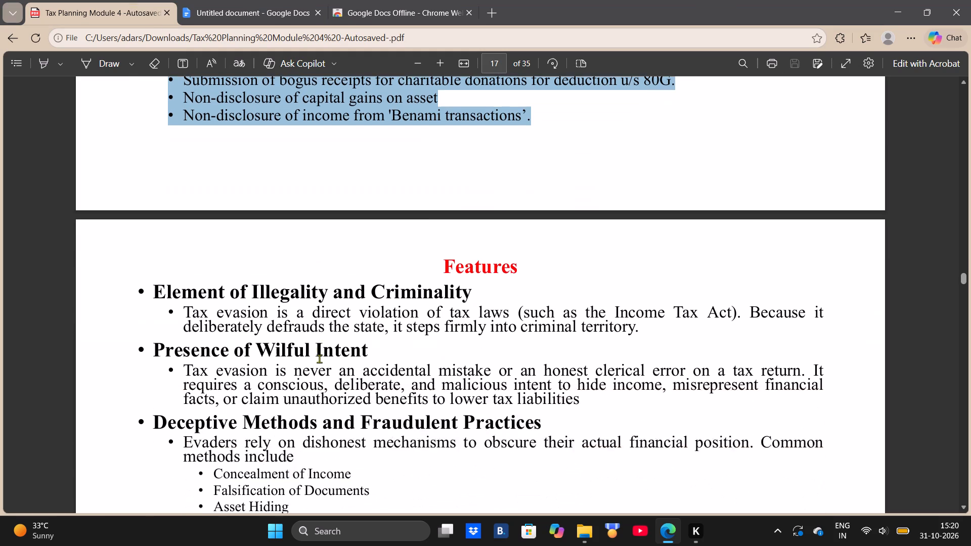
scroll(435, 259, "down", 1)
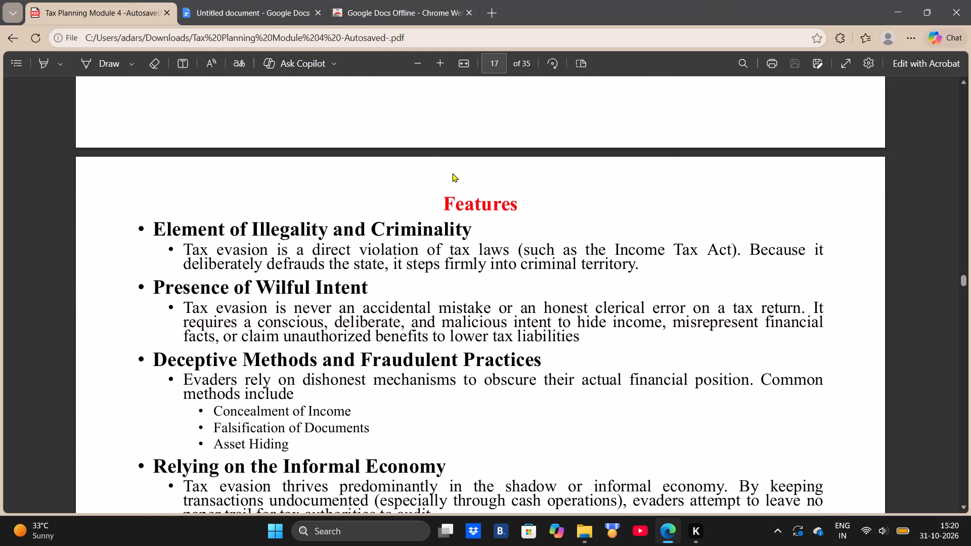
scroll(446, 172, "down", 1)
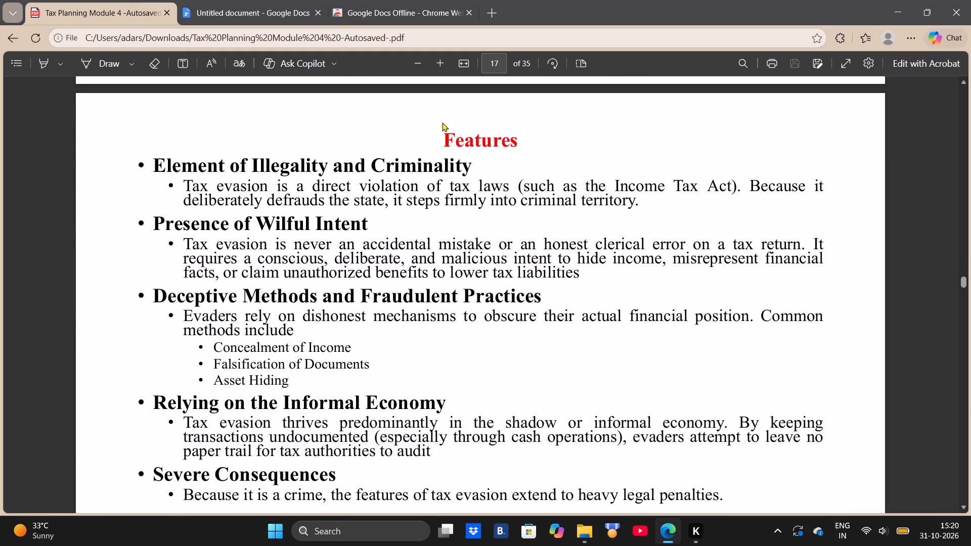
left_click_drag(442, 122, 457, 194)
left_click_drag(444, 136, 490, 236)
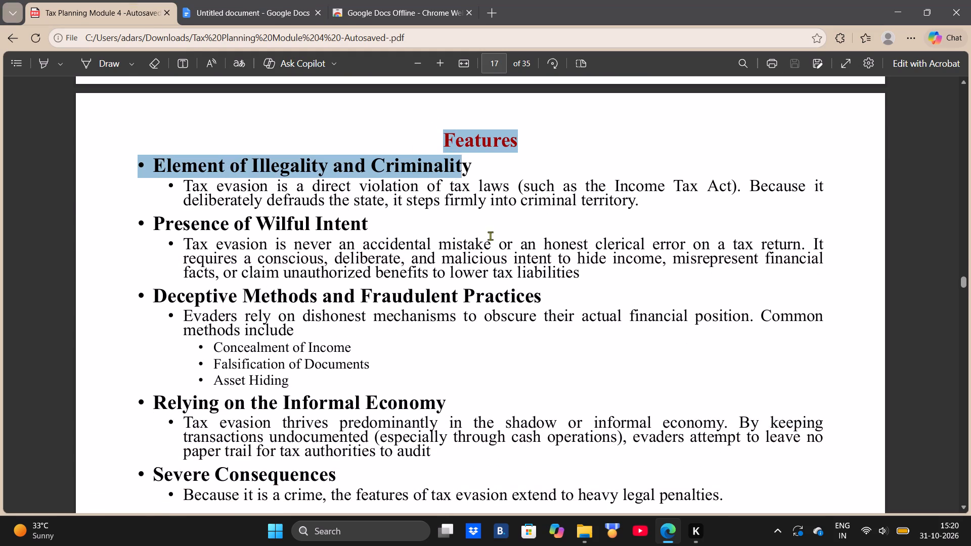
left_click_drag(490, 236, 723, 503)
scroll(722, 515, "down", 2)
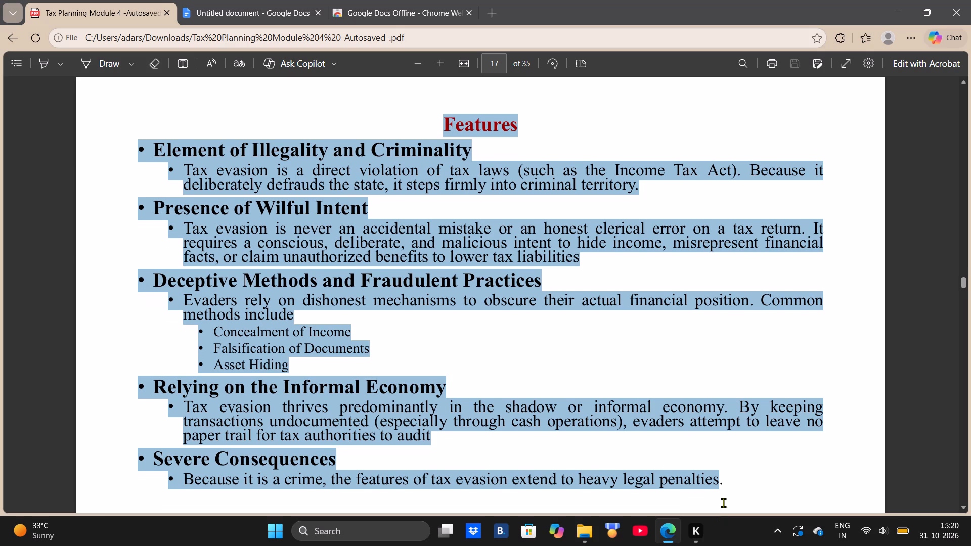
left_click_drag(723, 503, 734, 365)
scroll(721, 461, "down", 1)
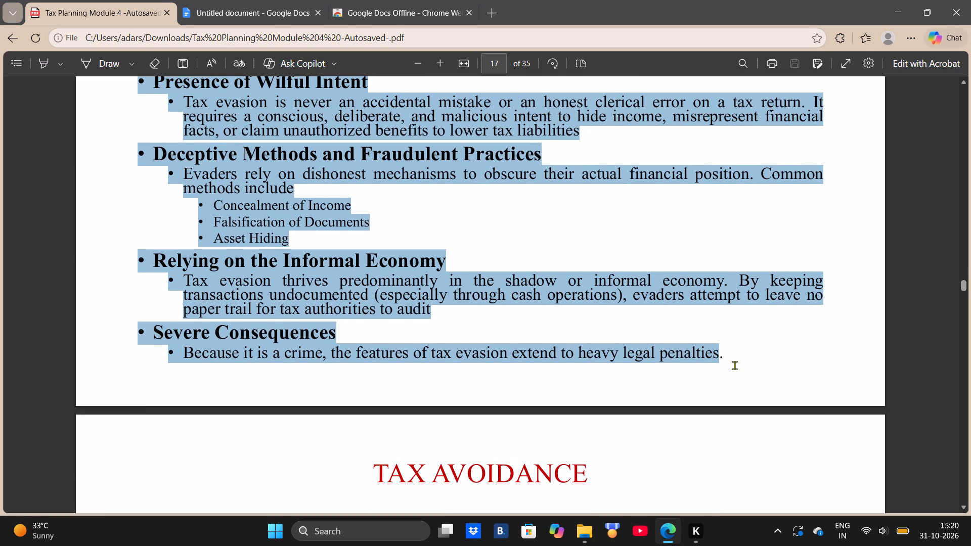
left_click_drag(734, 365, 739, 359)
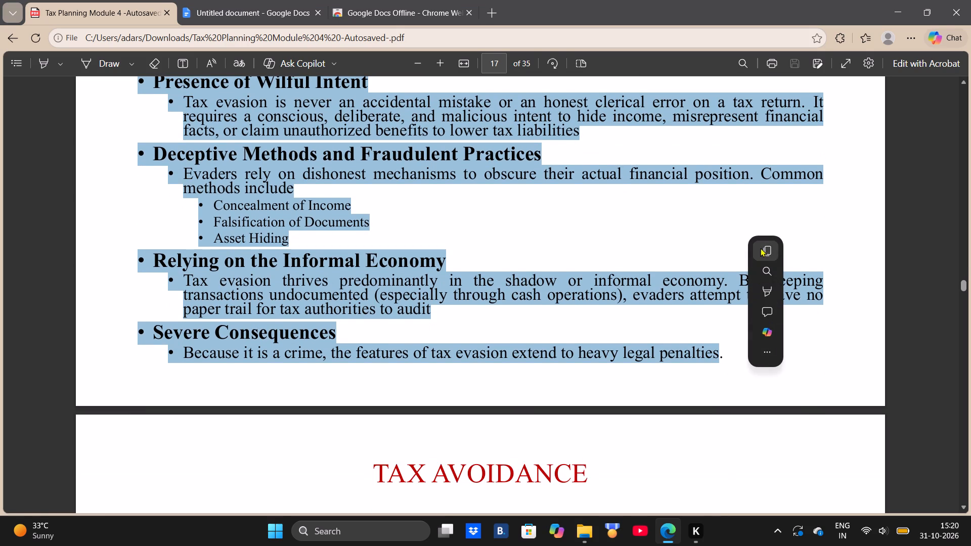
left_click(762, 248)
Paste the copied Features section without formatting into the Google Docs notes, below the "Benami transactions" list.
left_click(269, 0)
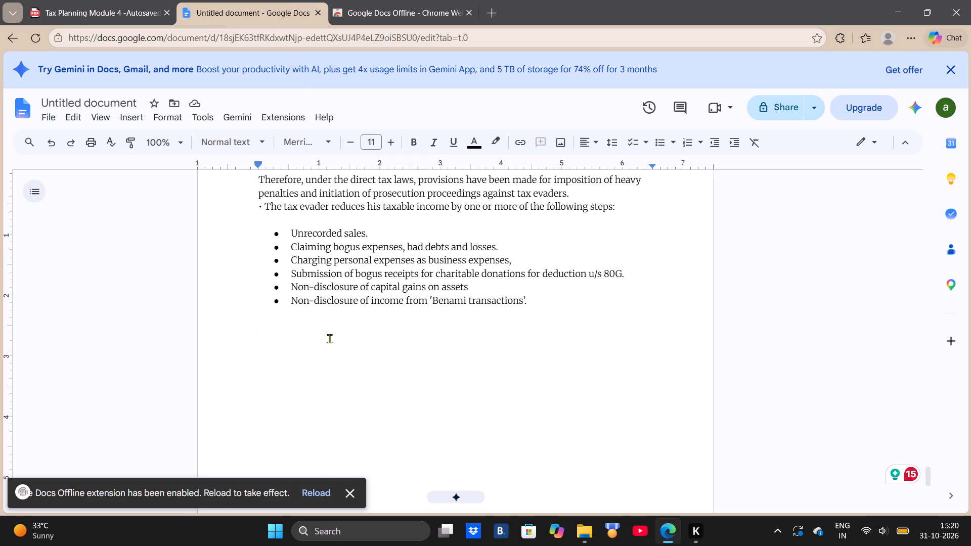
key("ctrl+shift+v")
key("ctrl+shift+c")
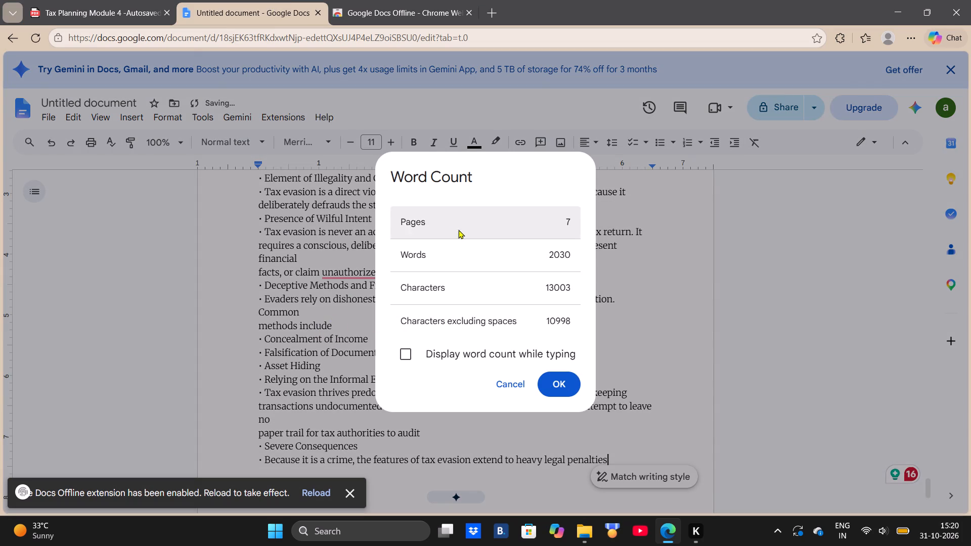
left_click(566, 379)
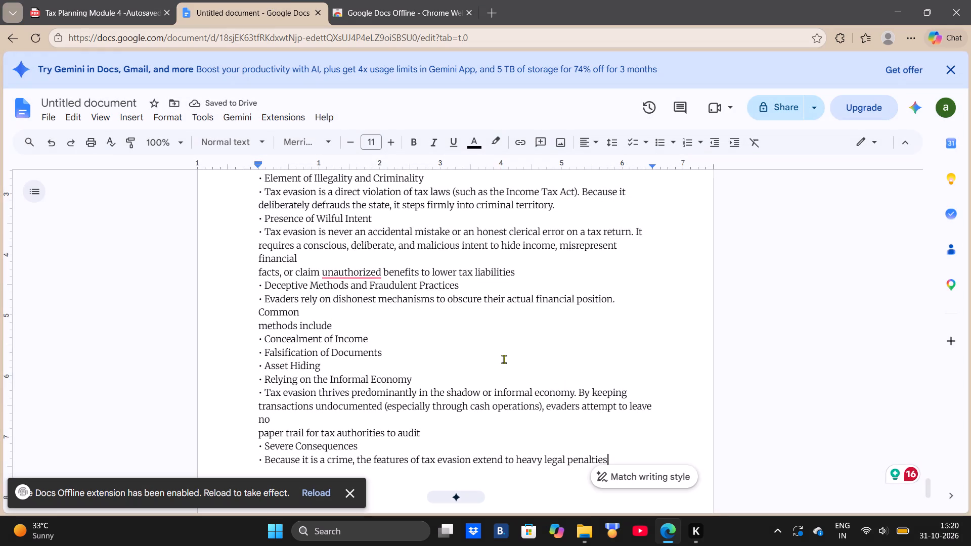
Make the pasted "Features" heading bold and set its font size to 12.
scroll(462, 332, "up", 2)
left_click_drag(298, 291, 296, 291)
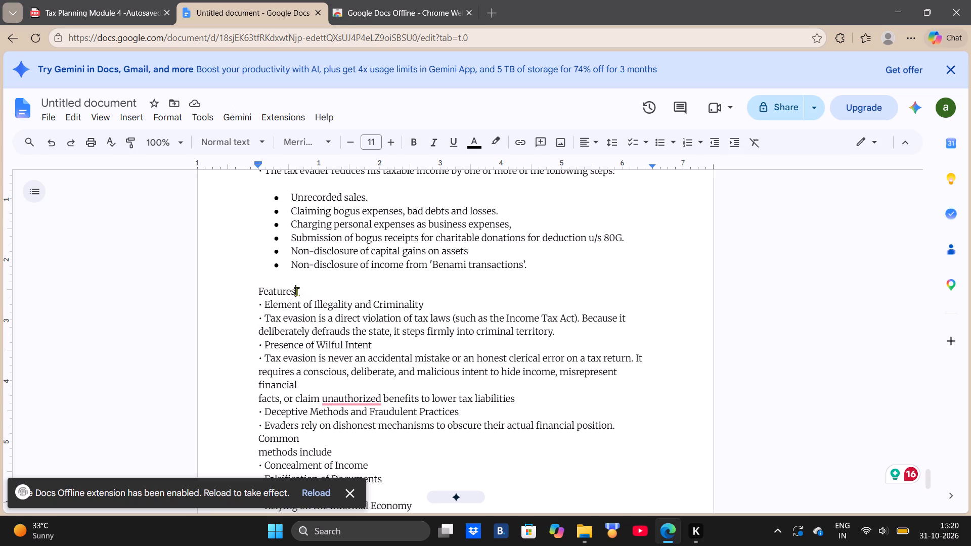
left_click_drag(296, 291, 253, 291)
left_click(320, 141)
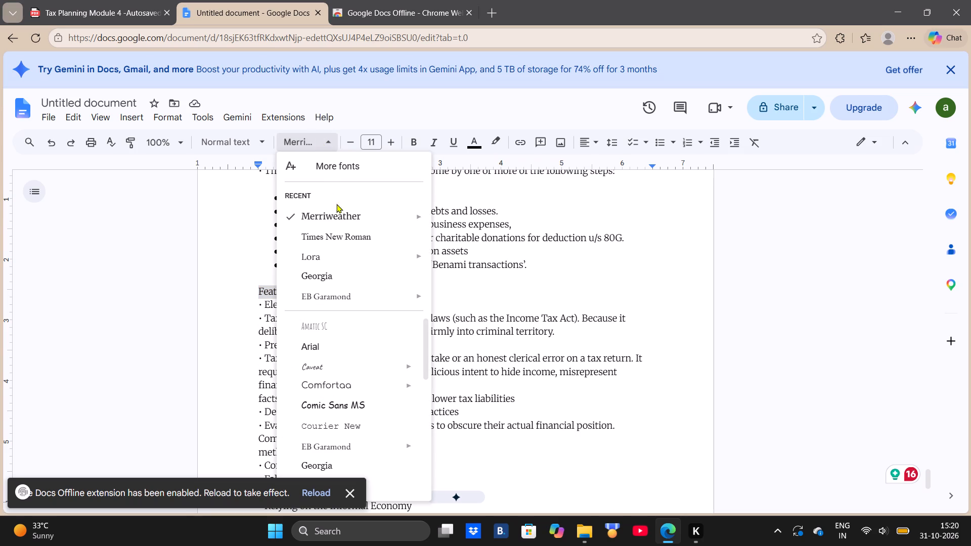
left_click(484, 282)
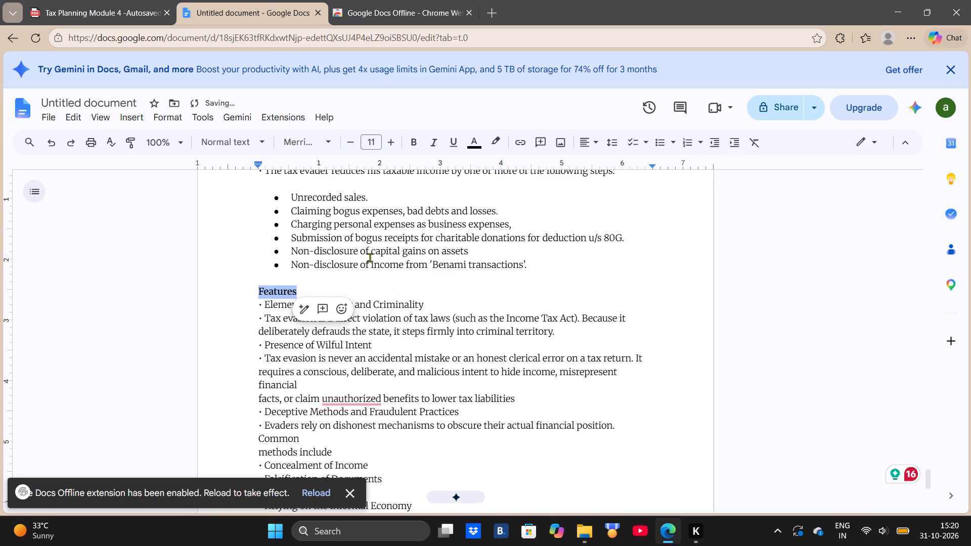
left_click(394, 139)
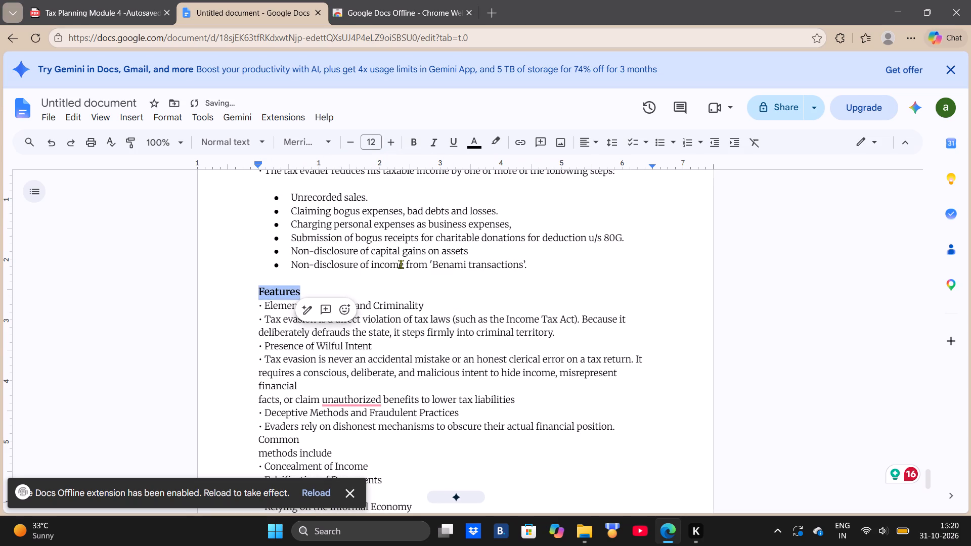
left_click(401, 265)
Compare the pasted Features text in the notes with the Features page of the PDF.
scroll(354, 305, "up", 2)
scroll(343, 368, "down", 2)
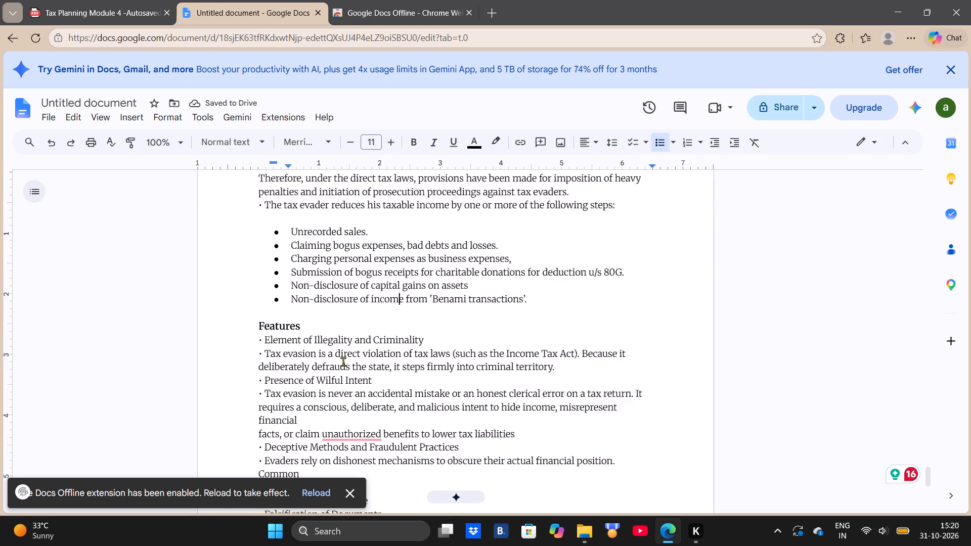
scroll(438, 328, "down", 2)
scroll(329, 327, "down", 1)
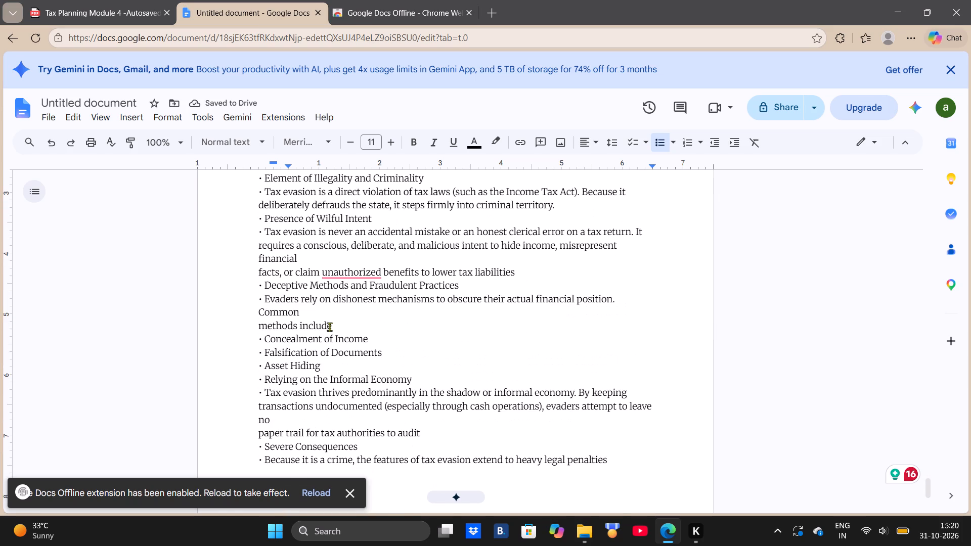
scroll(329, 327, "down", 1)
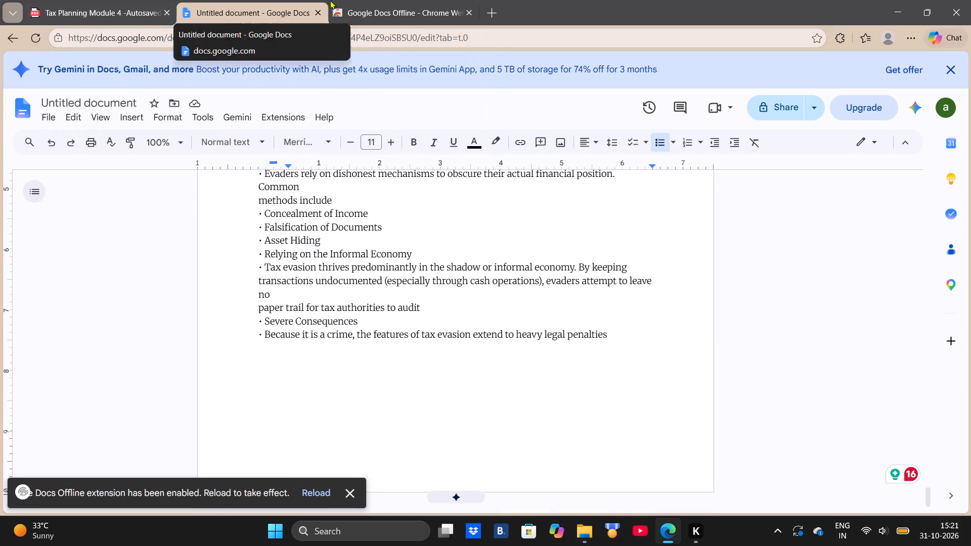
left_click(111, 0)
left_click(387, 217)
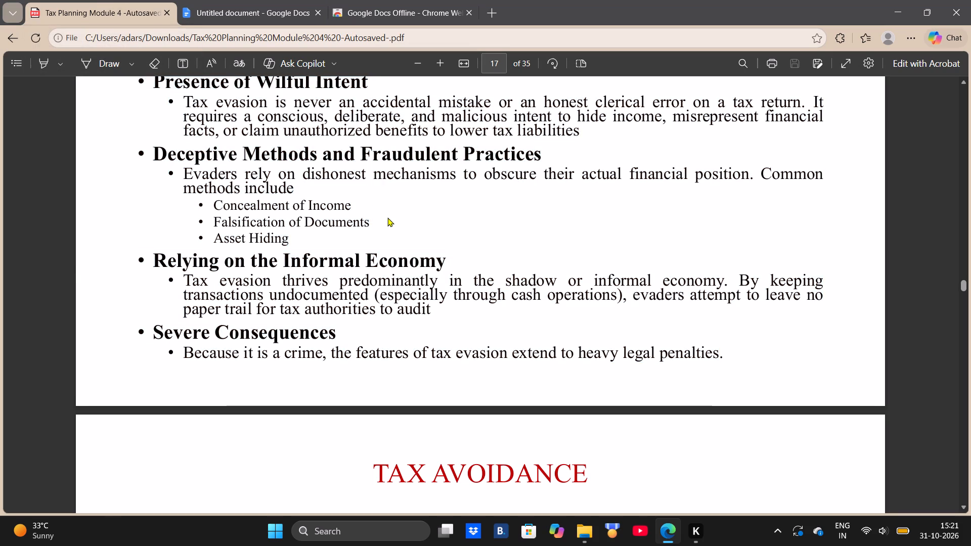
scroll(383, 237, "up", 3)
scroll(364, 273, "up", 3)
scroll(364, 274, "down", 2)
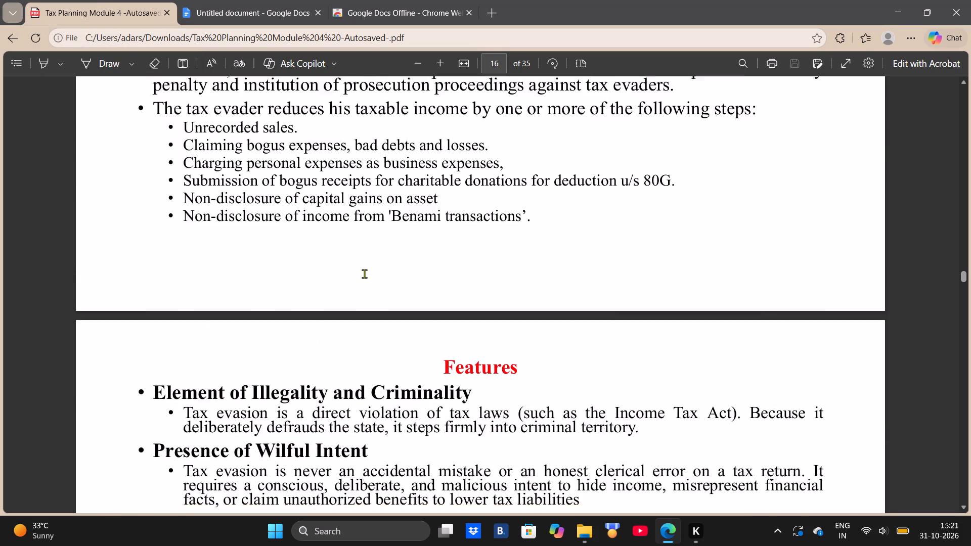
scroll(364, 274, "down", 1)
left_click(283, 0)
scroll(331, 279, "up", 2)
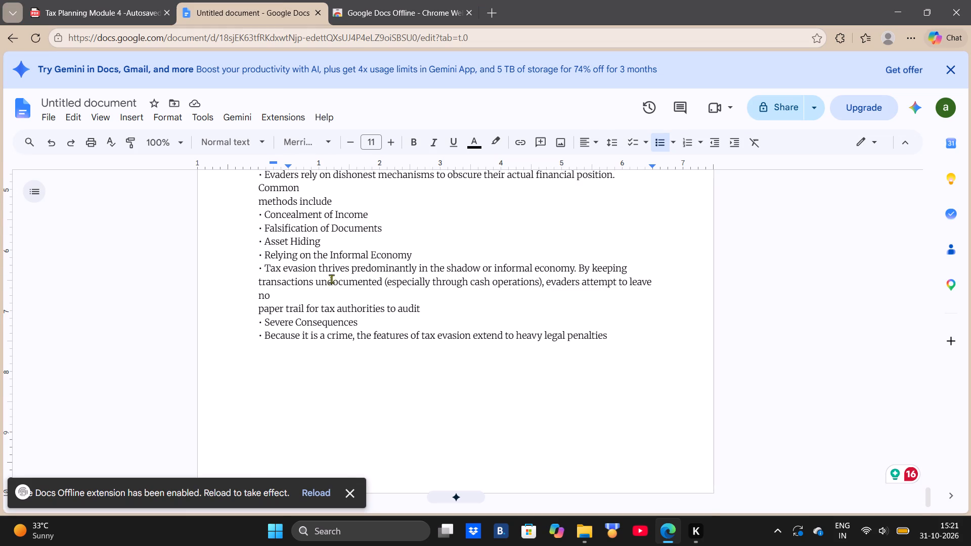
scroll(331, 279, "up", 1)
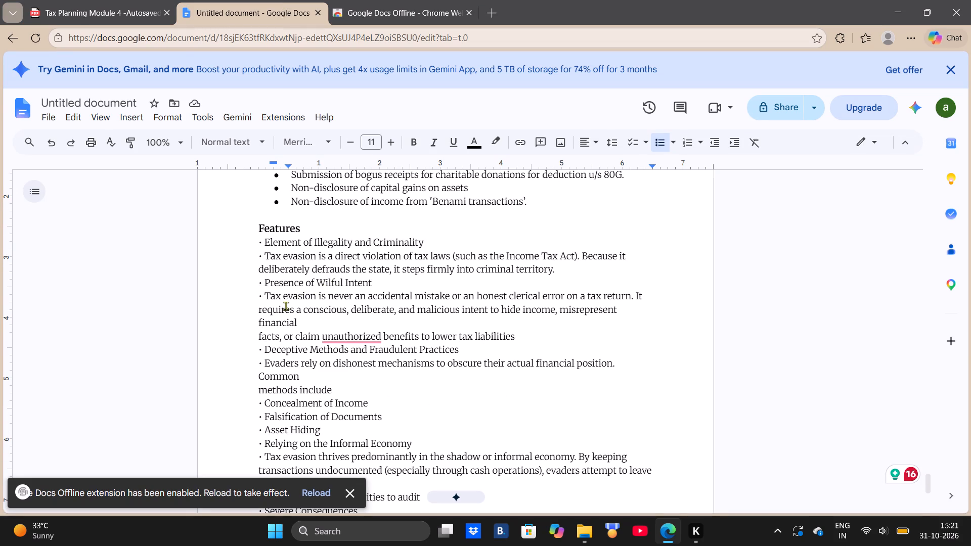
left_click(116, 2)
left_click(263, 0)
Delete the leftover pasted dot before the "Element of Illegality and Criminality" heading.
left_click(264, 244)
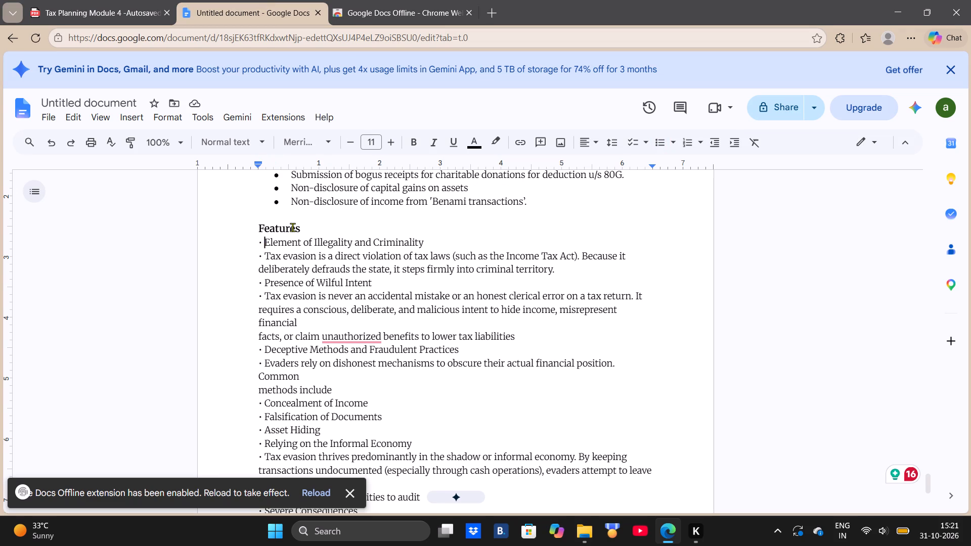
key("BackSpace")
key("BackSpace")
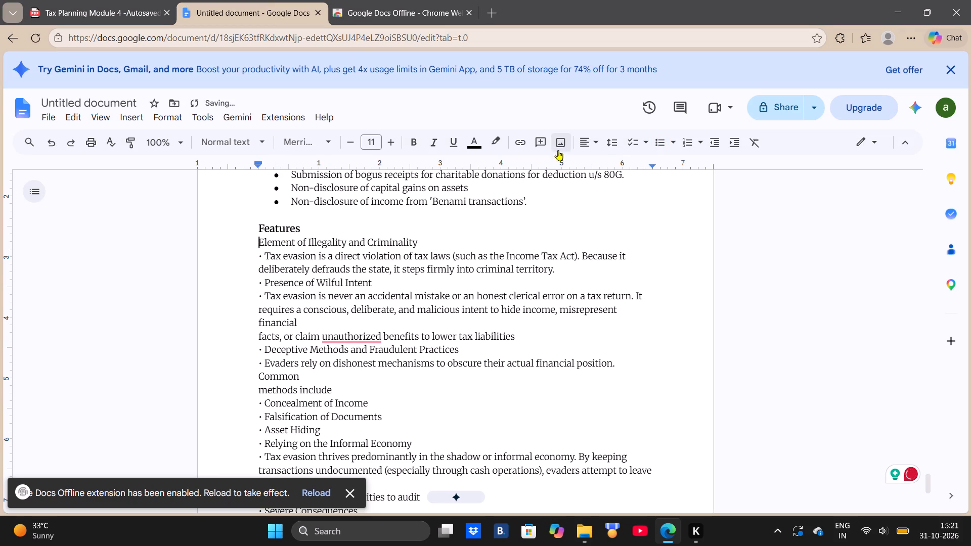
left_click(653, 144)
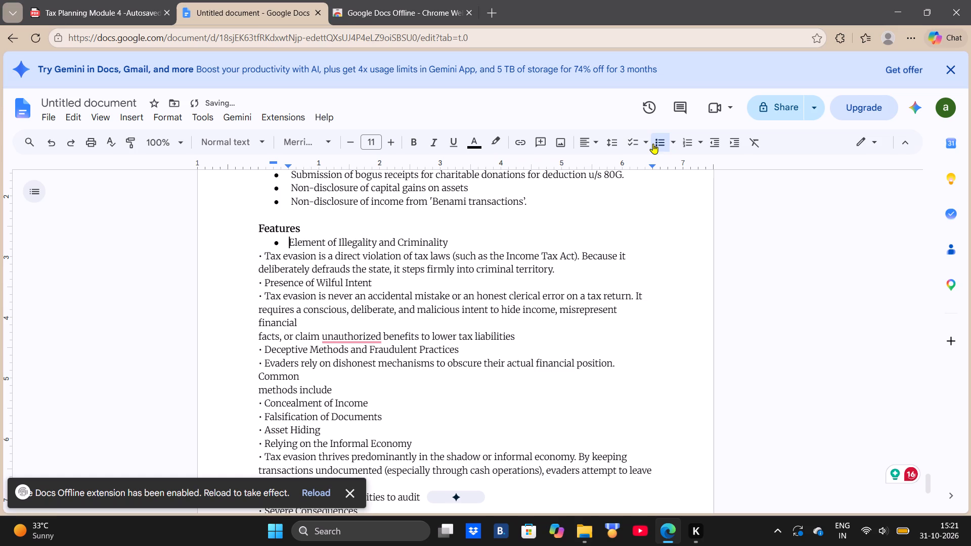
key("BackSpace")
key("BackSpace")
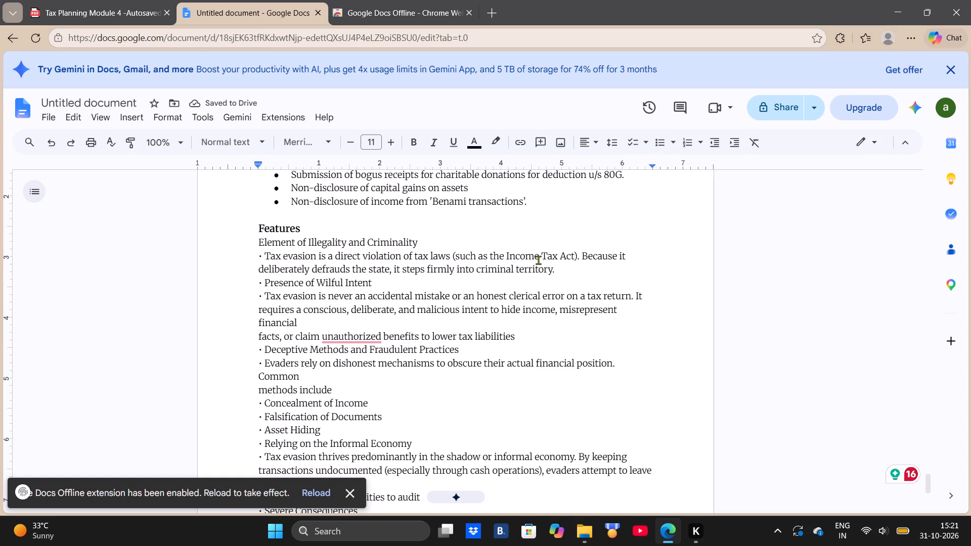
Number the "Element of Illegality and Criminality" heading with a plain, unindented "1." rather than an automatic list number.
type("1.")
key("space")
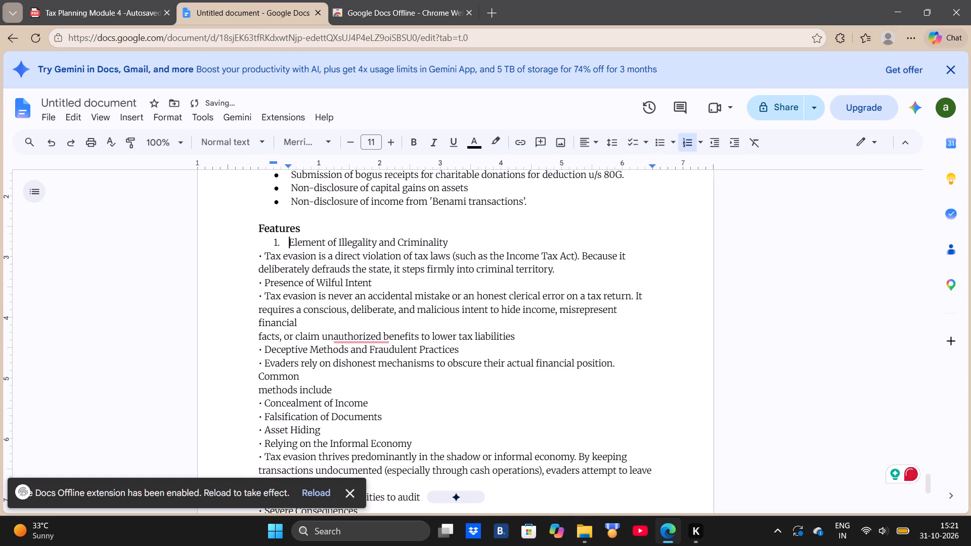
key("BackSpace")
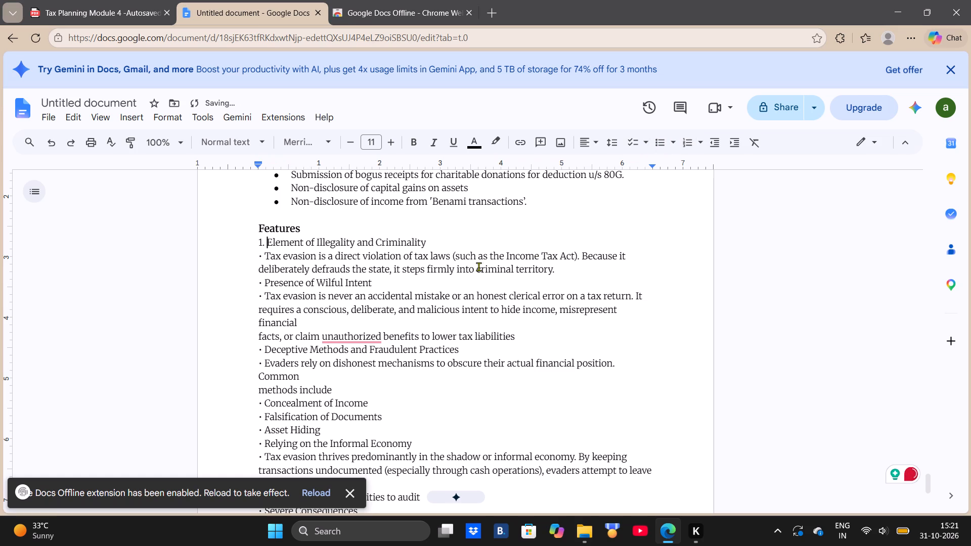
Replace the pasted dot before "Presence of Wilful Intent" with a plain "2." followed by a space.
left_click(264, 284)
key("BackSpace")
key("BackSpace")
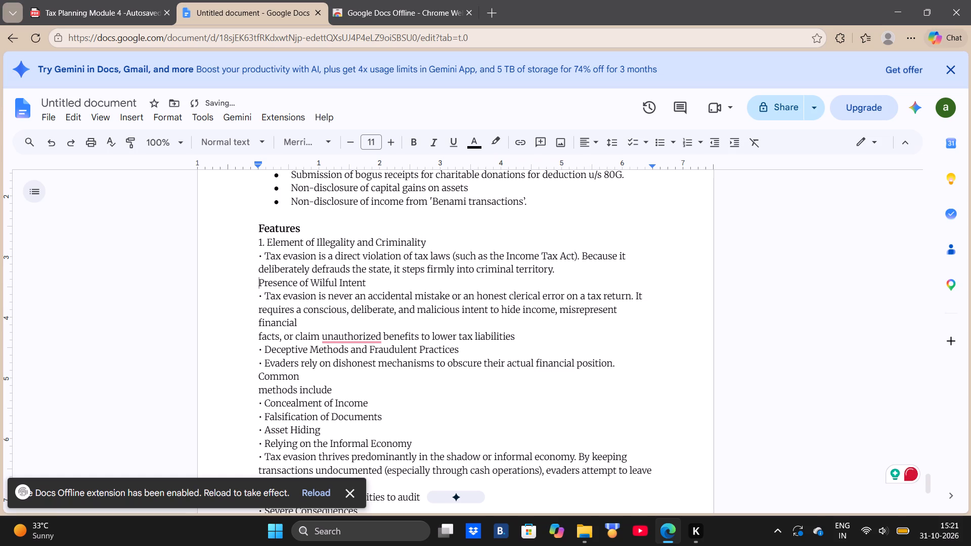
key("2")
key("period")
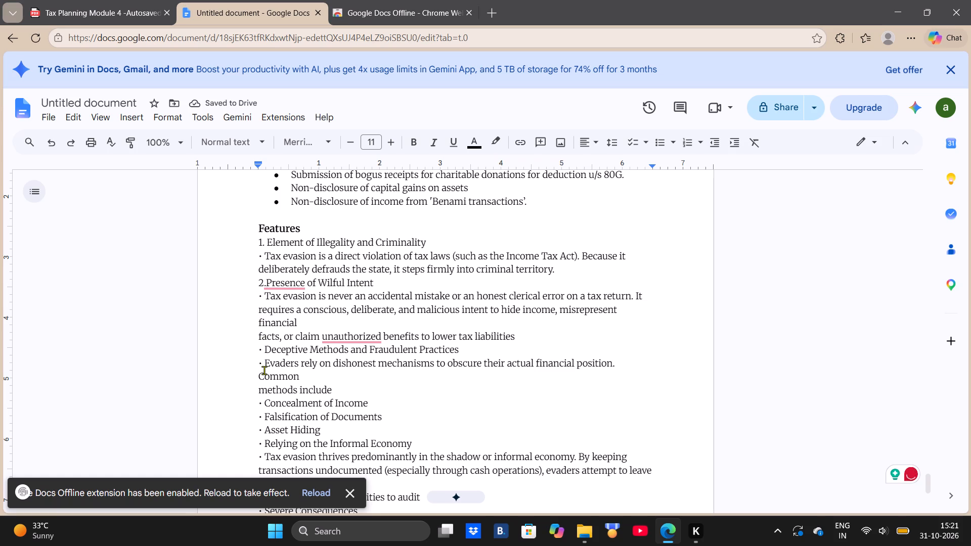
left_click(286, 314)
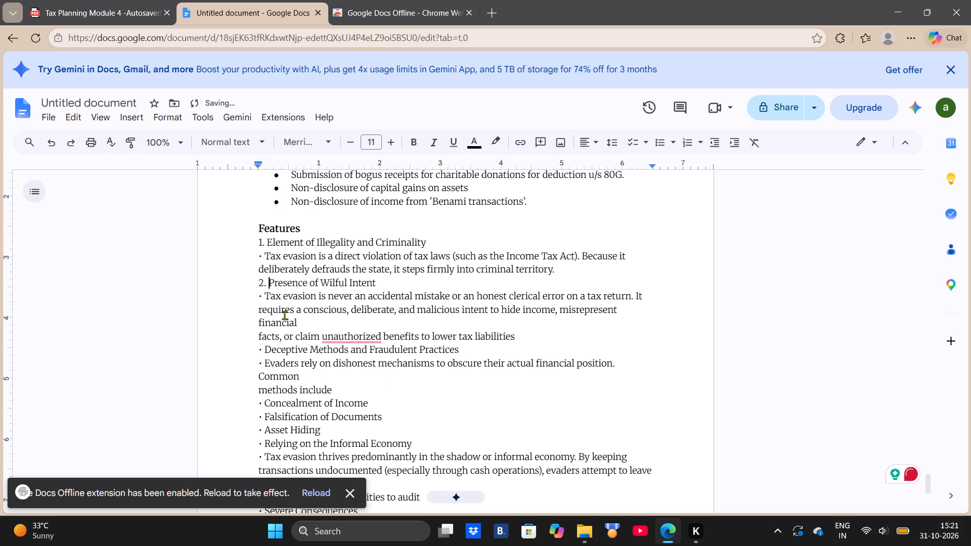
Insert a blank line between the "criminal territory" sentence and the "2. Presence of Wilful Intent" heading.
scroll(258, 368, "down", 1)
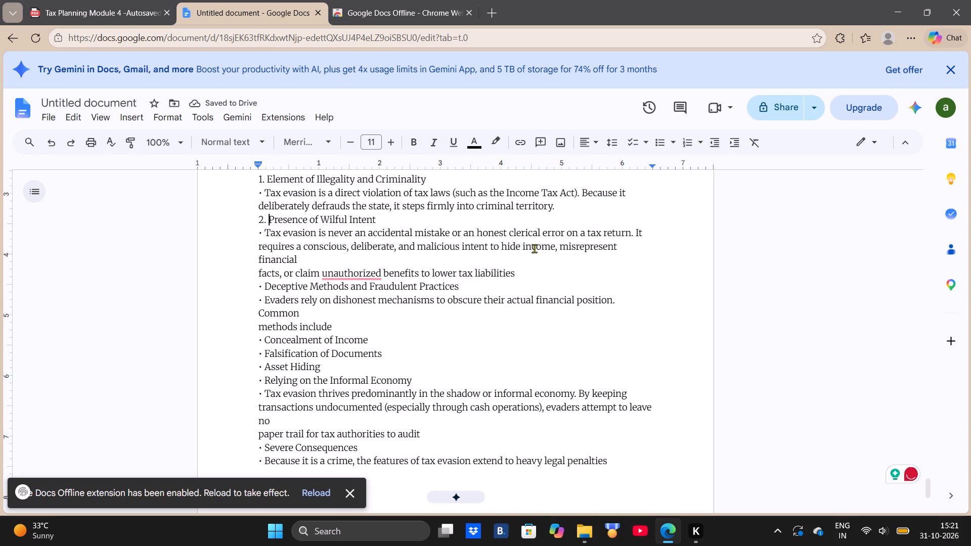
scroll(540, 248, "up", 1)
left_click(569, 269)
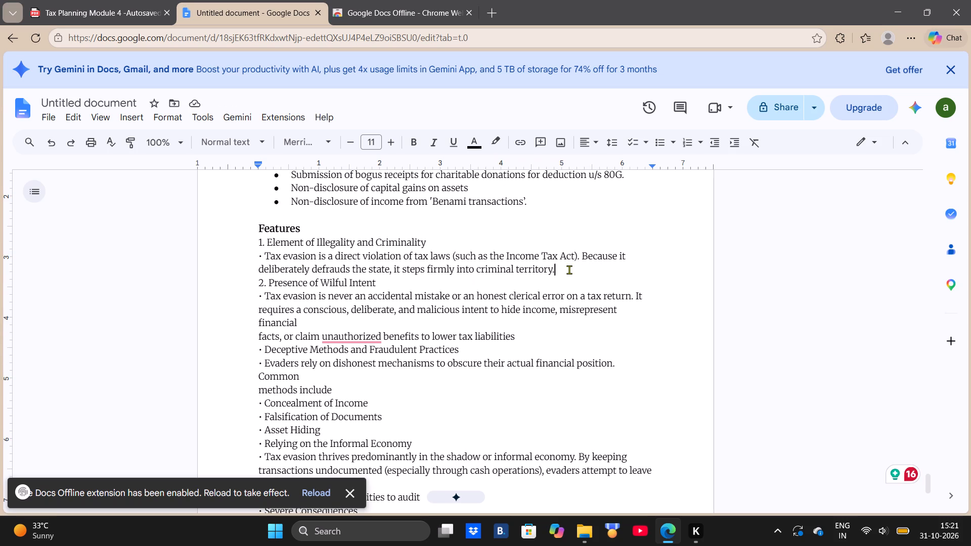
key("space")
key("space")
key("Return")
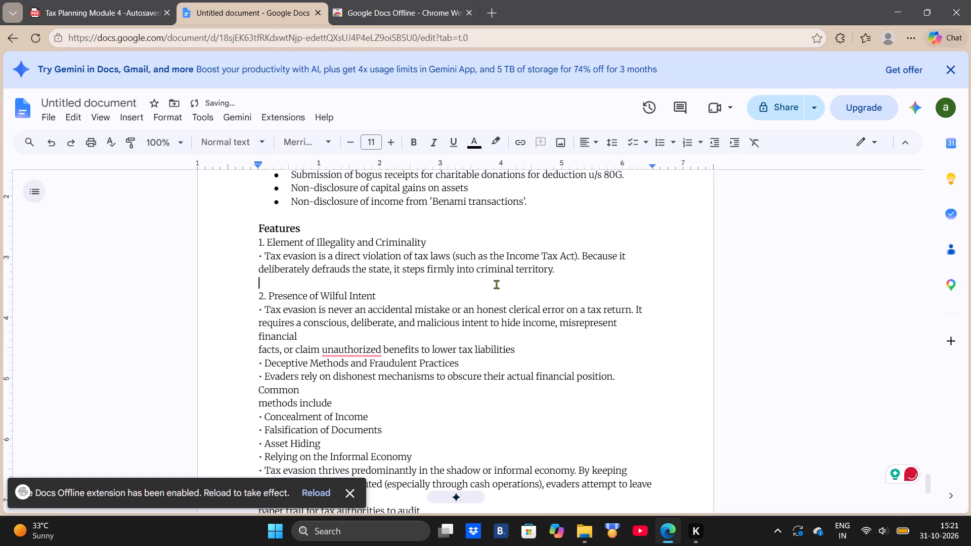
Remove the blank line between the "criminal territory" sentence and the "2. Presence of Wilful Intent" heading.
key("BackSpace")
Replace the pasted dot before "Deceptive Methods and Fraudulent Practices" with a plain "3.".
scroll(297, 327, "down", 2)
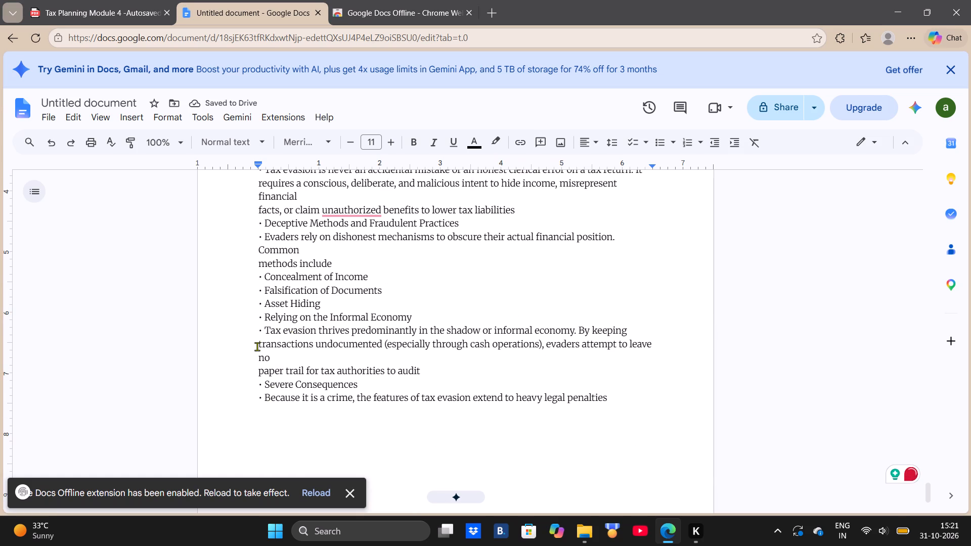
scroll(316, 359, "up", 1)
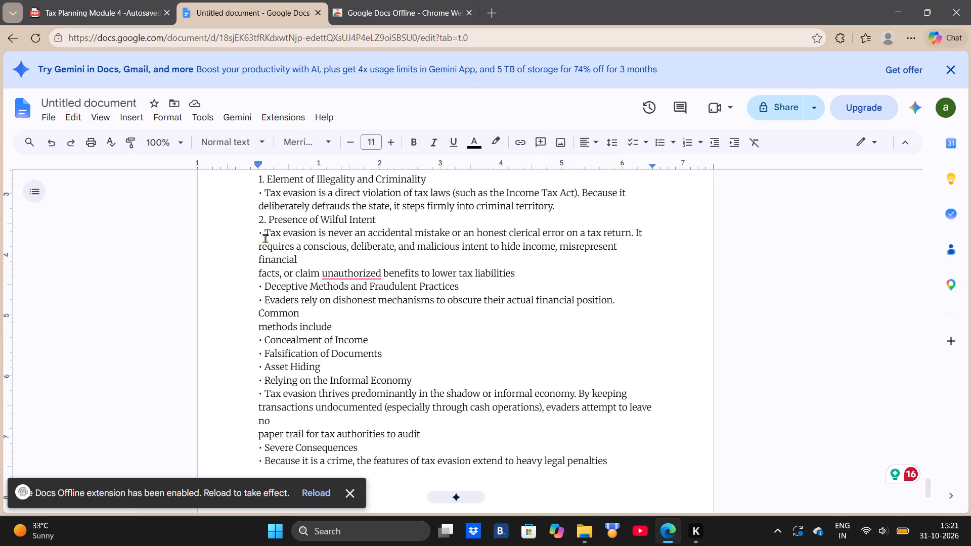
left_click(103, 22)
left_click(305, 0)
left_click(263, 287)
key("BackSpace")
type("3.")
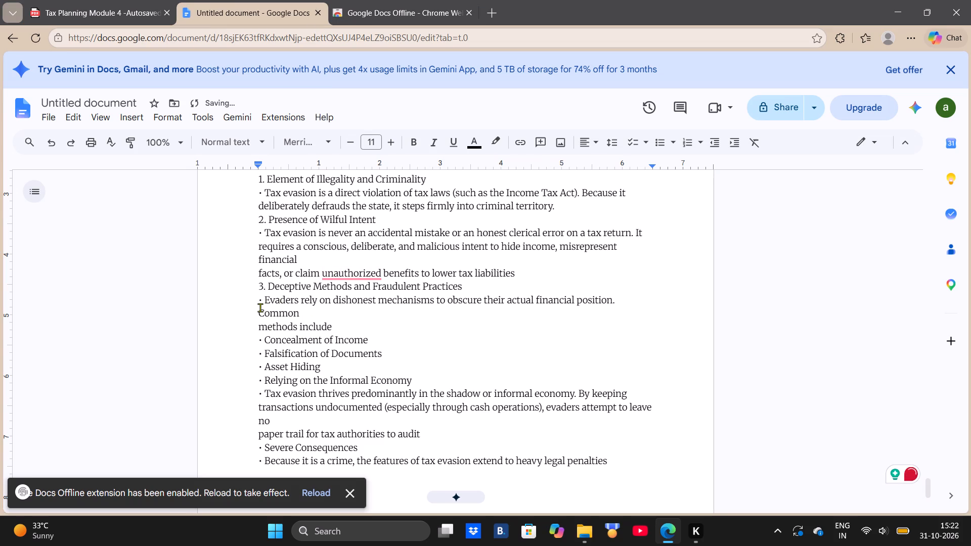
Check the Features page of the Tax Planning Module 4 PDF for the headings that follow "Deceptive Methods and Fraudulent Practices".
left_click(128, 13)
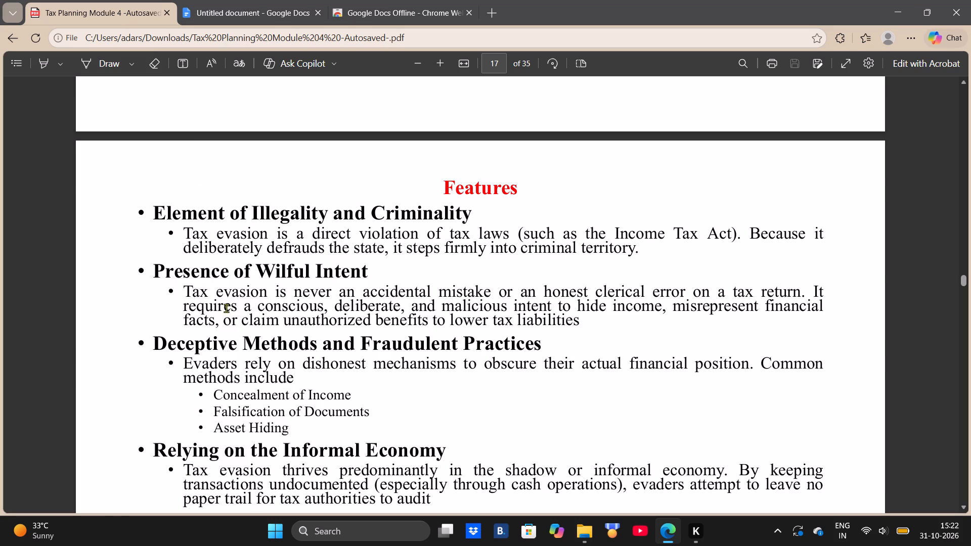
scroll(232, 325, "down", 1)
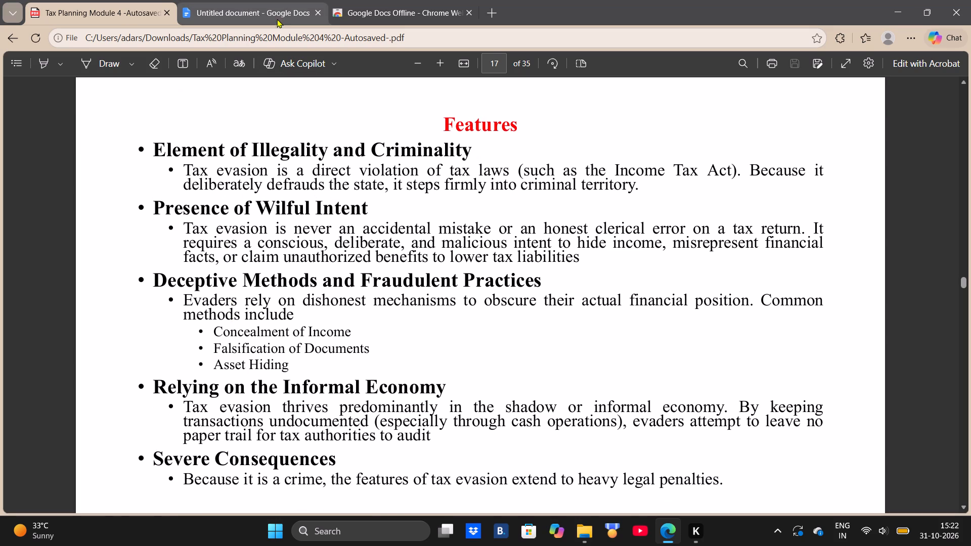
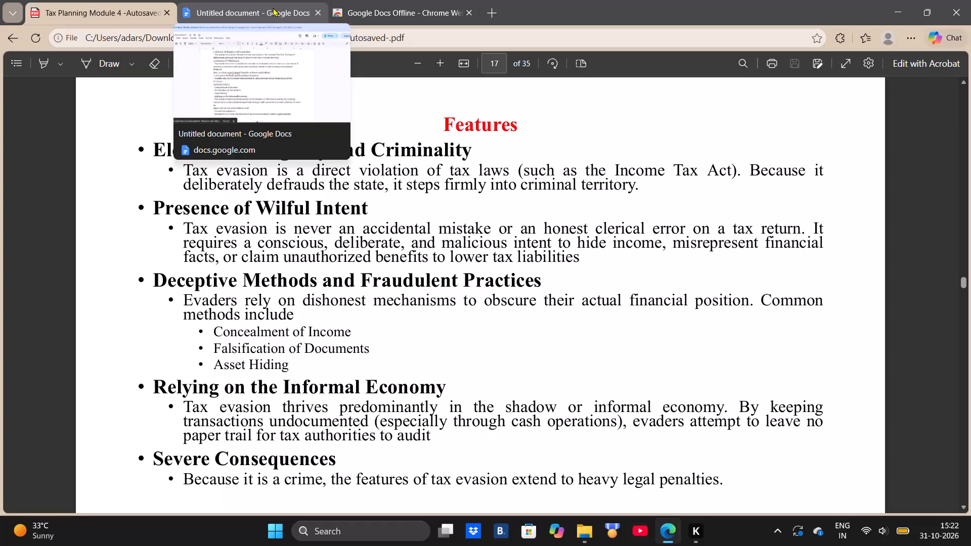
Replace the pasted dot before "Relying on the Informal Economy" in the Google Docs notes with a plain "4.".
left_click(273, 8)
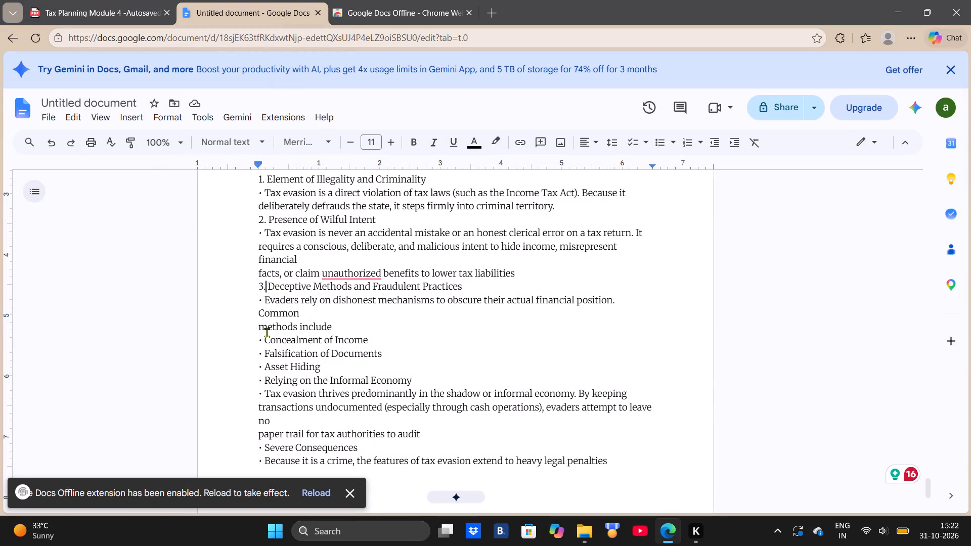
left_click(264, 382)
key("BackSpace")
key("BackSpace")
key("4")
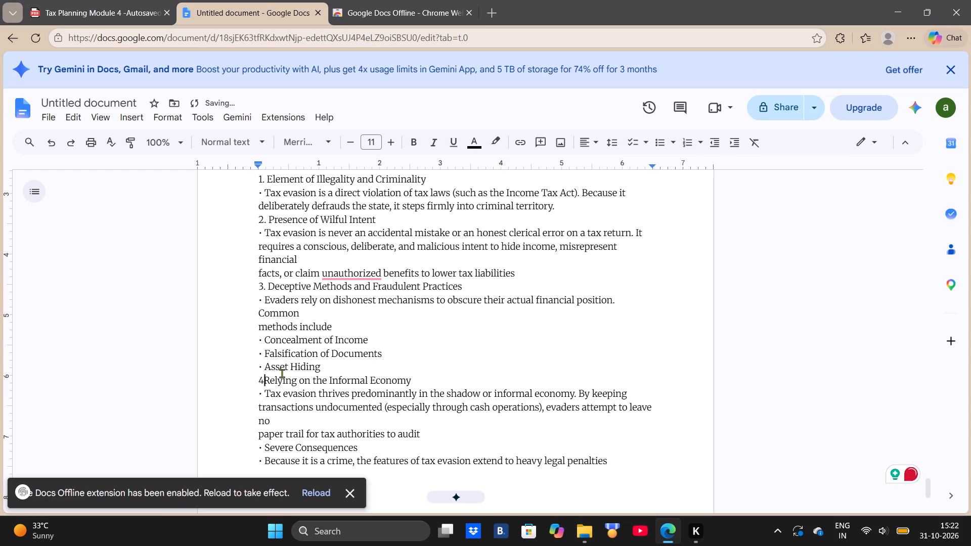
key("period")
key("space")
Check the PDF's Features page for the following heading, and replace the pasted dot before "Severe Consequences" in the notes with "6.".
scroll(284, 418, "down", 1)
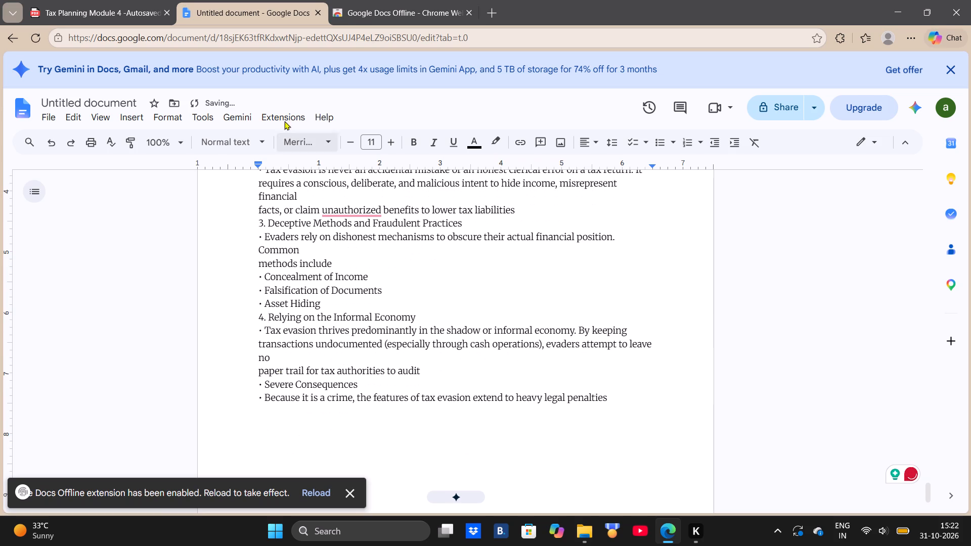
left_click(116, 6)
scroll(274, 411, "down", 2)
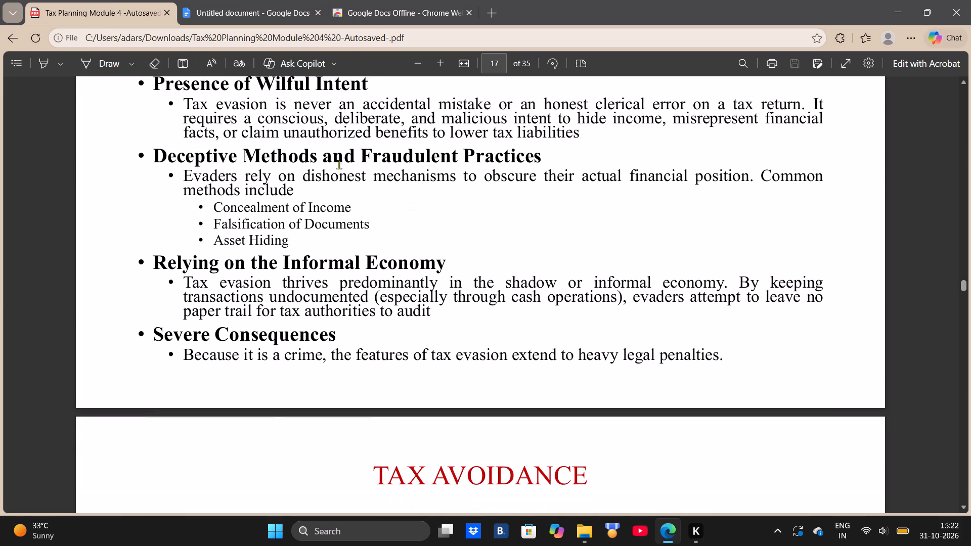
left_click(286, 14)
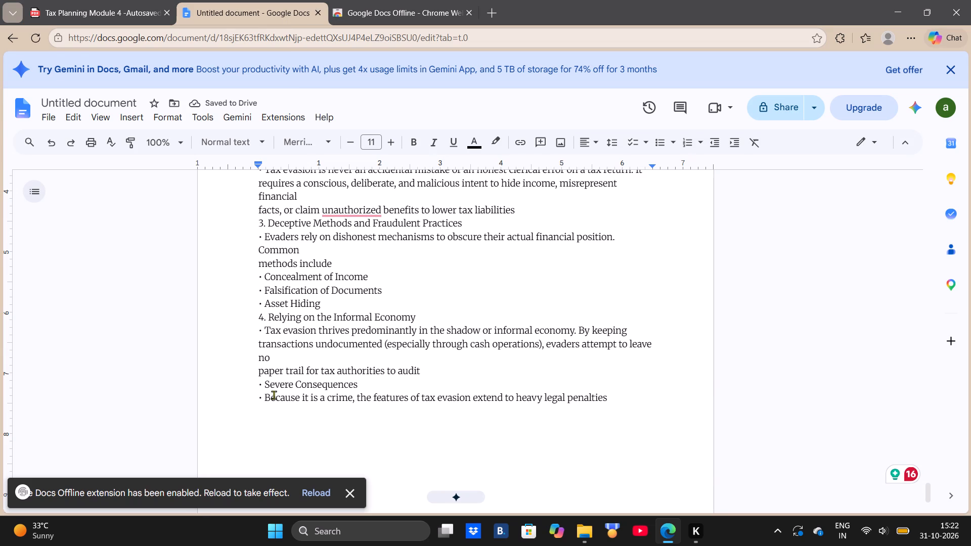
left_click(263, 385)
key("BackSpace")
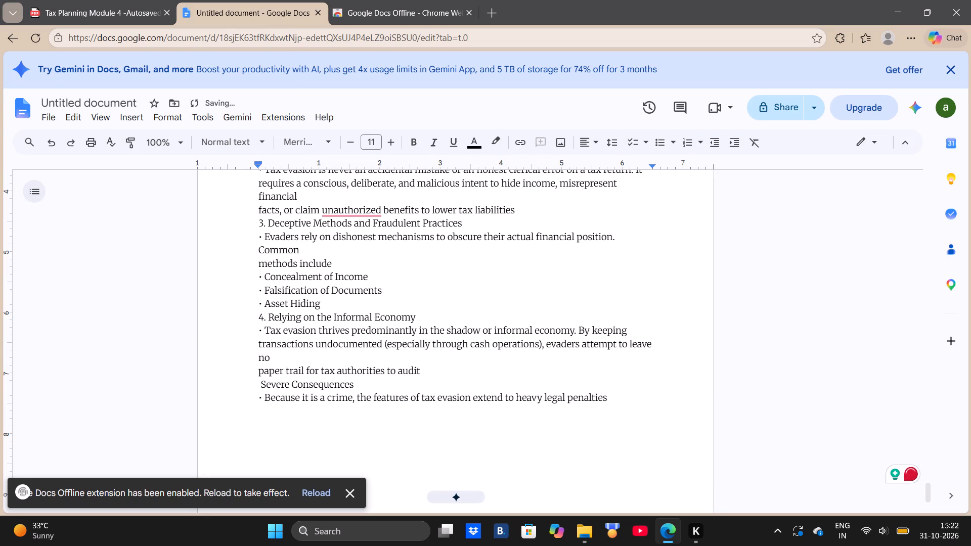
type("6.")
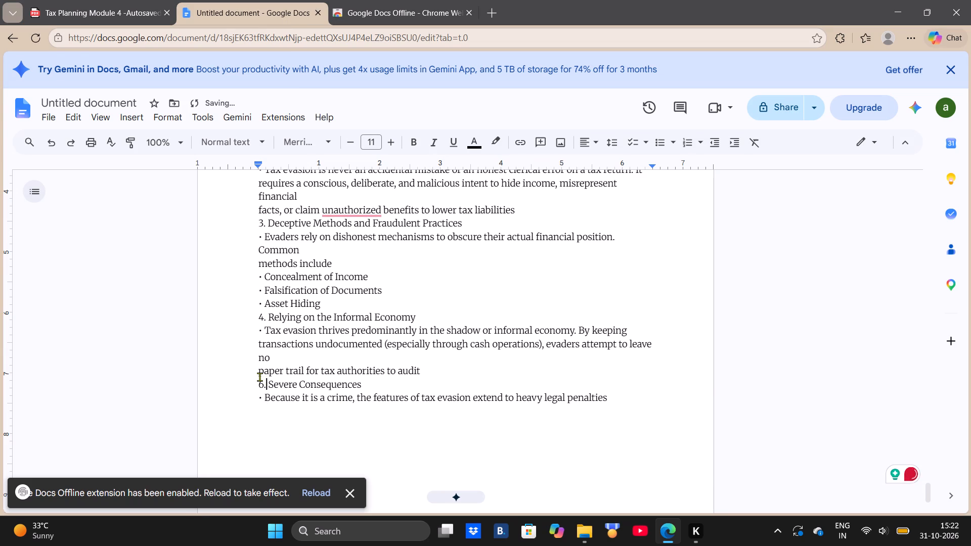
Join the "paper trail for tax authorities to audit" line to the preceding "no", keeping them separated by spacing.
left_click(259, 374)
key("BackSpace")
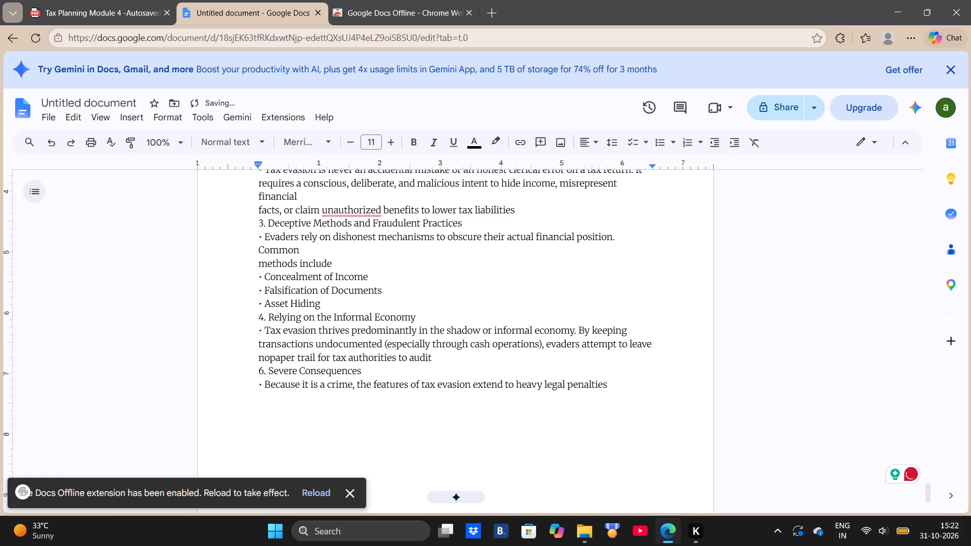
key("space")
type("n")
key("BackSpace")
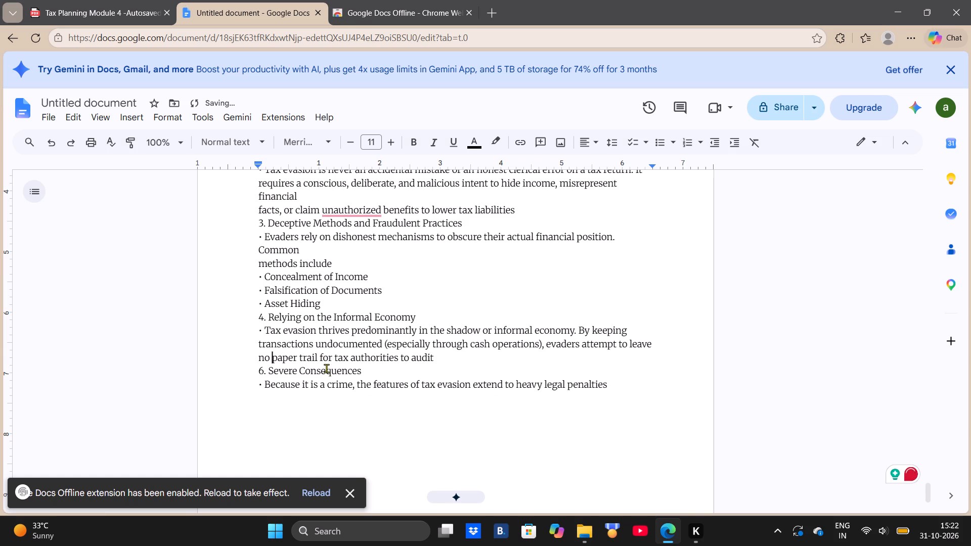
key("space")
Compare the notes with the PDF's Features page and join the "methods include" line to the preceding "Common" with a space.
left_click(122, 28)
left_click(127, 10)
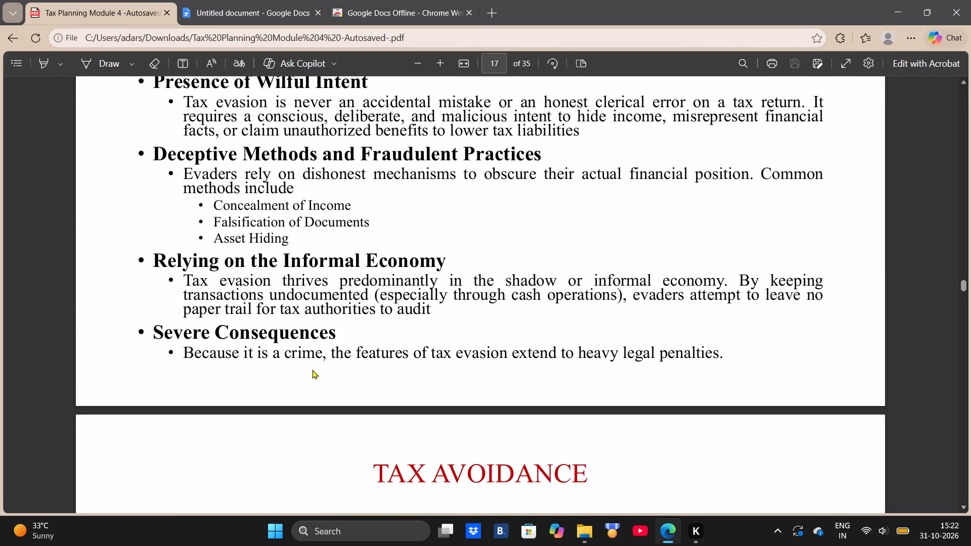
left_click(276, 0)
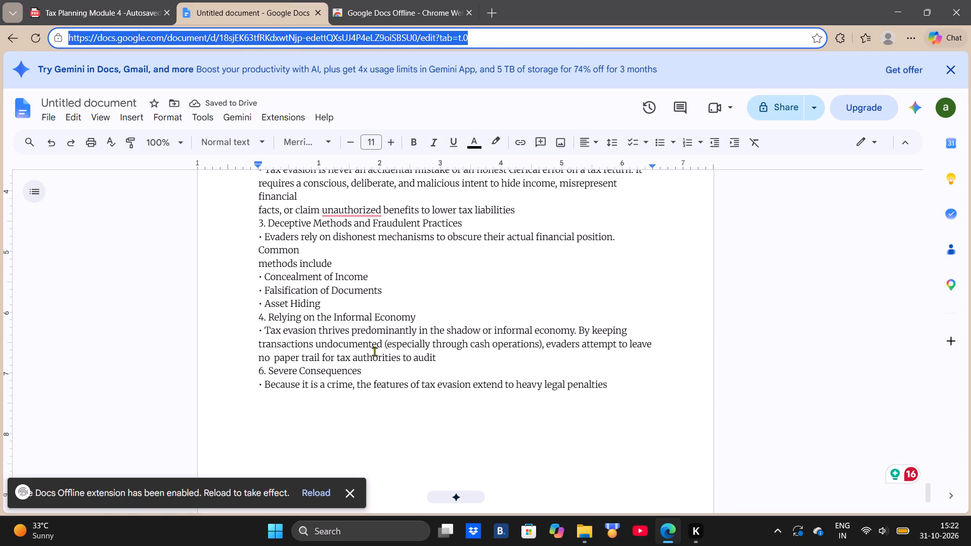
scroll(382, 408, "up", 2)
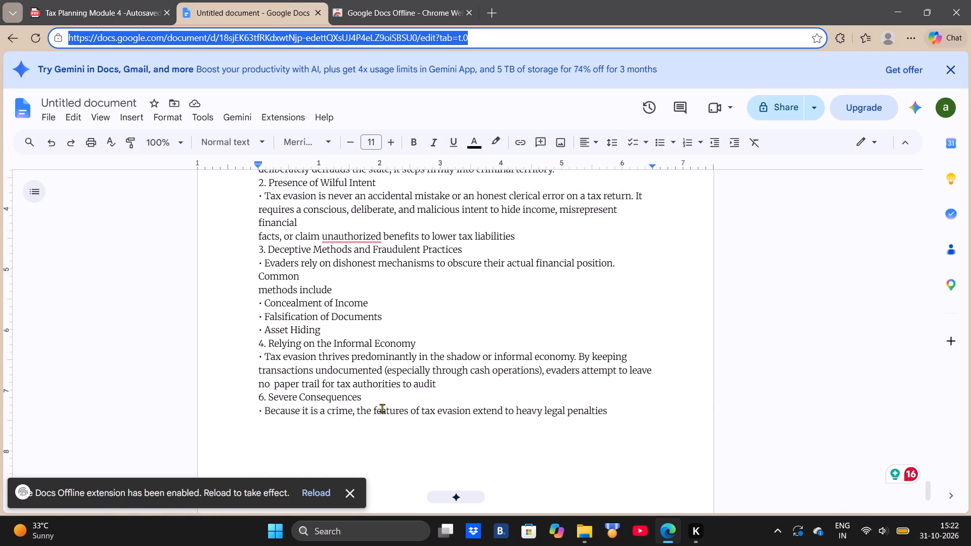
scroll(382, 408, "down", 1)
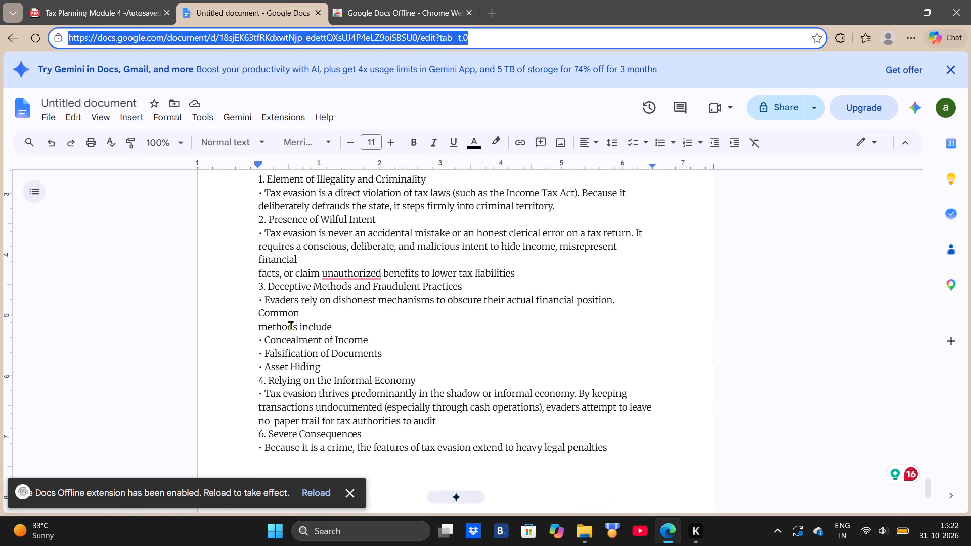
left_click(114, 14)
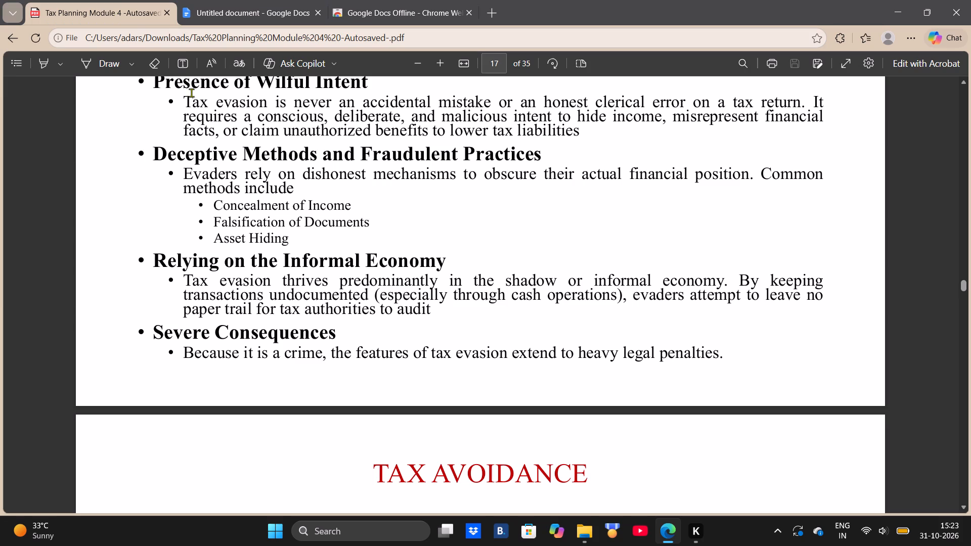
left_click(242, 9)
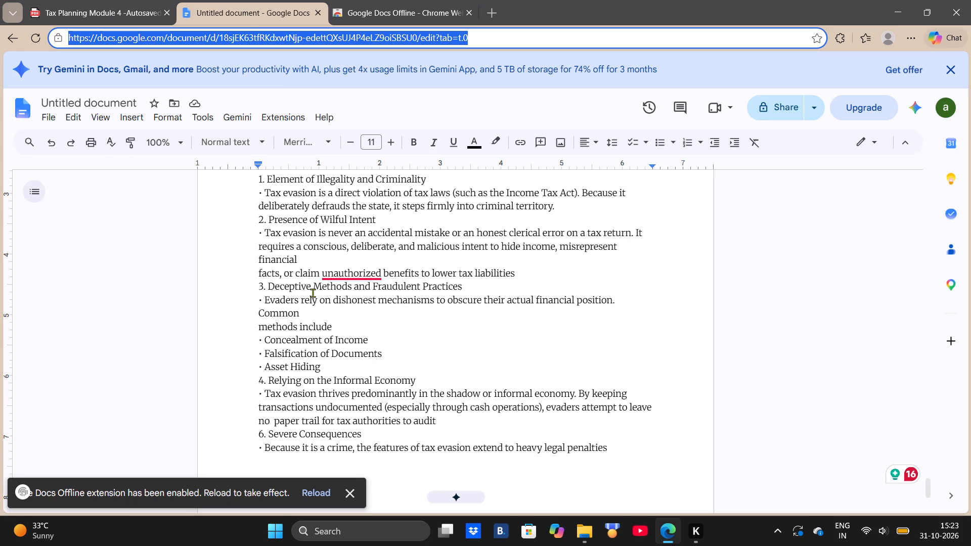
left_click(259, 329)
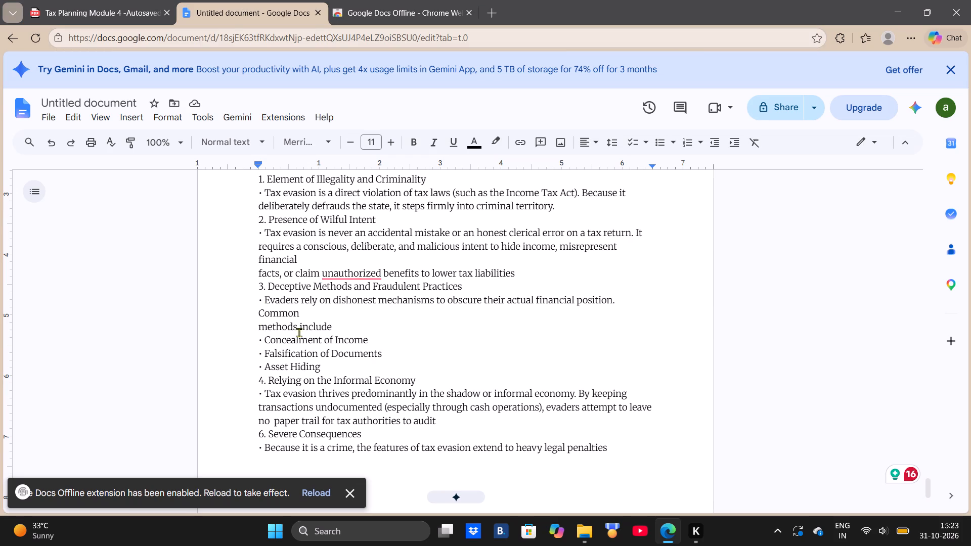
key("BackSpace")
key("space")
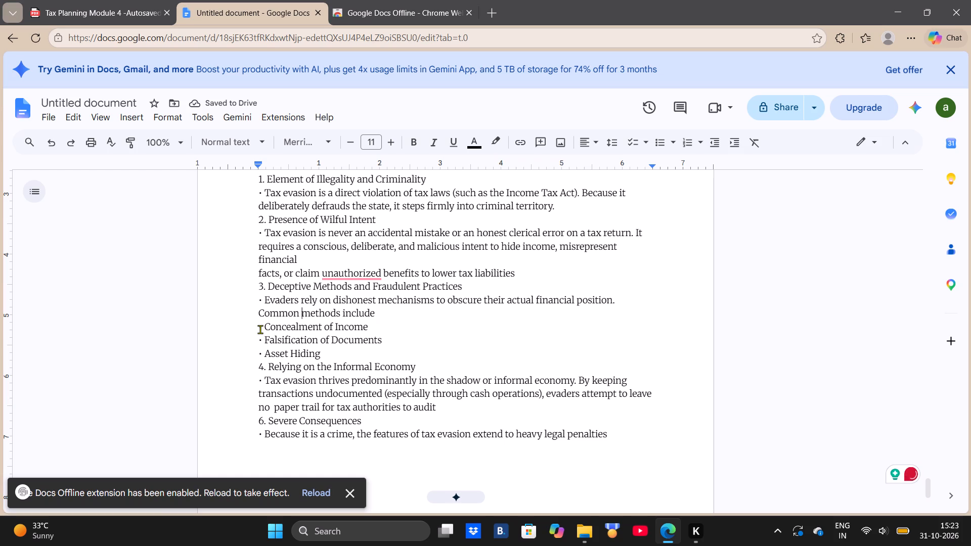
Remove the pasted dots before "Concealment of Income", "Falsification of Documents" and "Asset Hiding".
left_click_drag(258, 328, 262, 353)
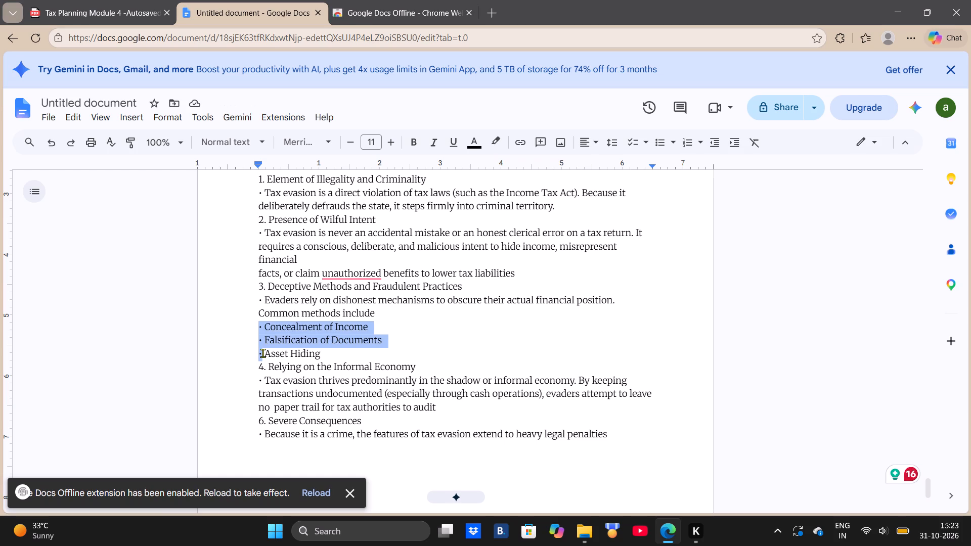
left_click(262, 353)
left_click_drag(262, 353, 261, 329)
left_click(328, 355)
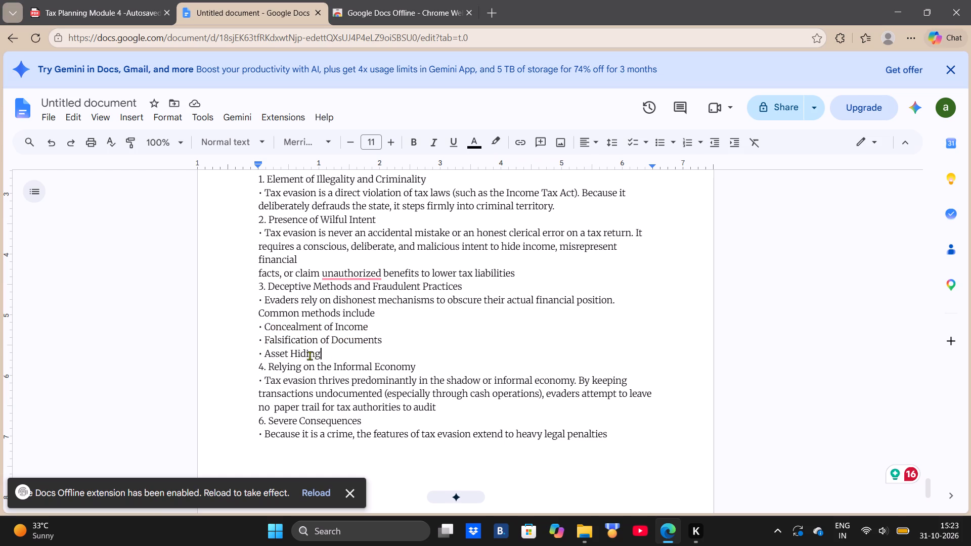
left_click(264, 354)
key("BackSpace")
key("BackSpace")
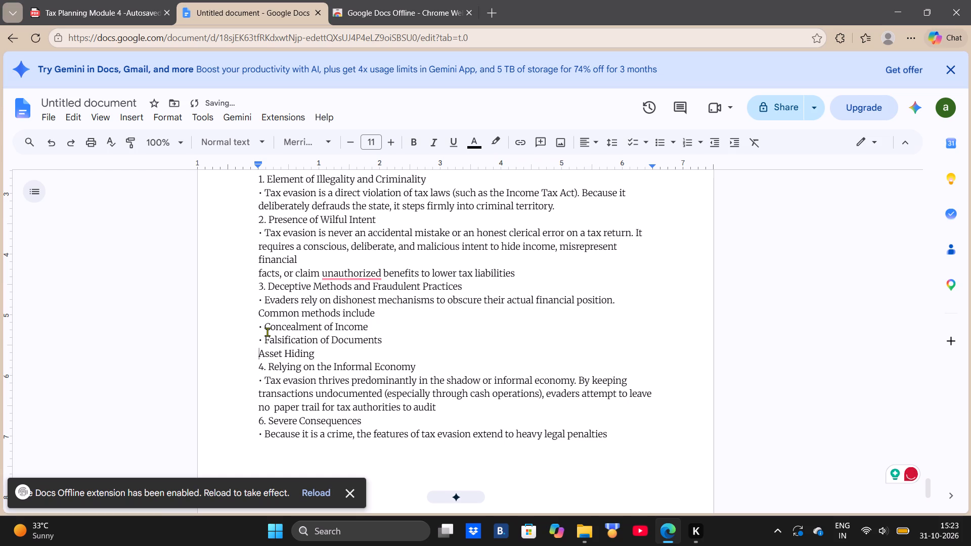
left_click(264, 337)
key("BackSpace")
key("BackSpace")
left_click(263, 325)
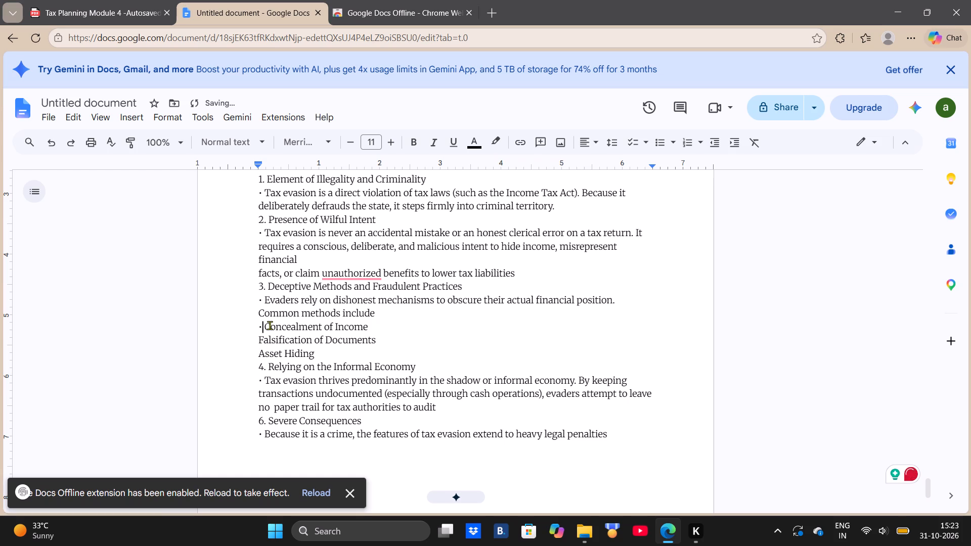
key("BackSpace")
Format the lines from "Concealment of Income" to "Asset Hiding" as a bulleted list with solid round bullets.
left_click_drag(317, 356, 263, 325)
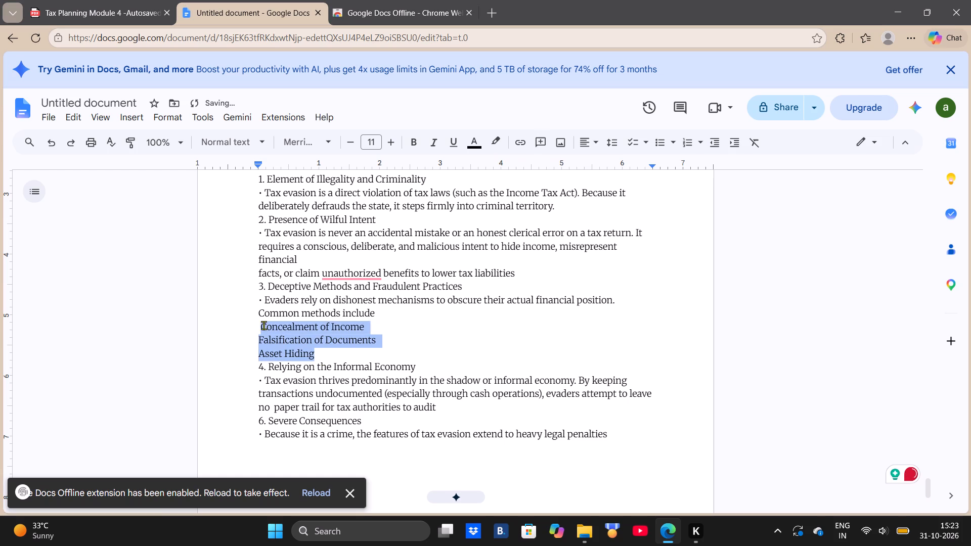
left_click_drag(263, 325, 259, 325)
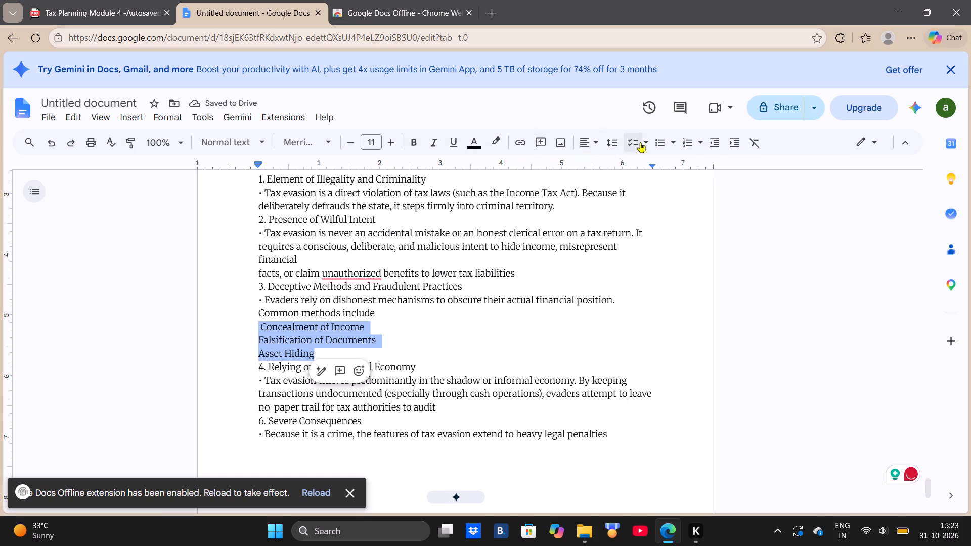
left_click(663, 140)
left_click(671, 143)
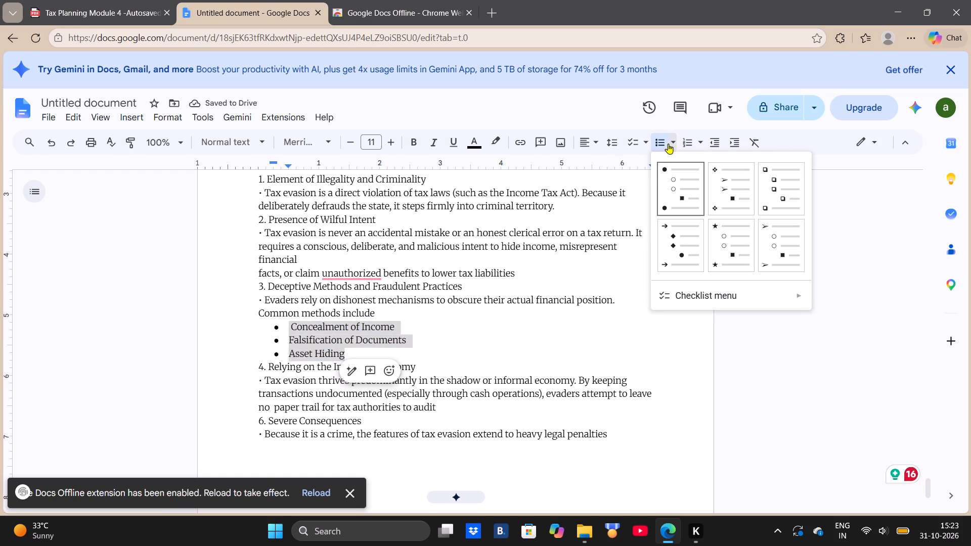
left_click(671, 142)
left_click(477, 343)
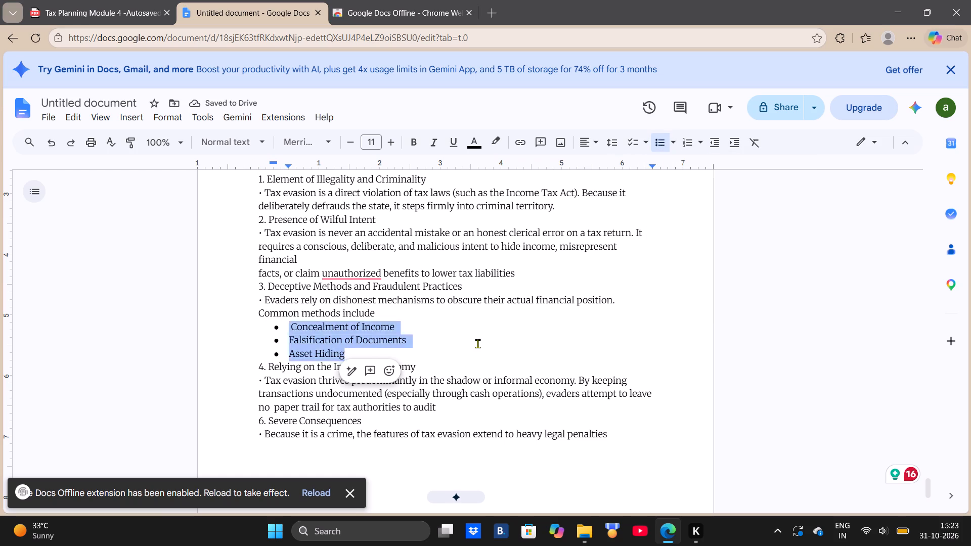
Start a new line after the "heavy legal penalties" sentence at the end of the notes.
scroll(481, 353, "down", 2)
left_click(624, 307)
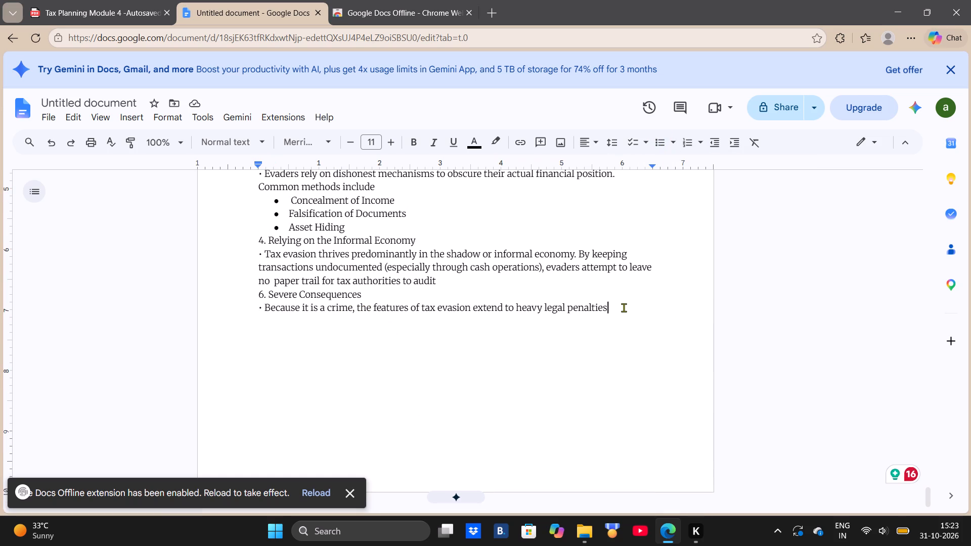
key("BackSpace")
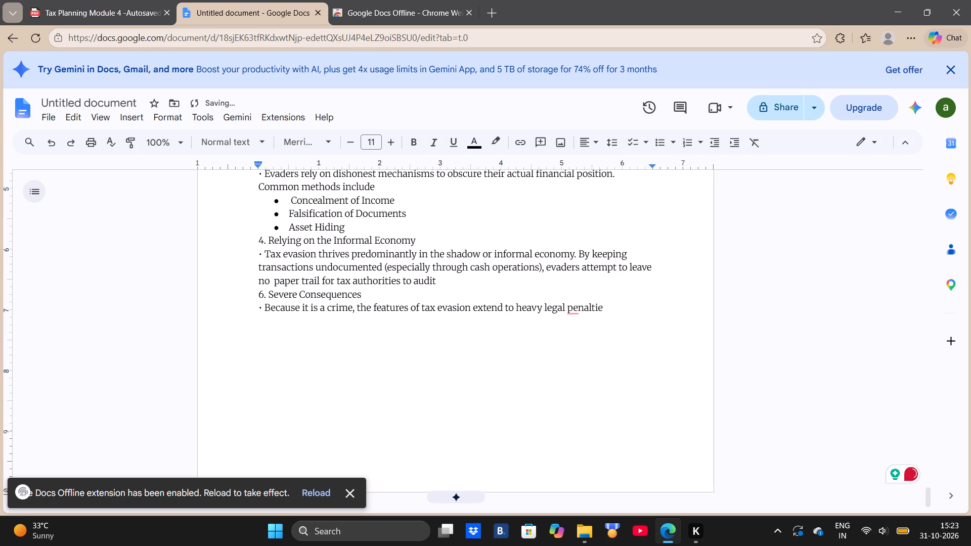
key("s")
key("Return")
Copy the TAX AVOIDANCE heading and its three bullet paragraphs from page 18 of the Tax Planning Module 4 PDF.
left_click(132, 0)
scroll(303, 325, "down", 3)
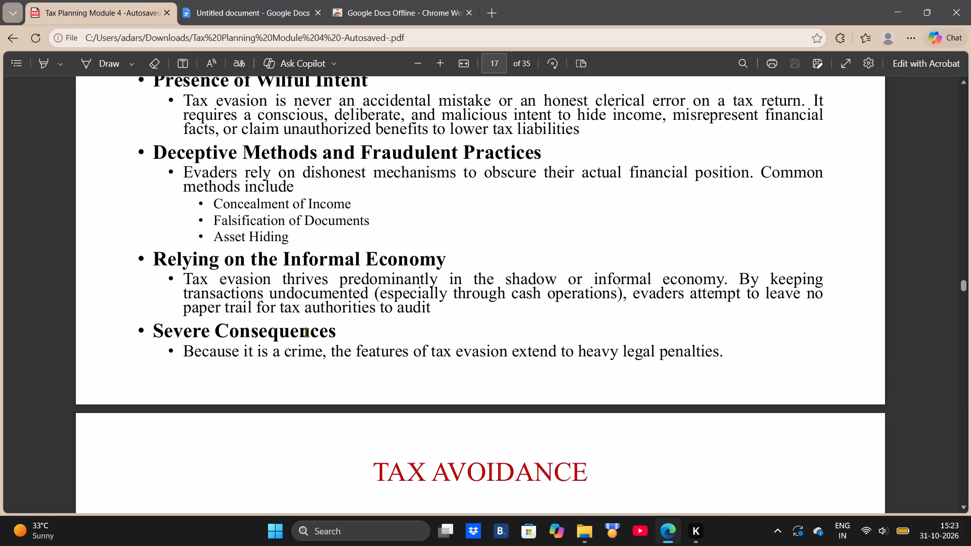
scroll(310, 332, "down", 4)
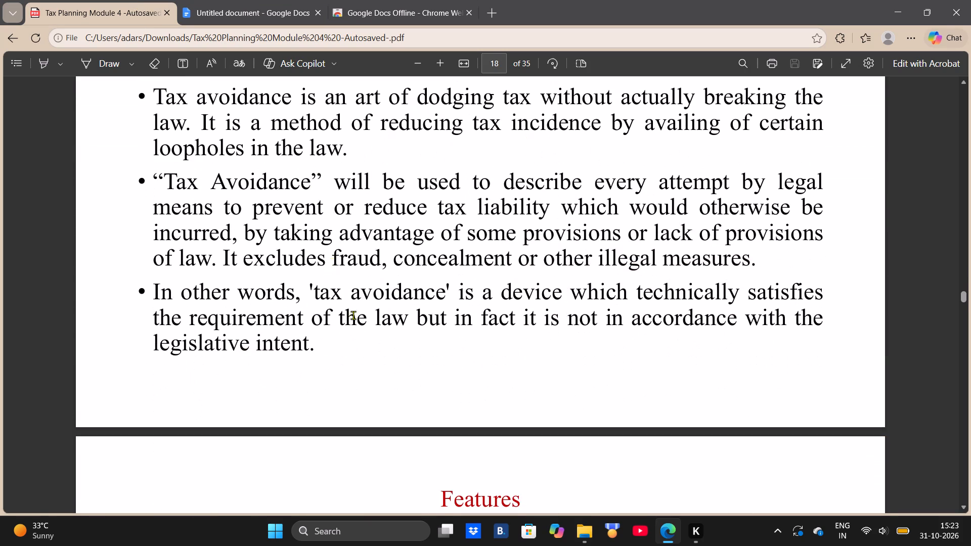
scroll(352, 331, "up", 2)
left_click_drag(363, 144, 381, 292)
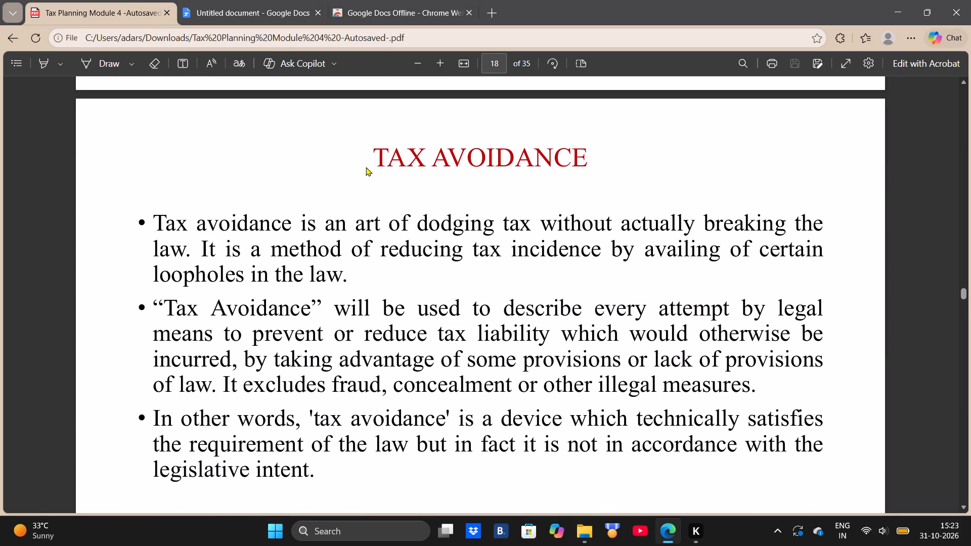
left_click_drag(373, 147, 334, 472)
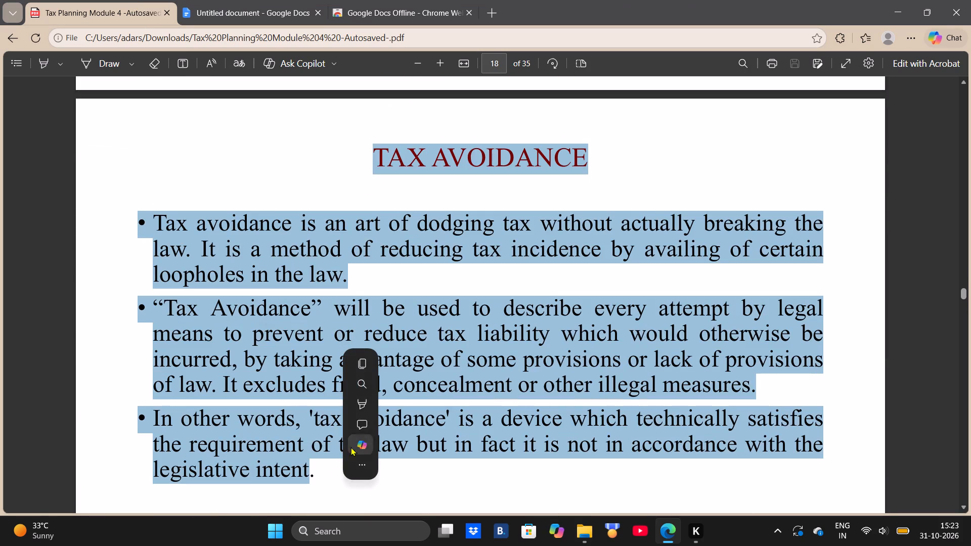
left_click(362, 364)
Paste the copied Tax Avoidance section without formatting at the end of the Google Docs notes, leaving a blank line above it.
left_click(286, 0)
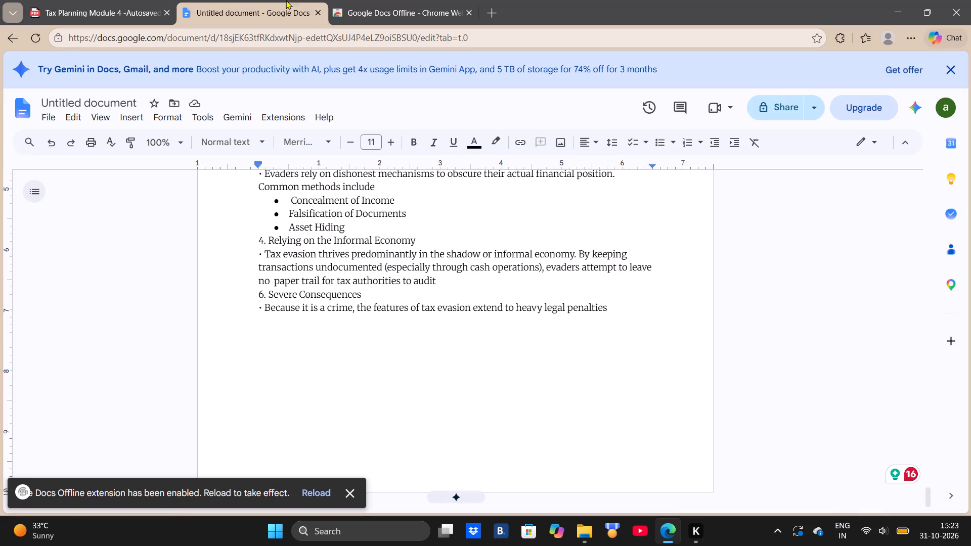
key("Return")
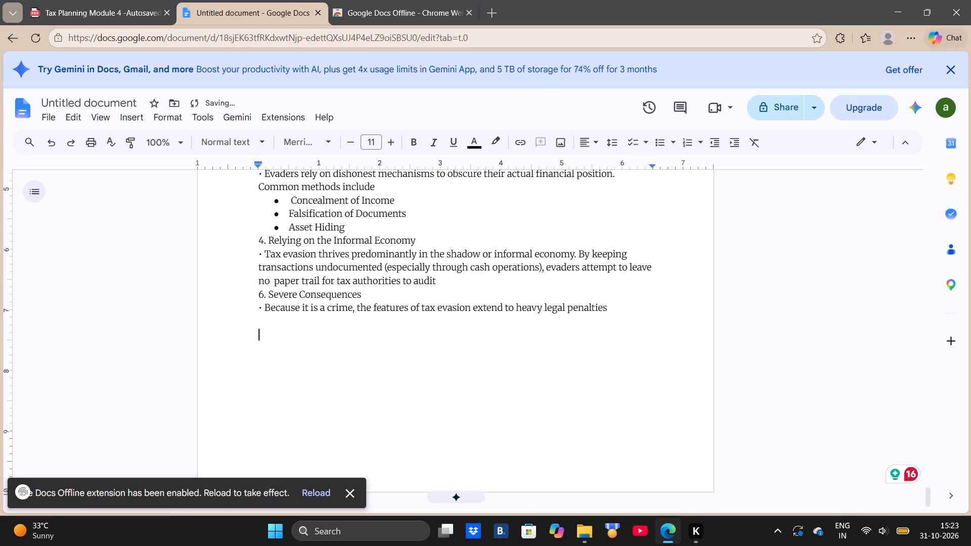
right_click(263, 339)
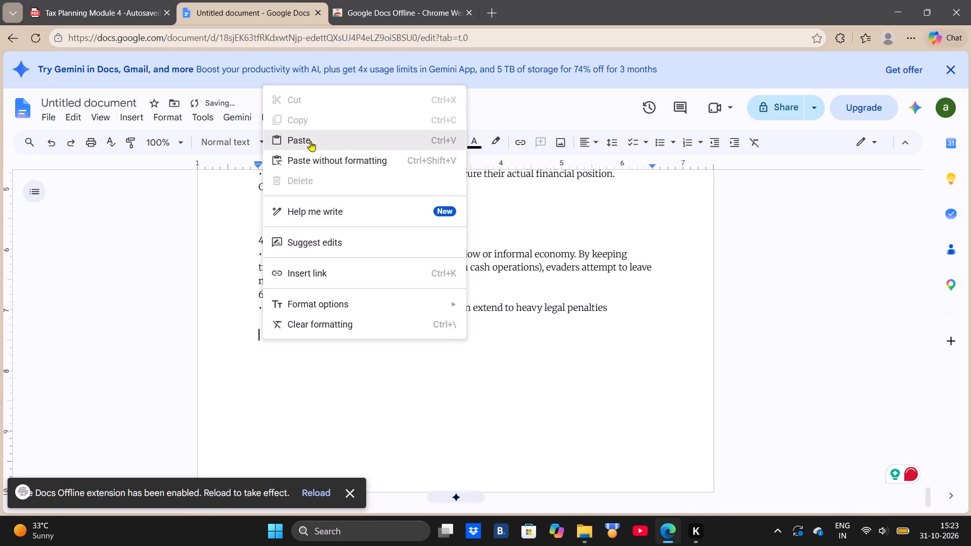
left_click(314, 155)
Set the TAX AVOIDANCE heading to Merriweather Semi Bold and enlarge it by two font sizes.
scroll(343, 371, "up", 2)
left_click_drag(337, 311, 282, 314)
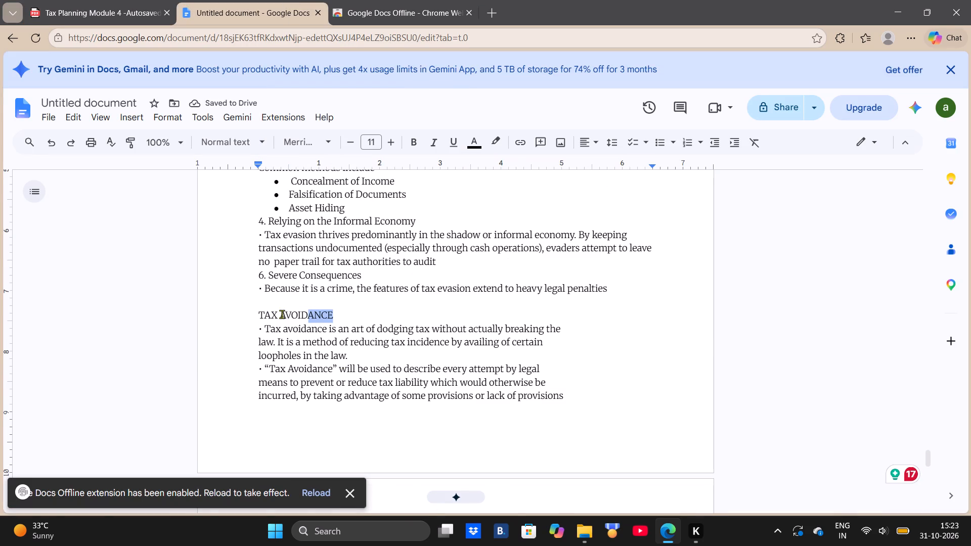
left_click_drag(282, 314, 239, 312)
left_click(332, 143)
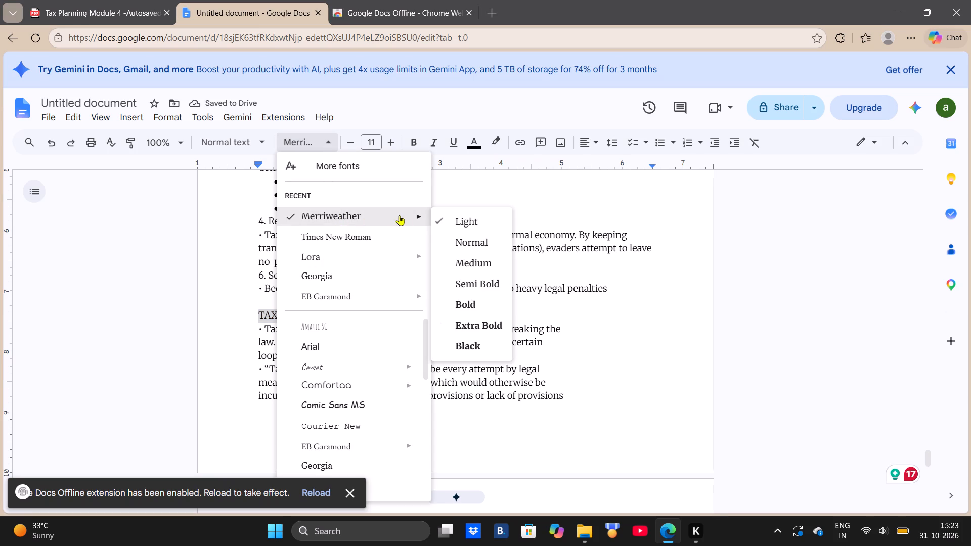
left_click(466, 287)
double_click(391, 140)
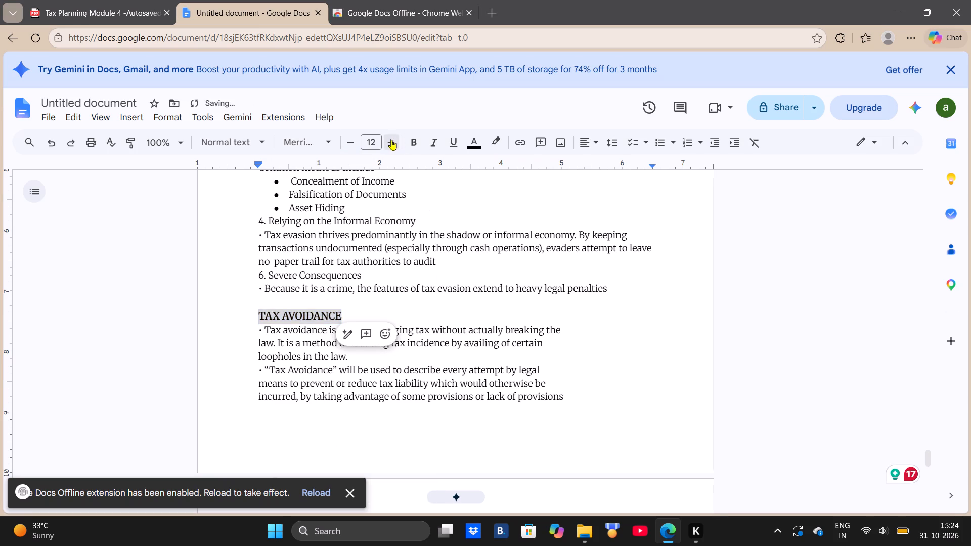
left_click(383, 308)
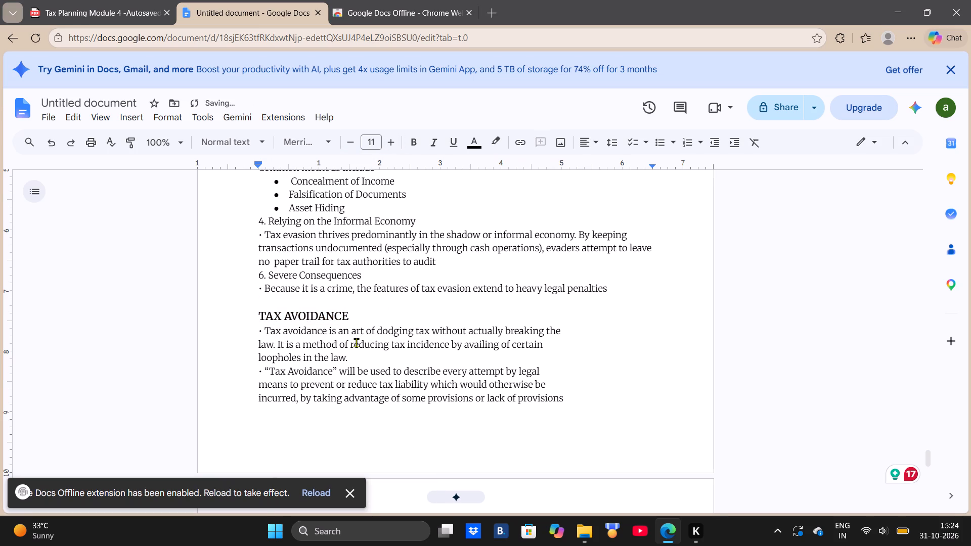
Justify all the paragraphs under the TAX AVOIDANCE heading.
scroll(356, 342, "down", 3)
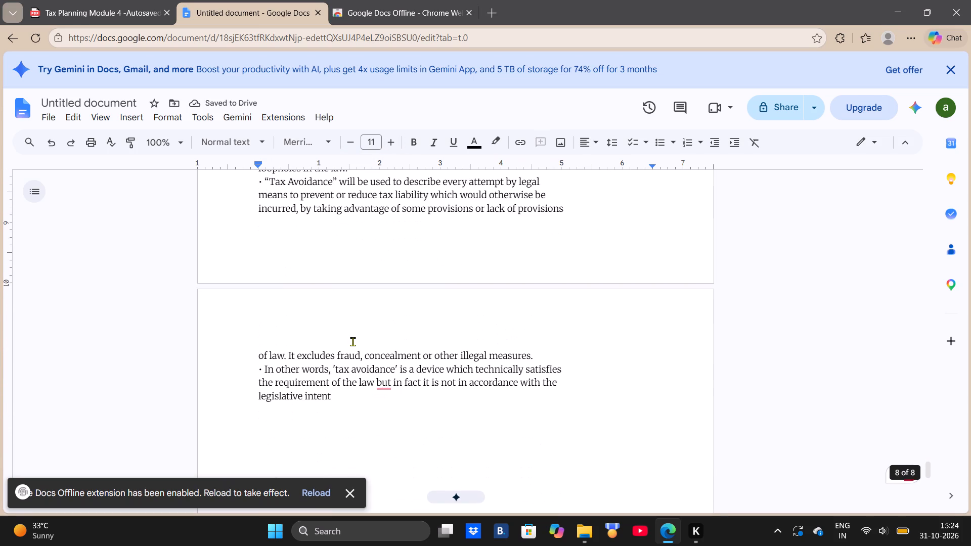
scroll(352, 341, "down", 2)
scroll(353, 317, "up", 4)
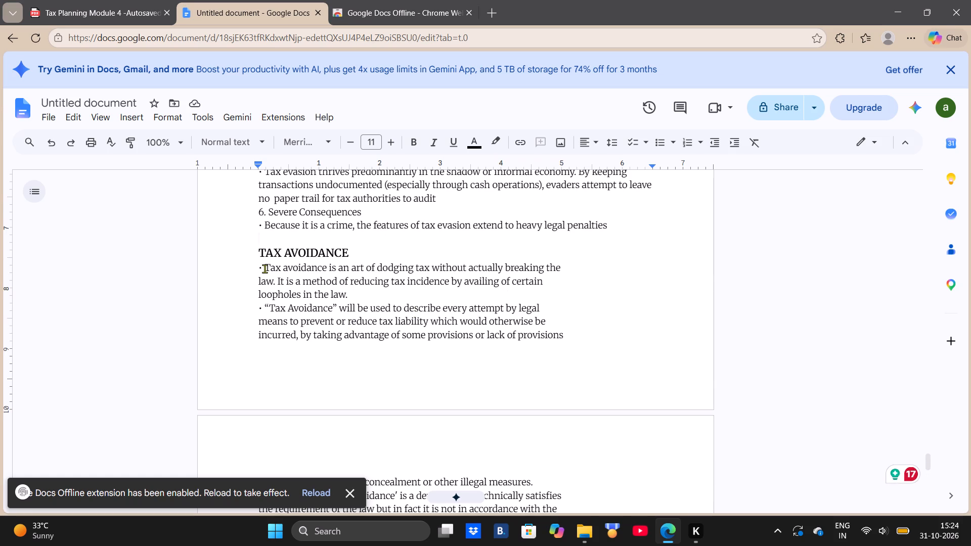
left_click_drag(266, 267, 559, 529)
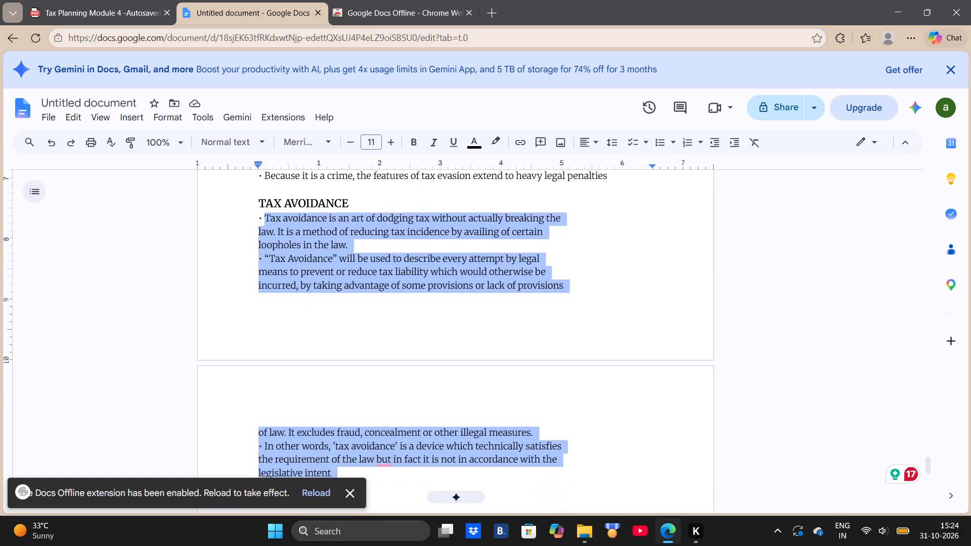
left_click_drag(559, 529, 615, 424)
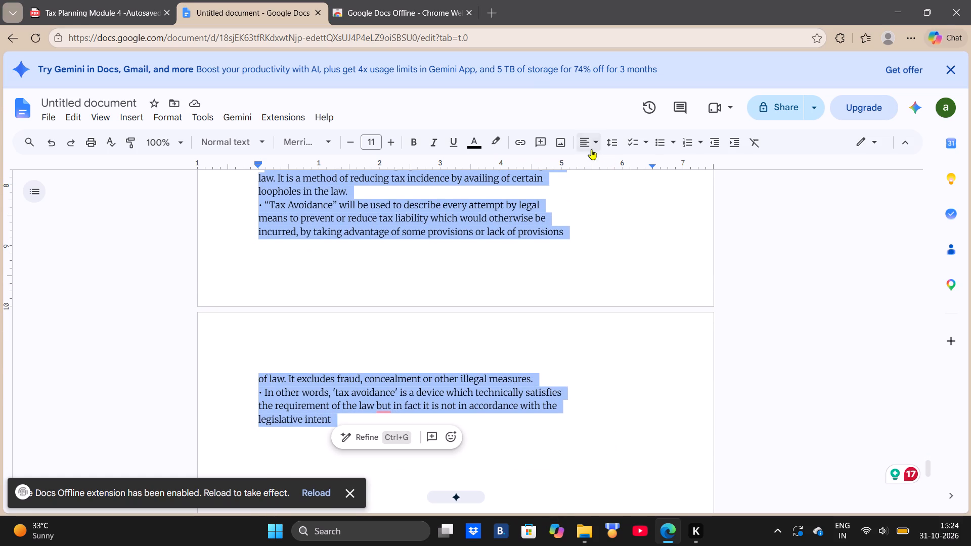
left_click(584, 143)
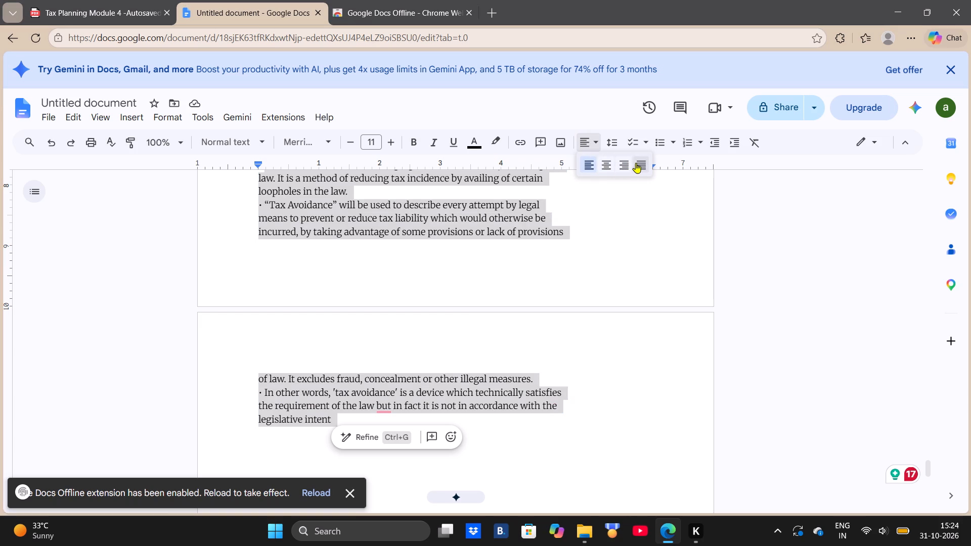
left_click(636, 163)
left_click(583, 215)
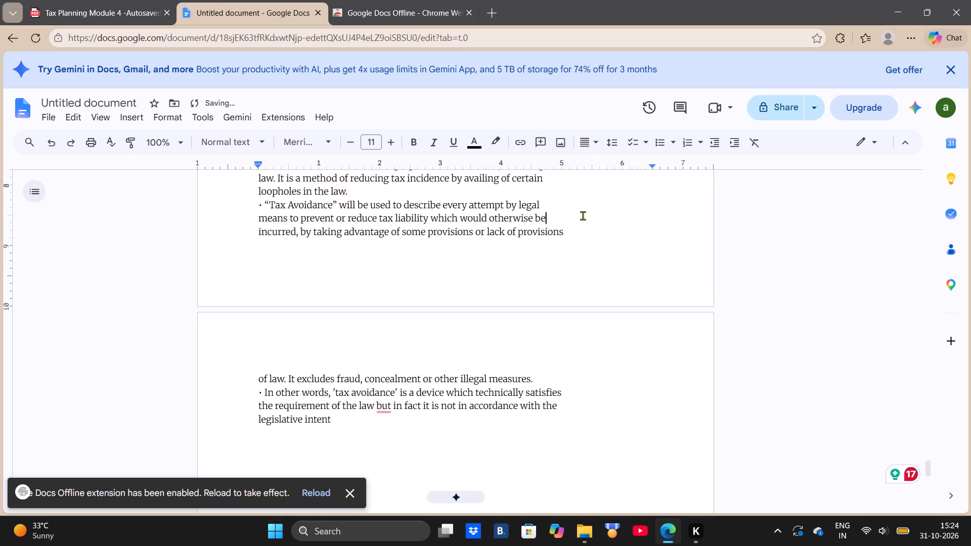
Join the "means to prevent" line to the preceding "legal" with a space.
scroll(614, 286, "up", 2)
scroll(588, 339, "up", 6)
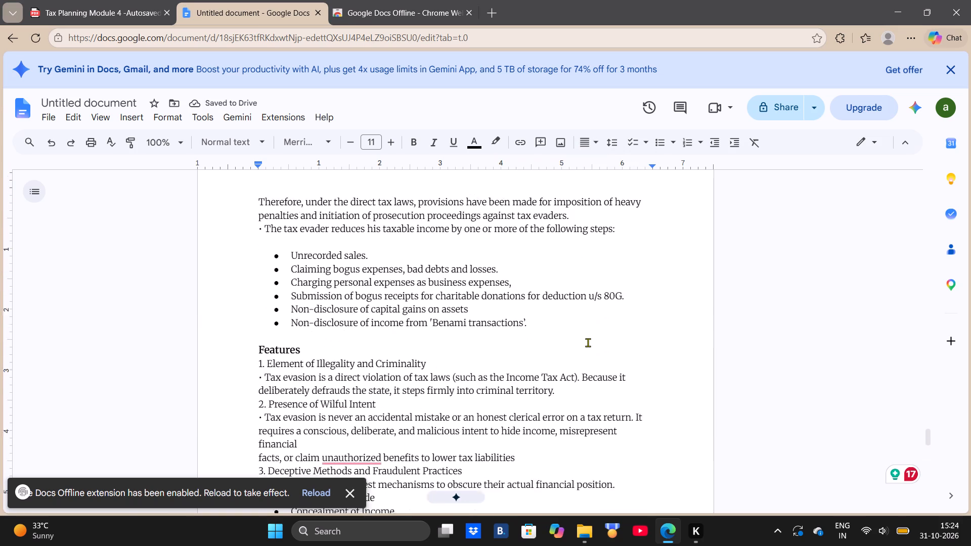
scroll(588, 342, "down", 8)
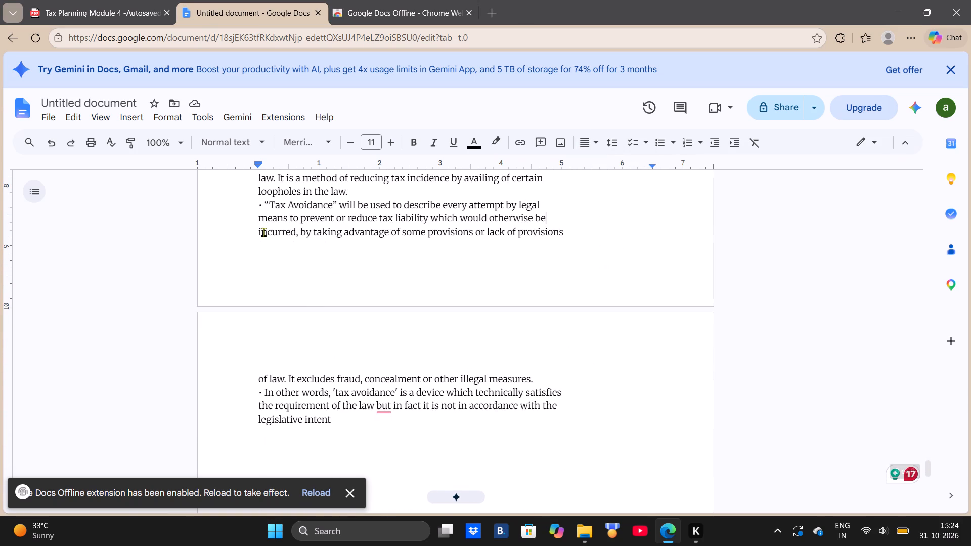
left_click(260, 220)
key("BackSpace")
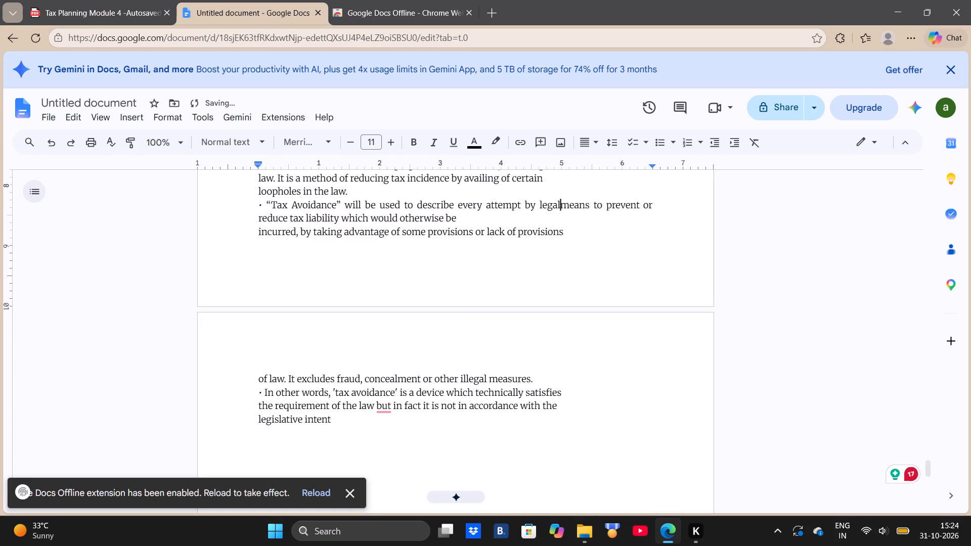
key("space")
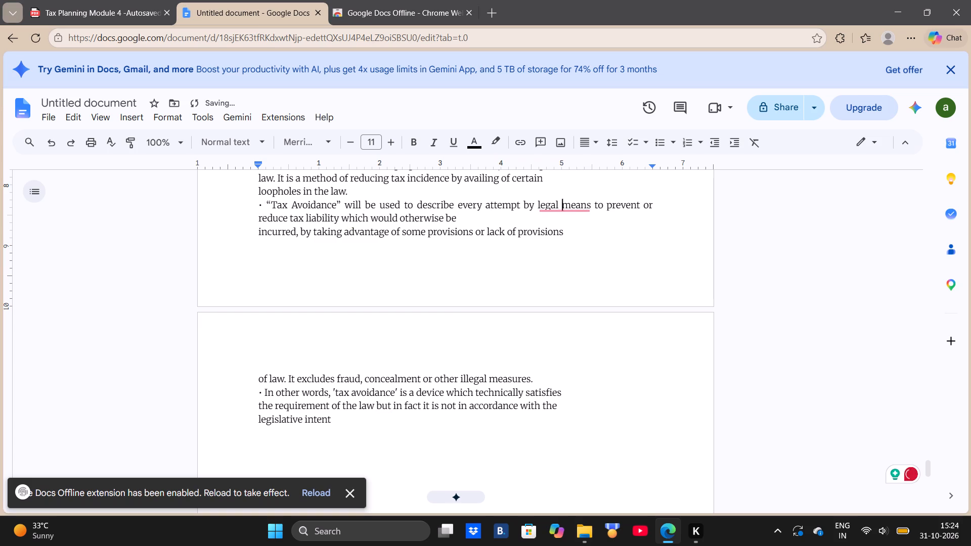
Join the "law. It is a method" line to the preceding "breaking the" with a space.
scroll(353, 219, "up", 1)
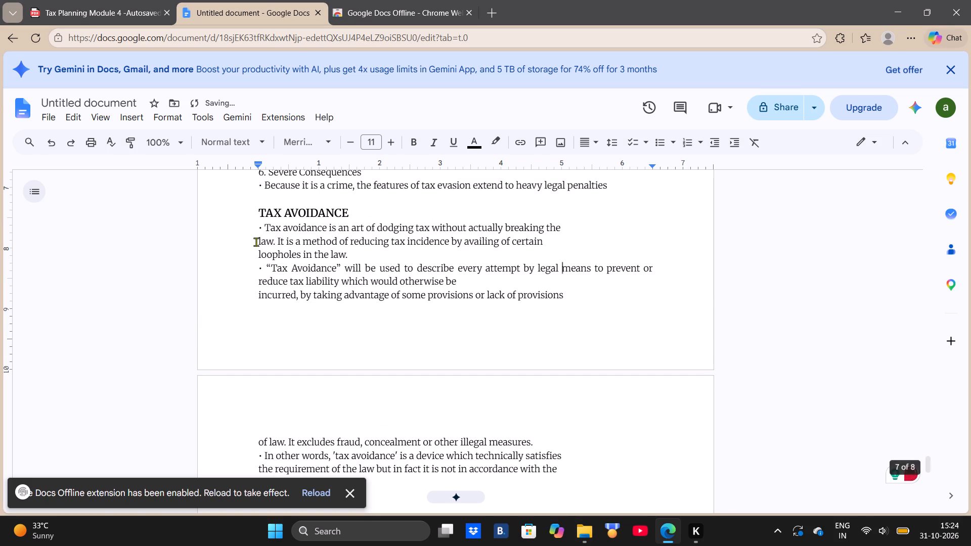
left_click(255, 241)
key("BackSpace")
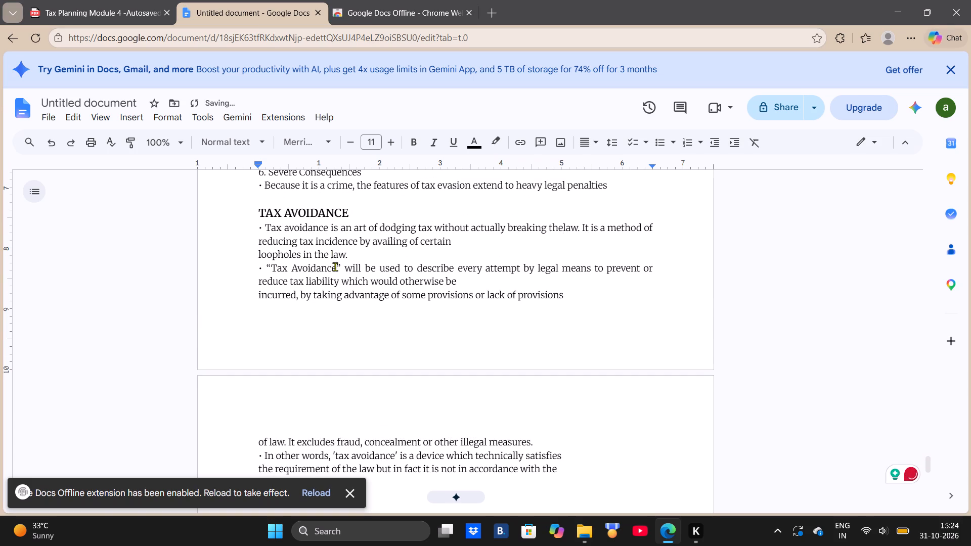
key("space")
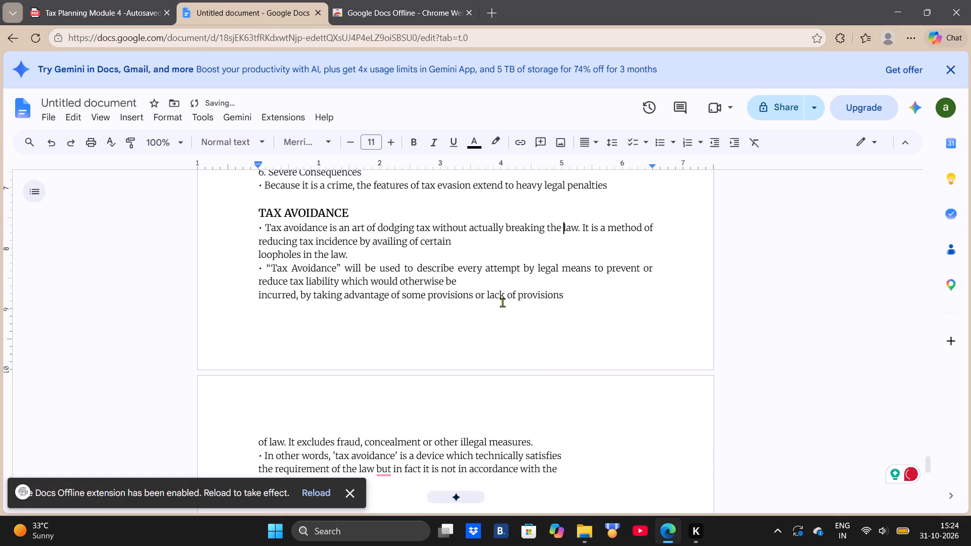
Join the "incurred" and "of law" lines to the preceding text of the second Tax Avoidance paragraph with single spaces.
left_click(259, 296)
key("BackSpace")
key("space")
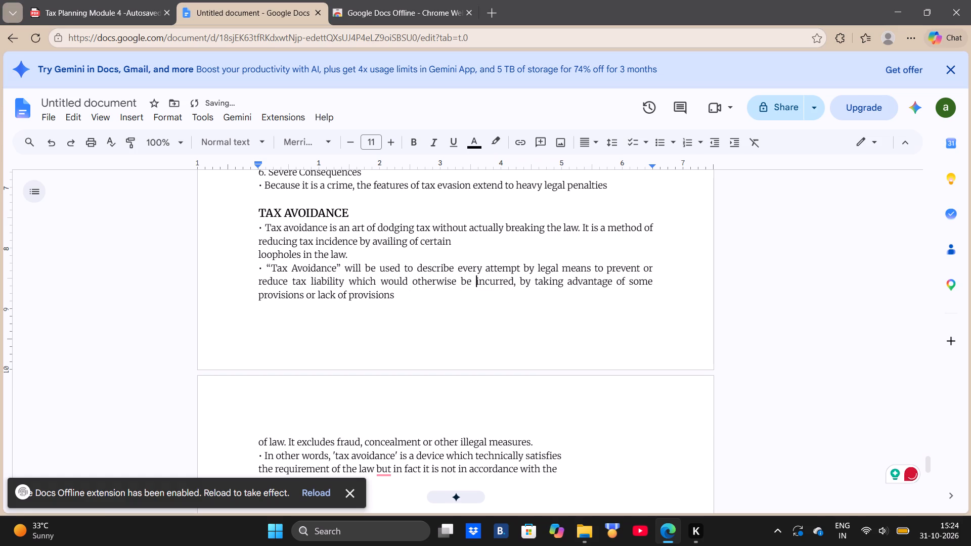
scroll(372, 301, "down", 2)
left_click(259, 319)
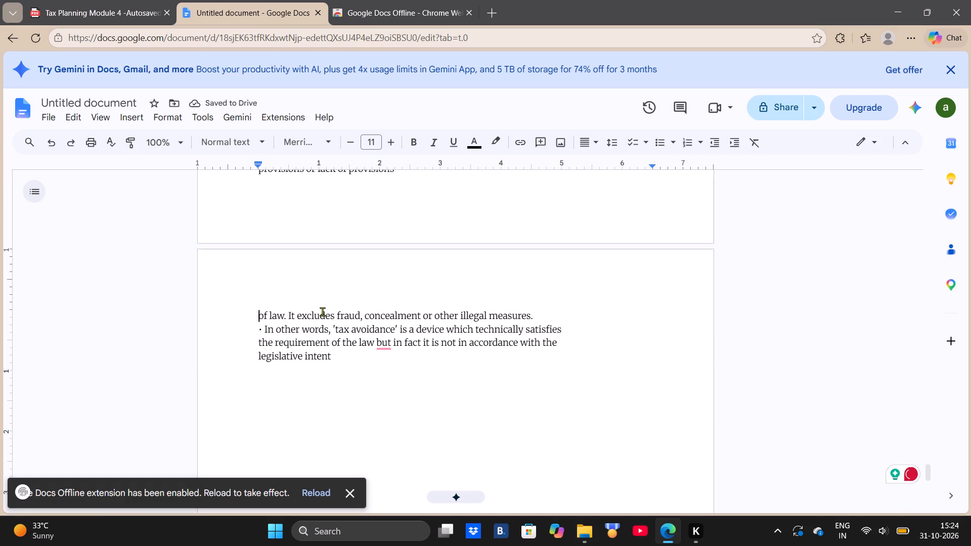
key("BackSpace")
scroll(437, 340, "up", 2)
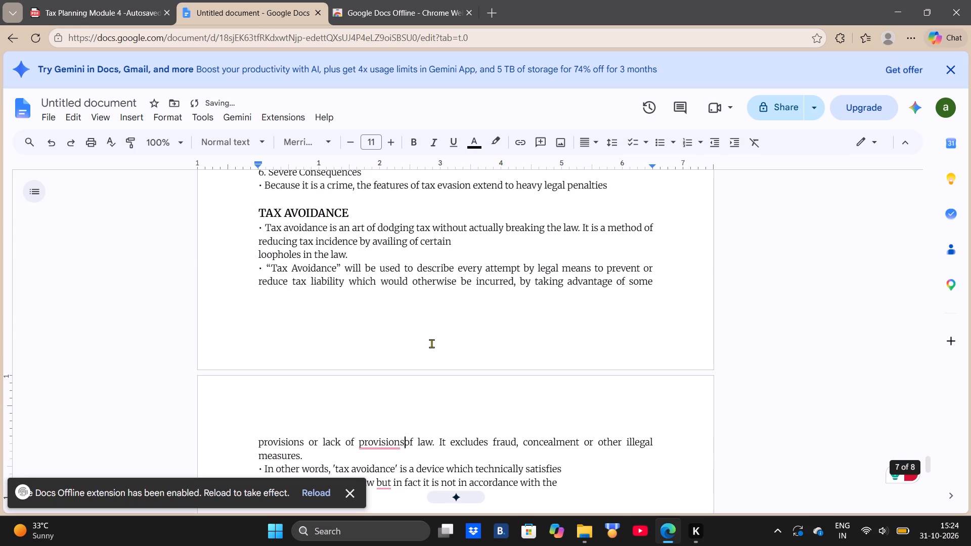
key("space")
Join the "the requirement" and "legislative intent" lines to the rest of the "In other words" paragraph with single spaces.
scroll(431, 343, "down", 2)
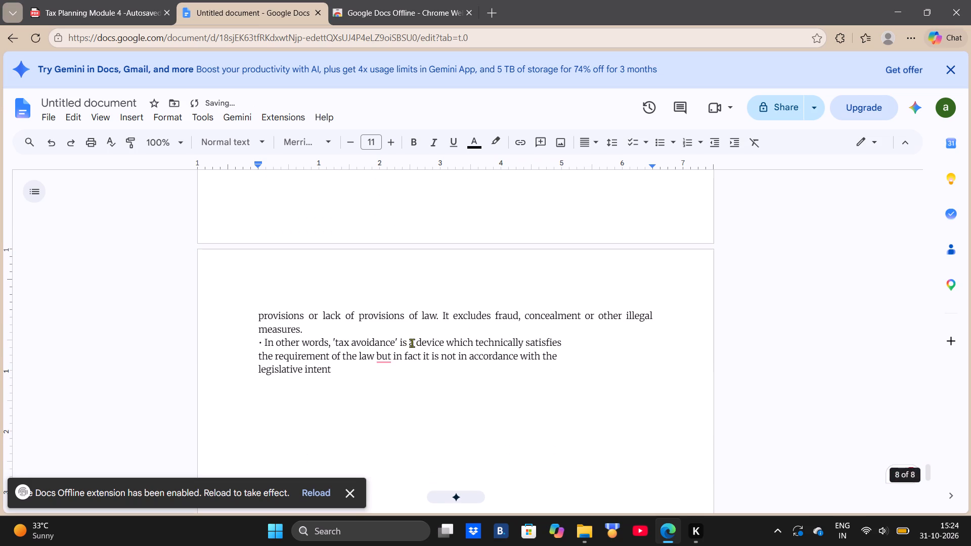
left_click(259, 353)
key("BackSpace")
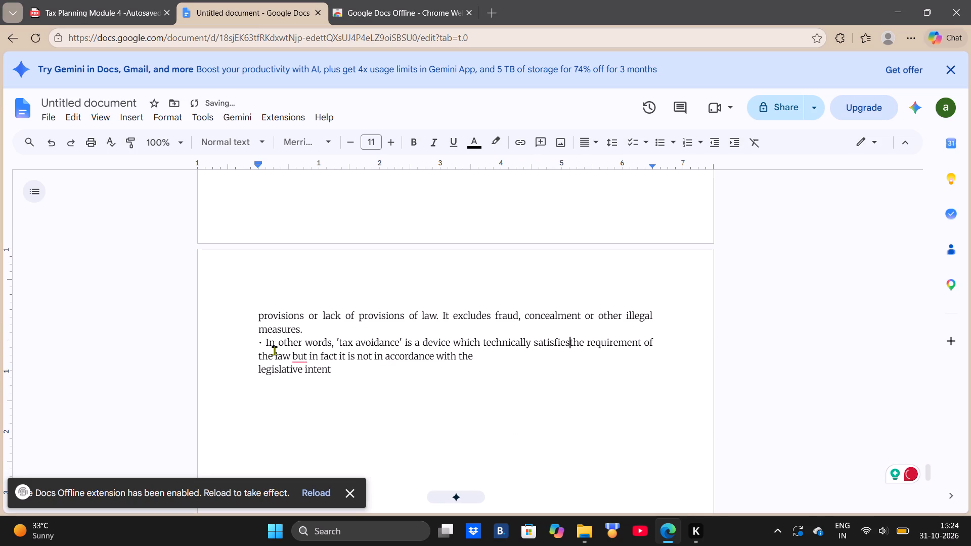
key("space")
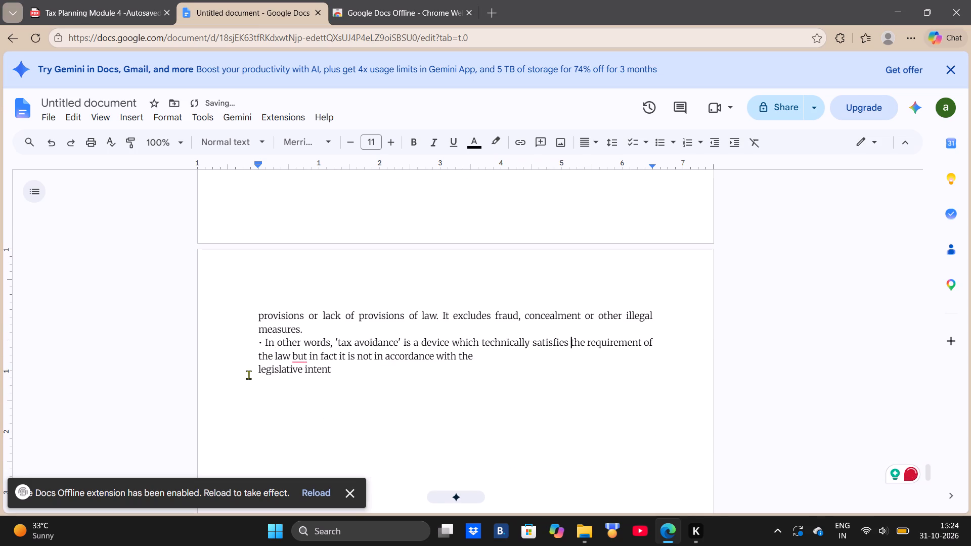
left_click(255, 369)
key("BackSpace")
key("space")
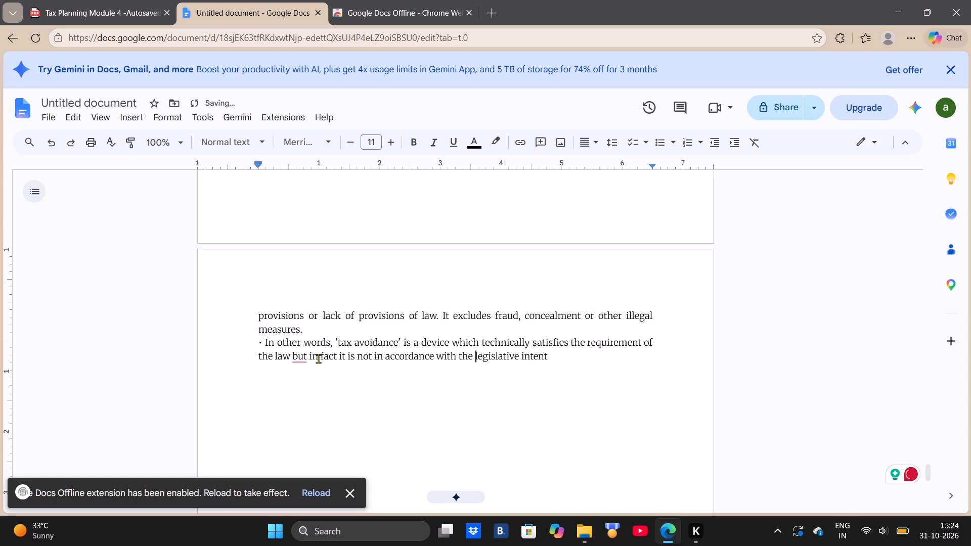
Add a comma after "law" and a period after "legislative intent" in the last paragraph, and start a new line below it.
left_click(308, 386)
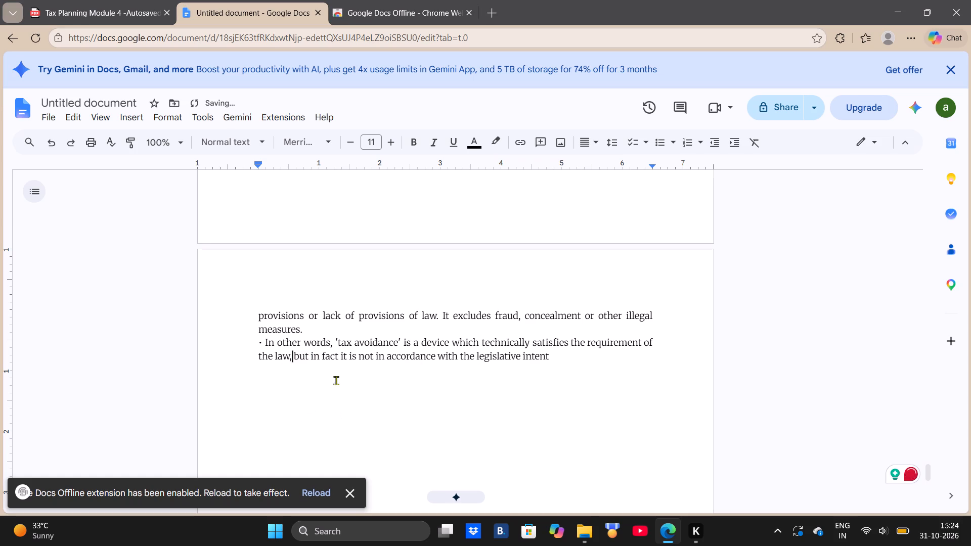
left_click(573, 356)
key("period")
key("Return")
Join the "loopholes in the law" line to the preceding "availing of certain" with a space.
scroll(490, 376, "up", 3)
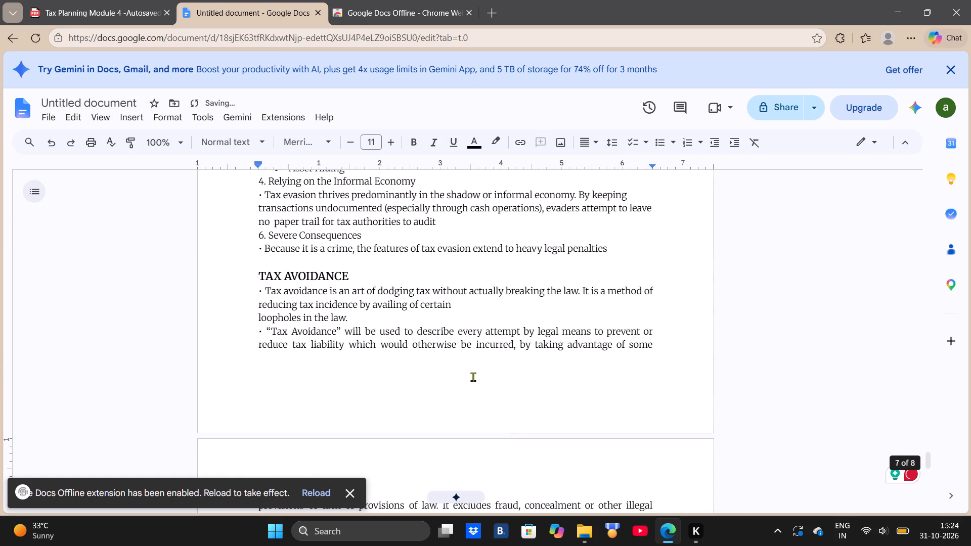
left_click(256, 318)
key("BackSpace")
key("space")
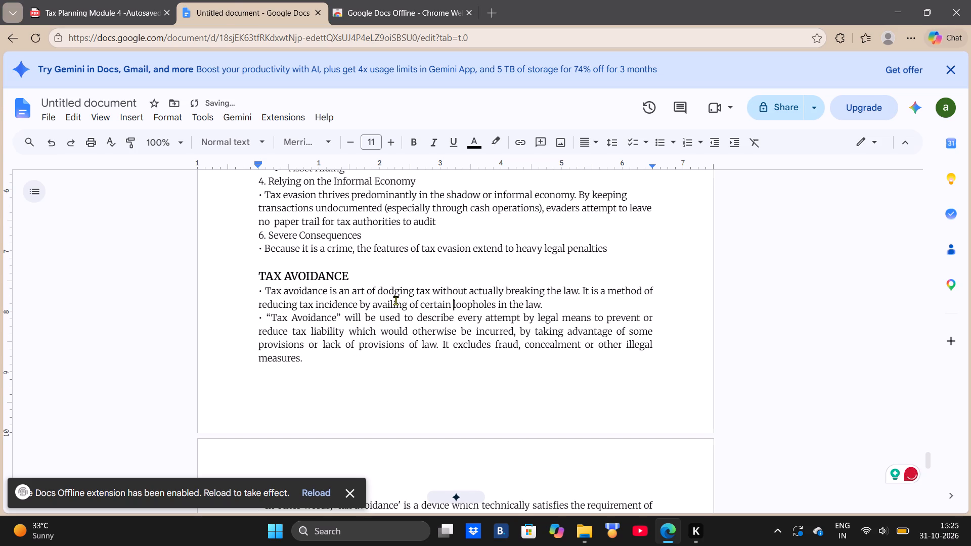
Copy the Features heading and its four bullets on tax avoidance from page 19 of the Tax Planning Module 4 PDF.
left_click(124, 7)
scroll(401, 314, "down", 3)
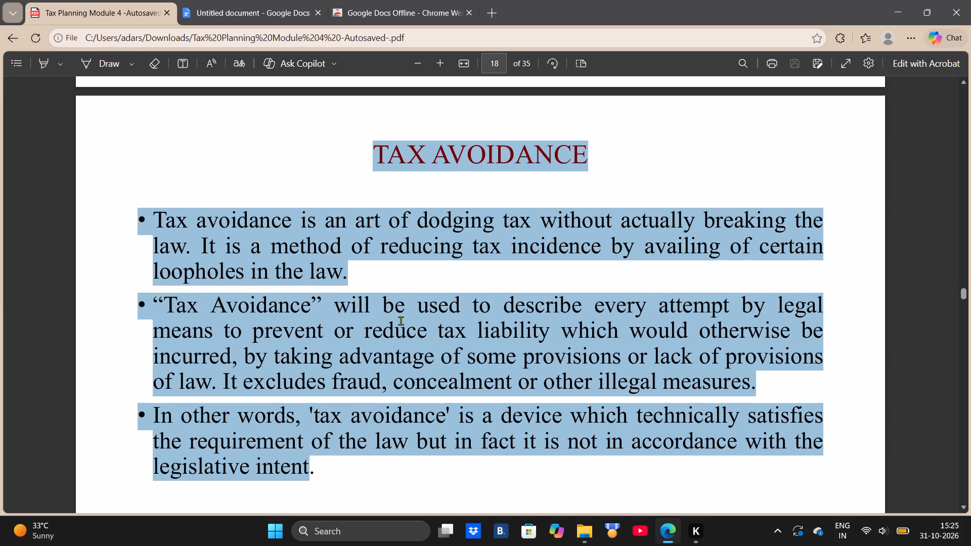
scroll(401, 321, "down", 5)
left_click_drag(441, 119, 532, 333)
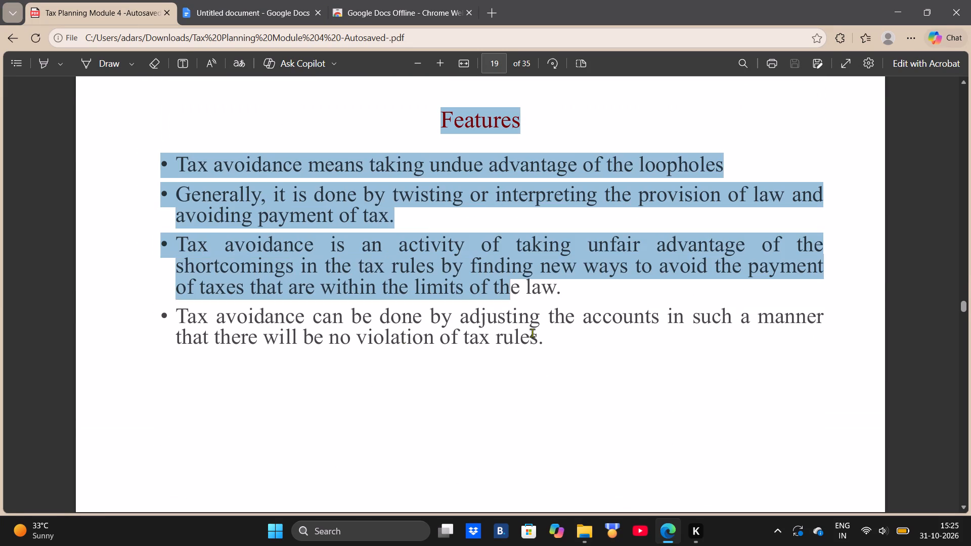
left_click_drag(532, 333, 548, 357)
left_click(580, 246)
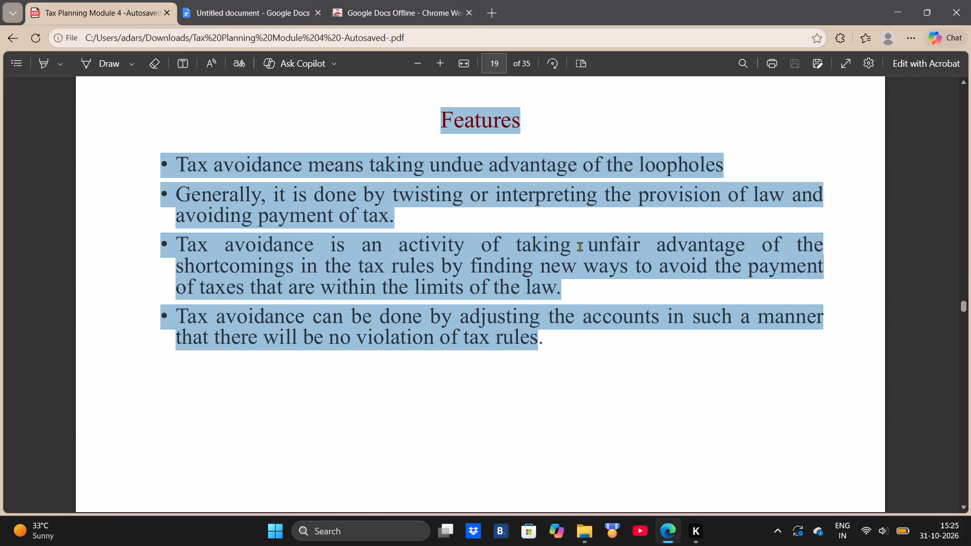
Back in the Google Docs document, add a blank line and a new line below the "legislative intent" paragraph.
left_click(258, 0)
scroll(352, 385, "down", 4)
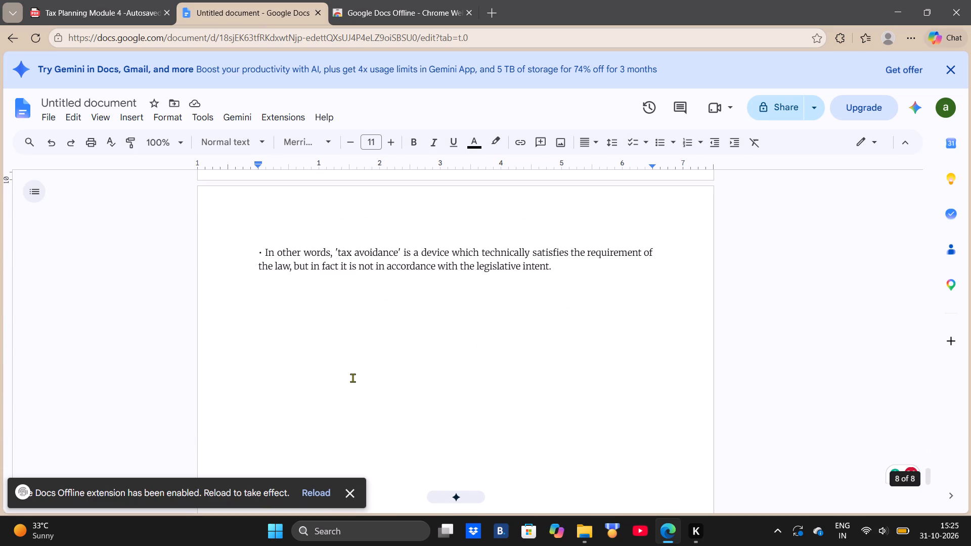
left_click(578, 261)
key("Return")
key("Return")
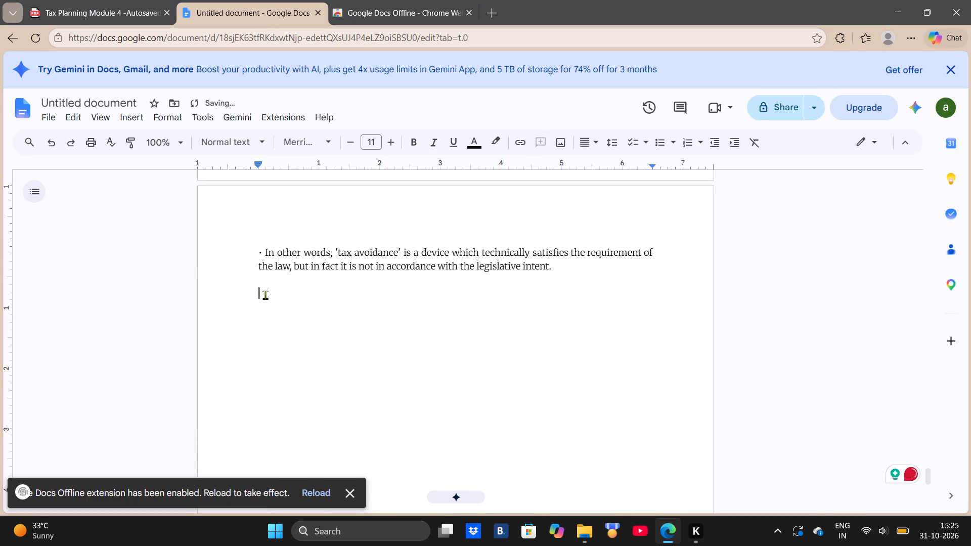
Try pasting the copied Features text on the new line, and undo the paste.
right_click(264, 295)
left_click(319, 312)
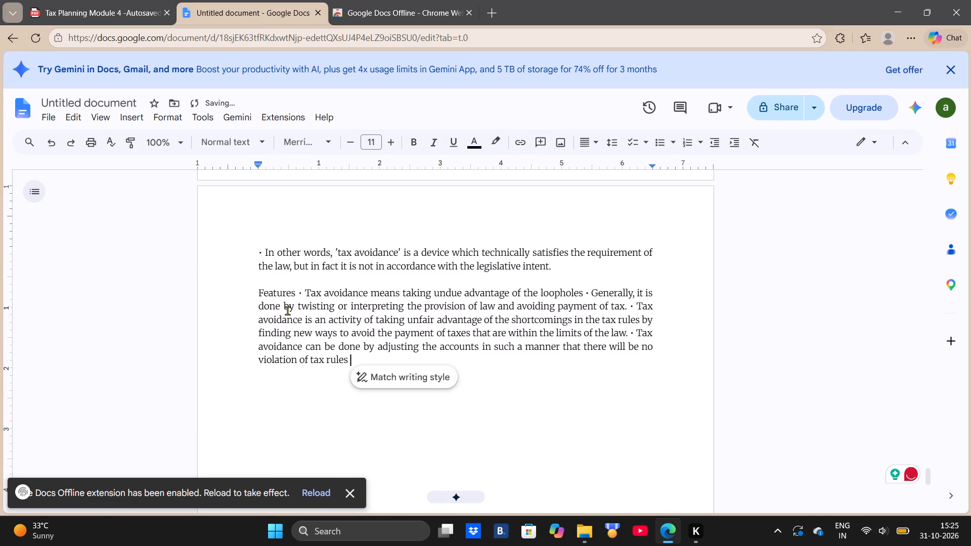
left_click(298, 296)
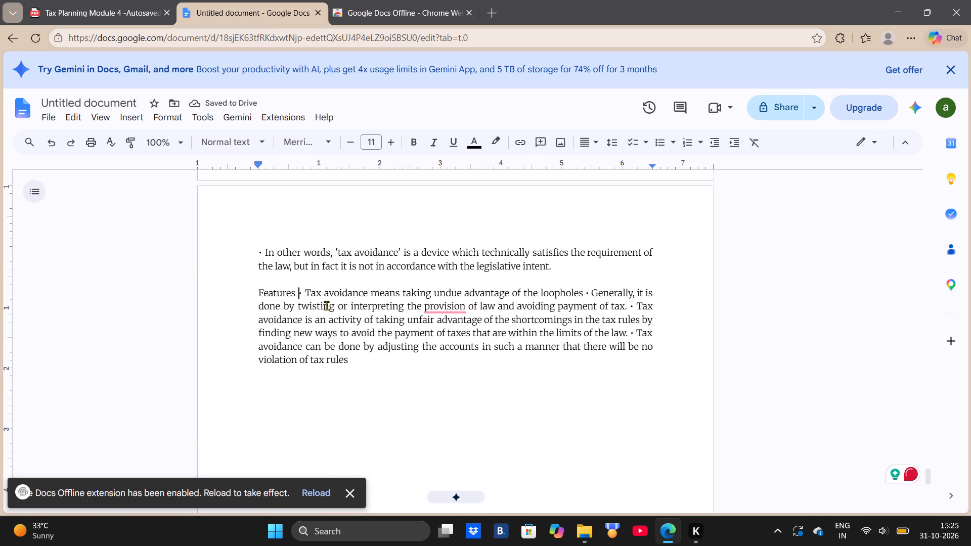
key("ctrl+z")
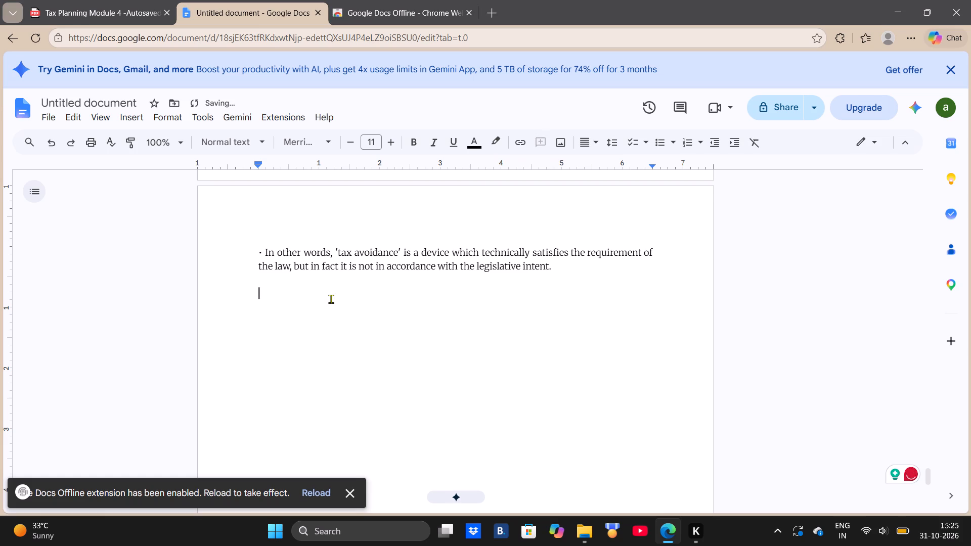
Paste the copied Features section without formatting on the new line.
key("ctrl+shift+v")
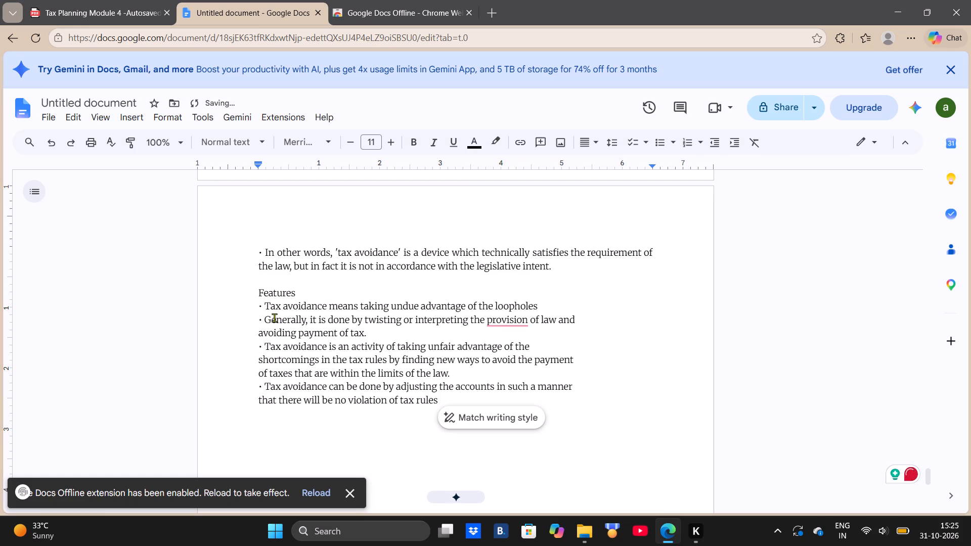
Join the broken Features lines starting "avoiding", "shortcomings", "that there will" and "of taxes" to their preceding text with single spaces.
left_click(259, 338)
key("BackSpace")
key("space")
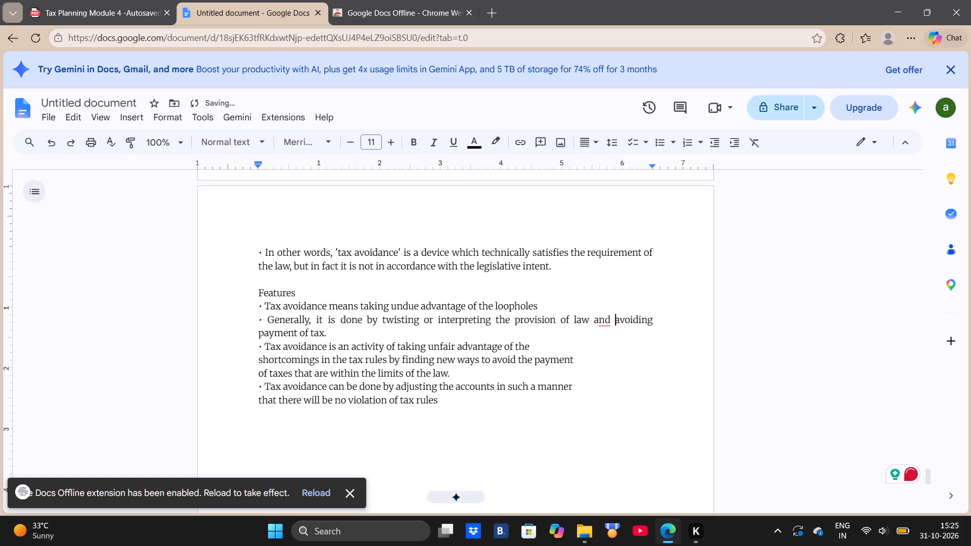
left_click(258, 360)
key("BackSpace")
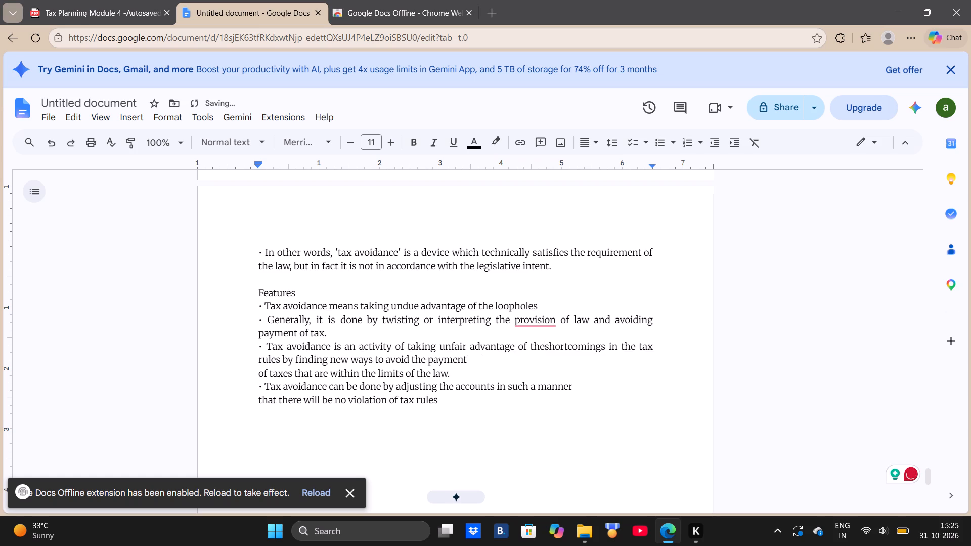
key("space")
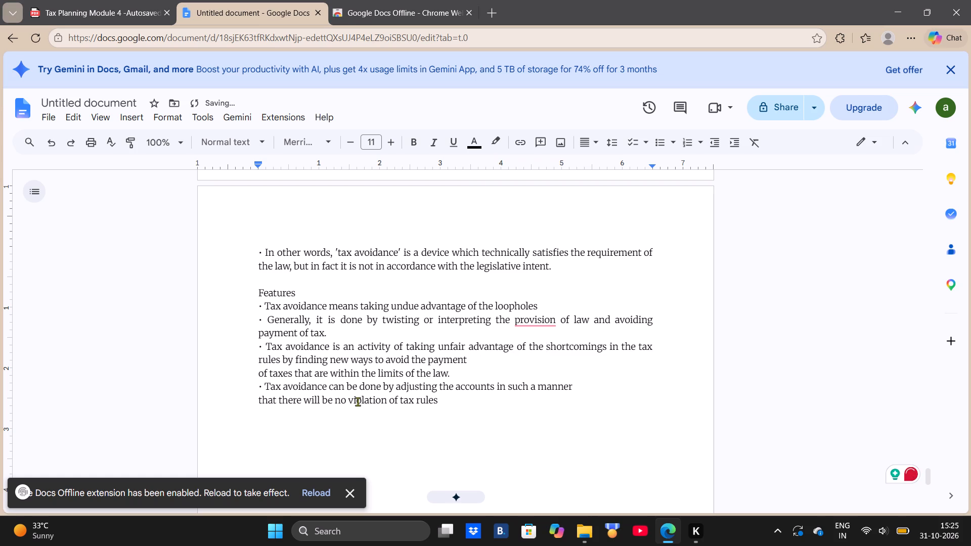
left_click(257, 400)
key("BackSpace")
key("space")
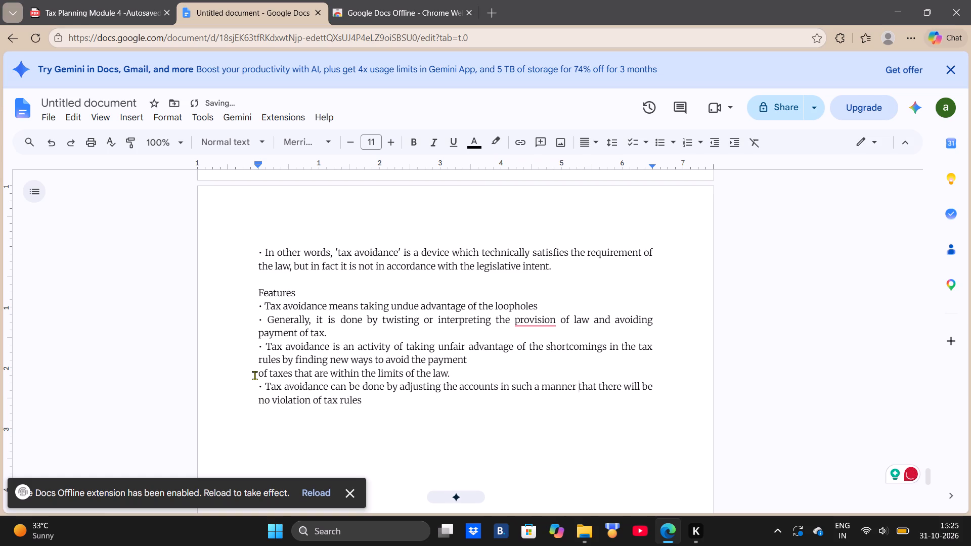
left_click(256, 375)
key("BackSpace")
key("space")
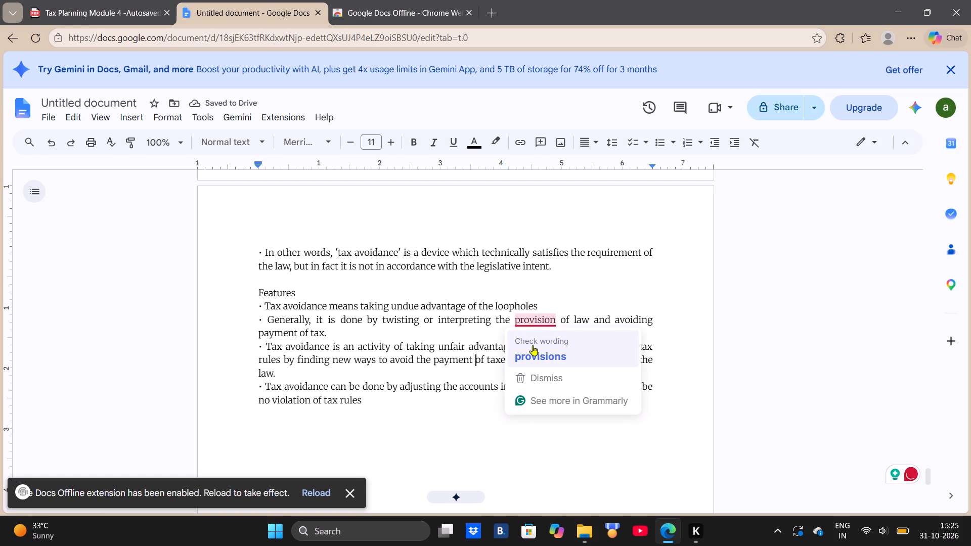
Accept the suggested wording "provisions" in the second Features bullet.
left_click(533, 351)
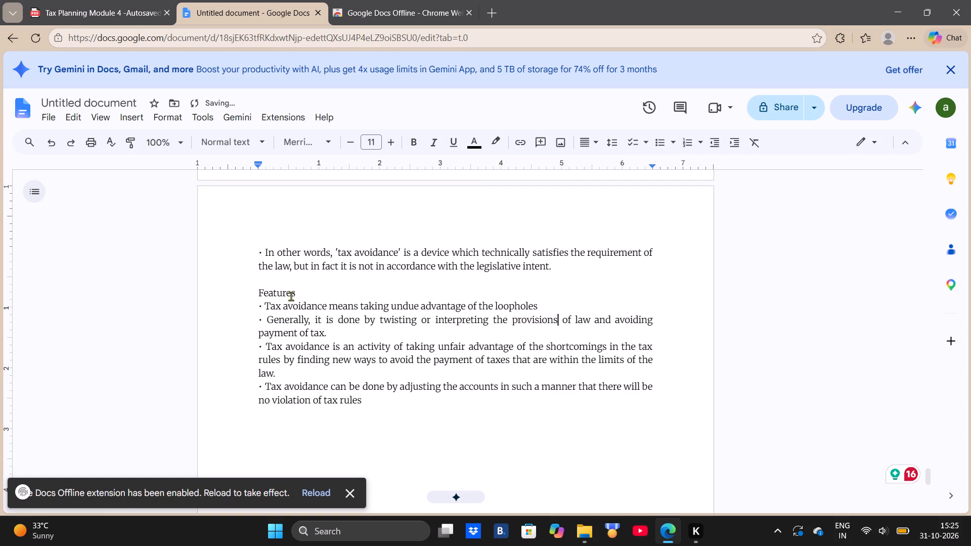
Format the "Features" heading in Merriweather Semi Bold at size 12.
left_click_drag(299, 294, 255, 289)
left_click(323, 136)
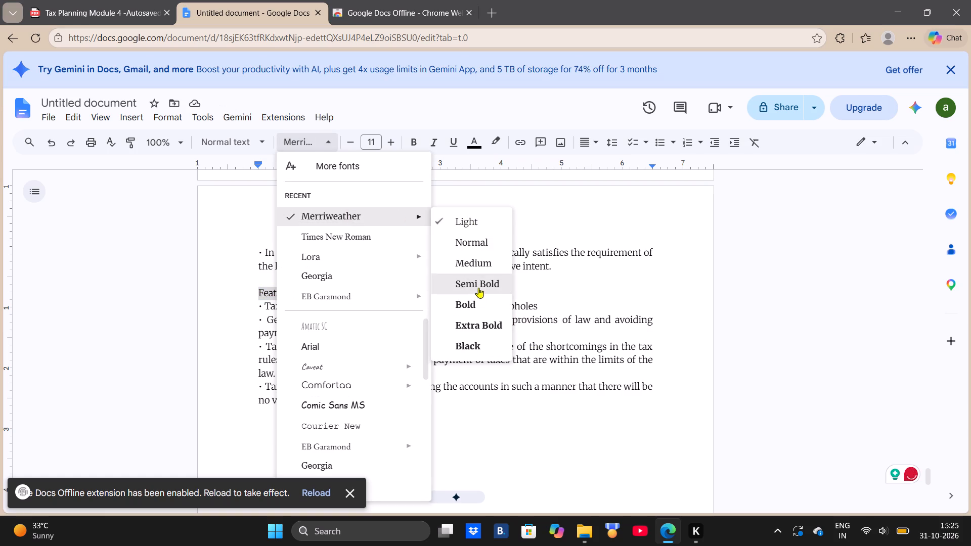
left_click(478, 288)
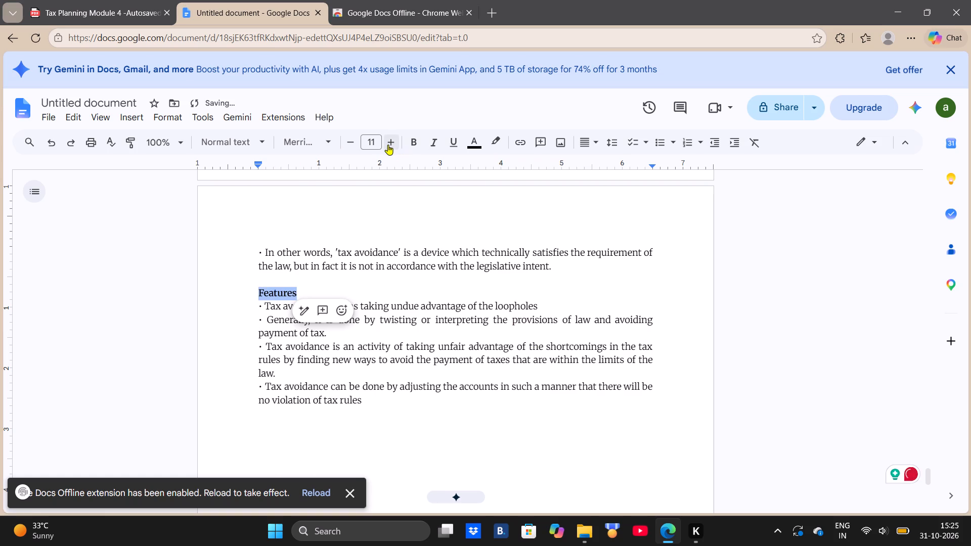
left_click(388, 145)
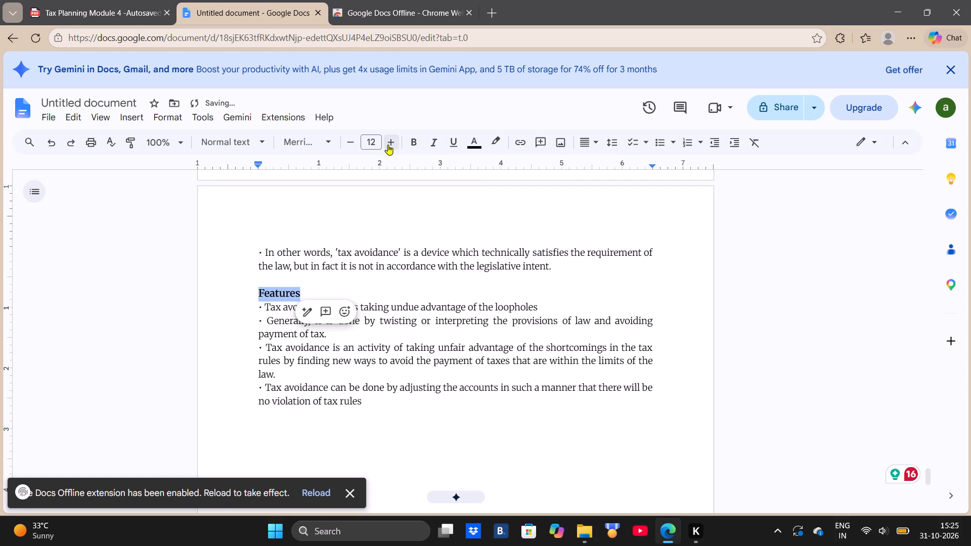
left_click(388, 145)
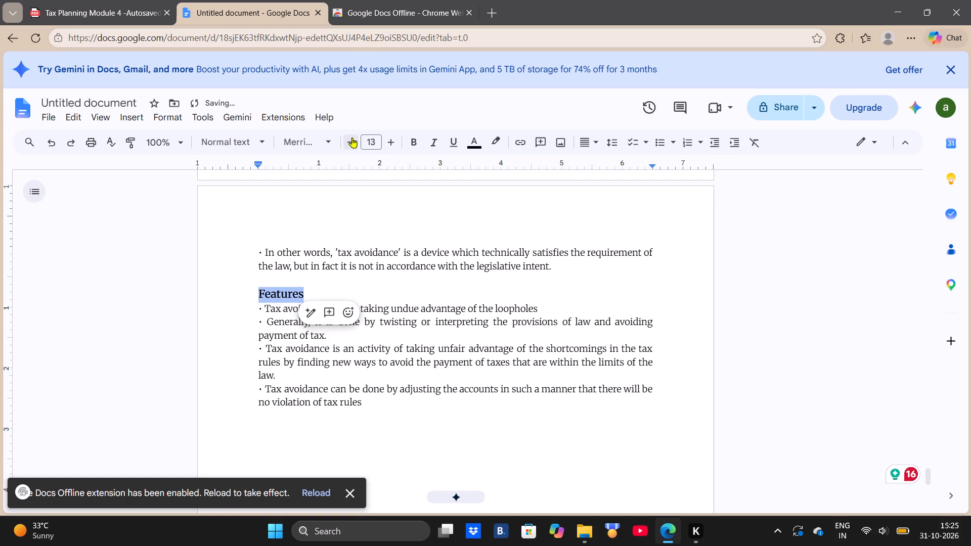
left_click(350, 135)
left_click(347, 282)
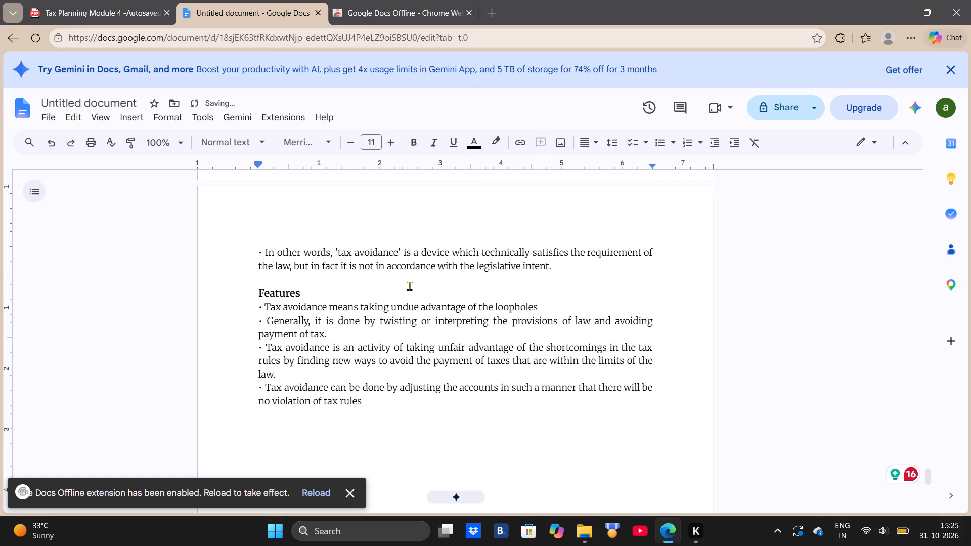
Switch to the Tax Planning Module 4 PDF and examine the table comparing tax planning, avoidance and evasion on page 20.
scroll(374, 309, "down", 1)
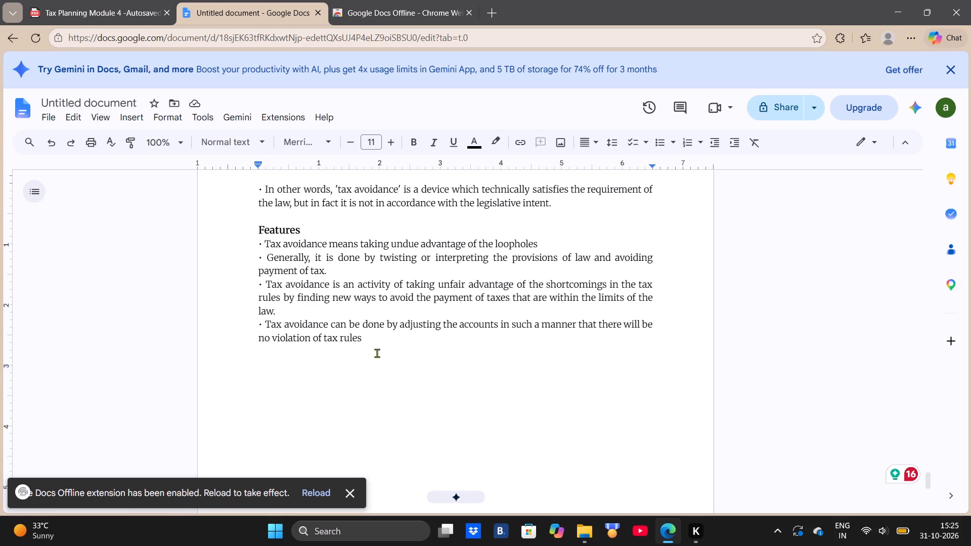
left_click(121, 7)
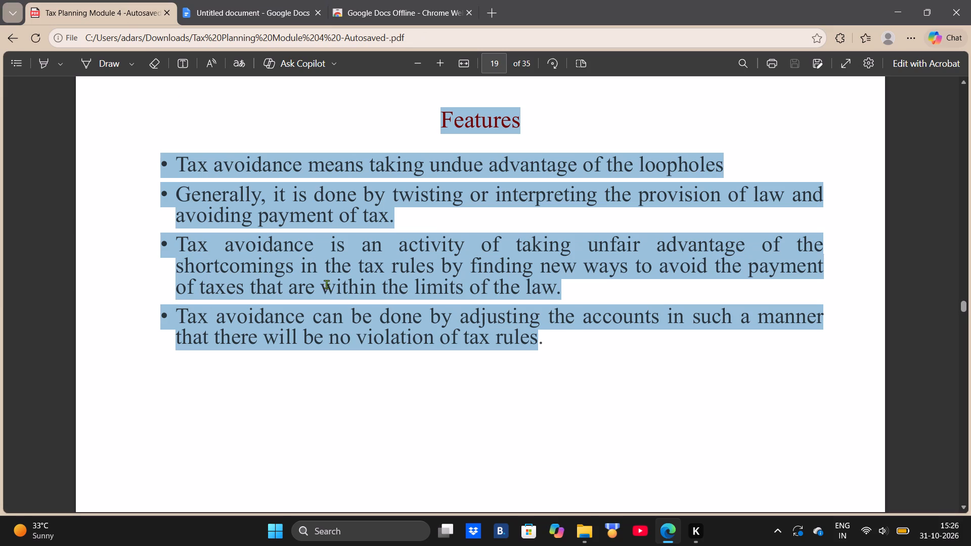
scroll(378, 322, "down", 9)
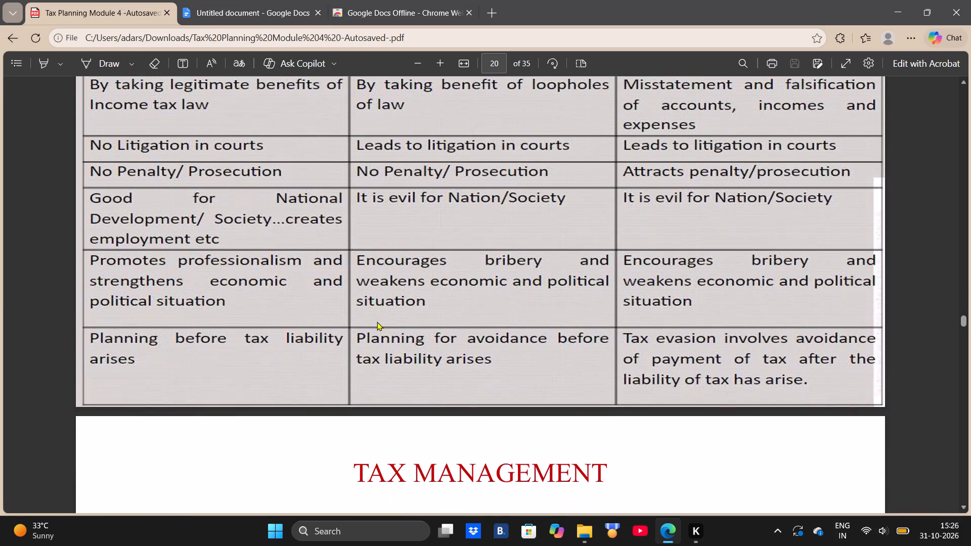
scroll(377, 322, "up", 2)
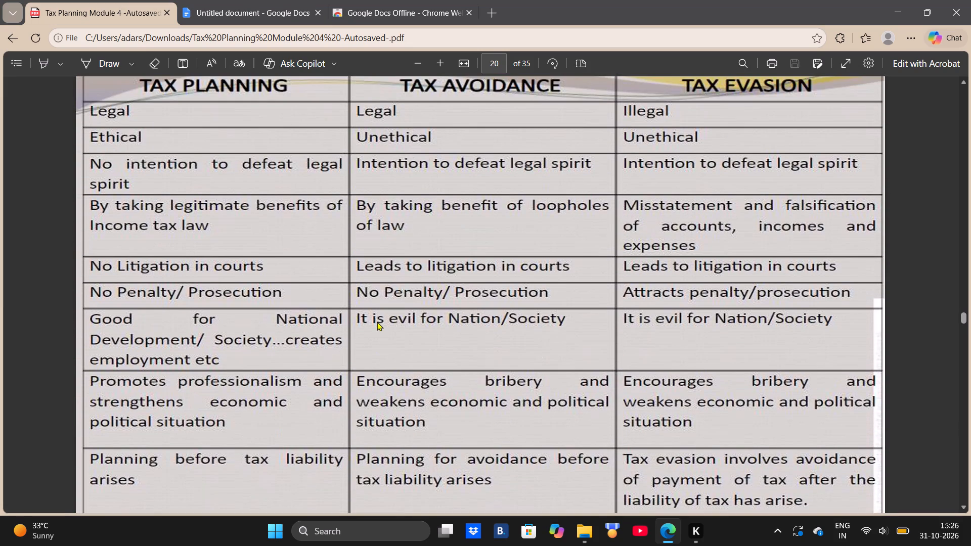
scroll(377, 322, "up", 1)
scroll(377, 322, "down", 1)
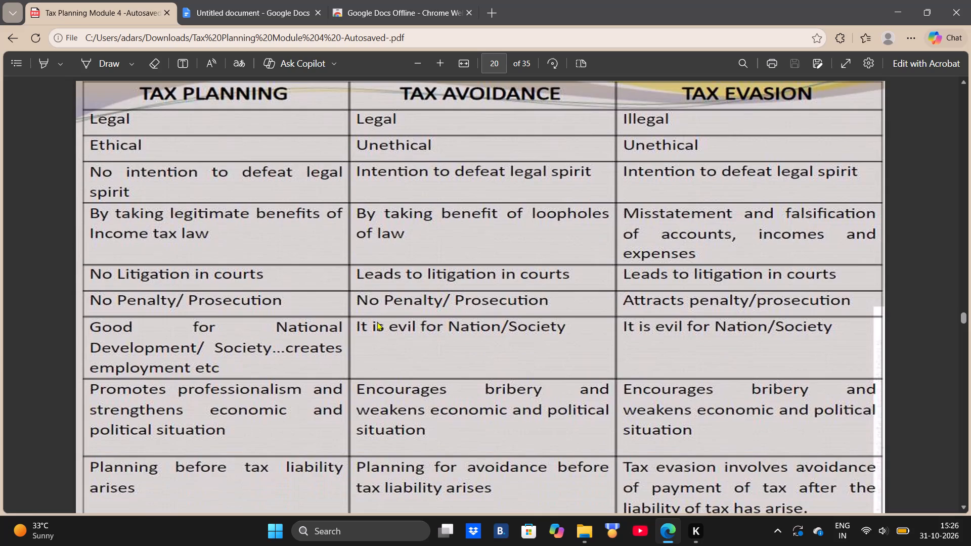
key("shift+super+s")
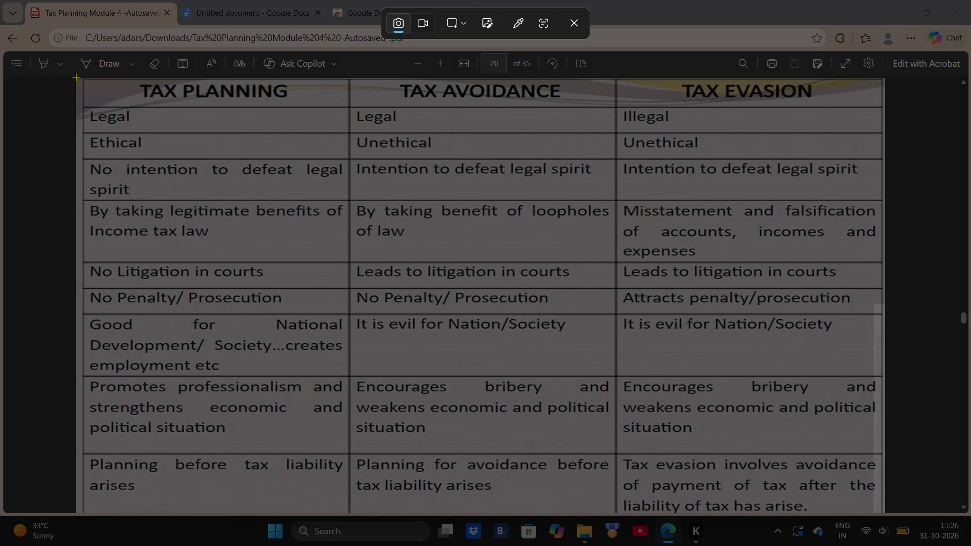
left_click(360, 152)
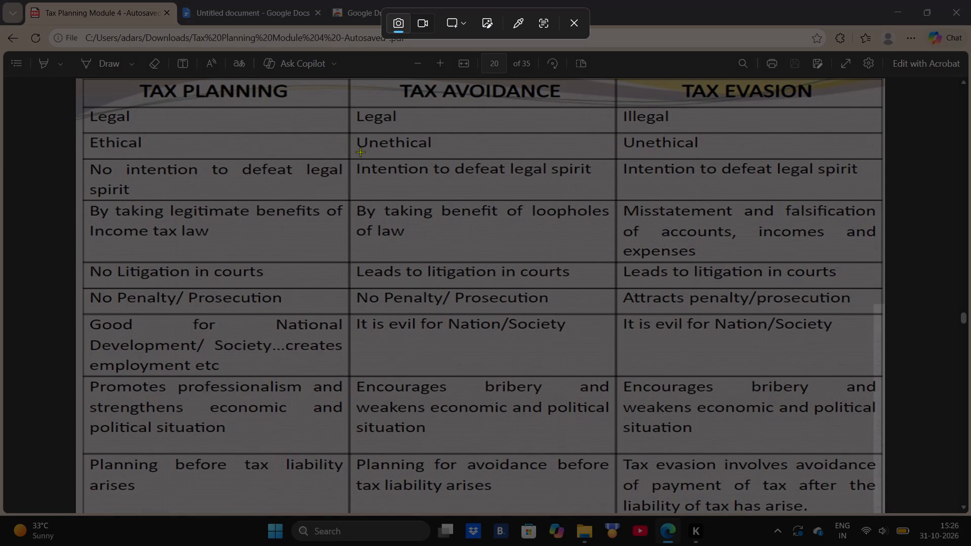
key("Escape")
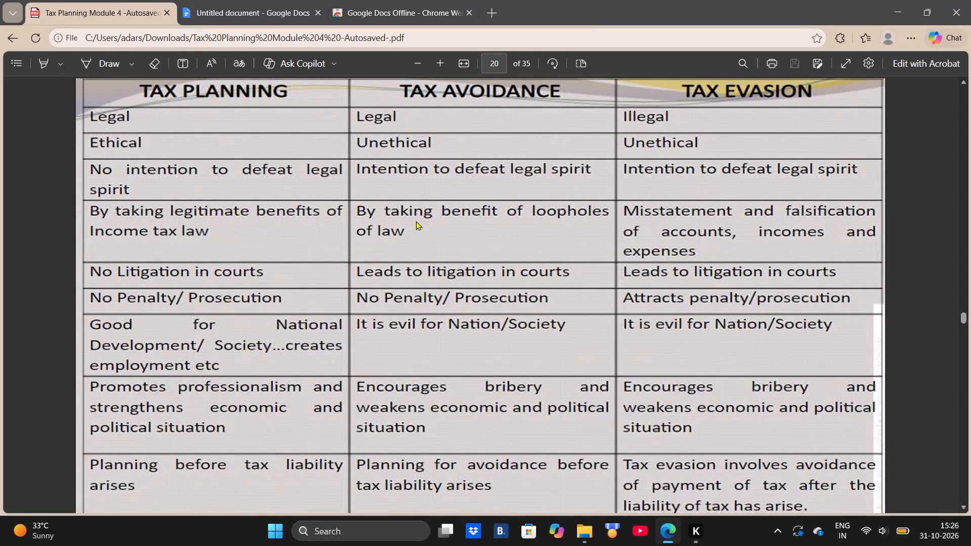
Copy the TAX MANAGEMENT heading and its three bullets from page 21 of the PDF.
scroll(438, 363, "down", 7)
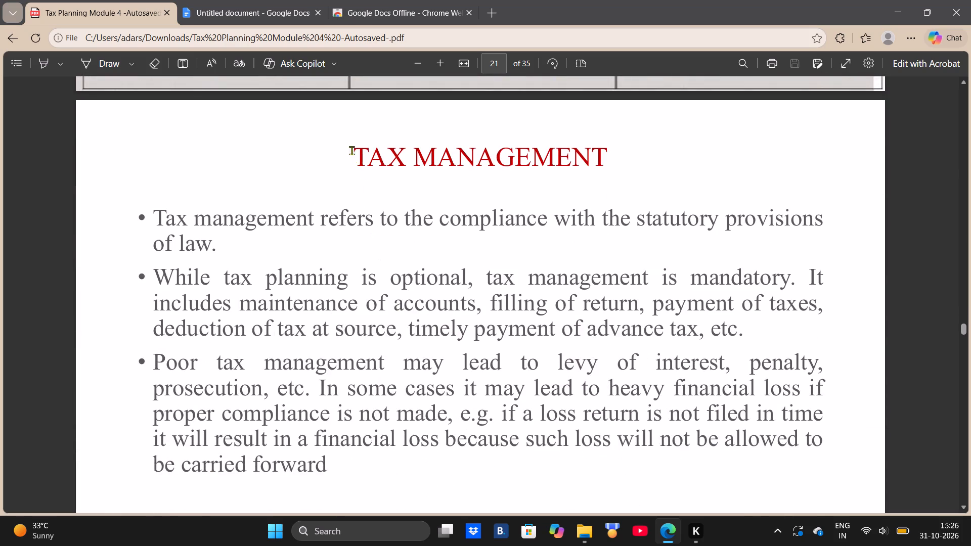
left_click_drag(351, 149, 383, 464)
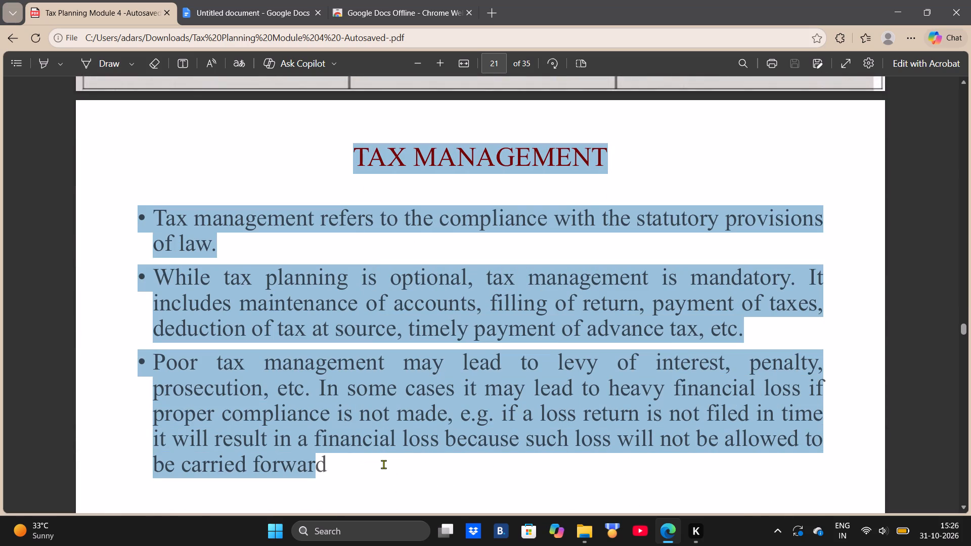
left_click_drag(383, 464, 450, 464)
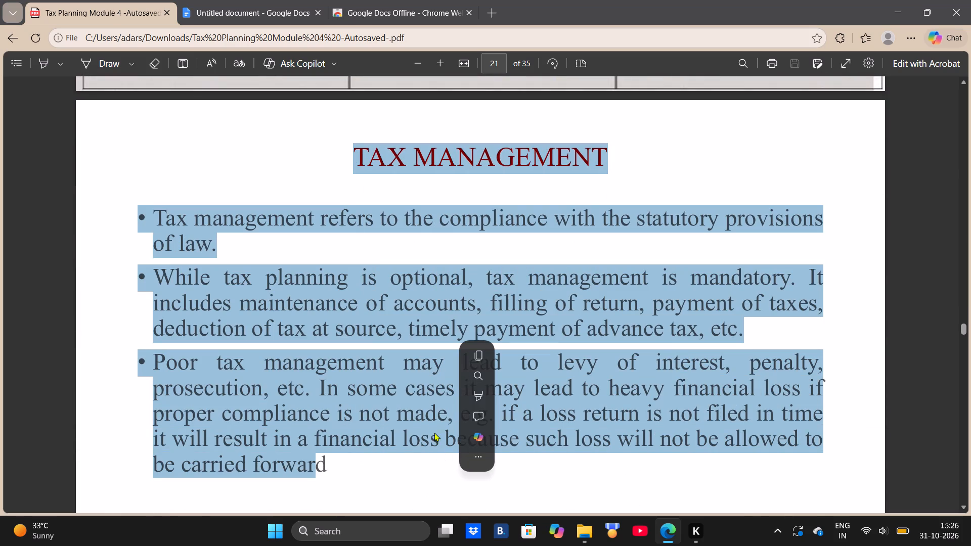
left_click(478, 355)
Paste the copied Tax Management text without formatting below the Features bullets in the Google Docs notes, leaving a blank line between.
left_click(274, 0)
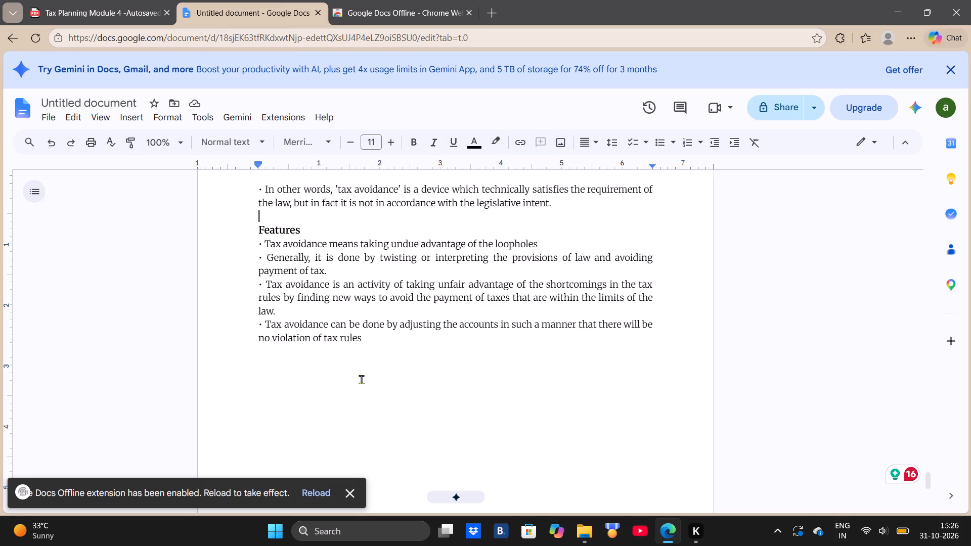
left_click(385, 353)
key("Return")
key("ctrl+shift+v")
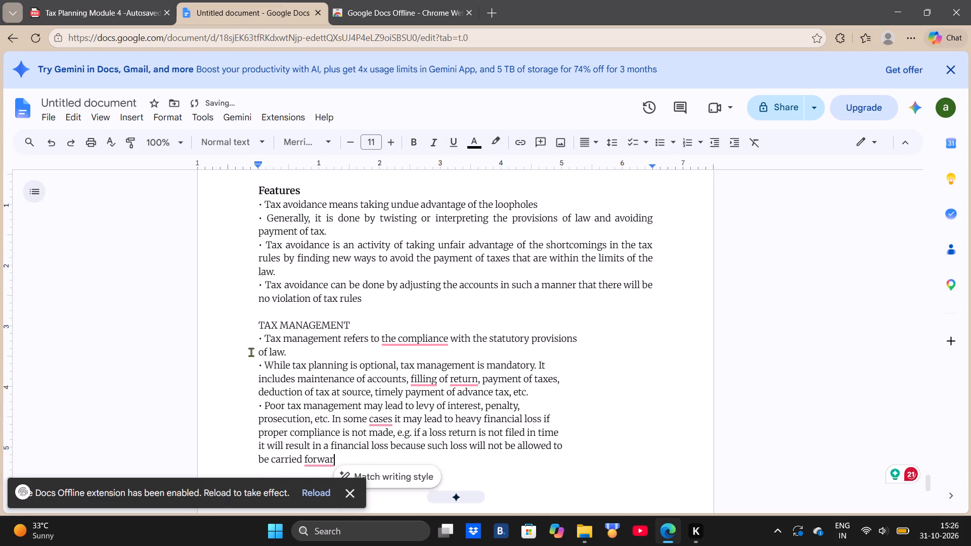
Accept the suggestion to remove "the" before "compliance" in the first Tax Management bullet.
scroll(266, 360, "down", 1)
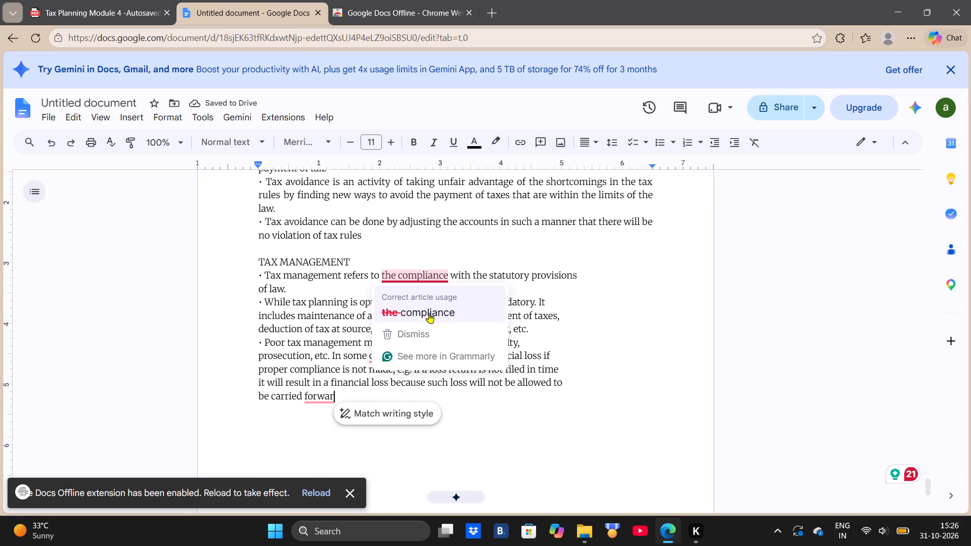
left_click(429, 313)
Join the broken lines in the first and second Tax Management bullets, separating the joined words with spaces.
left_click(258, 293)
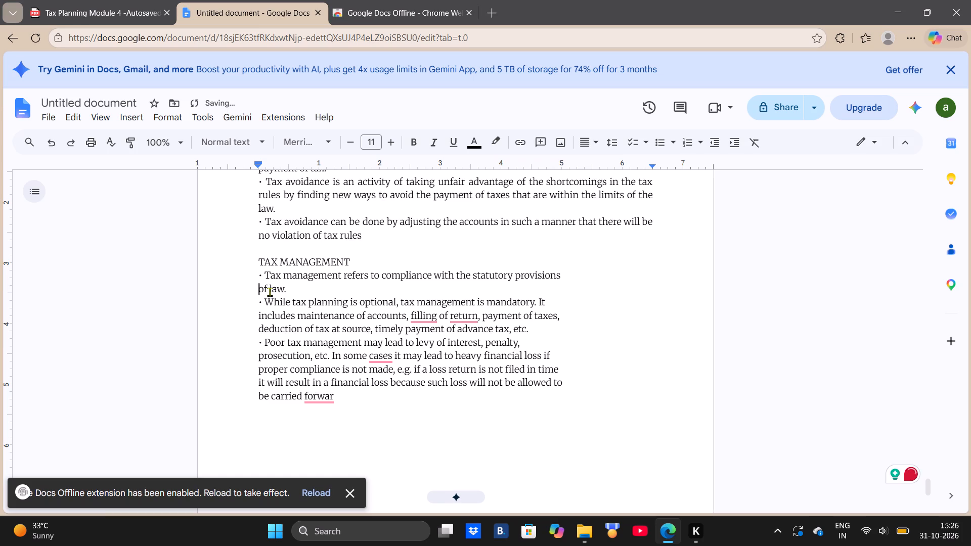
key("BackSpace")
key("space")
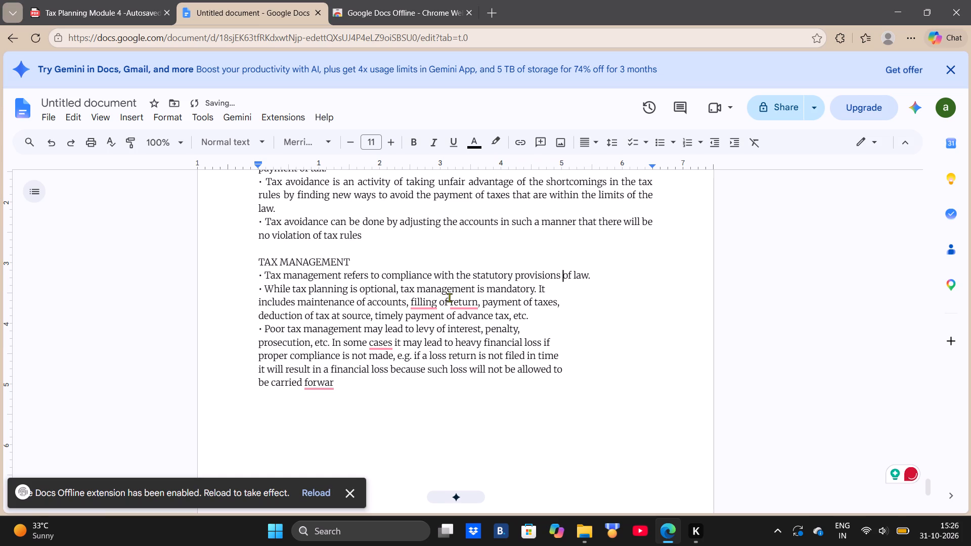
left_click(257, 303)
key("BackSpace")
key("space")
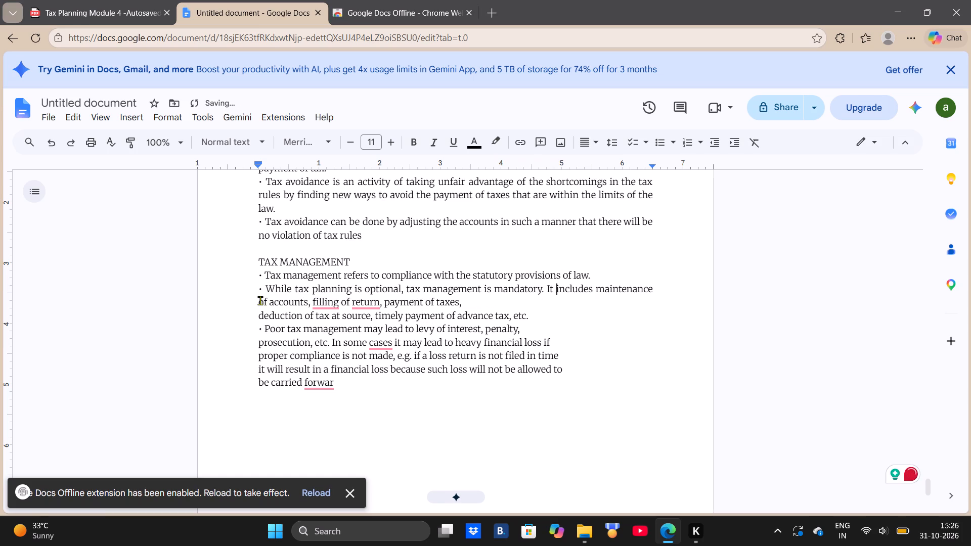
left_click(259, 317)
key("BackSpace")
key("space")
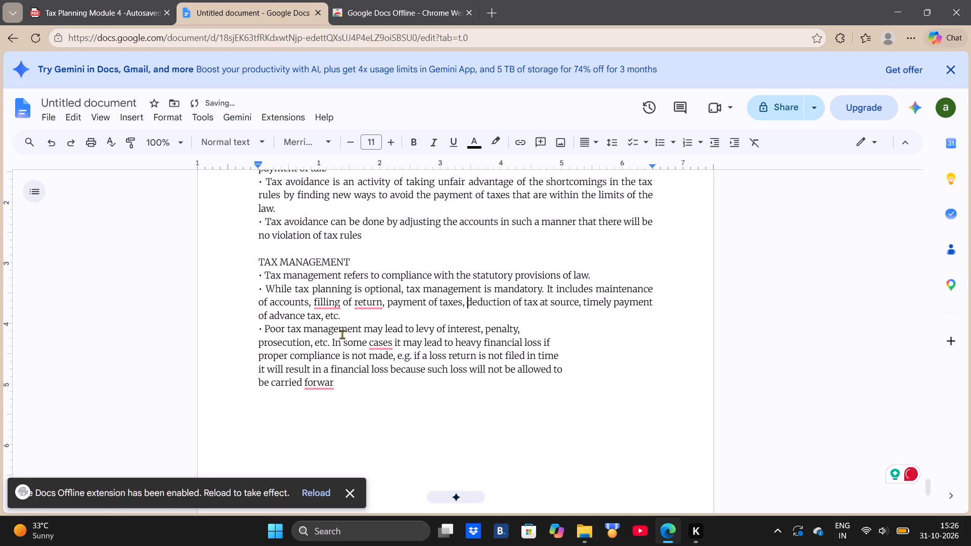
Join the broken lines of the third bullet, "Poor tax management", into one continuous paragraph with spaces between the joined words.
left_click(256, 344)
key("BackSpace")
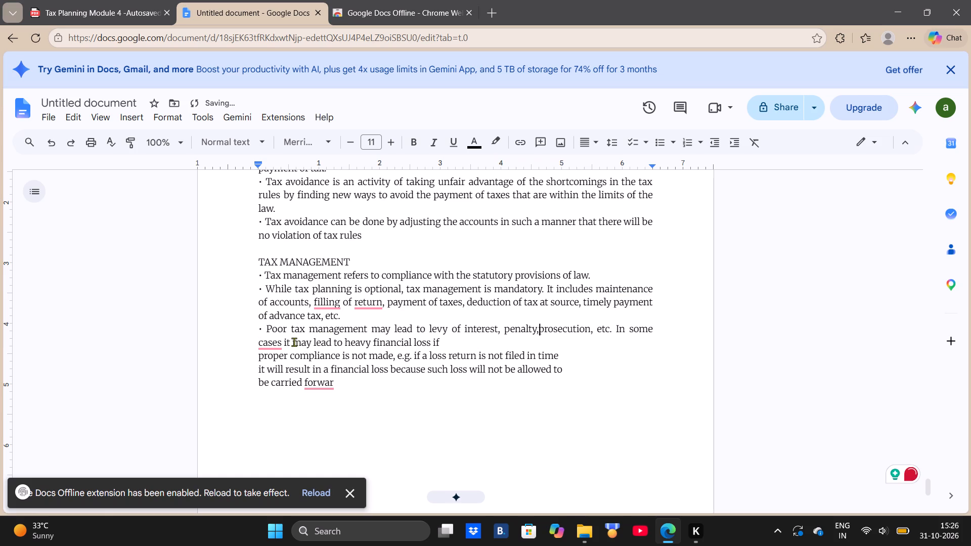
key("space")
left_click(259, 356)
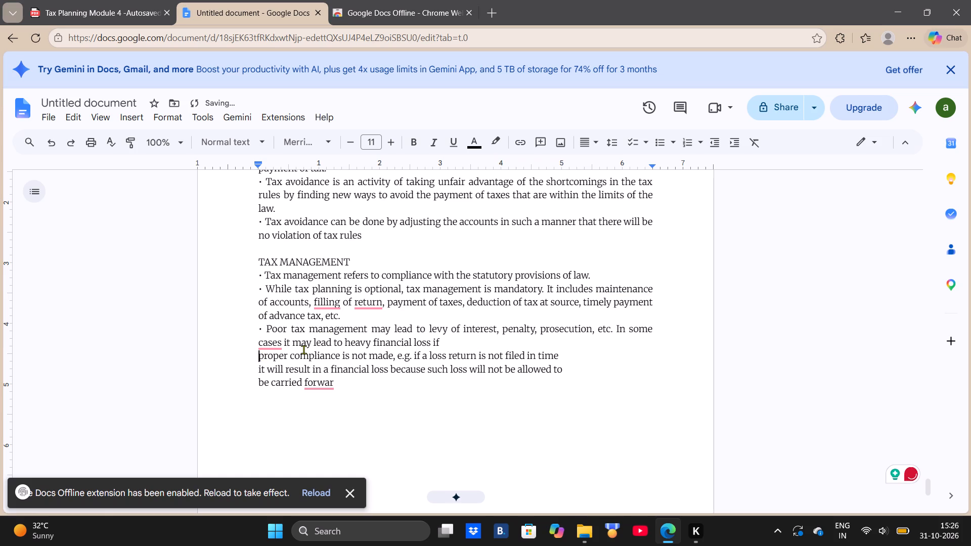
key("BackSpace")
key("space")
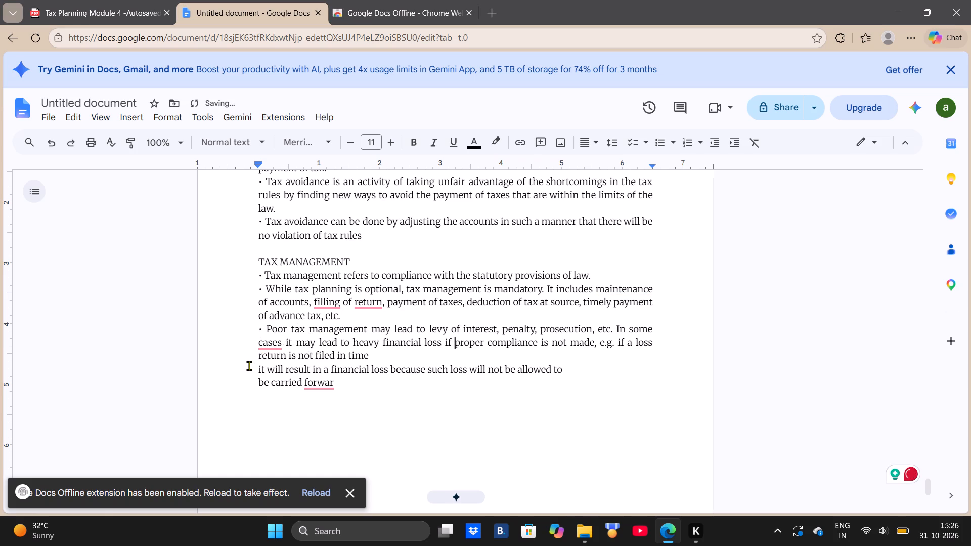
left_click(256, 358)
key("BackSpace")
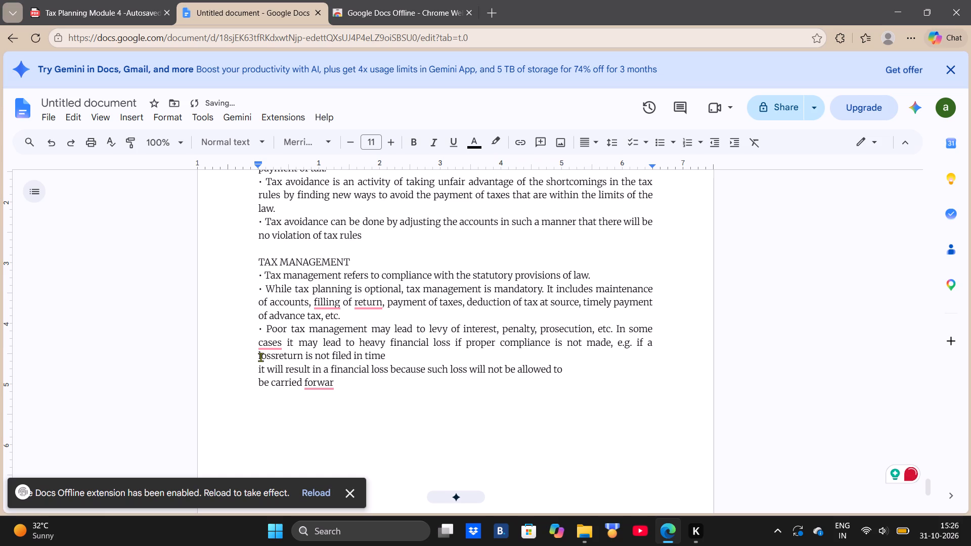
key("space")
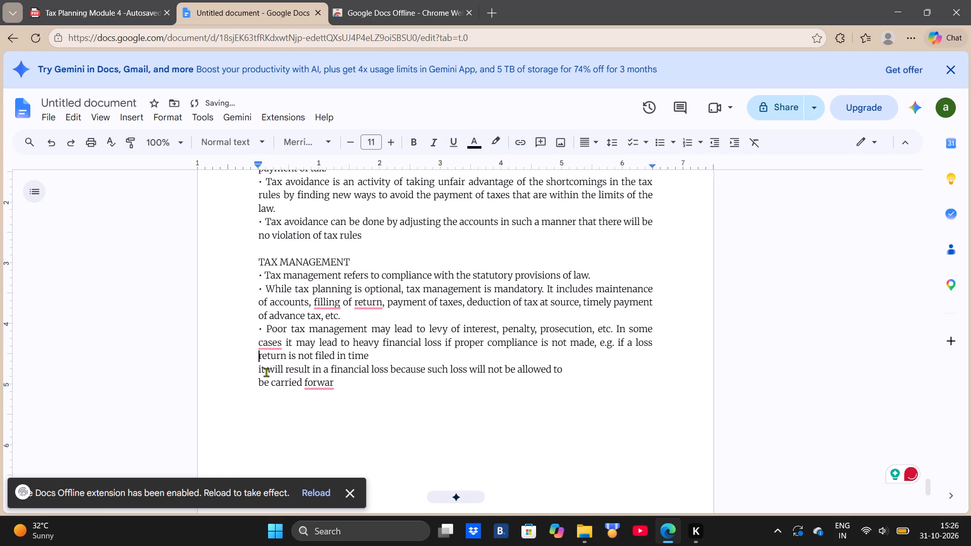
left_click(257, 371)
key("BackSpace")
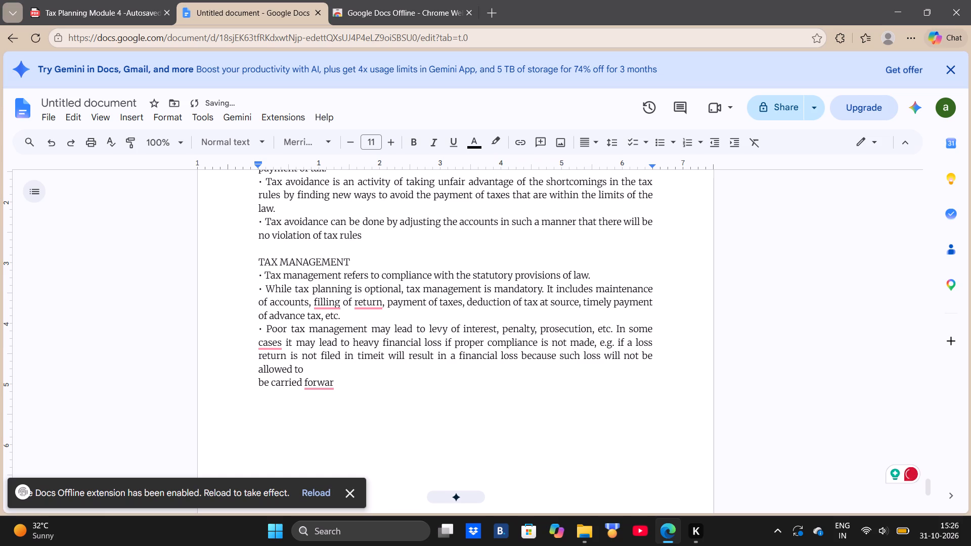
key("space")
left_click(256, 383)
key("BackSpace")
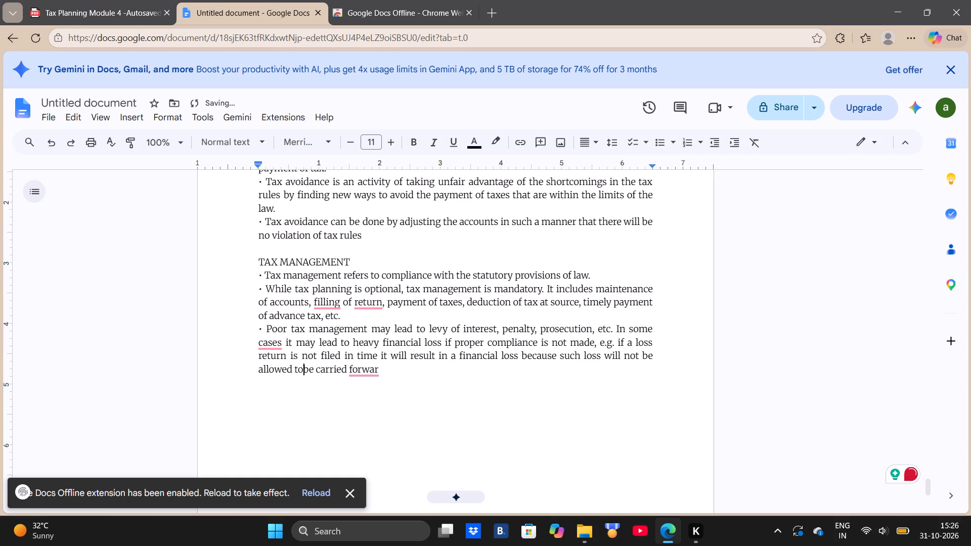
key("space")
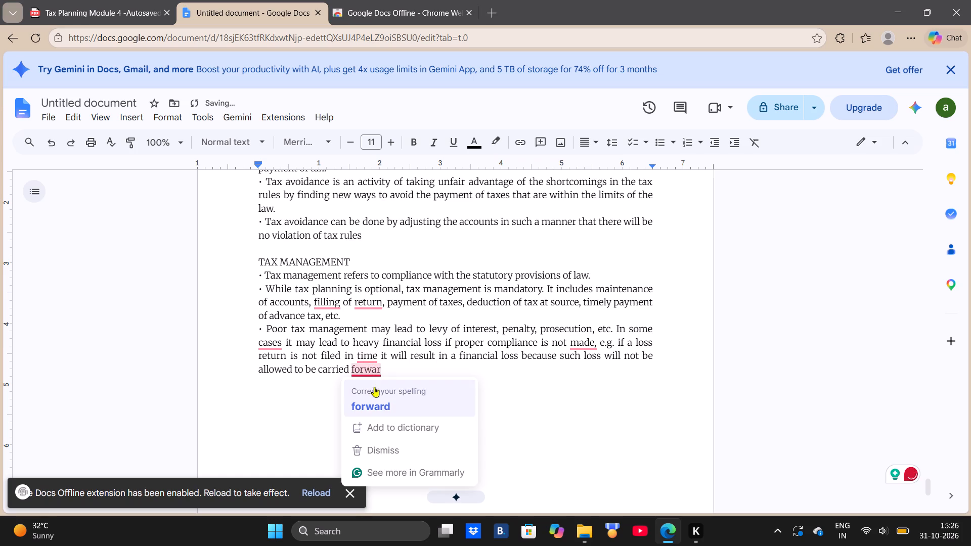
Accept the suggested "forward" spelling, comma after "time" and semicolon after "made" in the third Tax Management bullet.
left_click(374, 400)
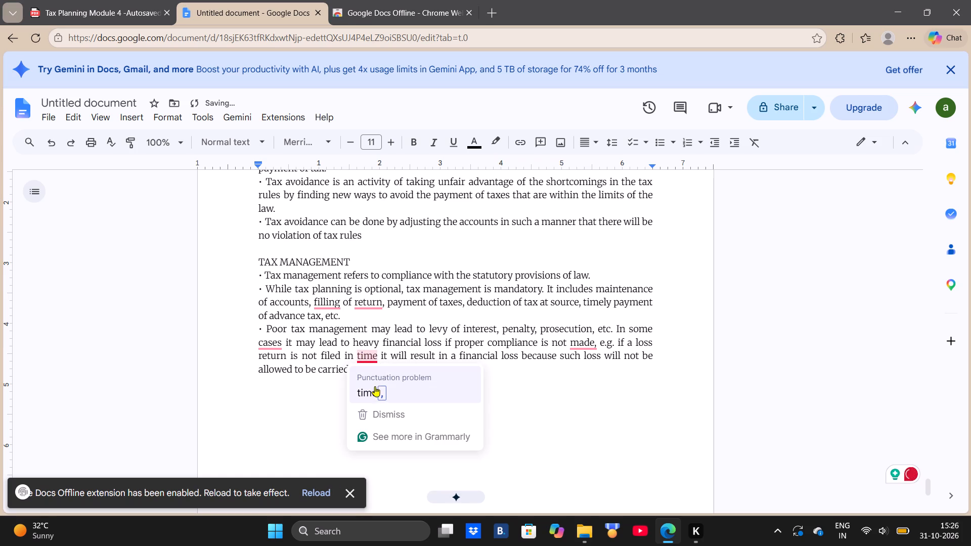
left_click(375, 386)
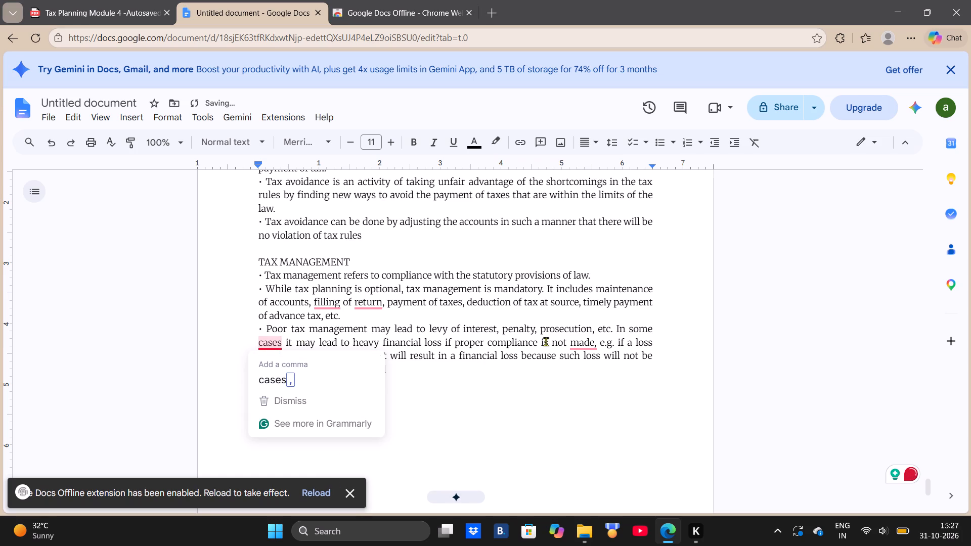
left_click(582, 379)
left_click(533, 396)
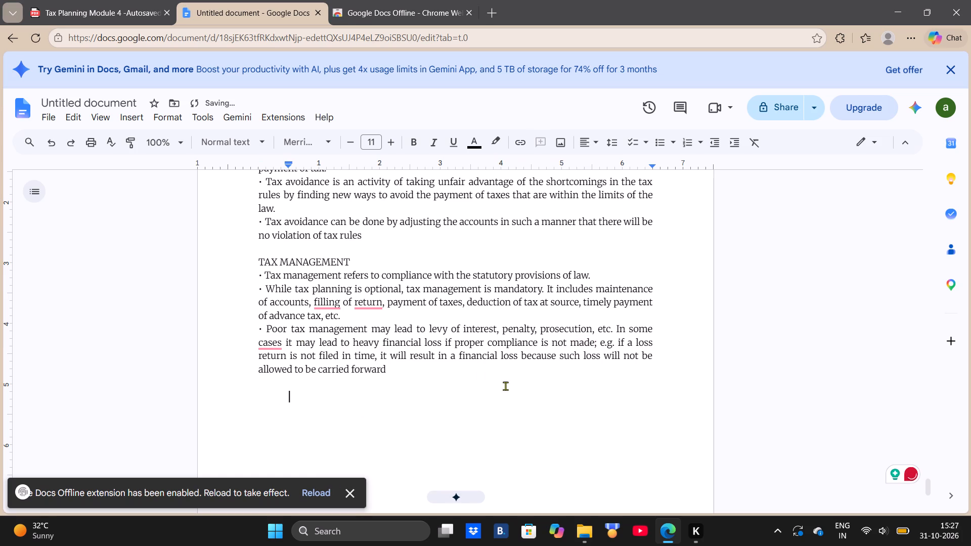
Accept the suggested corrections "filing" and "returns" in the second Tax Management bullet.
left_click(340, 330)
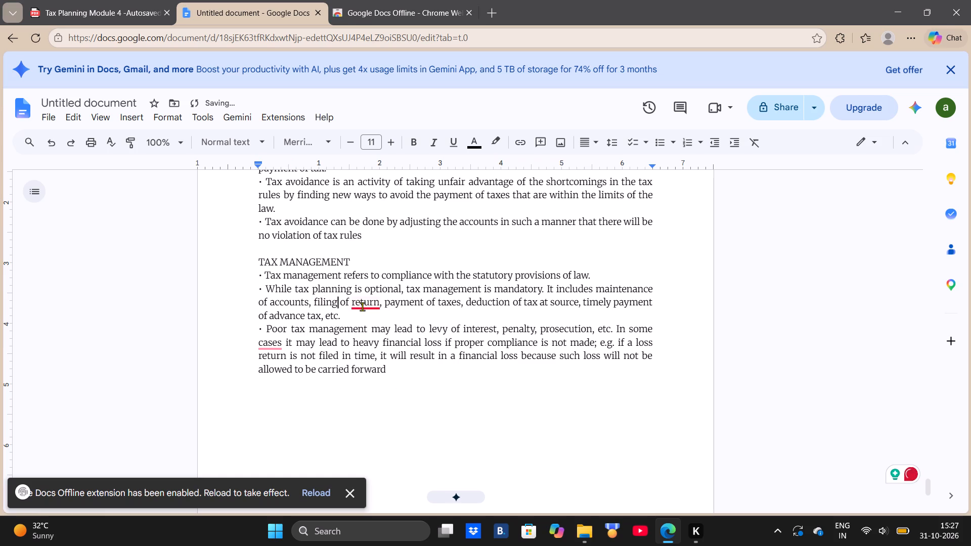
left_click(372, 334)
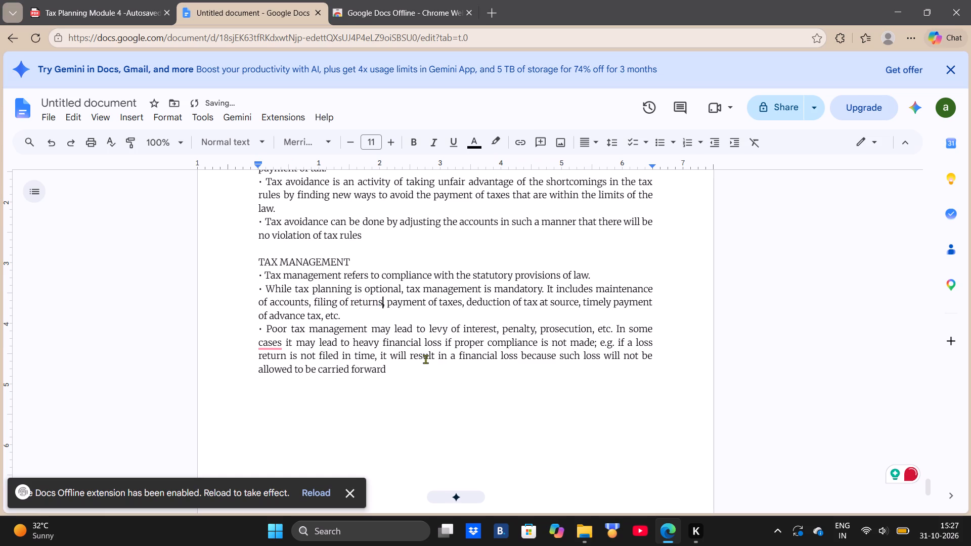
Add a period after "carried forward" at the end of the third Tax Management bullet.
left_click(395, 375)
key("period")
Copy the "Tax management covers matters relating to" heading and its items (i) to (iv) from page 22 of the PDF.
left_click(144, 0)
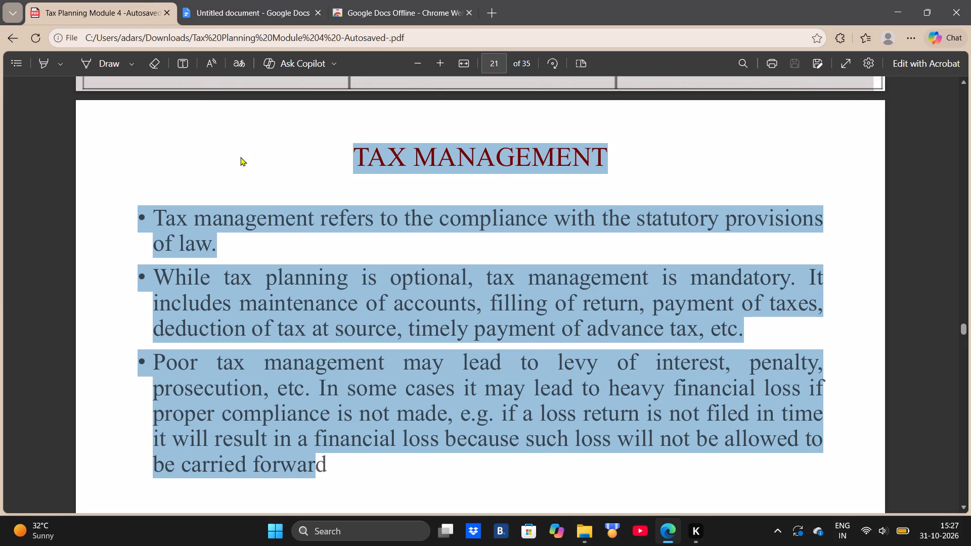
scroll(271, 194, "down", 5)
scroll(288, 231, "down", 3)
left_click_drag(137, 142, 721, 304)
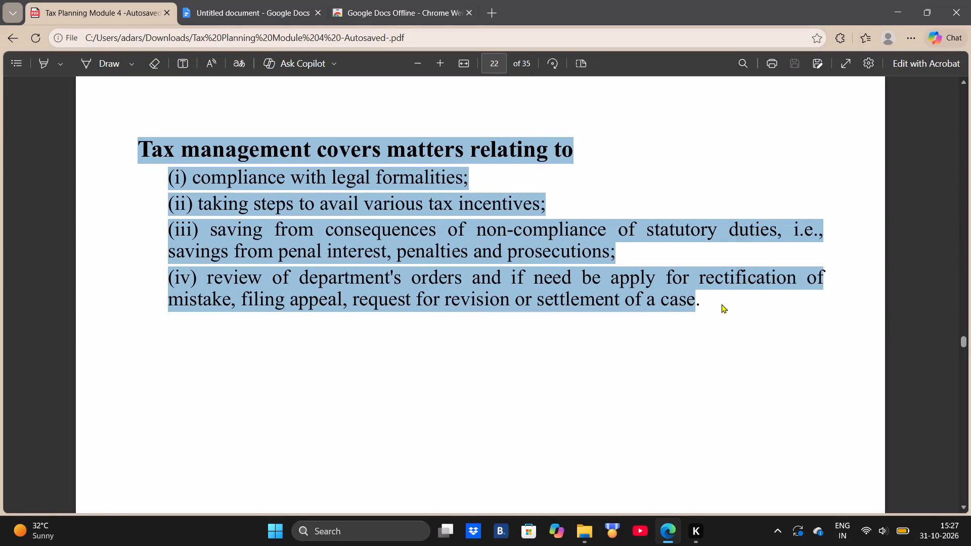
left_click(744, 192)
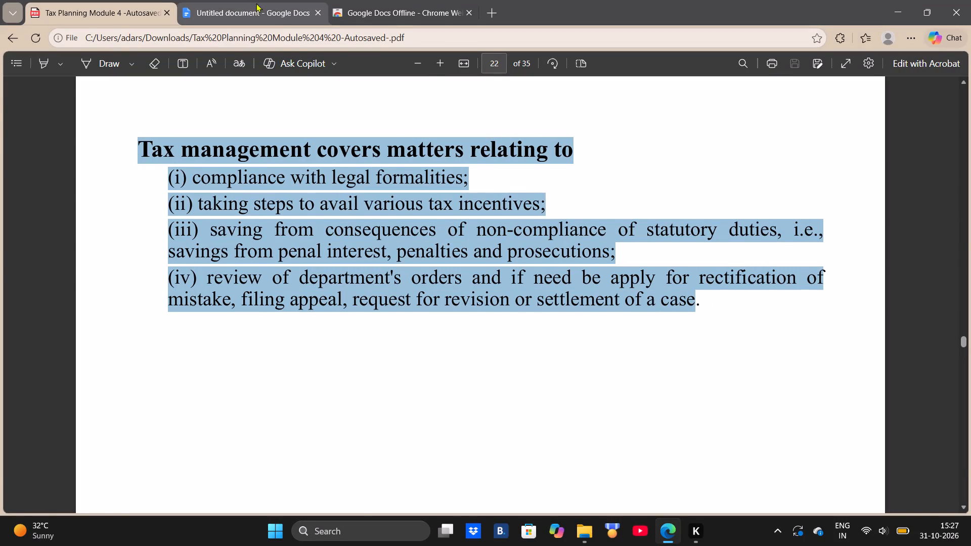
Paste the copied "Tax management covers matters relating to" text into the Google Docs notes, one blank line below the third bullet.
left_click(256, 3)
key("Return")
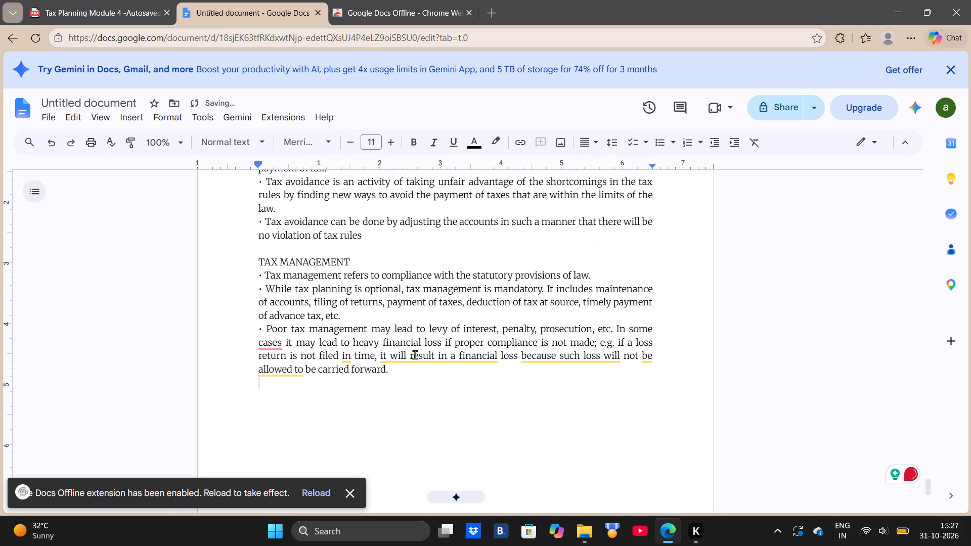
key("Return")
right_click(258, 398)
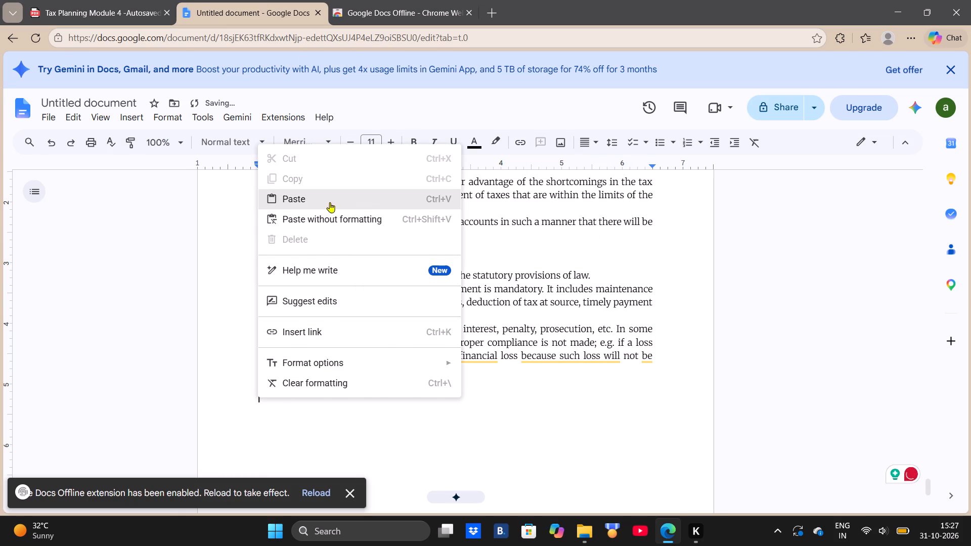
left_click(324, 199)
Split the pasted paragraph so that items (i), (ii), (iii) and (iv) each start on their own line.
scroll(419, 385, "down", 1)
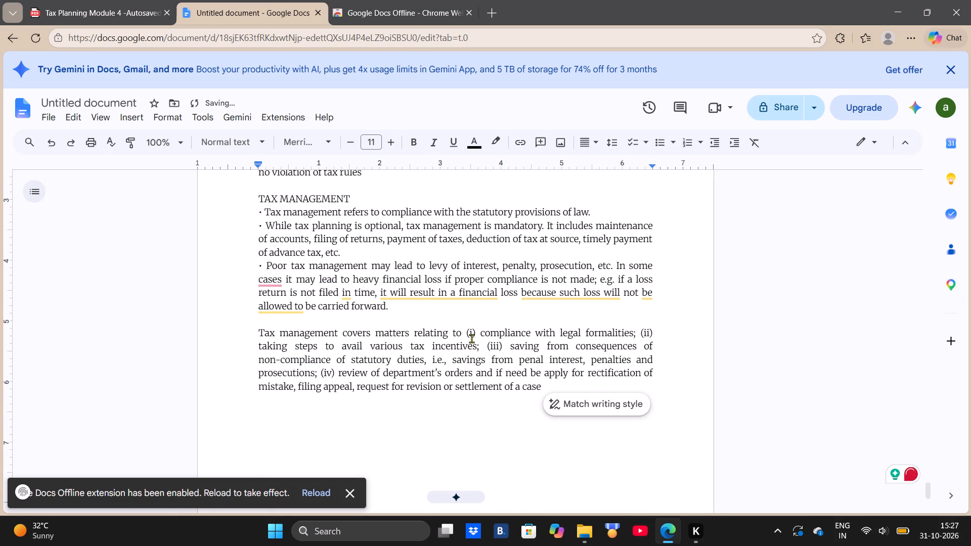
left_click(466, 334)
key("Return")
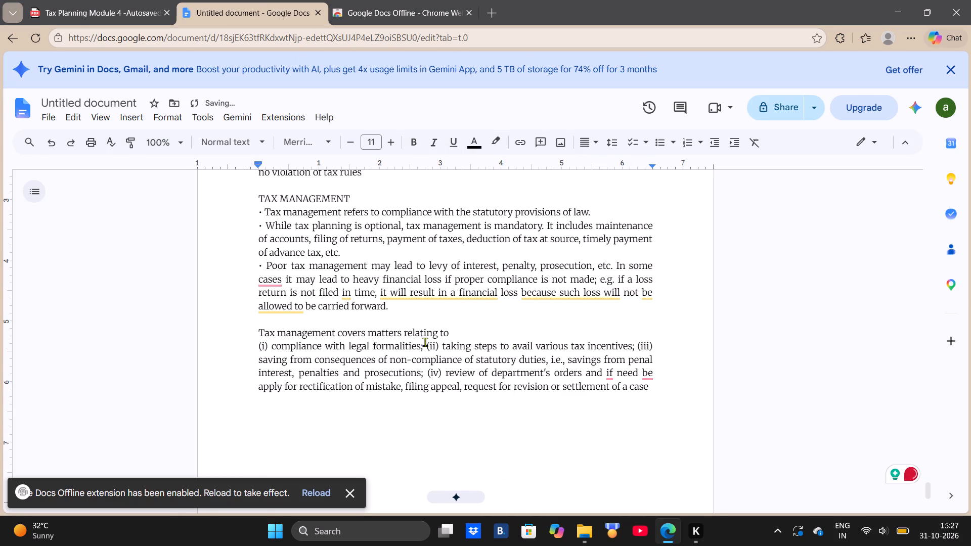
left_click(427, 346)
key("Return")
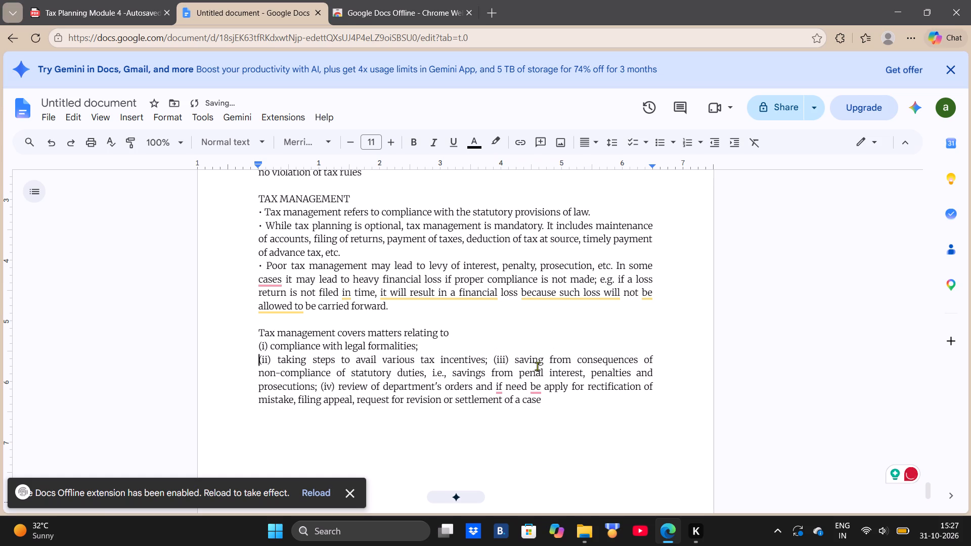
left_click(493, 361)
key("Return")
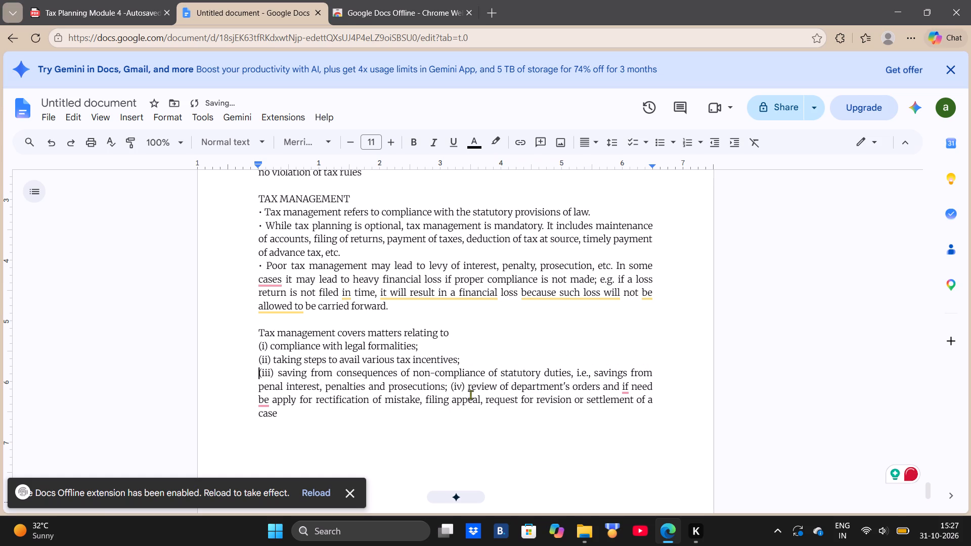
left_click(450, 388)
key("Return")
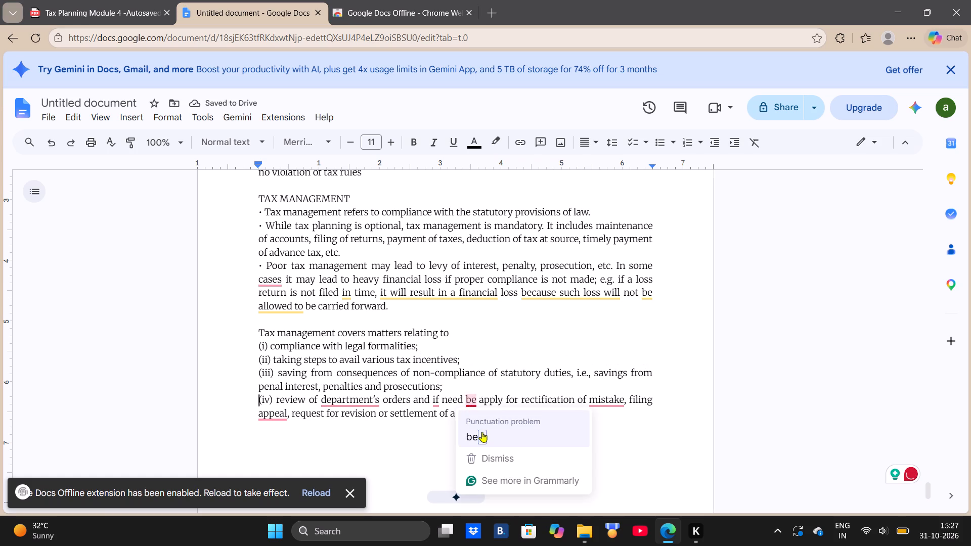
Accept the suggestion to insert "the" before "department's orders" in item (iv).
left_click(353, 431)
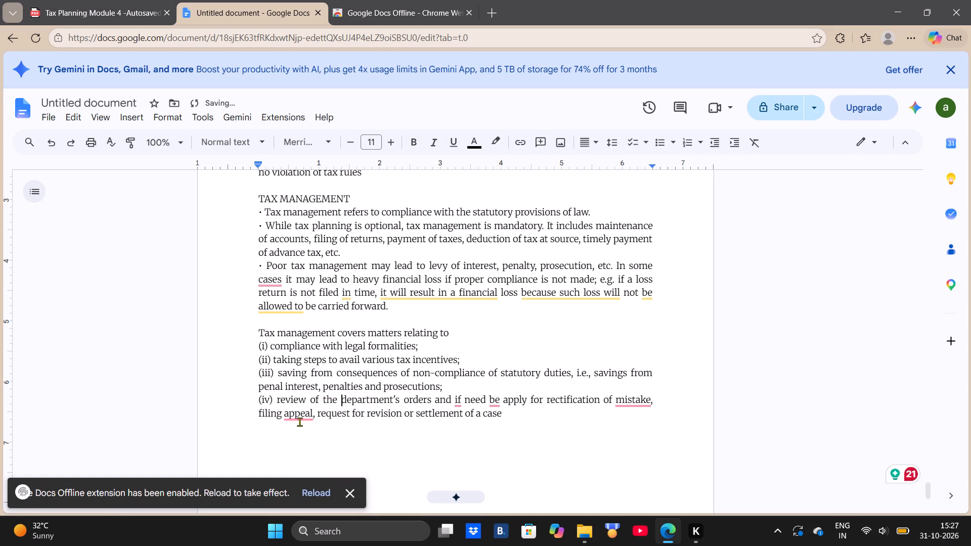
Accept the suggestions in item (iv) to add "an" before "appeal" and change "mistake" to "mistakes".
left_click(305, 354)
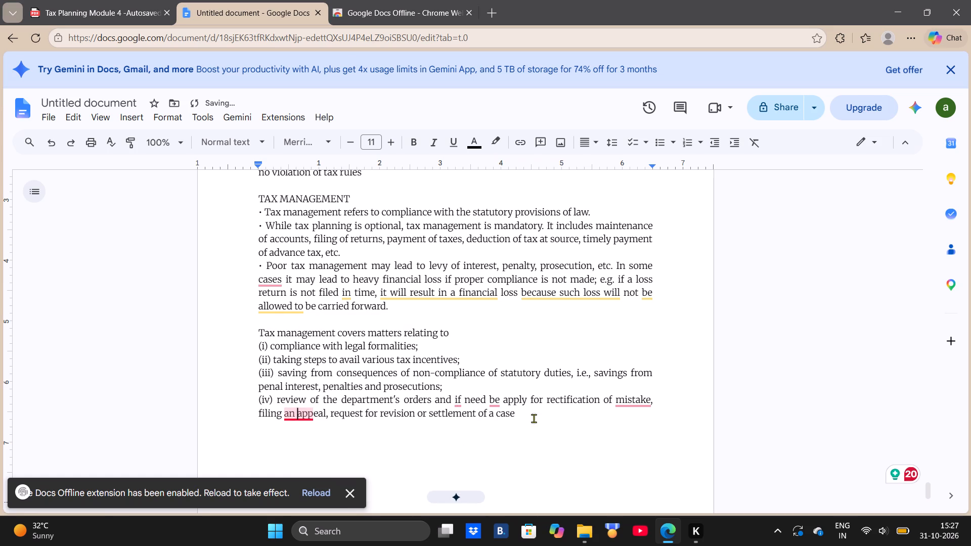
left_click(633, 433)
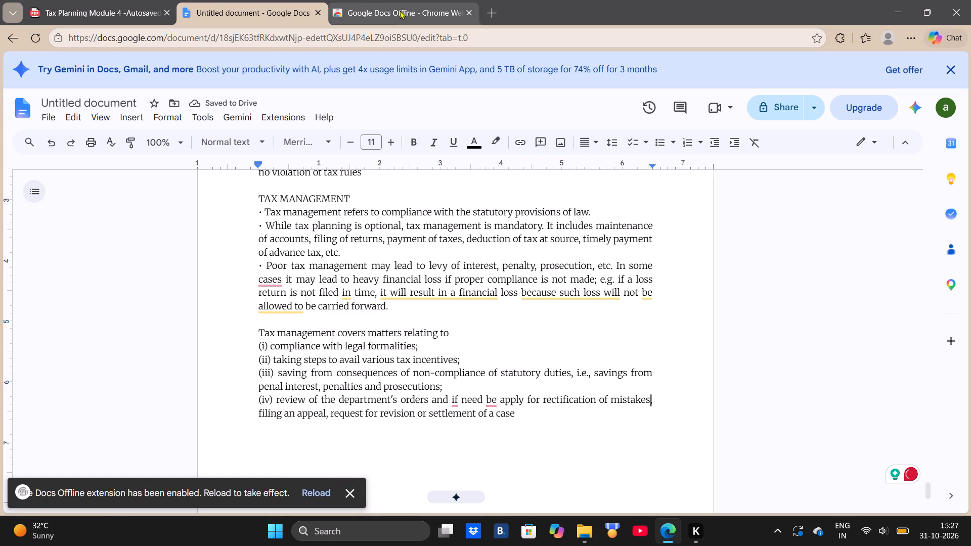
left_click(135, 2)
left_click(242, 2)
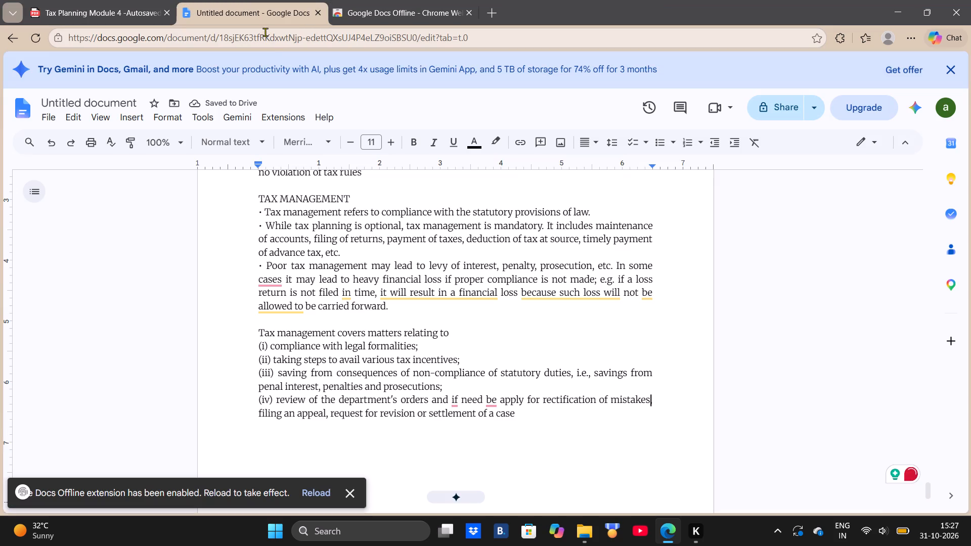
Format the "Tax management covers matters relating to" heading as Merriweather Semi Bold, size 12.
left_click_drag(451, 335, 364, 335)
left_click_drag(329, 335, 258, 329)
left_click(462, 332)
left_click(453, 331)
left_click_drag(452, 333, 368, 334)
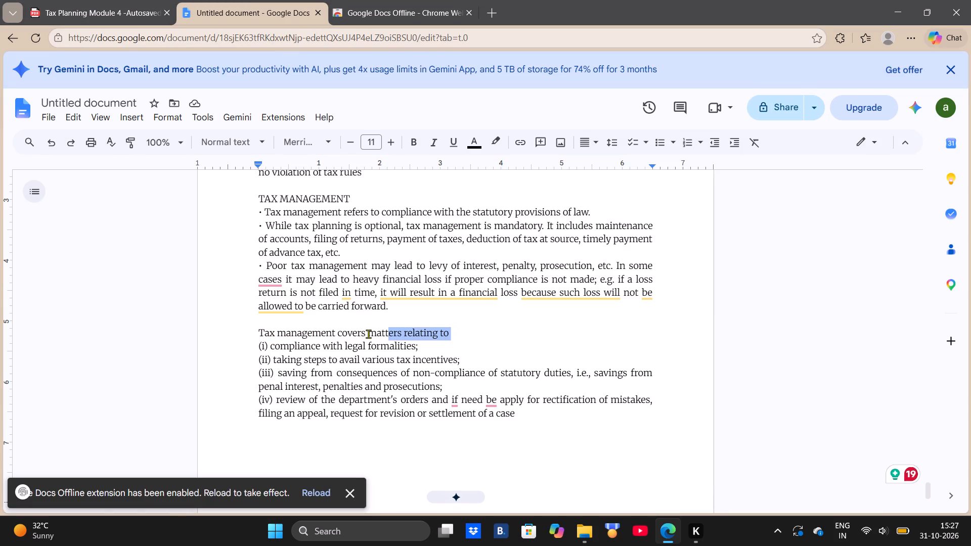
left_click_drag(368, 334, 252, 334)
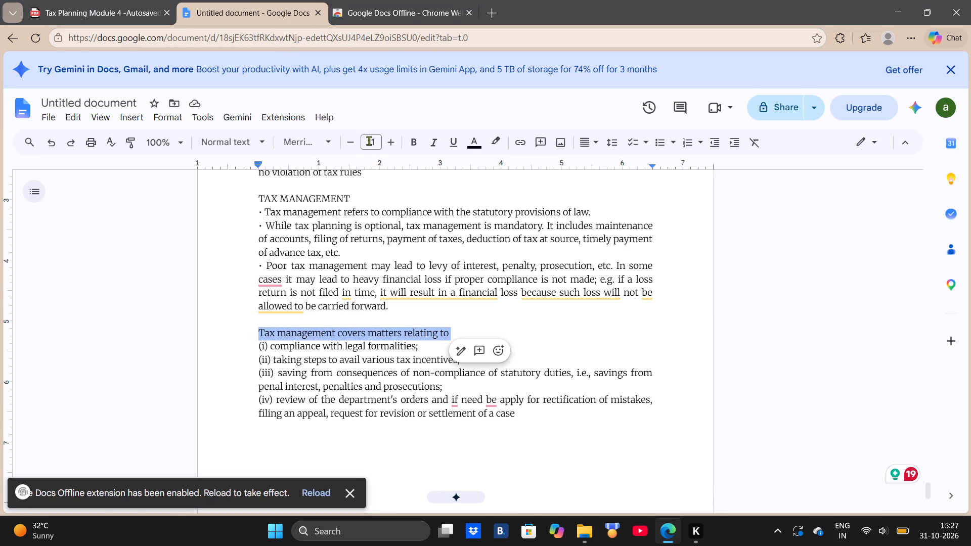
left_click(394, 141)
left_click(332, 141)
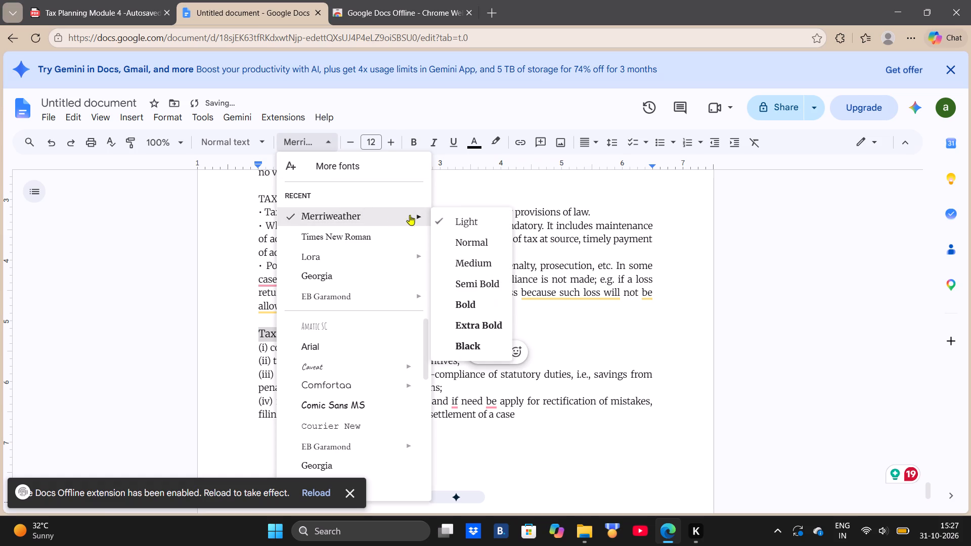
left_click(469, 285)
Format the "TAX MANAGEMENT" heading as Merriweather Semi Bold, size 12.
left_click_drag(357, 198, 279, 195)
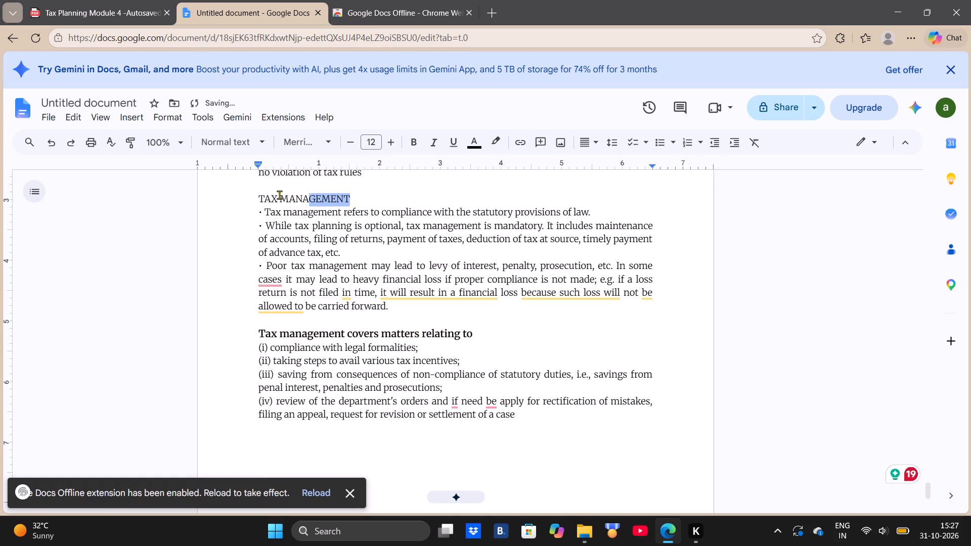
left_click_drag(279, 195, 240, 195)
left_click(325, 140)
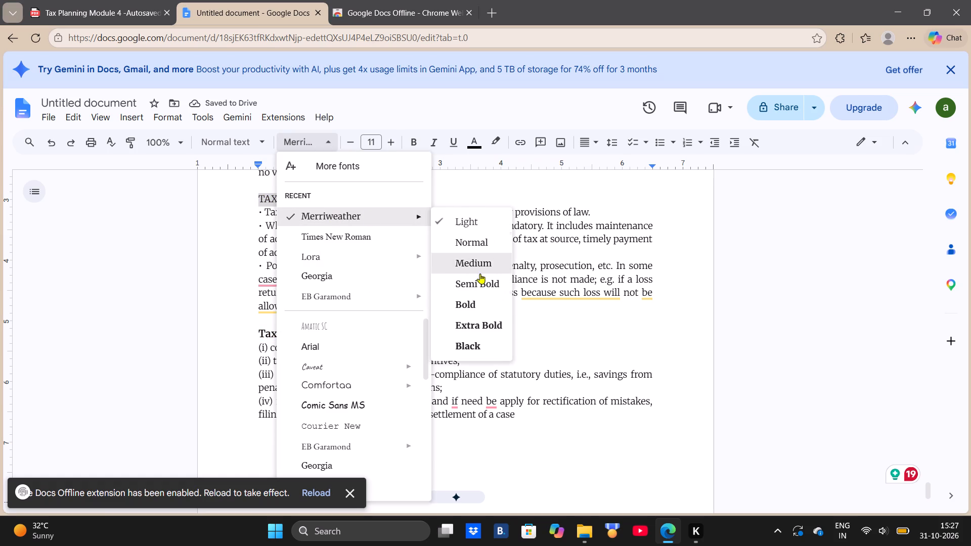
left_click(478, 284)
left_click(395, 145)
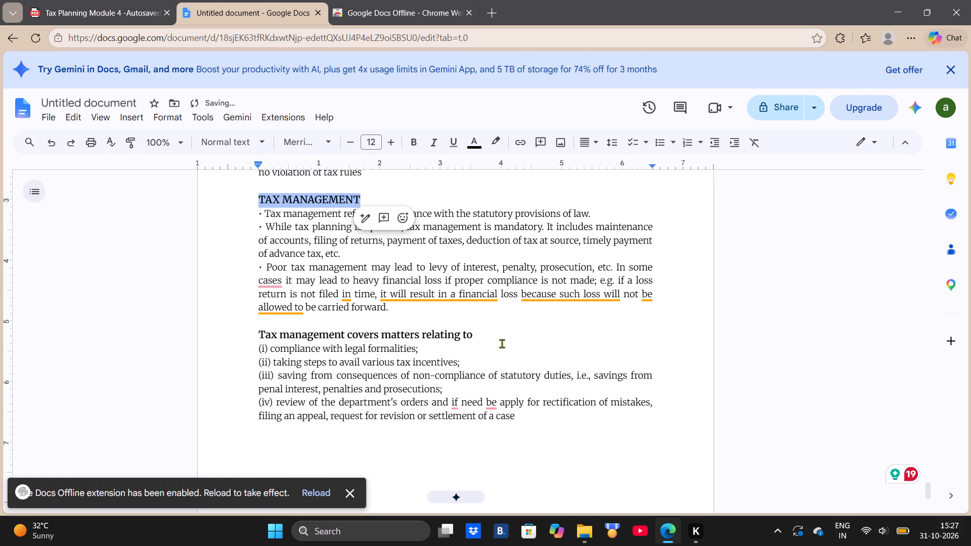
left_click(502, 343)
Start a new paragraph one blank line below item (iv) at the end of the notes.
scroll(507, 385, "up", 3)
scroll(450, 392, "down", 5)
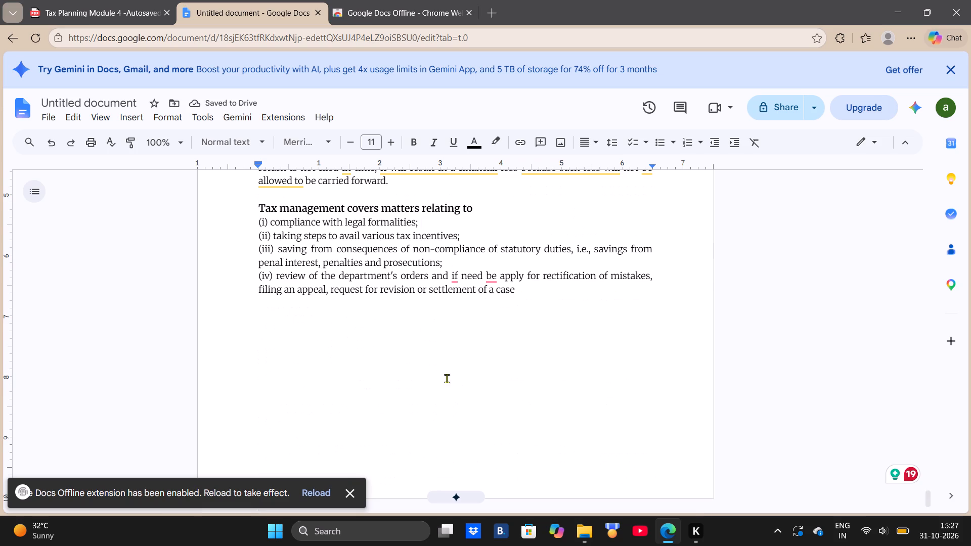
left_click(528, 291)
key("Return")
key("Return")
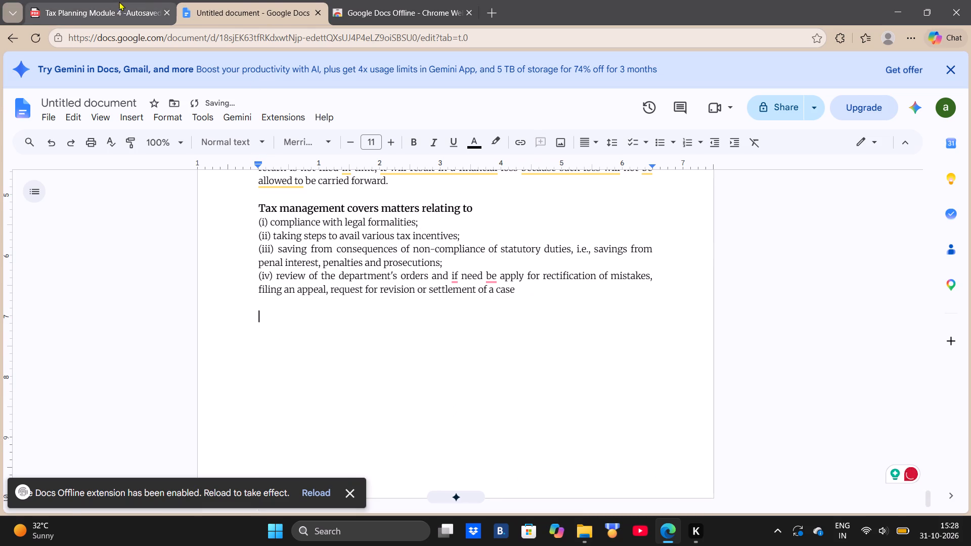
Copy the "Areas of tax management" heading and its bullet list from page 23 of the PDF, and return to the notes.
left_click(115, 3)
scroll(418, 315, "down", 6)
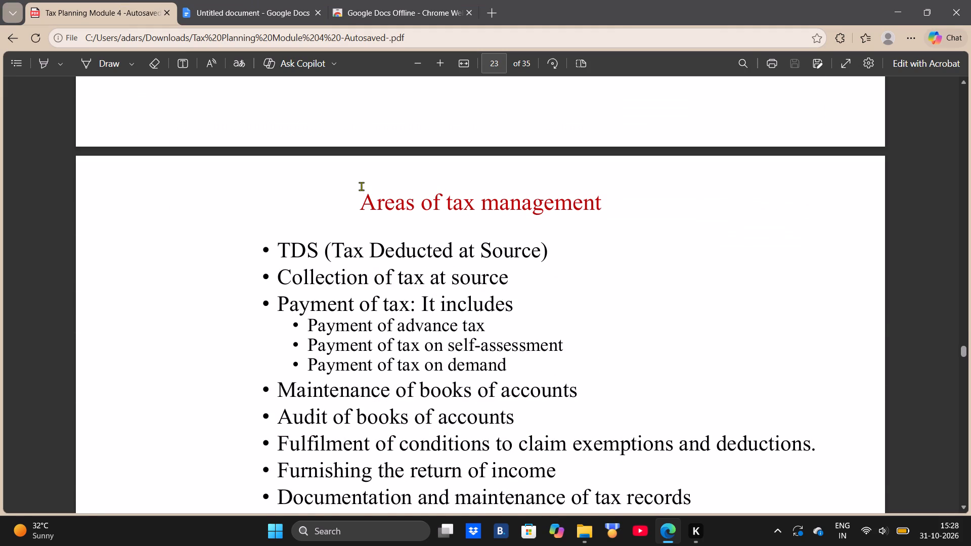
scroll(361, 186, "down", 2)
scroll(372, 205, "up", 2)
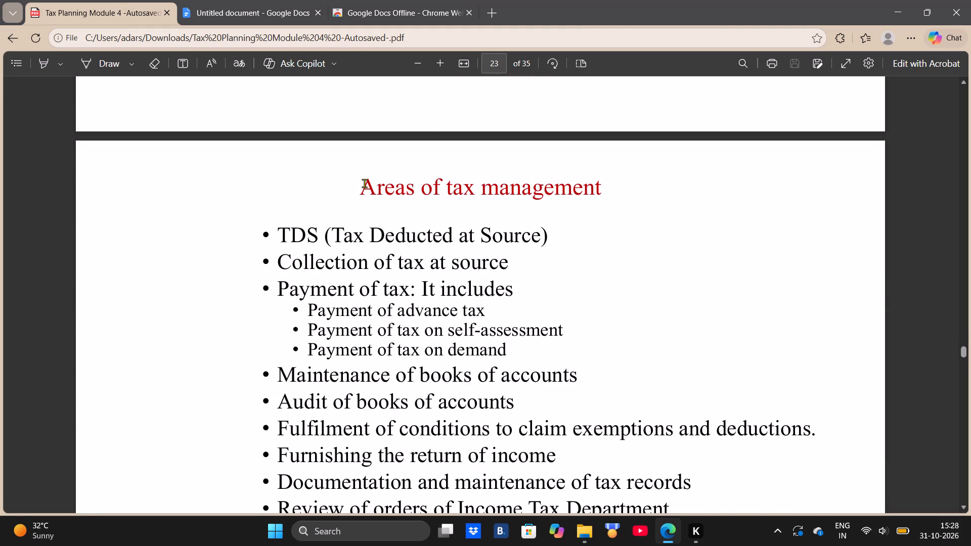
scroll(357, 184, "up", 1)
scroll(357, 184, "down", 1)
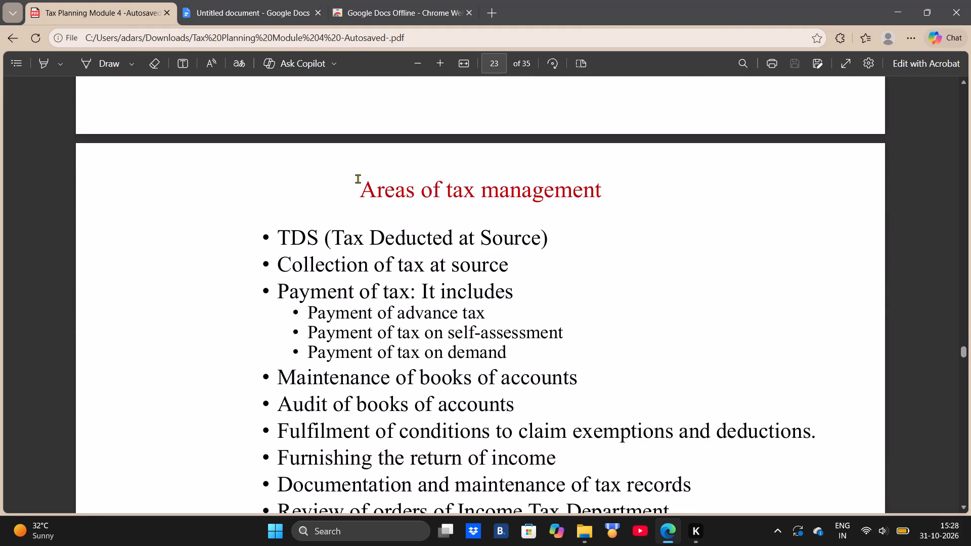
scroll(358, 178, "down", 1)
left_click_drag(357, 123, 678, 447)
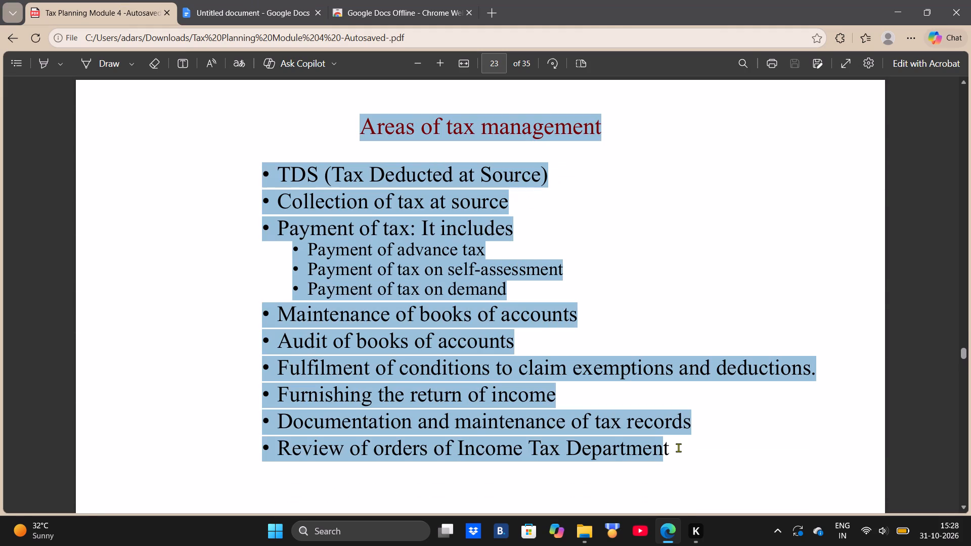
left_click_drag(678, 447, 697, 461)
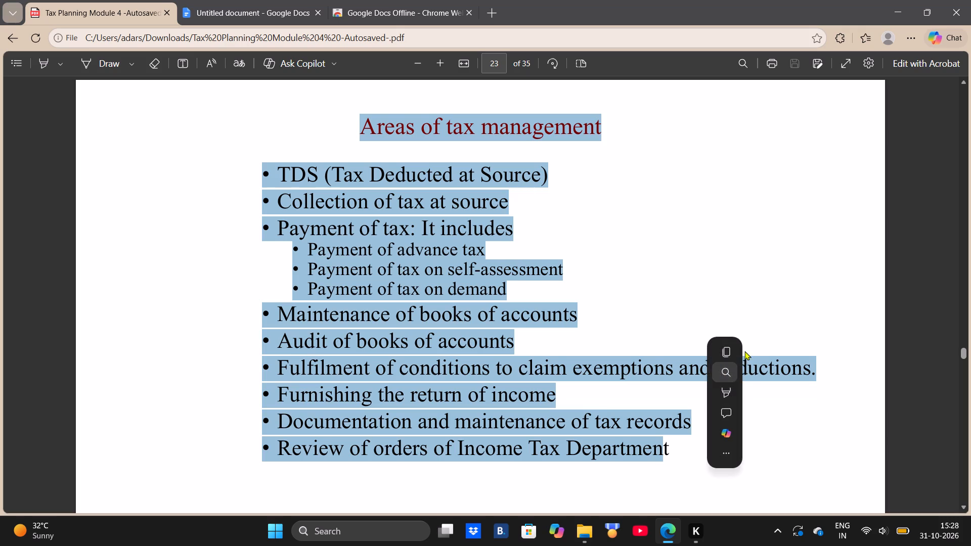
left_click(731, 351)
left_click(242, 2)
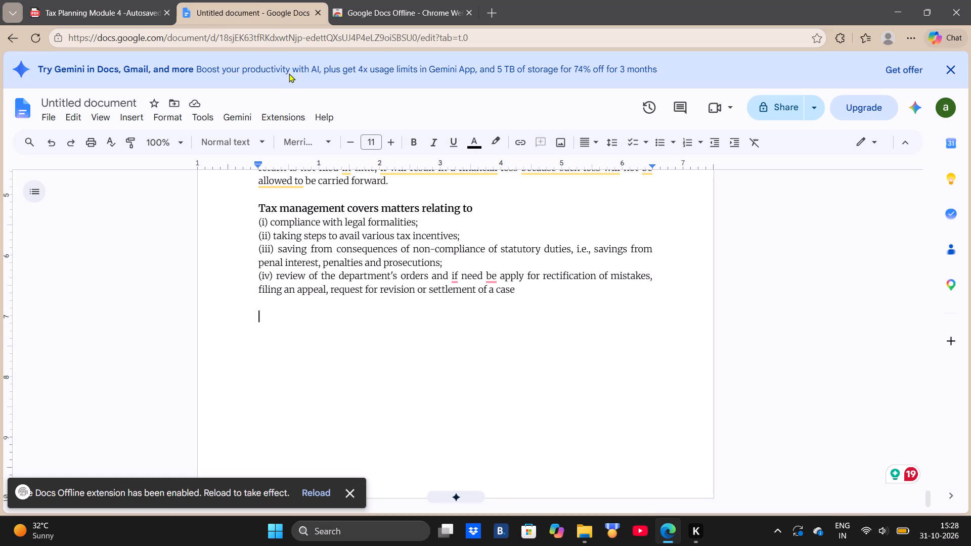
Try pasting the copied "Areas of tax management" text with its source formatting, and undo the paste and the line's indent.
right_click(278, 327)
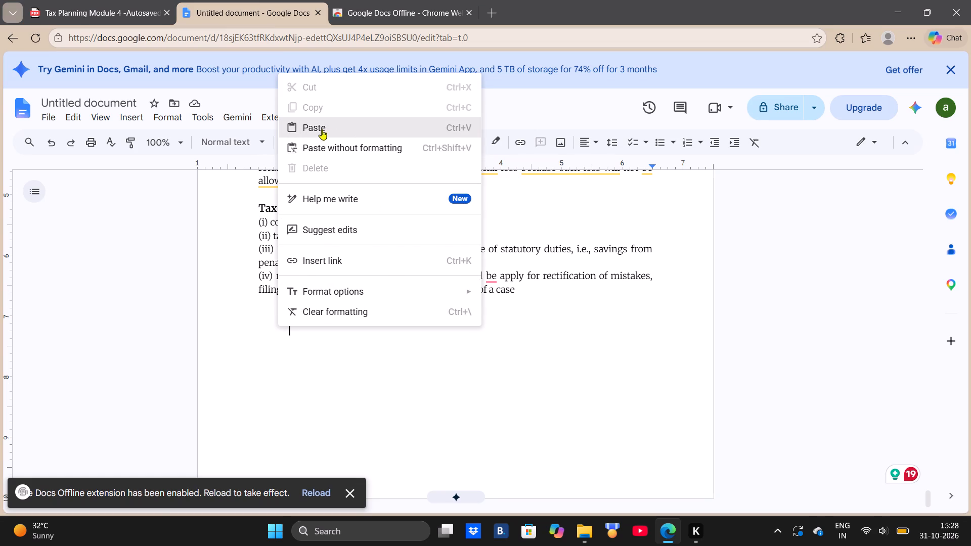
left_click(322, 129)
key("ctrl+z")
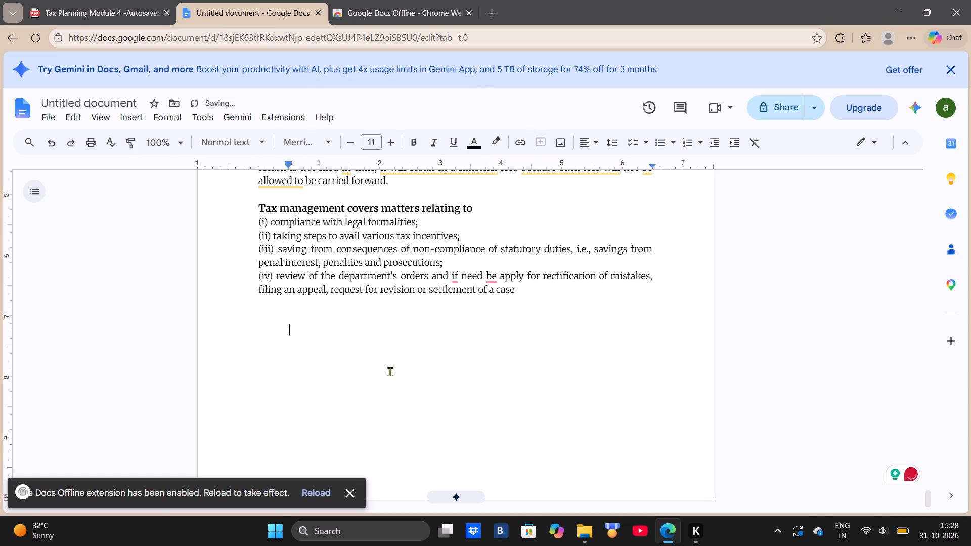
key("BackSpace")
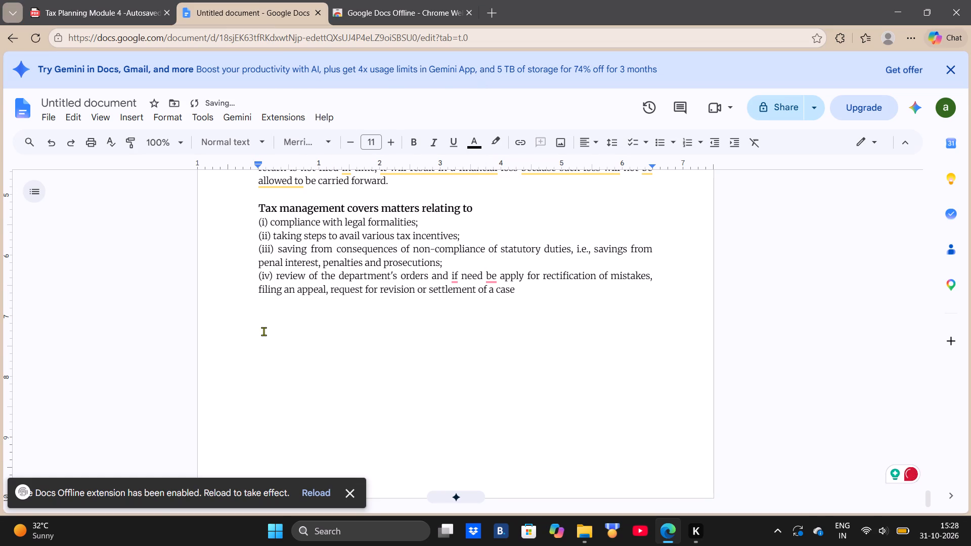
Paste the copied "Areas of tax management" text without formatting below item (iv).
right_click(263, 331)
left_click(299, 152)
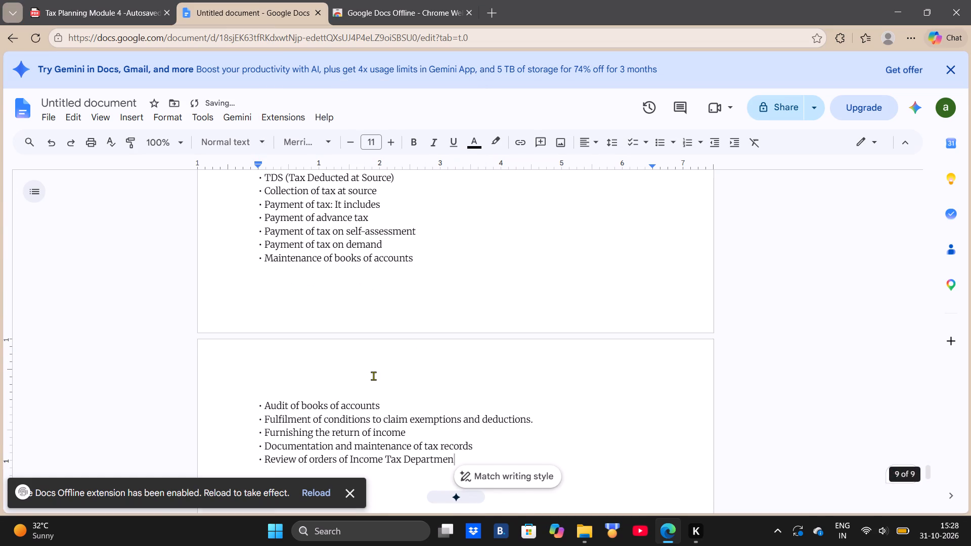
Compare the pasted "Areas of tax management" list with the bullet levels on page 23 of the PDF.
scroll(374, 376, "up", 2)
scroll(302, 384, "down", 2)
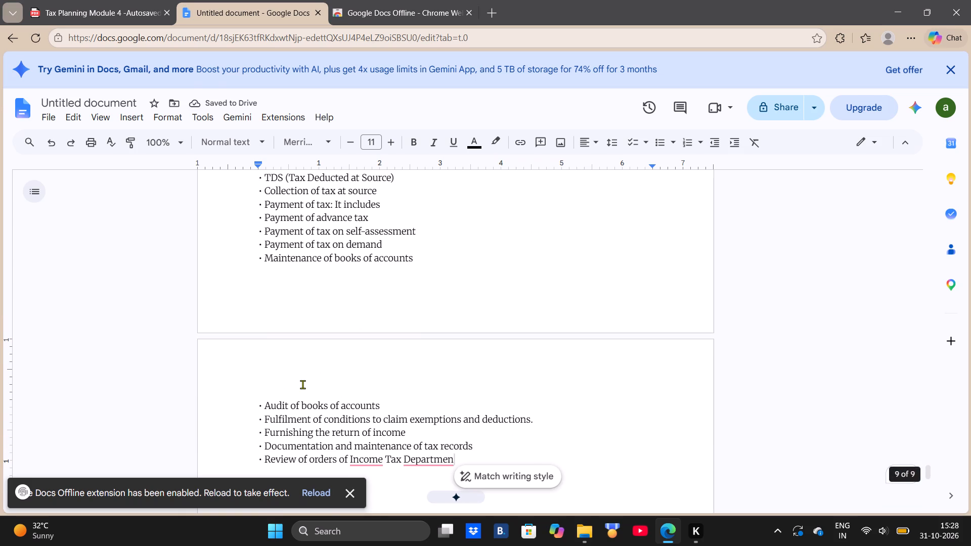
scroll(302, 384, "down", 2)
scroll(302, 384, "up", 2)
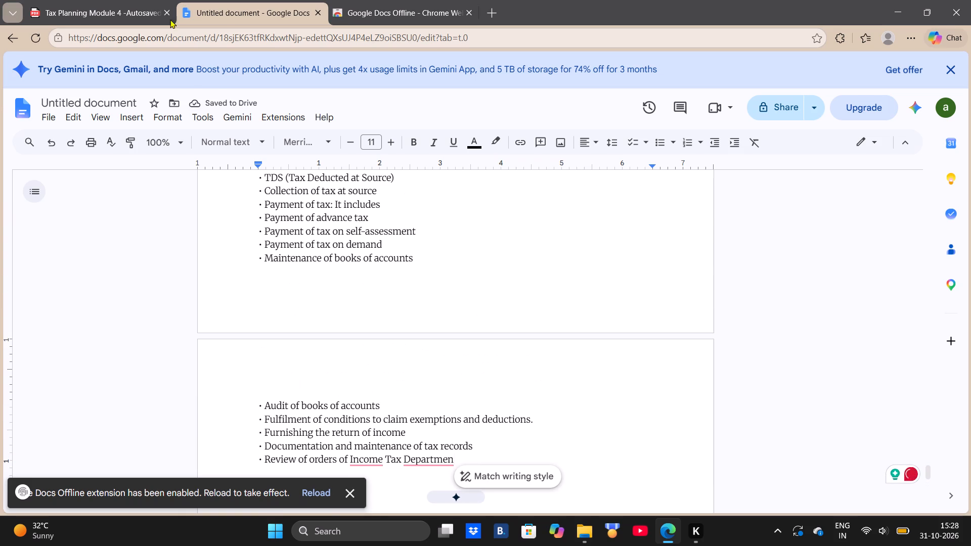
left_click(126, 12)
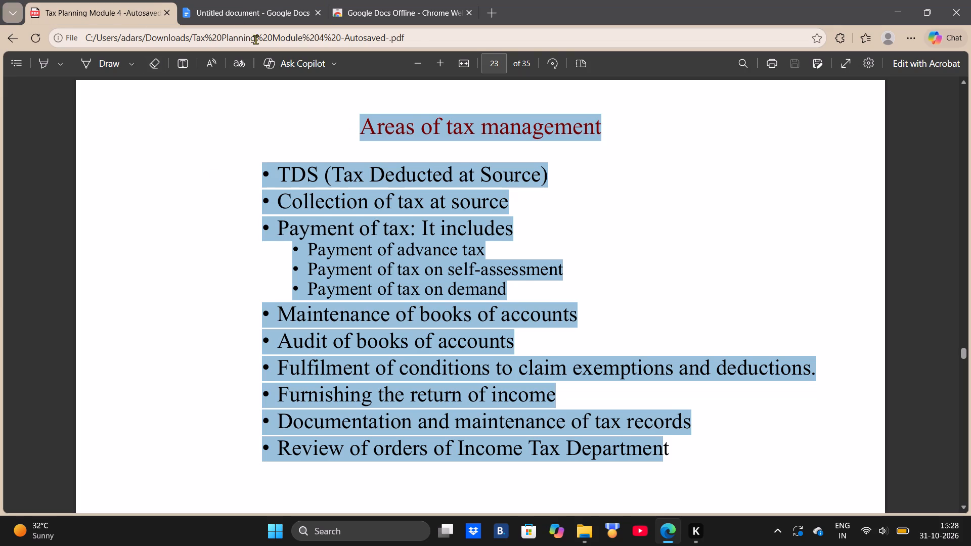
left_click(227, 9)
scroll(315, 270, "up", 1)
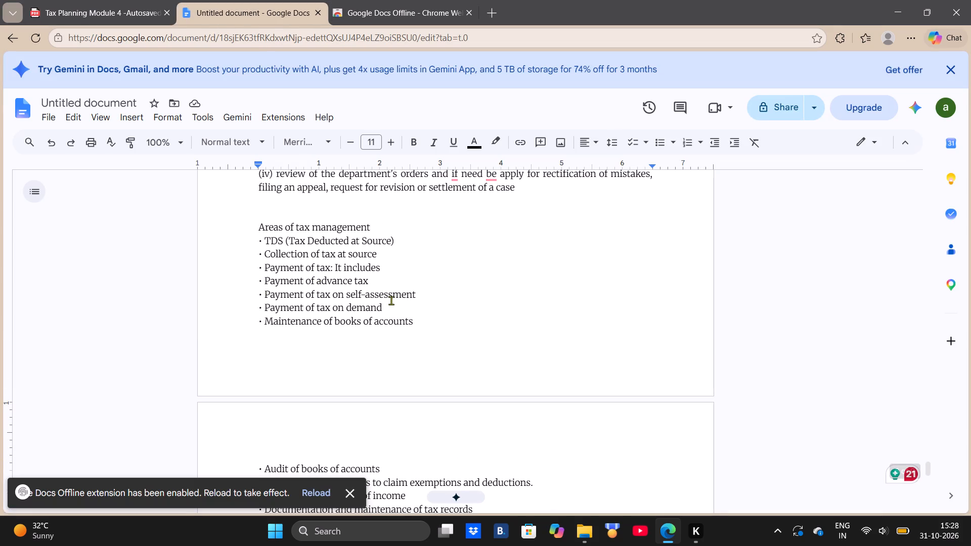
Remove the bullet characters before "TDS", "Collection of tax at source", "Payment of tax: It includes" and "Maintenance of books of accounts".
left_click(266, 242)
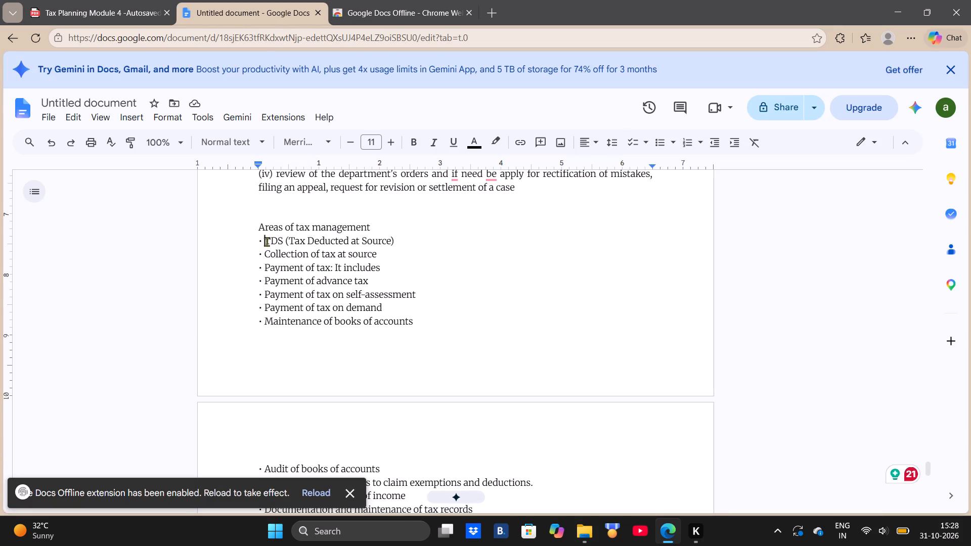
key("BackSpace")
key("BackSpace")
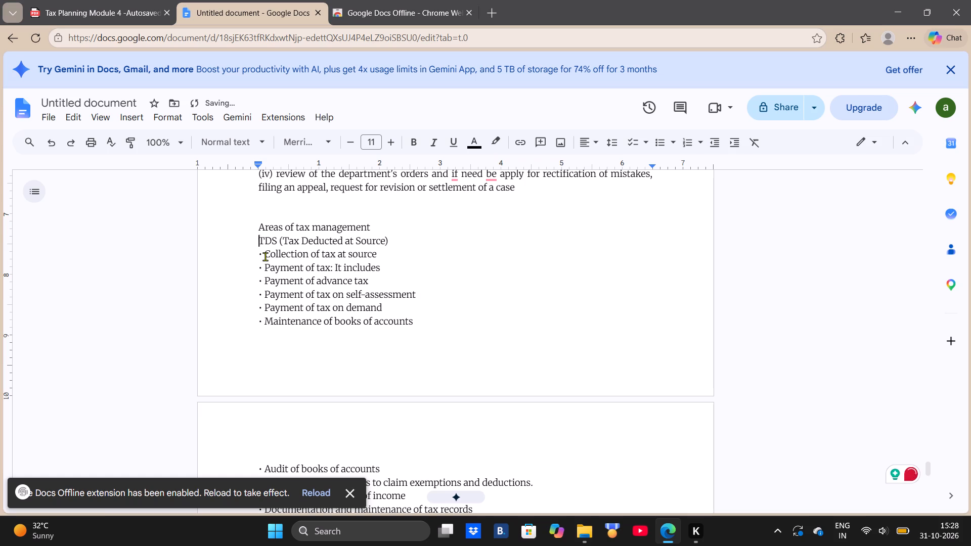
left_click(264, 256)
key("BackSpace")
key("BackSpace")
left_click(264, 270)
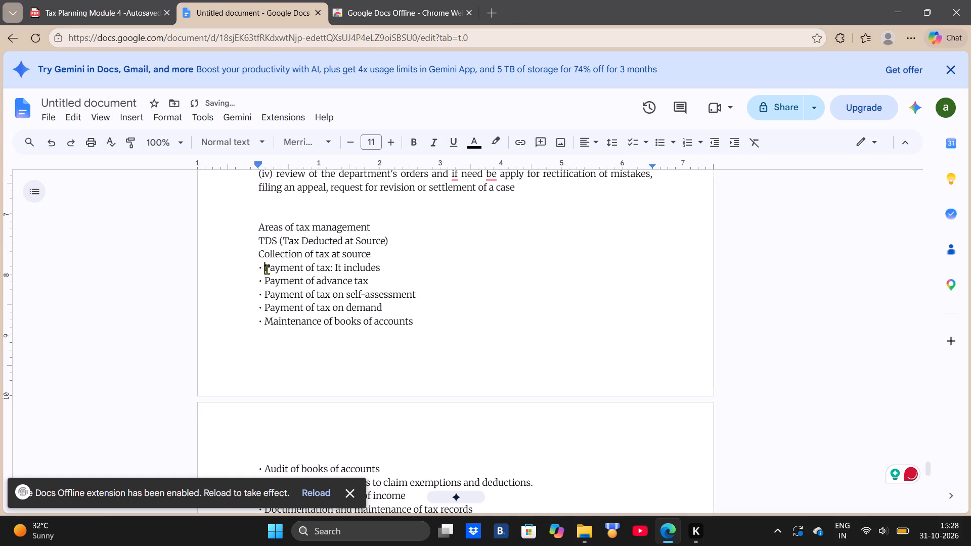
key("BackSpace")
key("BackSpace")
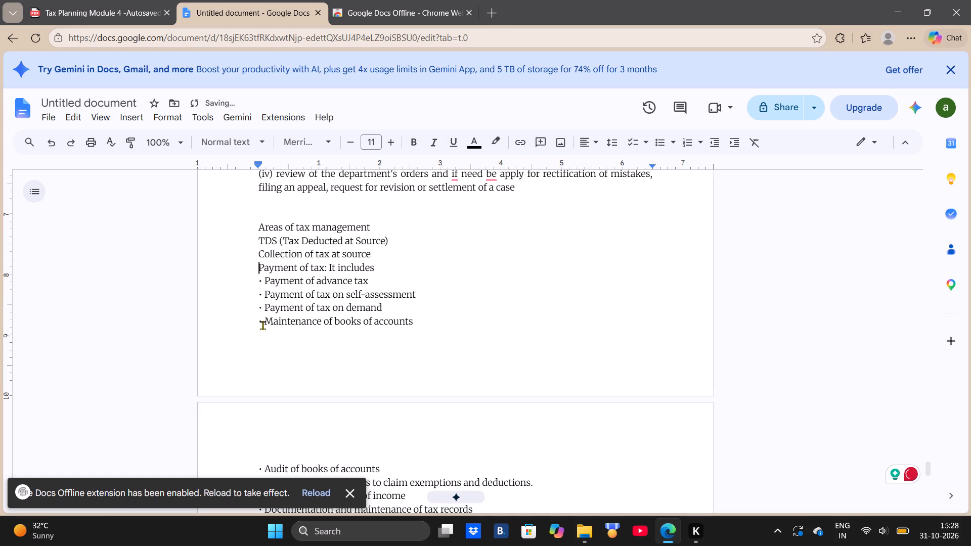
left_click(264, 323)
key("BackSpace")
key("BackSpace")
Remove the bullet characters from the five remaining list lines, from "Audit of books of accounts" to "Review of orders".
scroll(287, 385, "down", 3)
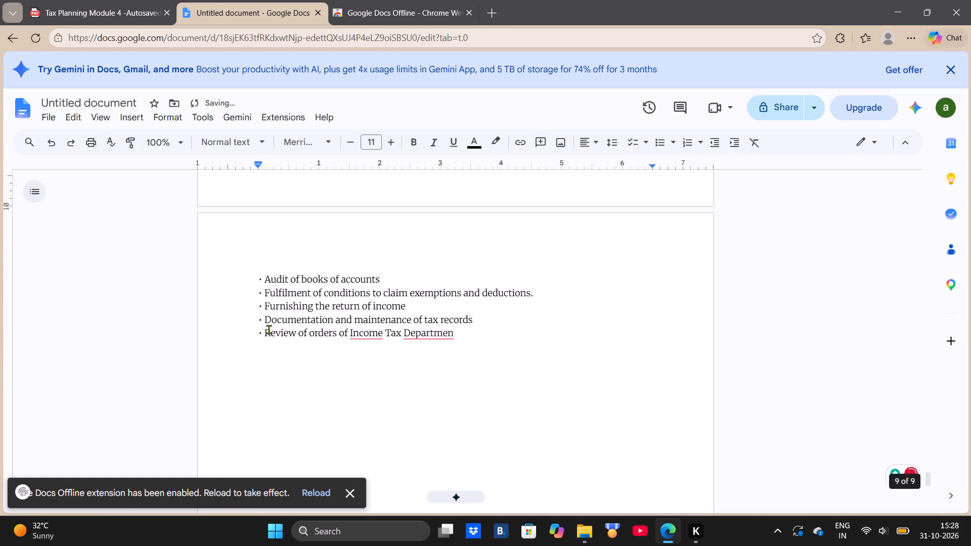
left_click(264, 281)
key("BackSpace")
key("BackSpace")
left_click(263, 293)
key("BackSpace")
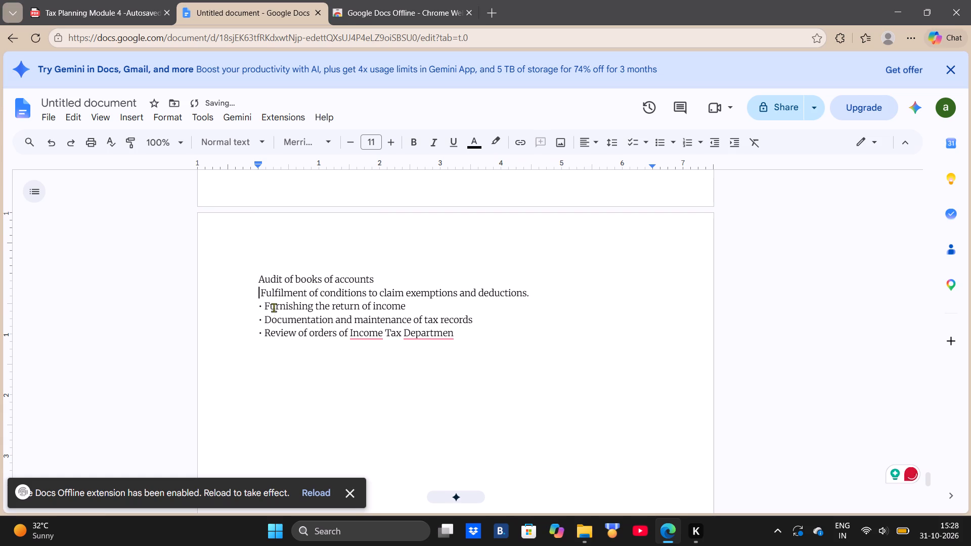
key("BackSpace")
key("Return")
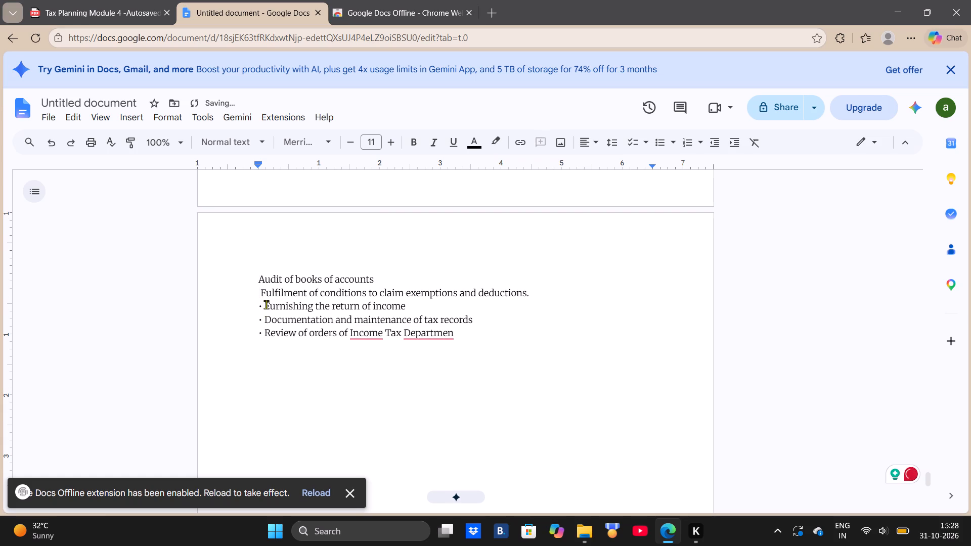
left_click(264, 303)
key("BackSpace")
key("BackSpace")
left_click(266, 321)
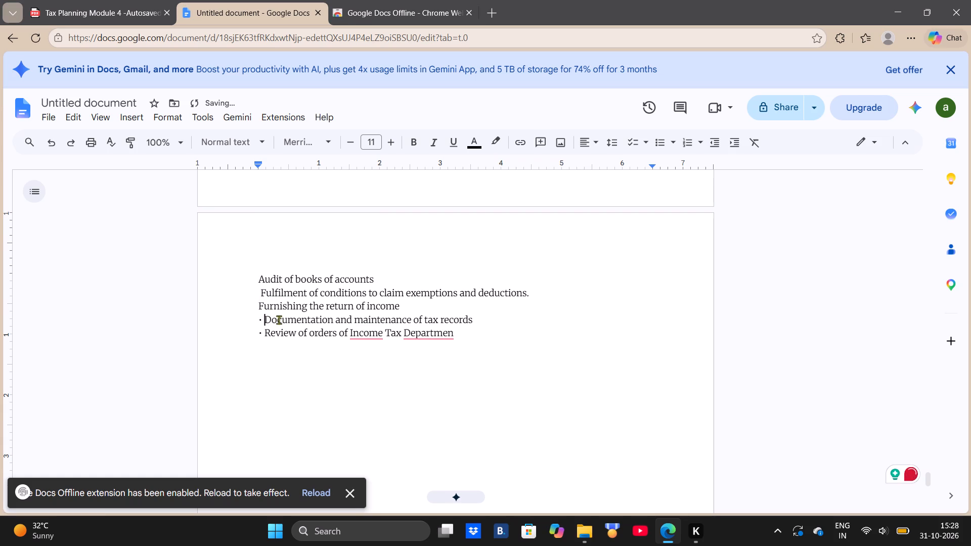
key("BackSpace")
key("BackSpace")
left_click(264, 331)
key("BackSpace")
key("BackSpace")
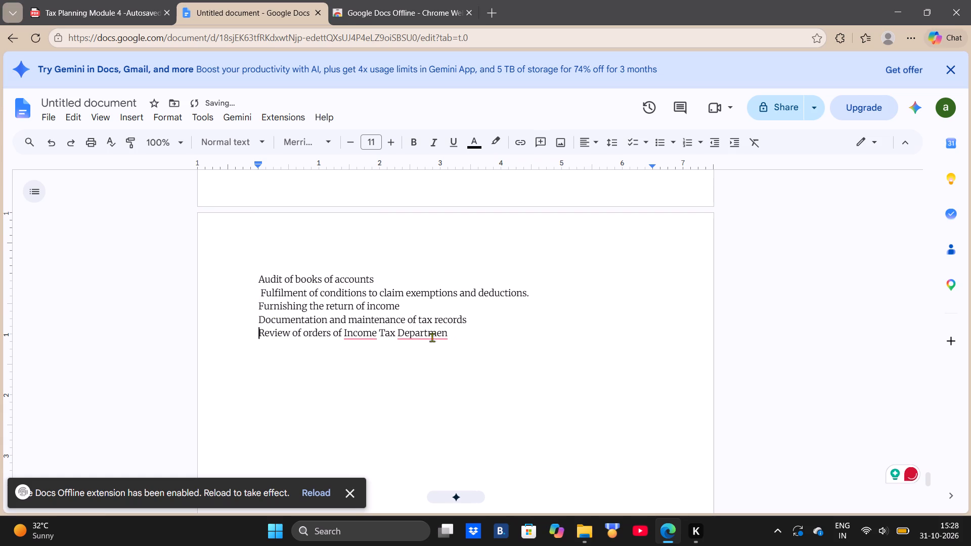
Add the missing "t" to complete "Department" at the end of the "Review of orders" line.
left_click(449, 336)
key("t")
Accept the suggested correction that adds "the" before "Income Tax Department" in the "Review of orders" line.
left_click(368, 360)
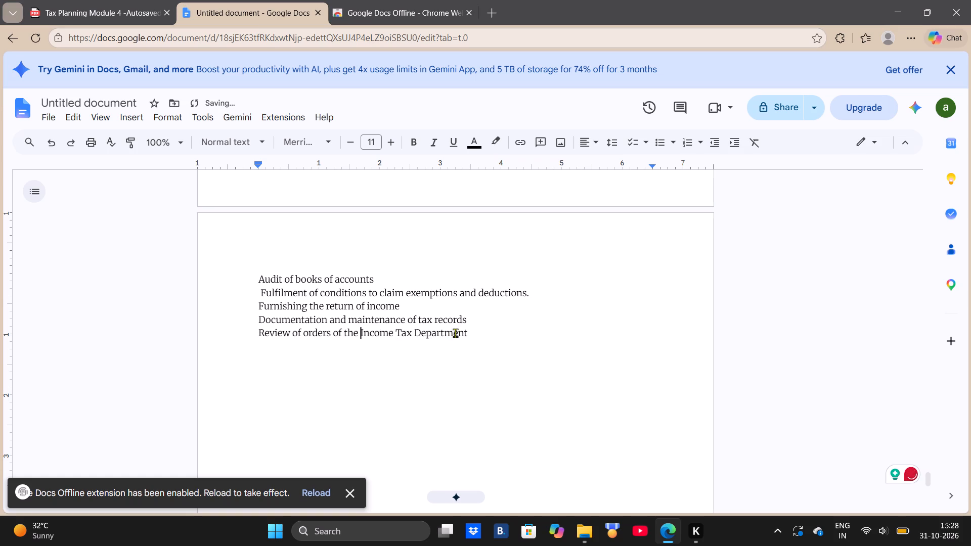
Remove the leading space before "Fulfilment of conditions to claim exemptions and deductions.".
left_click_drag(467, 333, 284, 308)
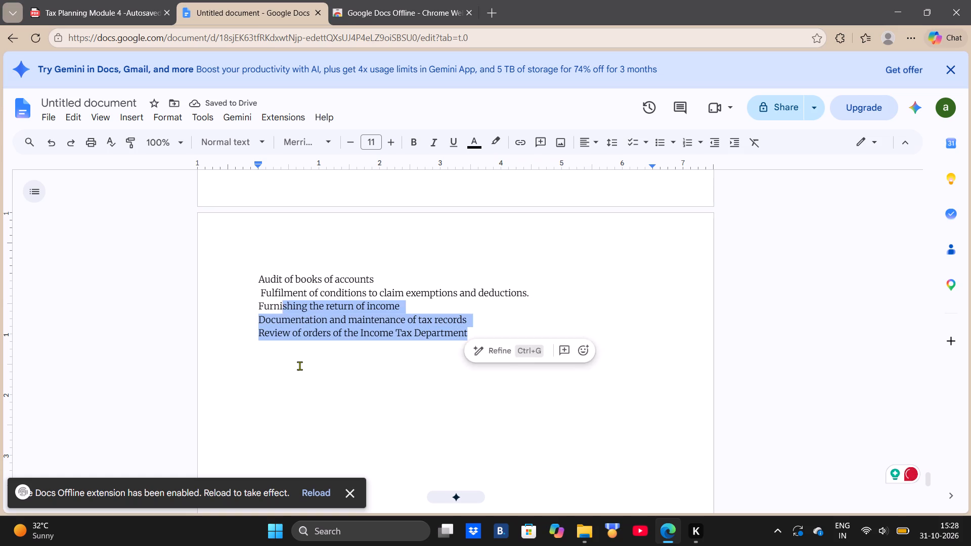
left_click(299, 366)
left_click(260, 295)
key("BackSpace")
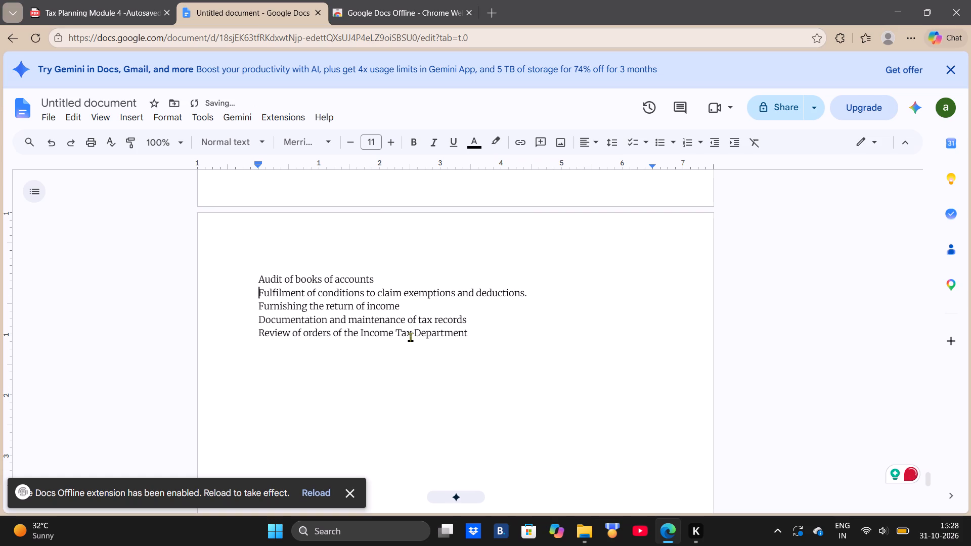
Format the five lines from "Audit of books of accounts" to "Review of orders" as a bulleted list.
left_click_drag(469, 334, 255, 278)
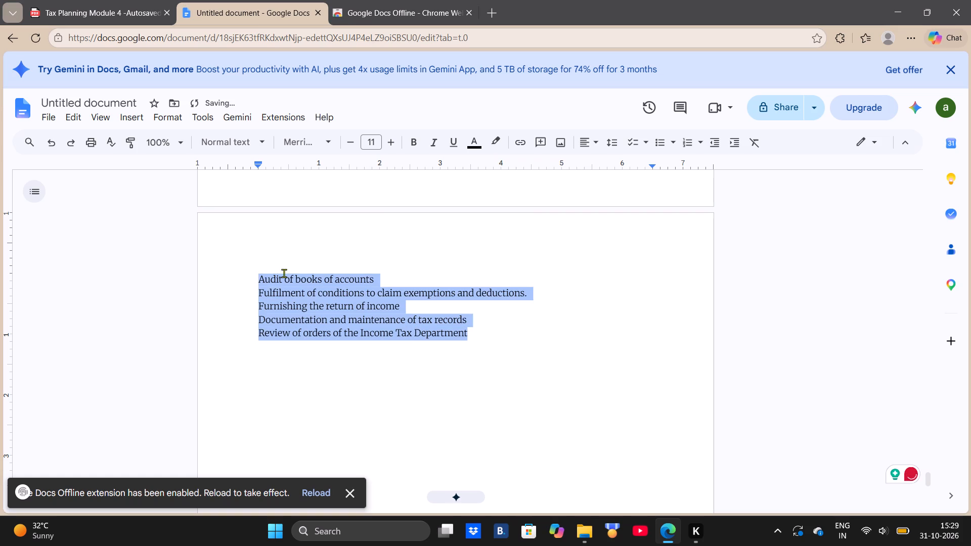
left_click(658, 141)
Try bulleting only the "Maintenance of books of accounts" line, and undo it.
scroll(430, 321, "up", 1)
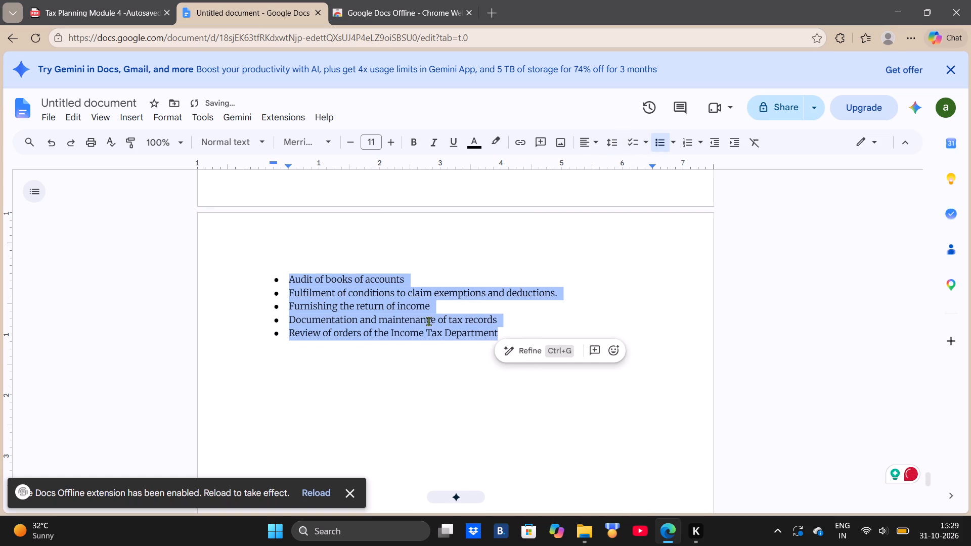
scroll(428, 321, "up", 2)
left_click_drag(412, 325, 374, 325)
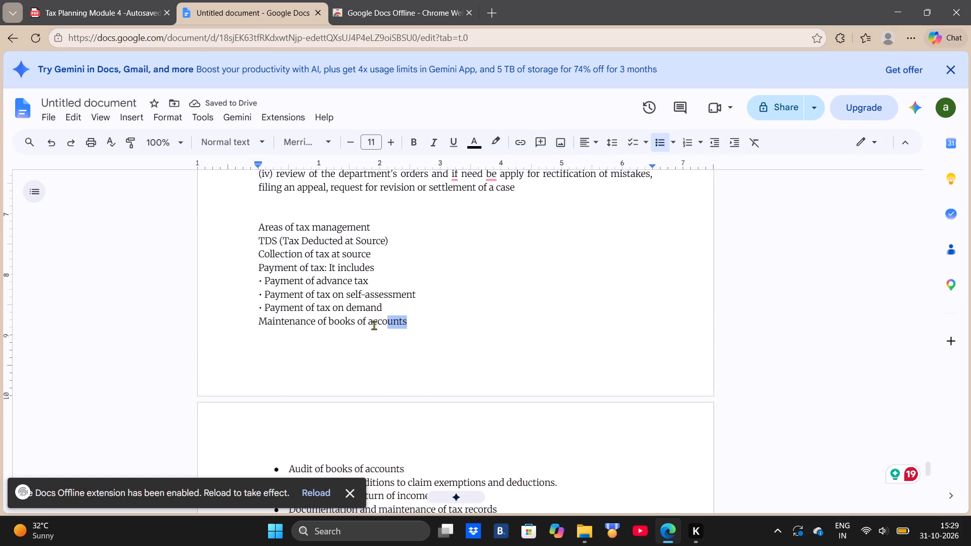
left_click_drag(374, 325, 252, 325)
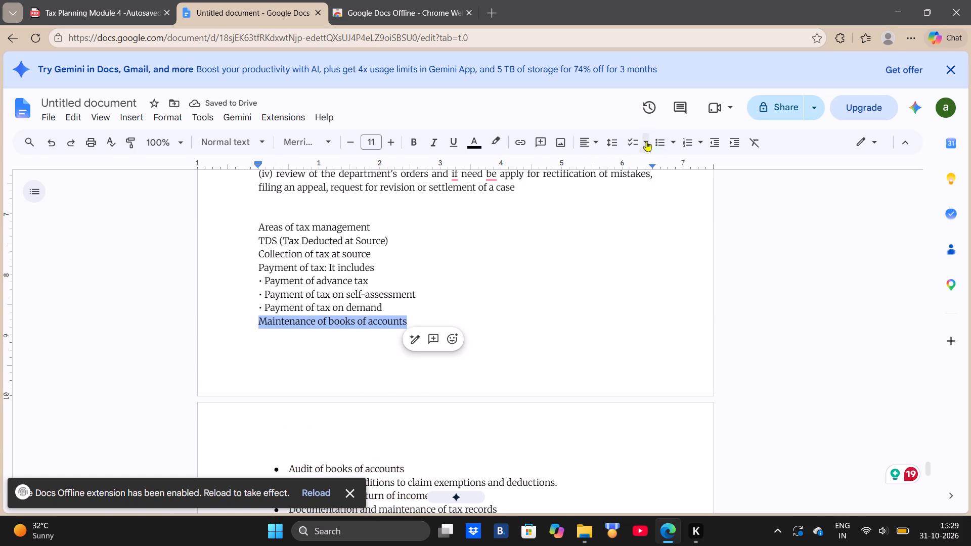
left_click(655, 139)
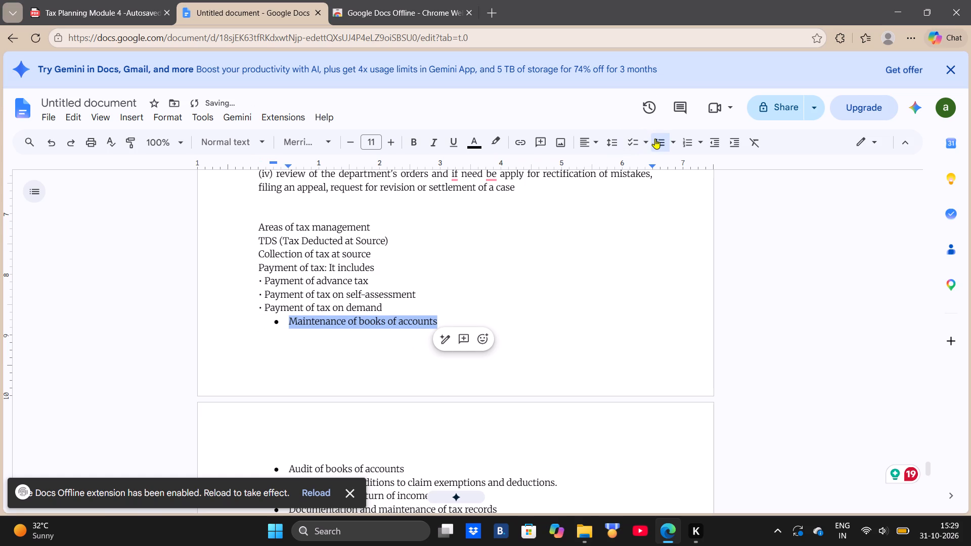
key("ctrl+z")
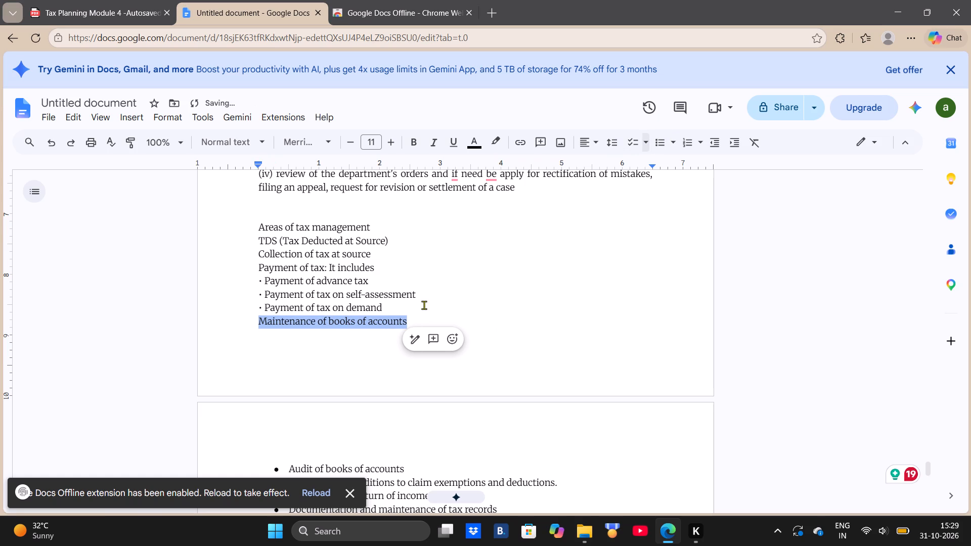
Format all lines from "TDS (Tax Deducted at Source)" to "Maintenance of books of accounts" as a bulleted list.
left_click(422, 307)
left_click_drag(412, 324, 256, 245)
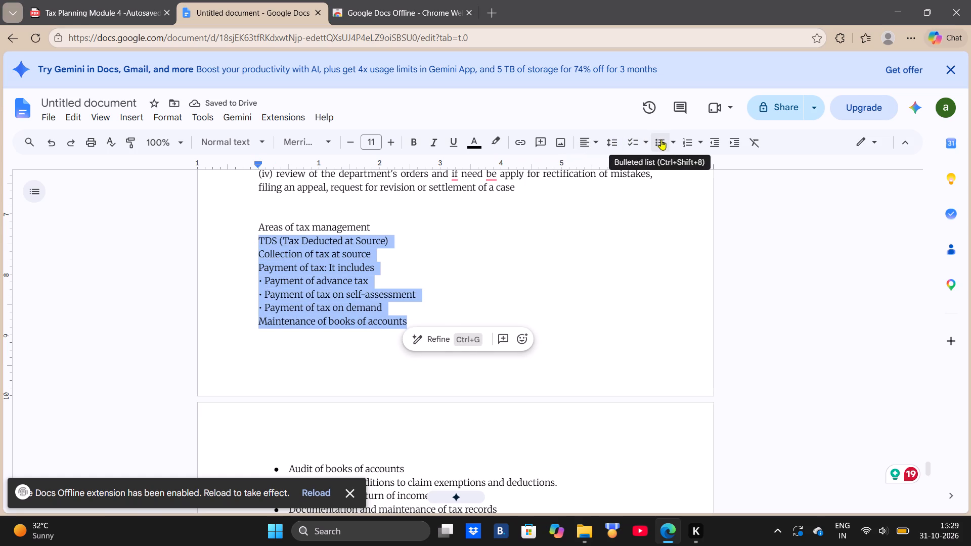
left_click(661, 140)
left_click(594, 273)
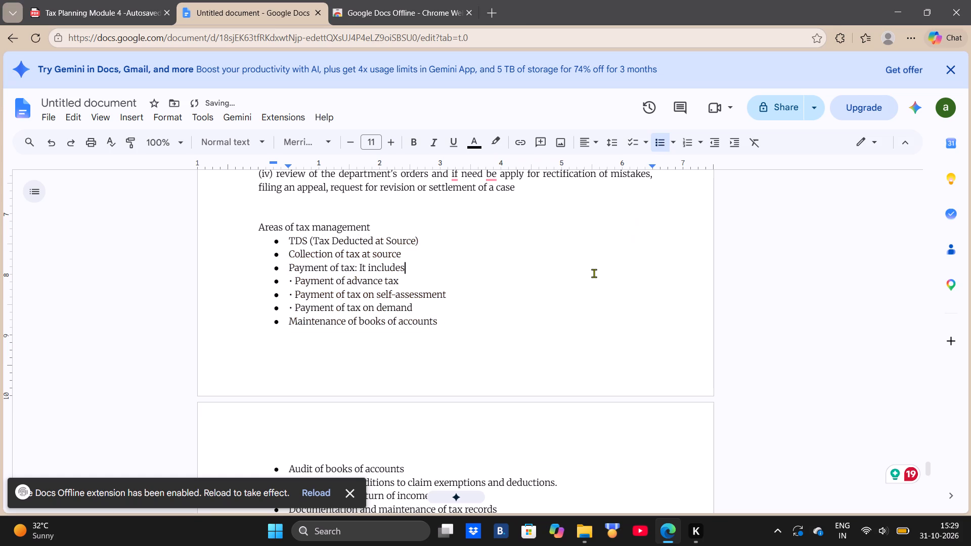
Remove the list bullets from the advance tax, self-assessment and demand payment lines, keeping their small dots and indentation.
left_click(275, 284)
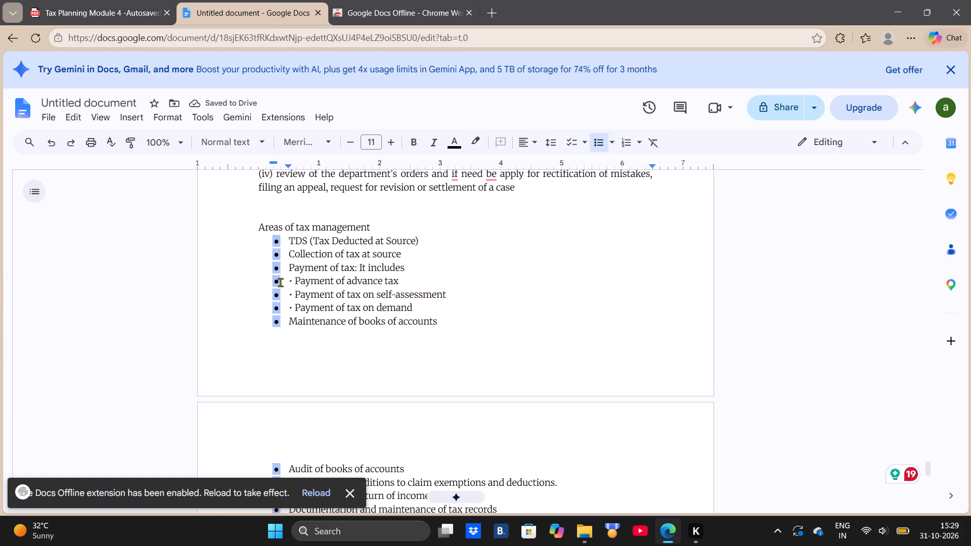
left_click(280, 282)
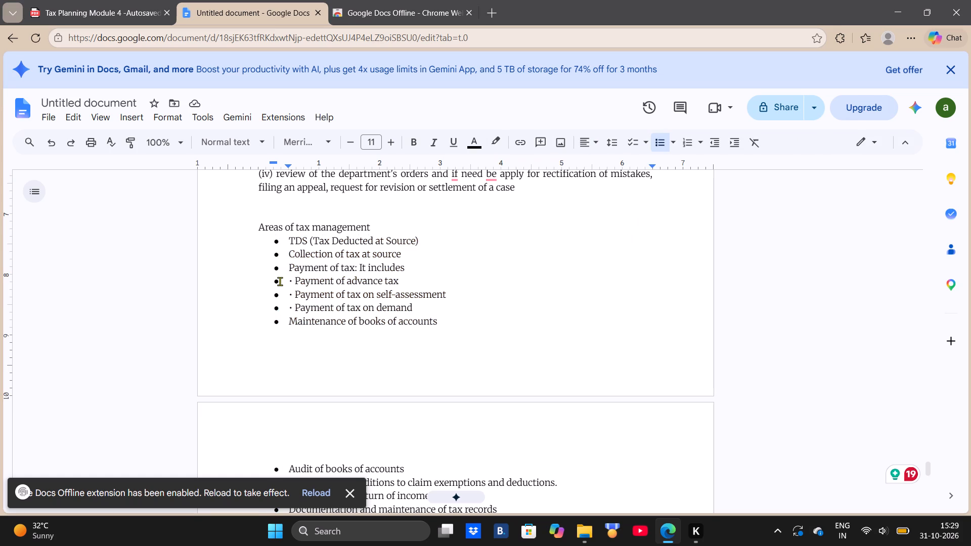
left_click(280, 281)
left_click_drag(275, 283, 281, 296)
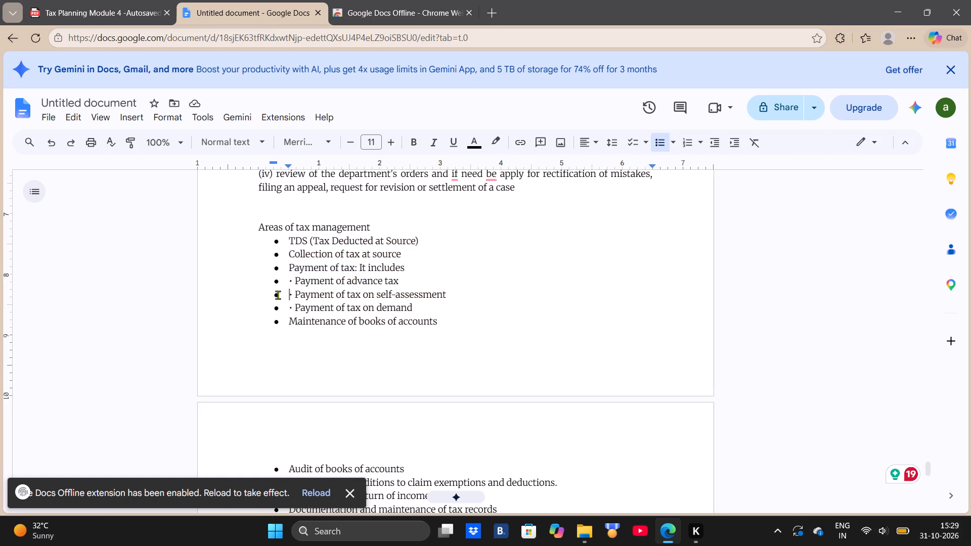
left_click(275, 300)
left_click(277, 296)
key("BackSpace")
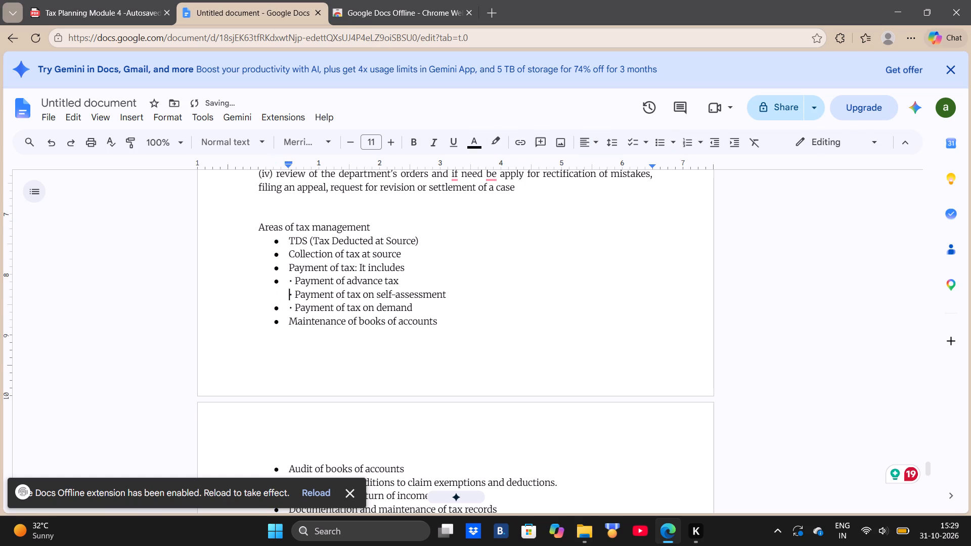
left_click(277, 282)
left_click(278, 282)
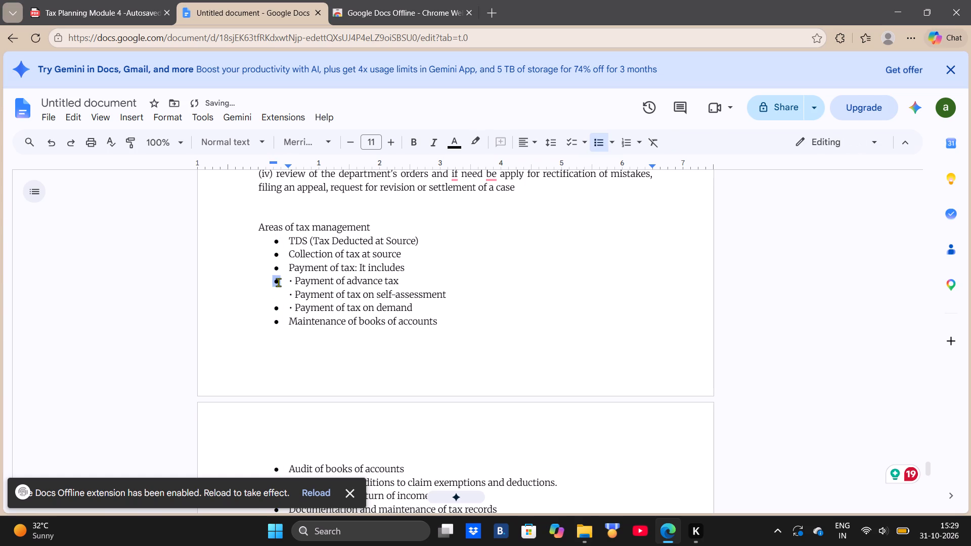
key("BackSpace")
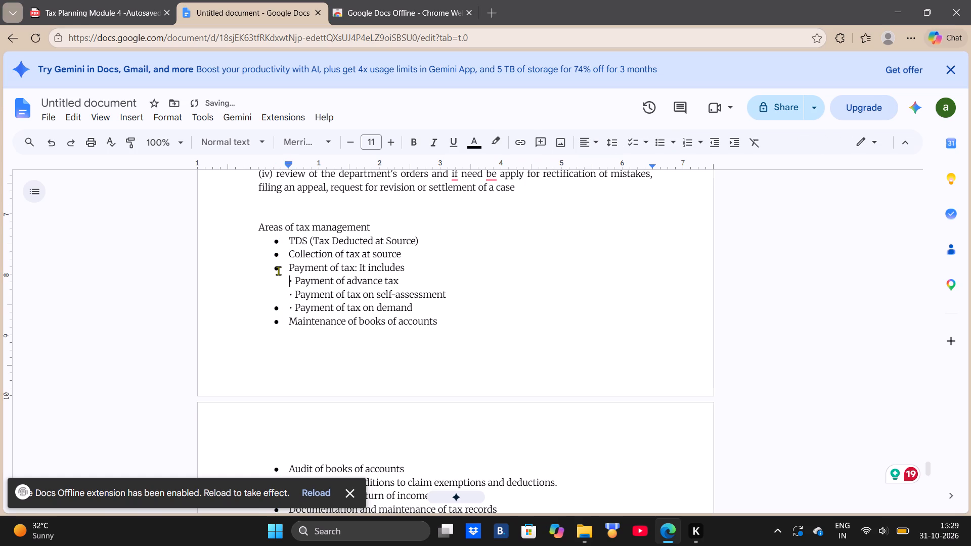
left_click(279, 308)
left_click(279, 308)
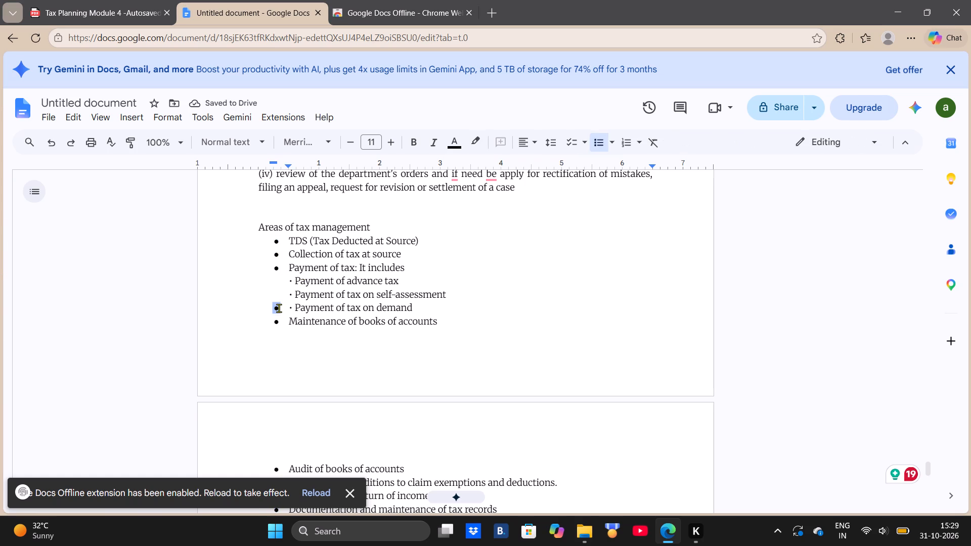
key("BackSpace")
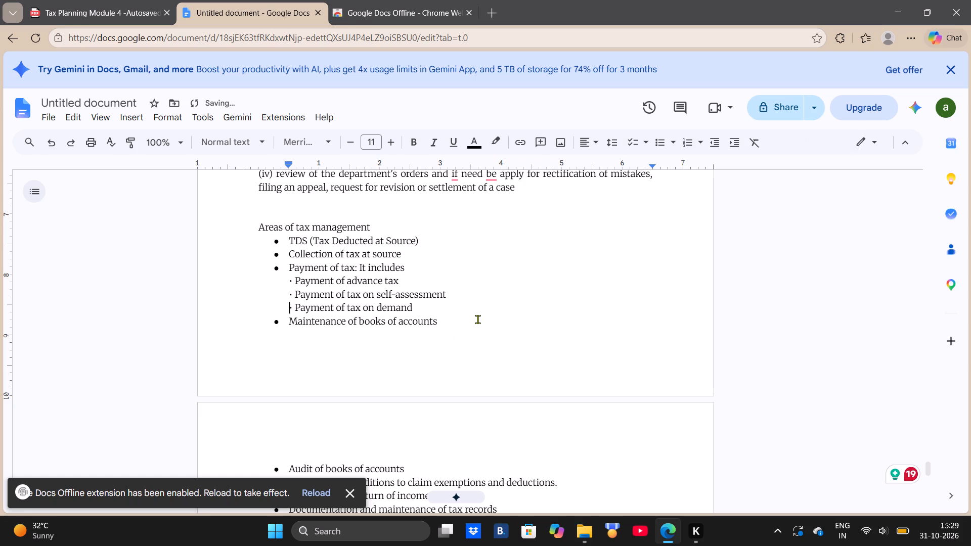
left_click(477, 319)
Make the "Areas of tax management" heading bold at font size 12, keeping the Merriweather font.
scroll(477, 319, "down", 1)
scroll(443, 315, "up", 2)
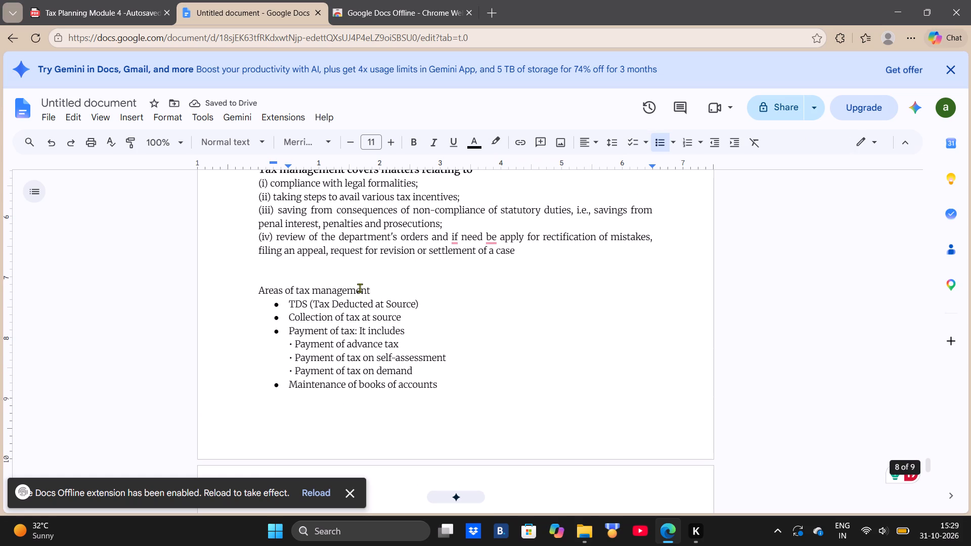
left_click_drag(372, 289, 257, 289)
double_click(391, 141)
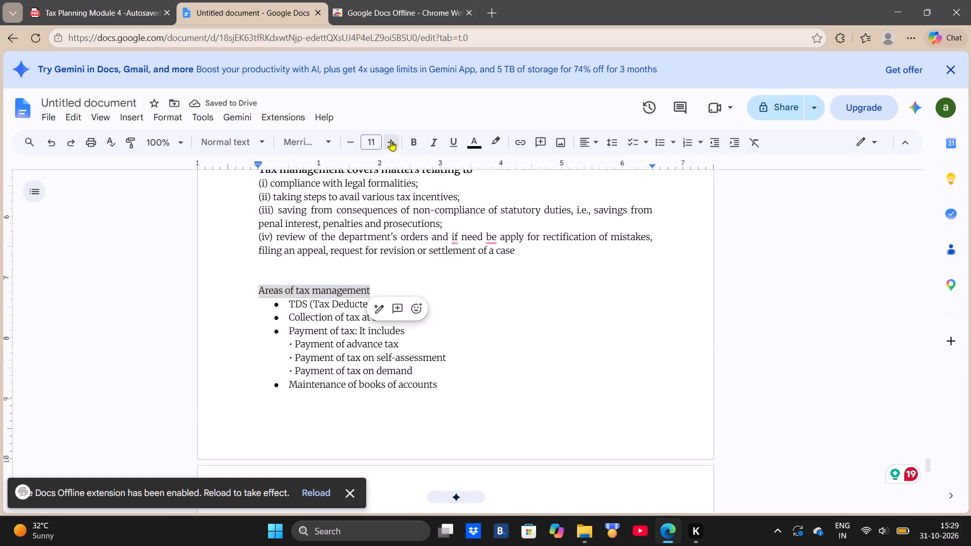
left_click(355, 147)
left_click(337, 145)
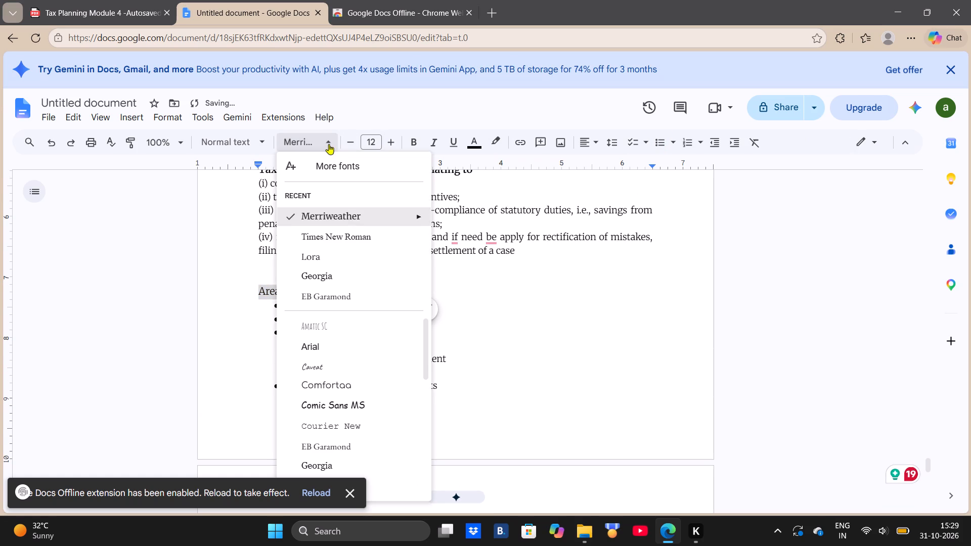
left_click(469, 289)
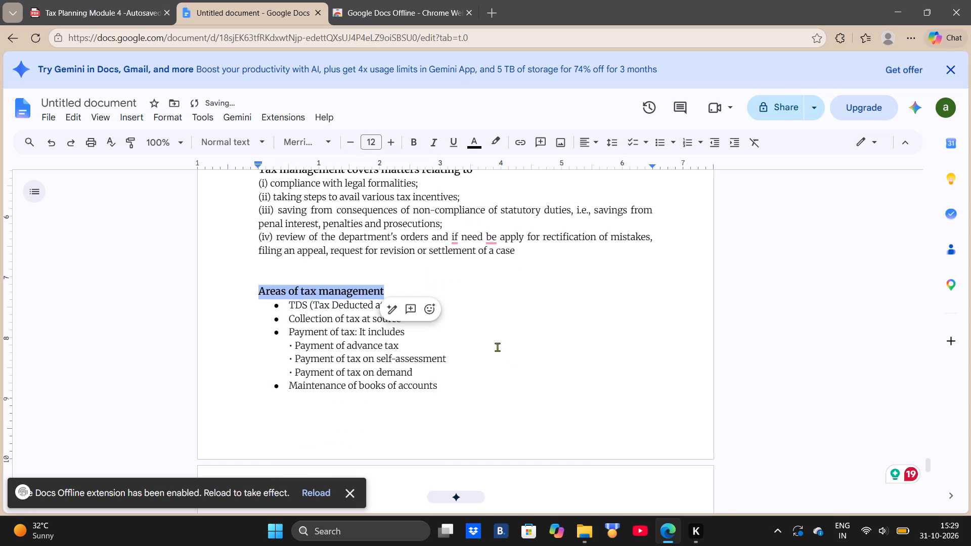
left_click(497, 347)
End the bulleted list after the "Review of orders" line and start a plain paragraph one blank line below it.
scroll(440, 302, "up", 2)
scroll(454, 322, "down", 4)
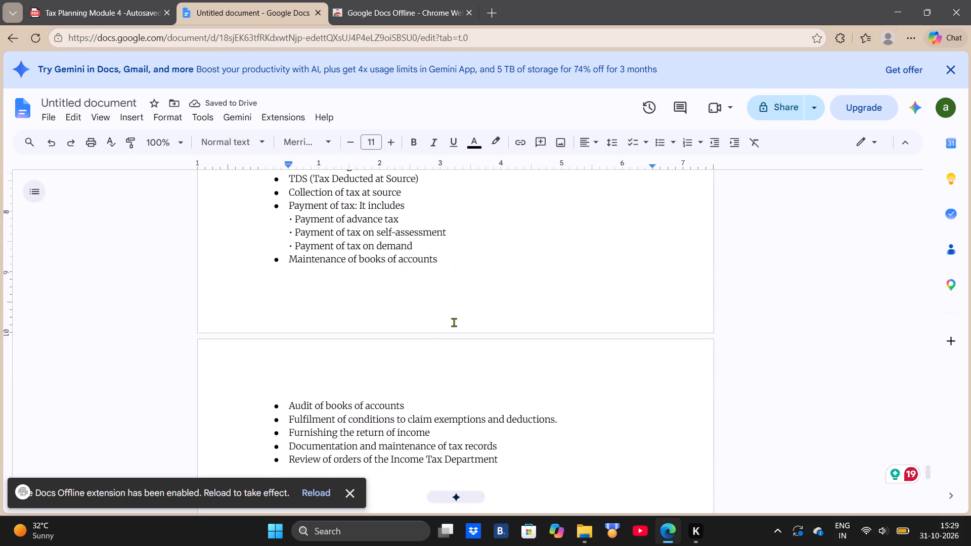
scroll(454, 322, "down", 4)
left_click(509, 206)
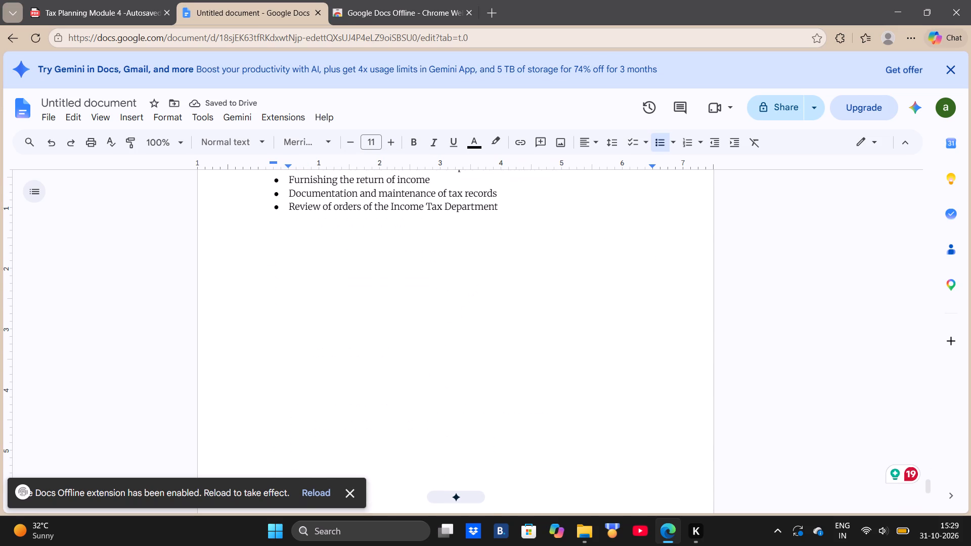
key("Return")
key("Return")
key("Return")
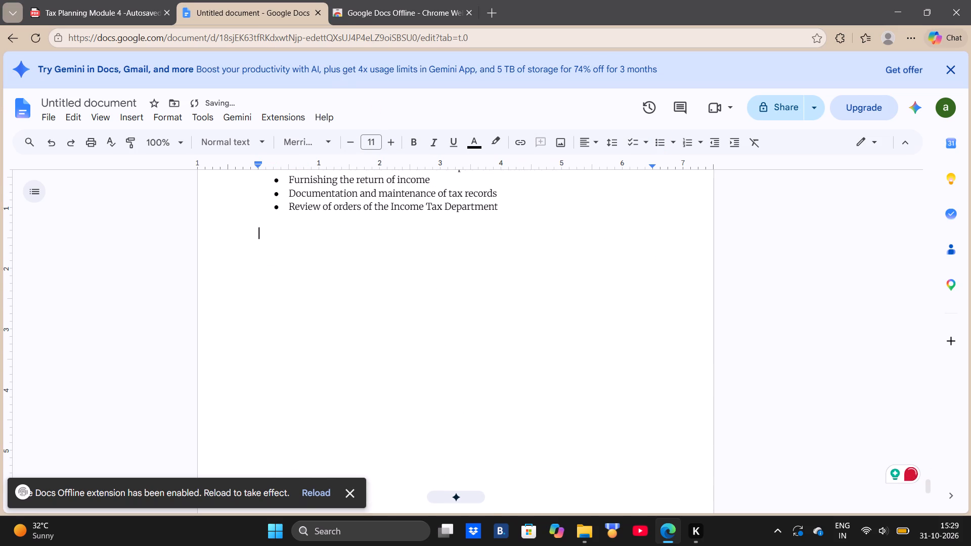
Copy page 25 of the Tax Planning Module 4 PDF, from "TAX PLANNING UNDER THE HEAD SALARIES" through the Uniform allowance paragraph.
left_click(129, 2)
scroll(489, 257, "down", 5)
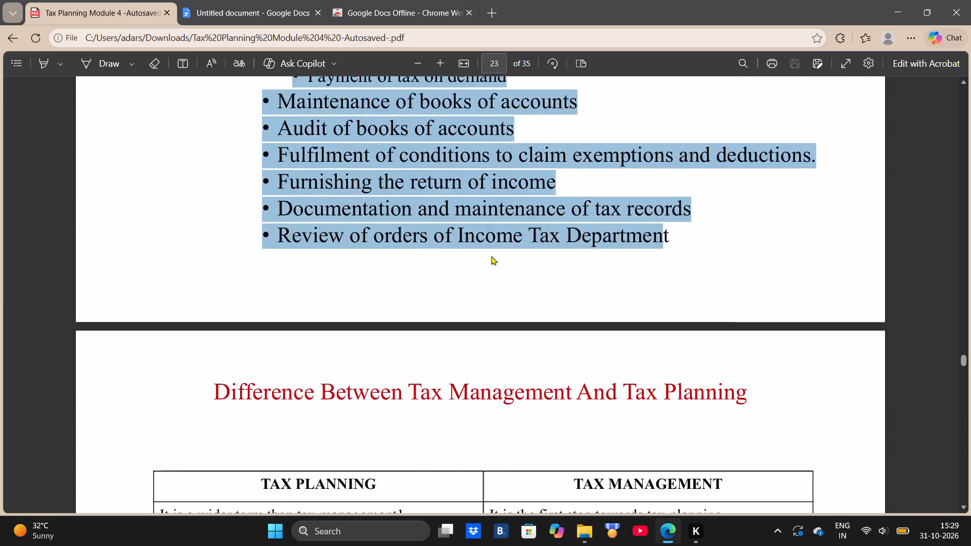
scroll(491, 256, "down", 3)
scroll(296, 189, "up", 1)
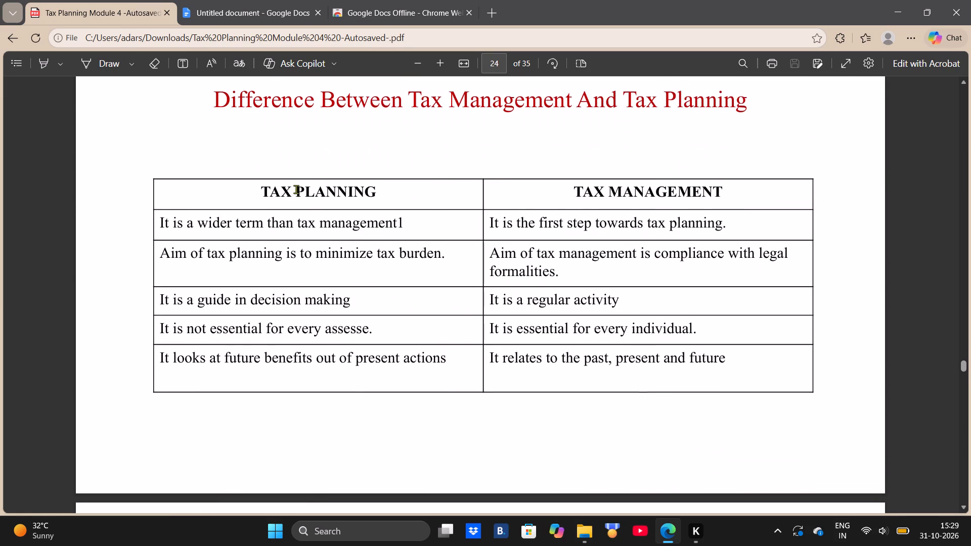
scroll(320, 207, "down", 7)
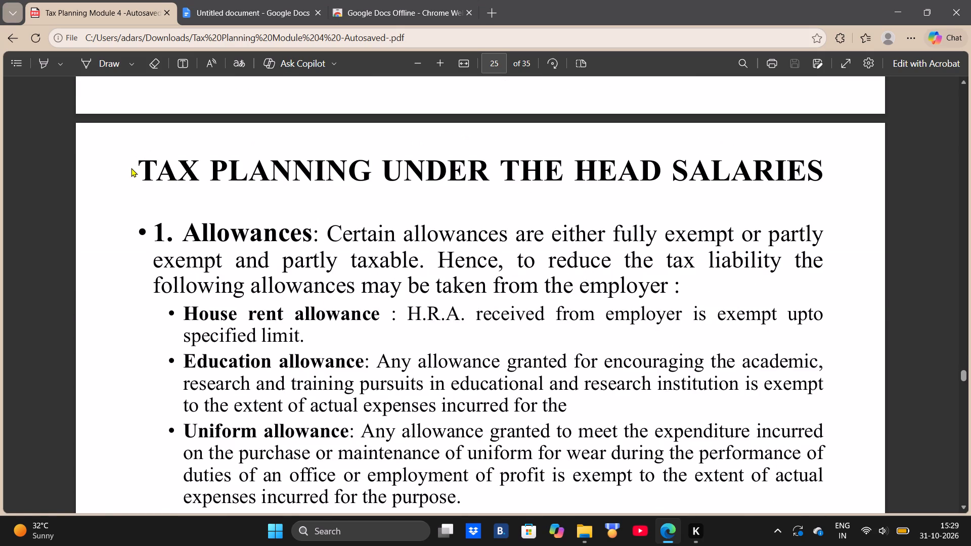
left_click_drag(131, 166, 184, 253)
left_click_drag(140, 164, 177, 230)
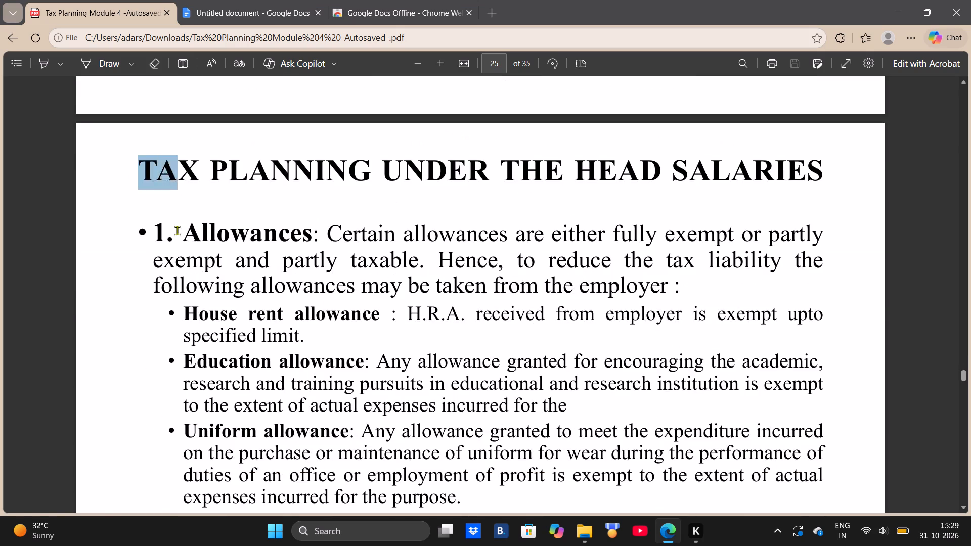
left_click_drag(177, 230, 487, 506)
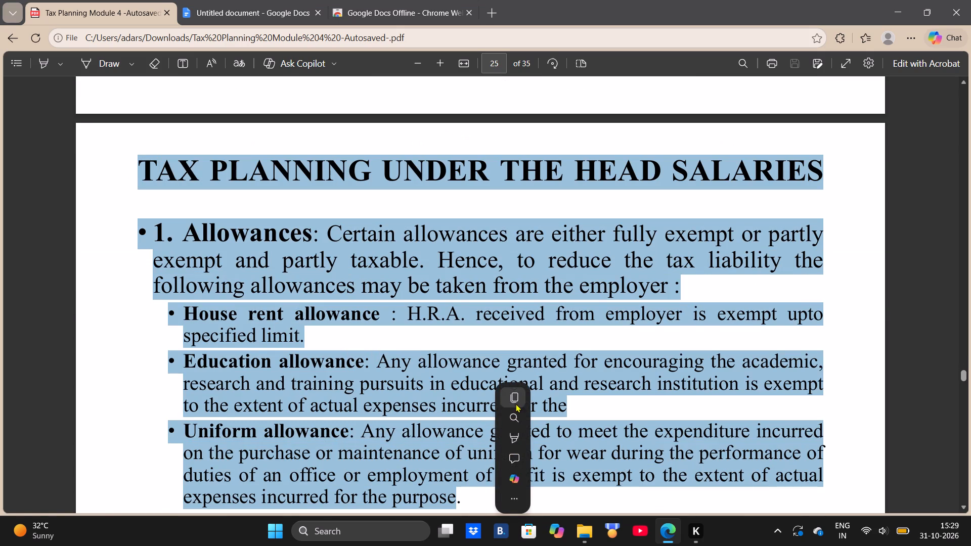
left_click(515, 394)
Paste the copied salaries section without formatting into the Google Docs notes, below the "Areas of tax management" list.
scroll(515, 394, "down", 3)
left_click(255, 3)
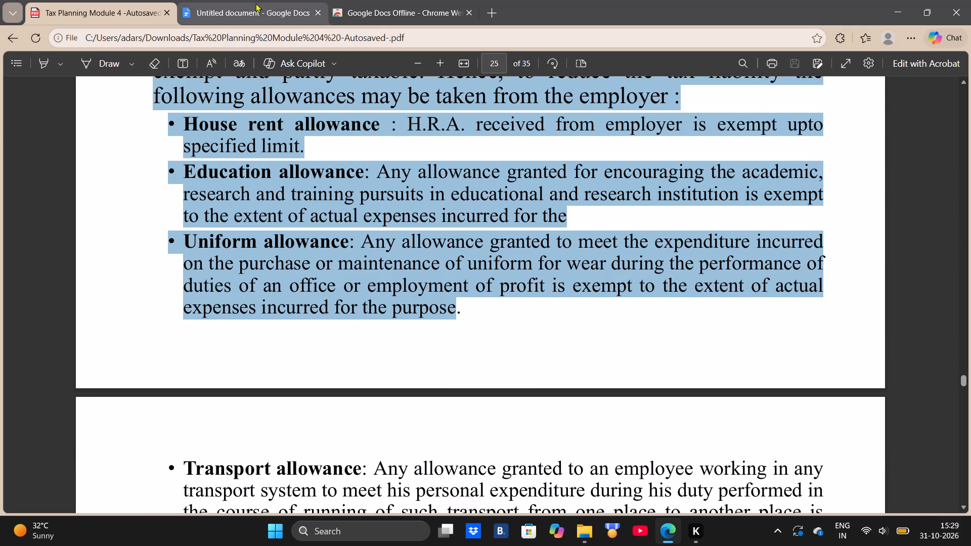
right_click(268, 229)
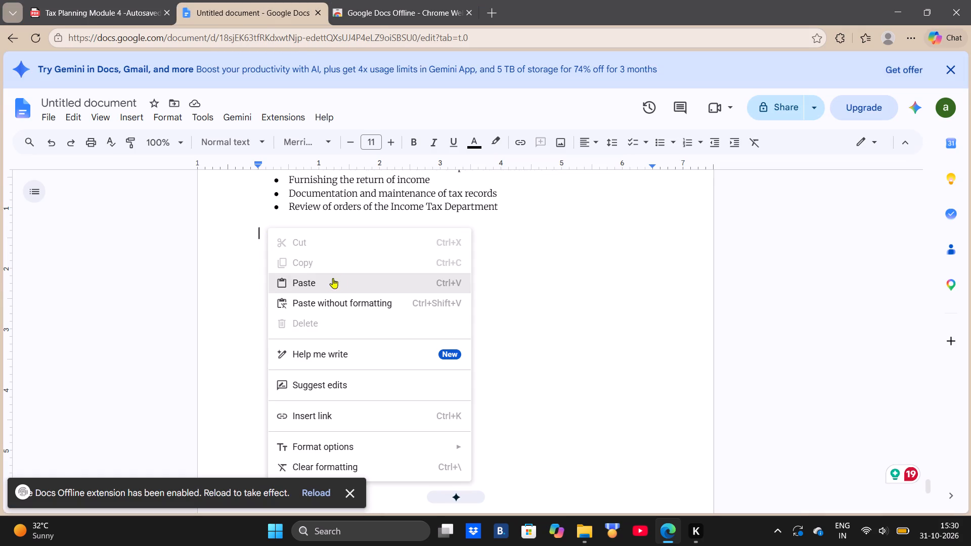
left_click(322, 297)
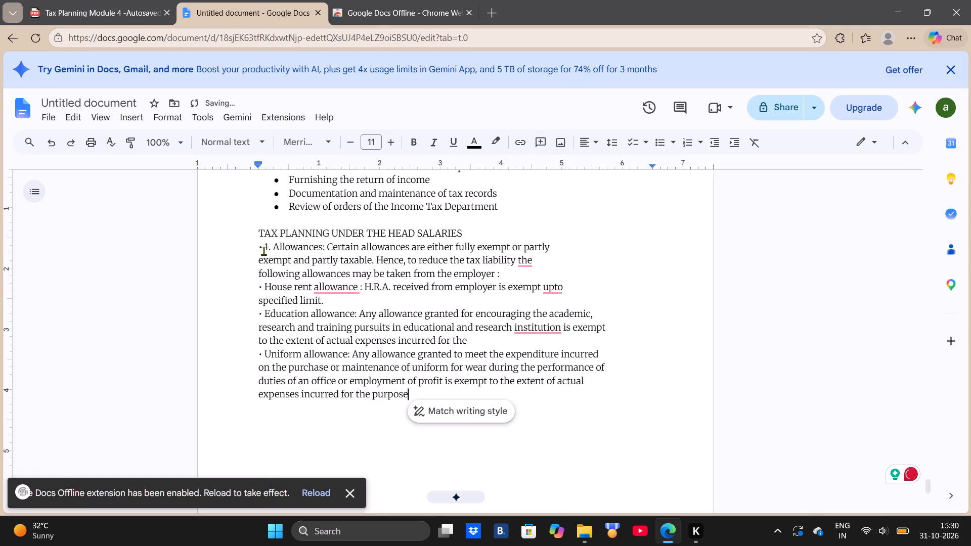
scroll(310, 355, "down", 1)
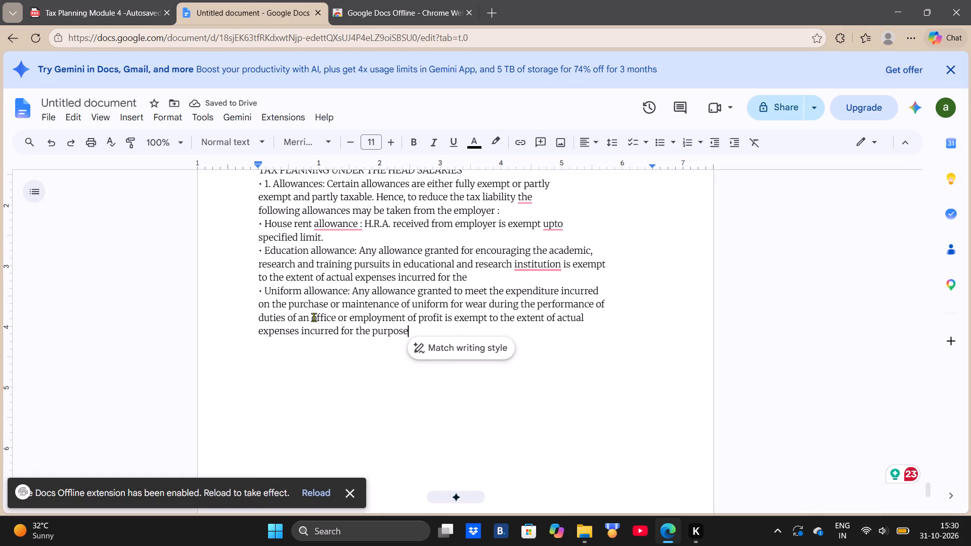
Check page 25 of the Tax Planning Module 4 PDF and delete the bullet character before "1. Allowances" in the Google Docs notes.
left_click(158, 0)
scroll(245, 207, "up", 2)
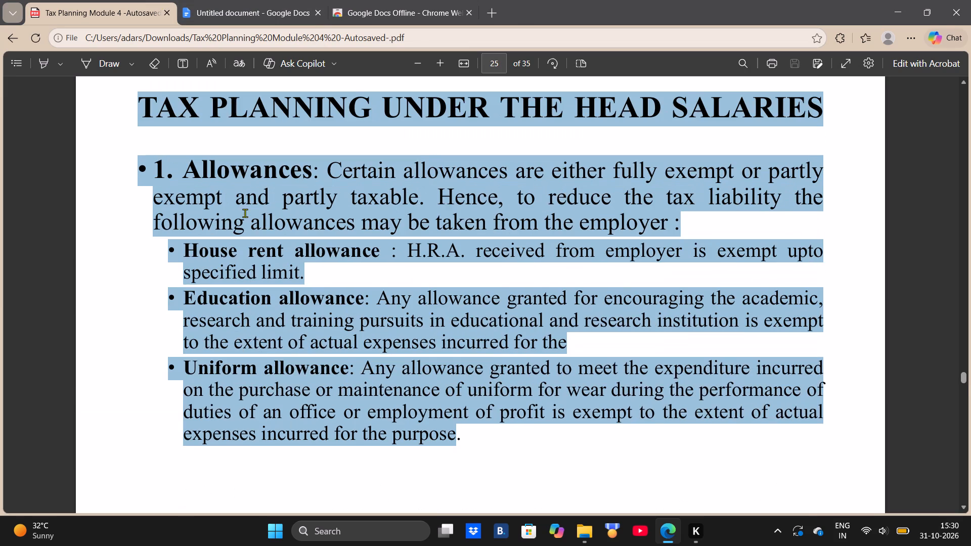
left_click(231, 10)
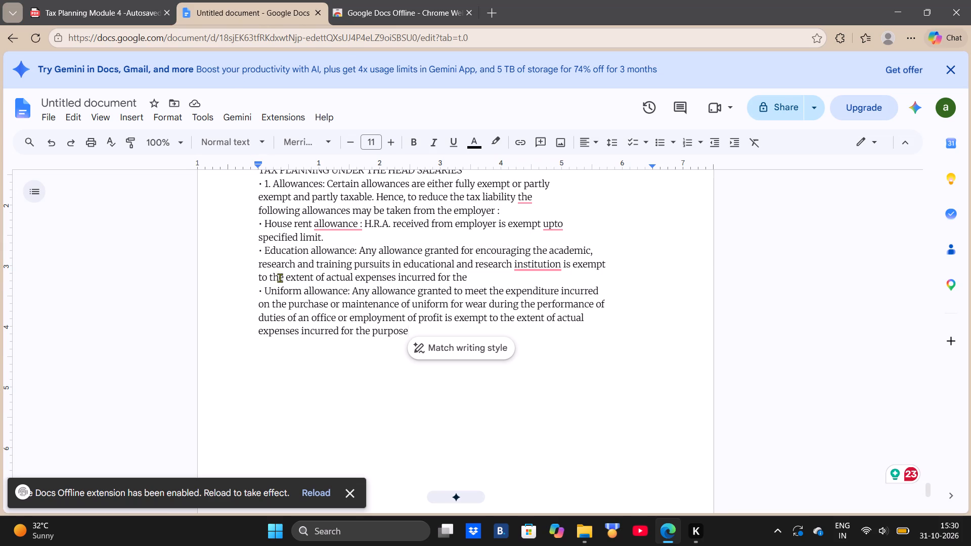
left_click(263, 183)
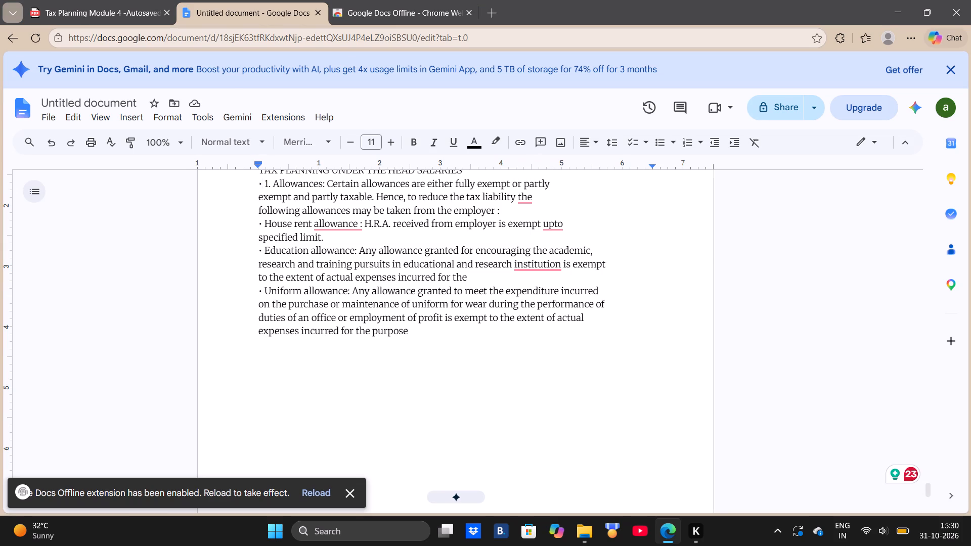
key("BackSpace")
Indent the House rent and Uniform allowance bullets with three leading spaces each and the Education allowance bullet with two.
left_click(128, 0)
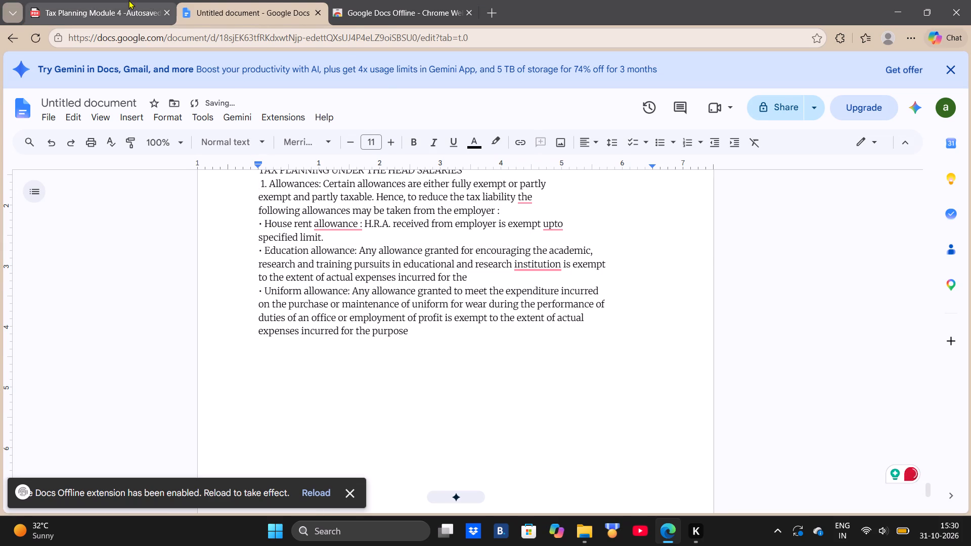
left_click(222, 6)
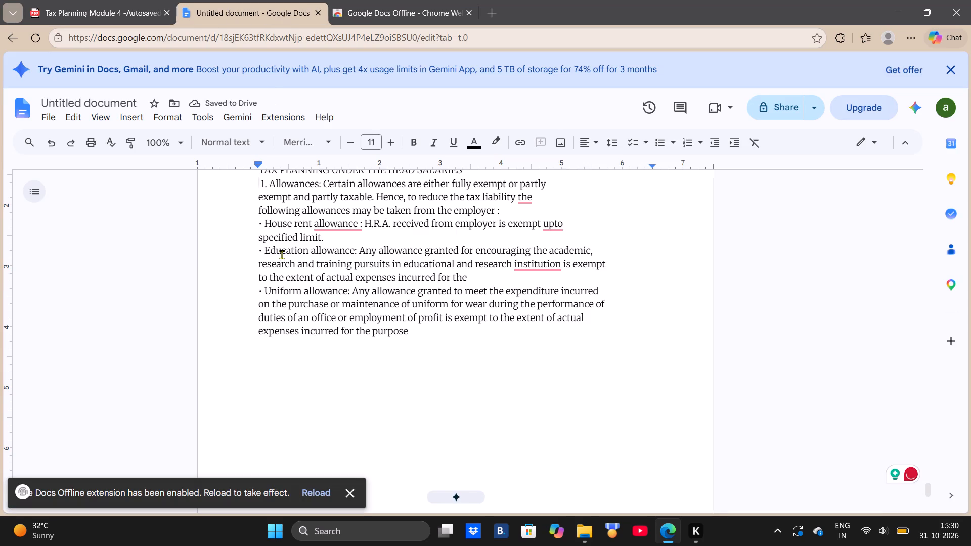
left_click(254, 224)
key("space")
key("space")
key("space")
scroll(266, 248, "up", 2)
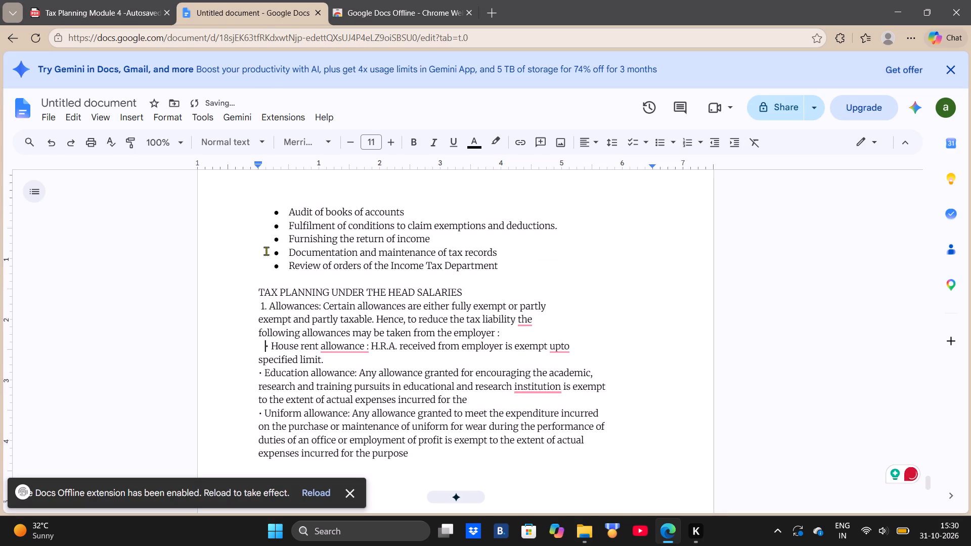
left_click(258, 380)
key("space")
key("space")
left_click(257, 414)
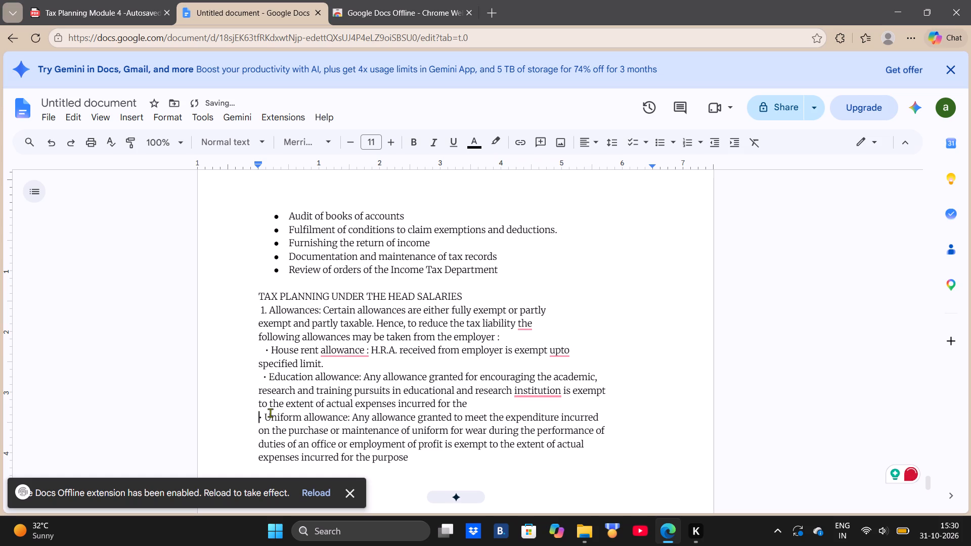
key("space")
key("space")
key("space")
Increase the indent of the Education allowance bullet by two spaces and the House rent allowance bullet by one space.
left_click(263, 381)
key("space")
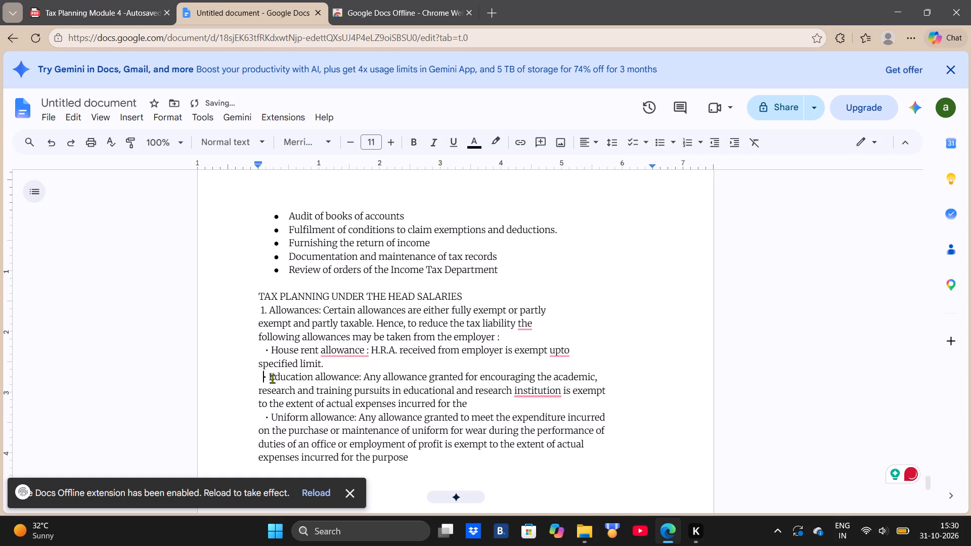
left_click(264, 349)
key("space")
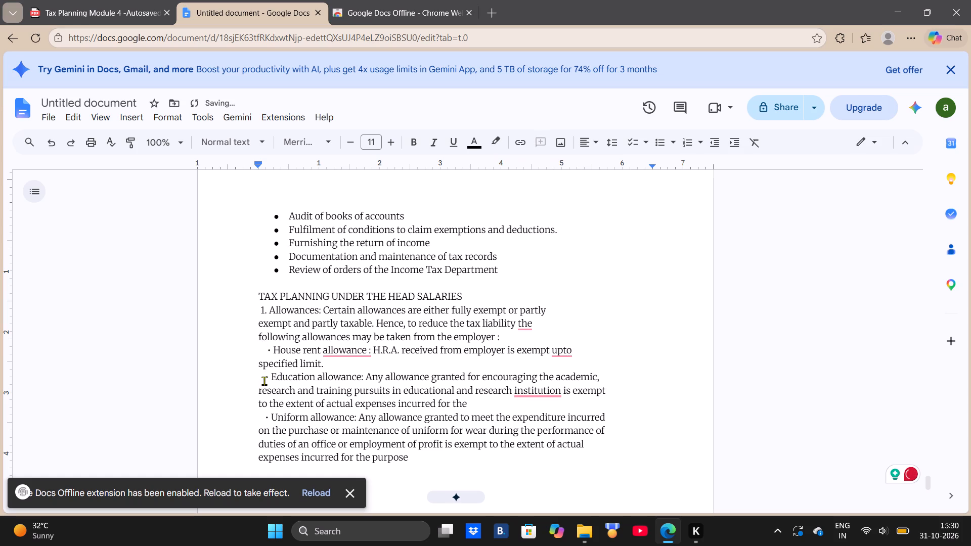
left_click(264, 381)
key("space")
left_click(263, 419)
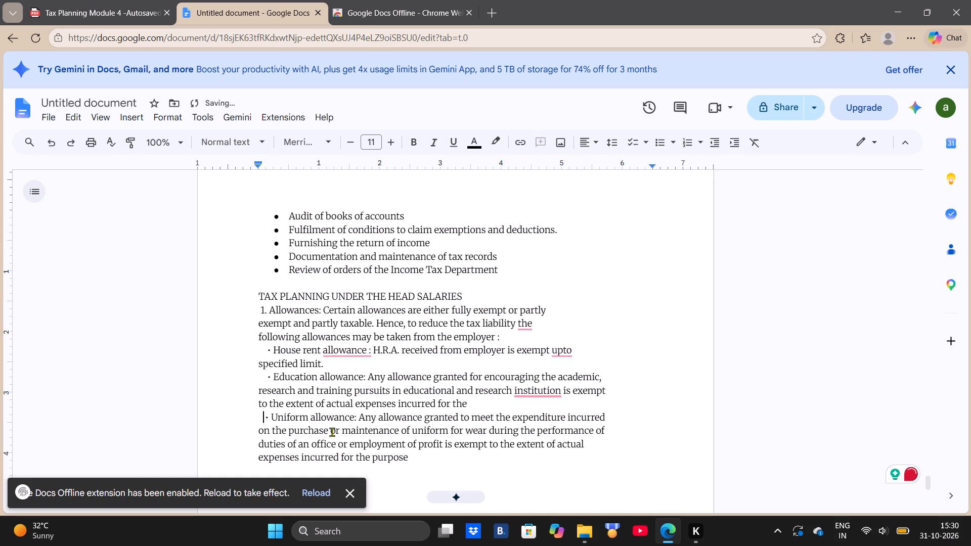
Join the broken lines of the Uniform allowance bullet into one continuous paragraph, with single spaces at the joins.
scroll(338, 432, "down", 2)
left_click(259, 309)
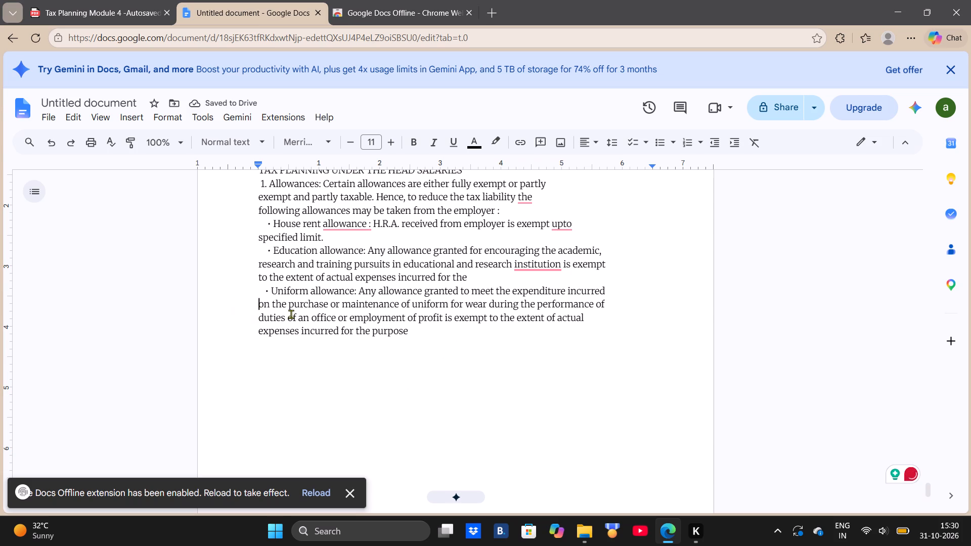
key("BackSpace")
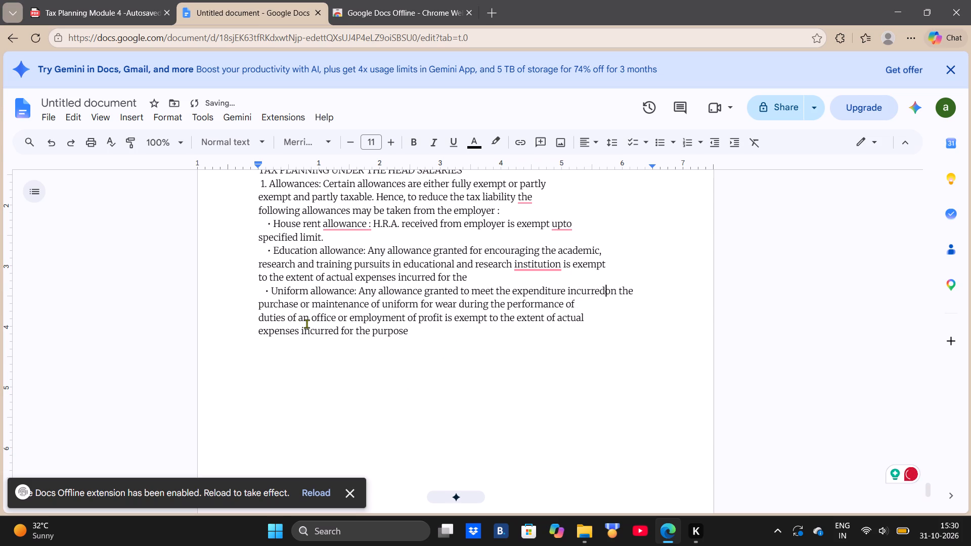
key("space")
left_click(258, 322)
key("BackSpace")
key("space")
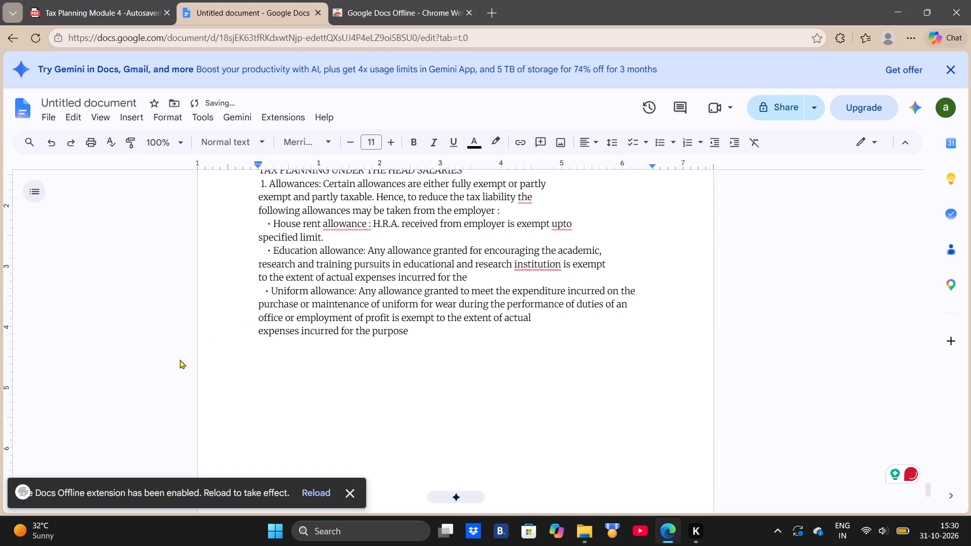
left_click(257, 318)
left_click(259, 332)
key("BackSpace")
key("space")
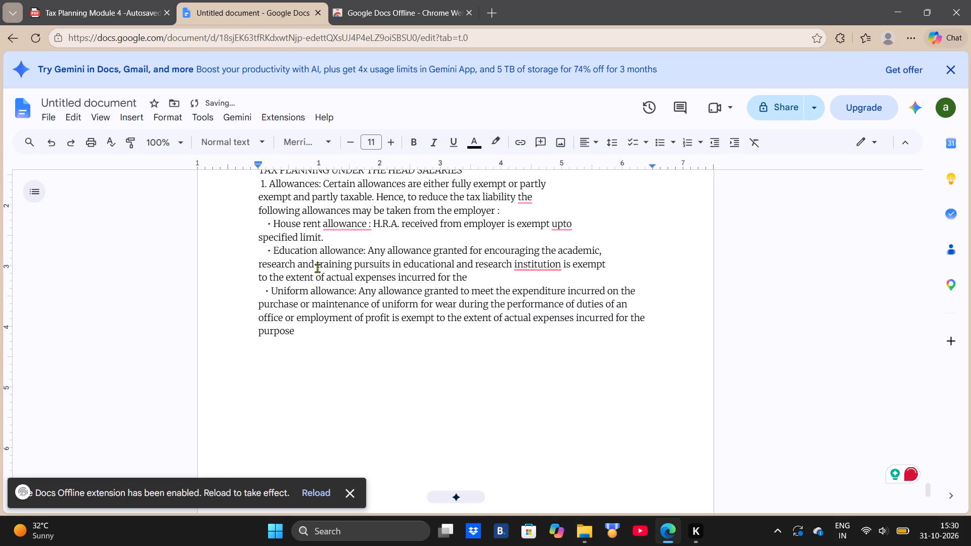
Join the broken lines of the Education allowance bullet into one continuous paragraph, with single spaces at the joins.
left_click(256, 281)
key("BackSpace")
key("space")
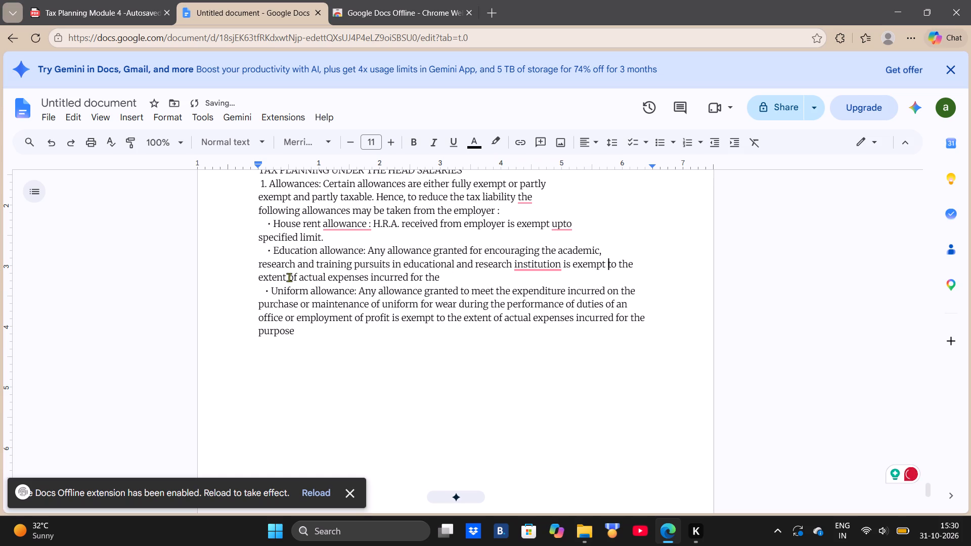
left_click(256, 267)
key("BackSpace")
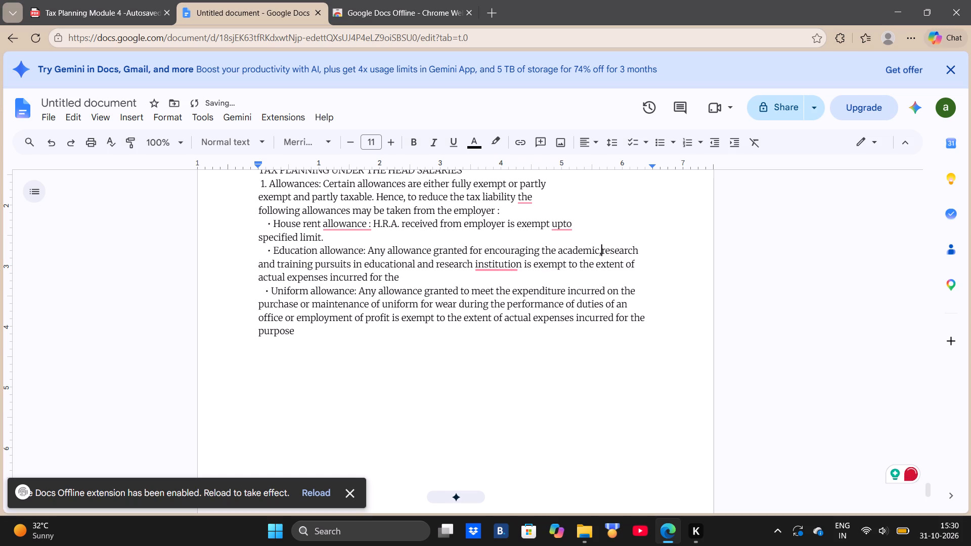
key("space")
Join "specified limit." onto the House rent allowance line with a single space.
scroll(299, 277, "up", 1)
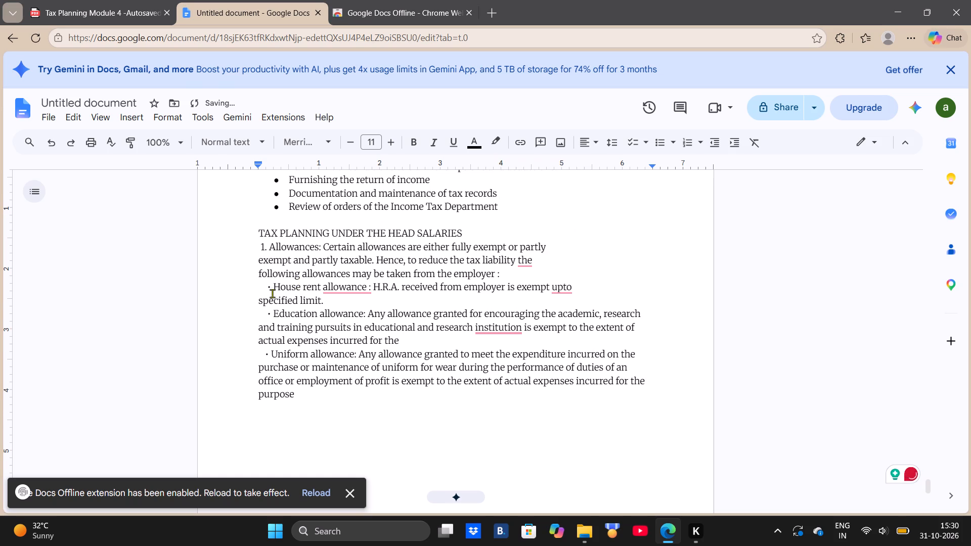
left_click(255, 300)
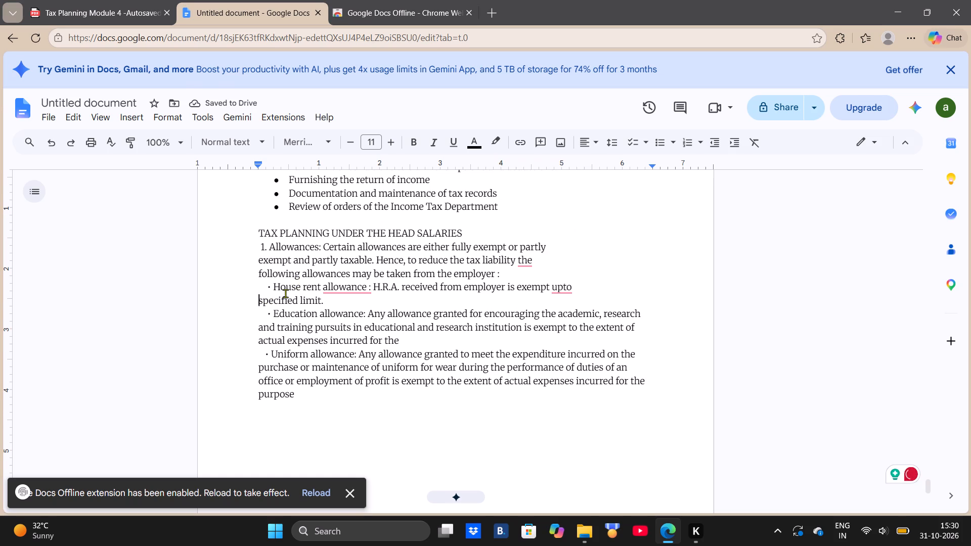
key("BackSpace")
key("space")
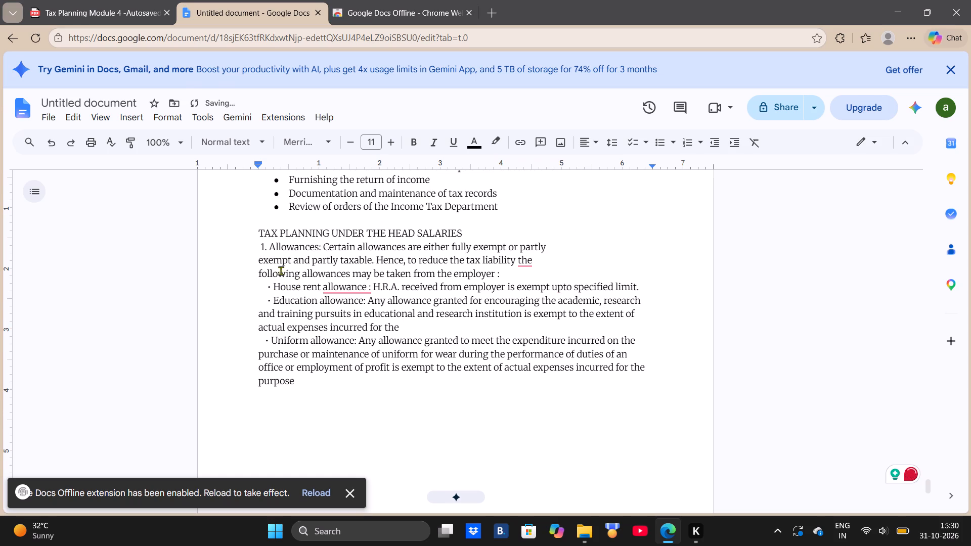
Join the three broken lines of the "1. Allowances" introduction into one continuous paragraph, with single spaces at the joins.
left_click(258, 276)
key("BackSpace")
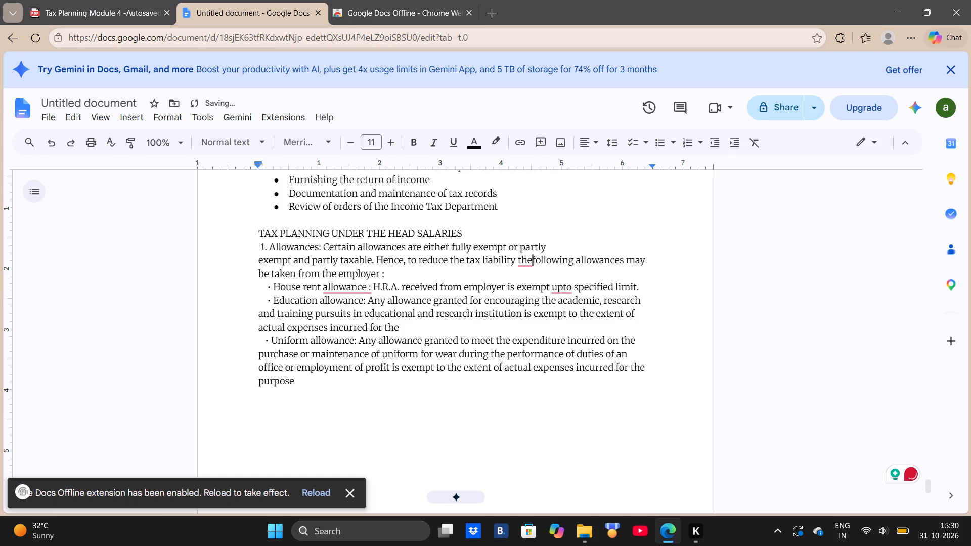
key("space")
left_click(255, 263)
key("BackSpace")
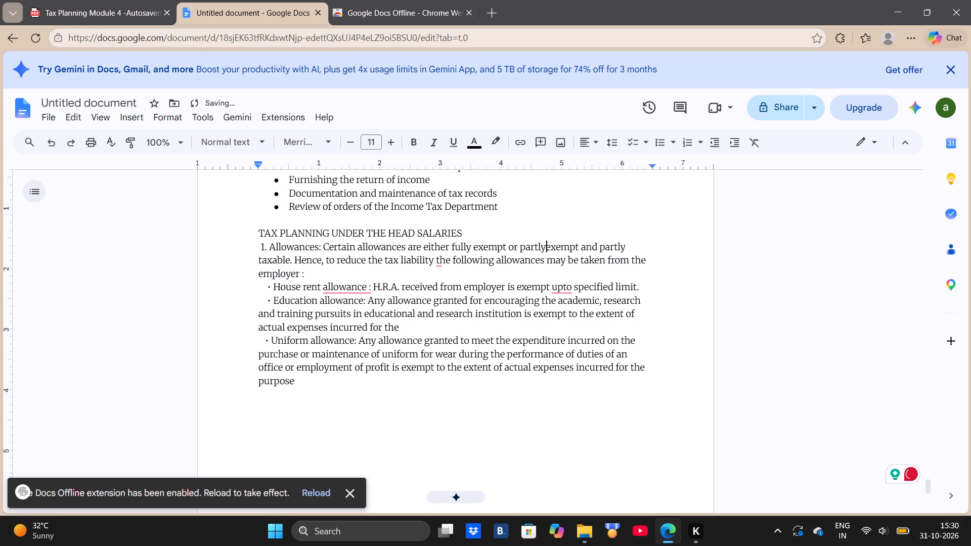
key("space")
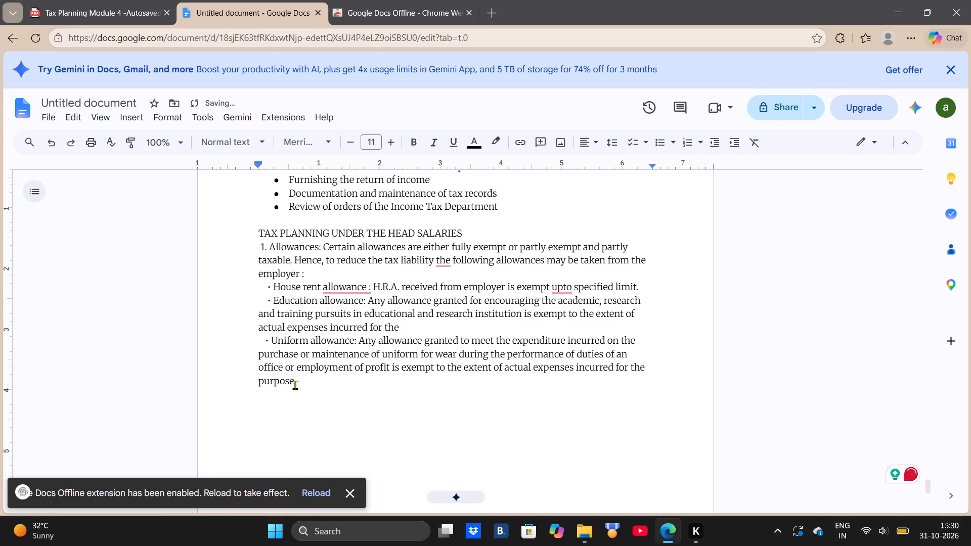
Start a new line below the end of the Uniform allowance paragraph.
left_click(295, 377)
key("Return")
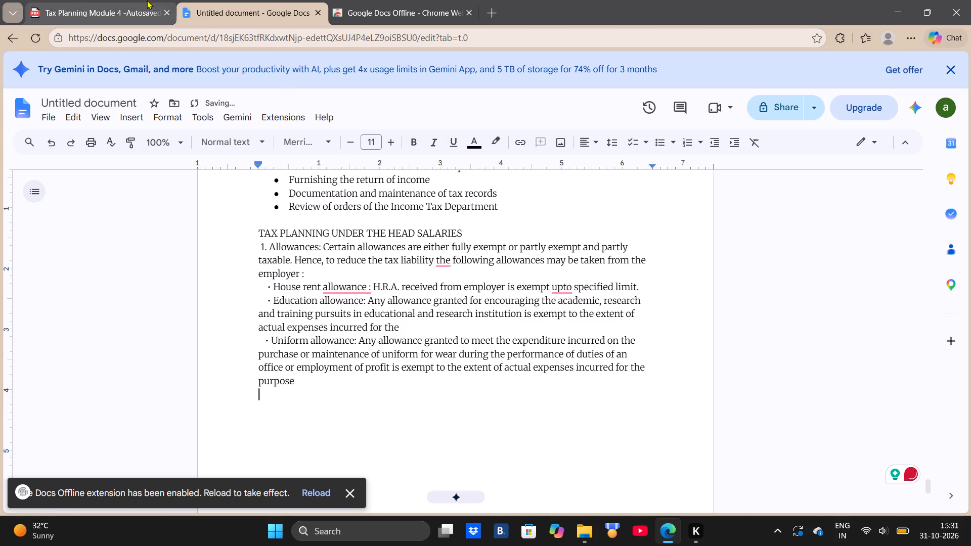
Copy page 26 of the Tax Planning Module 4 PDF, from "Transport allowance" through the Hostel expenditure allowance for children bullet.
left_click(139, 0)
scroll(259, 276, "down", 5)
scroll(211, 287, "down", 1)
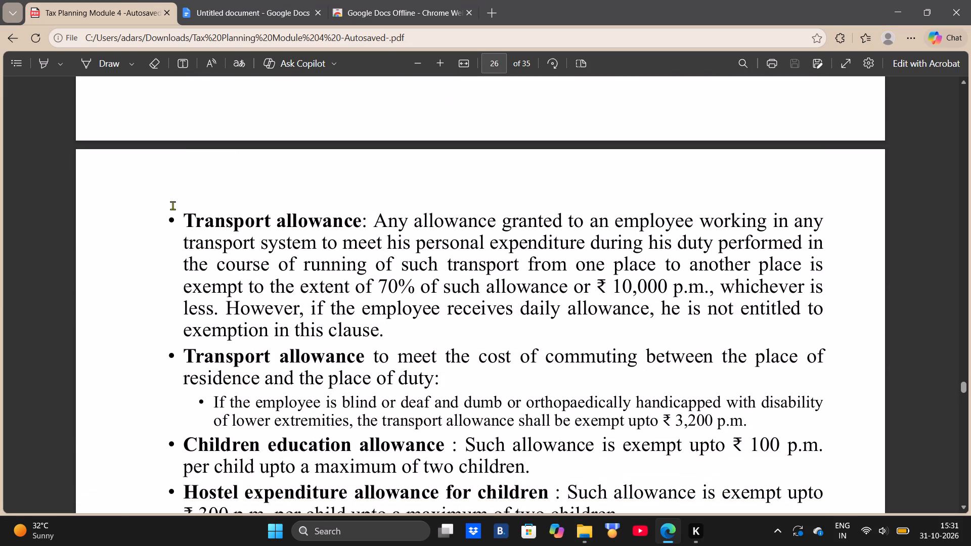
left_click_drag(165, 204, 531, 469)
scroll(518, 423, "down", 4)
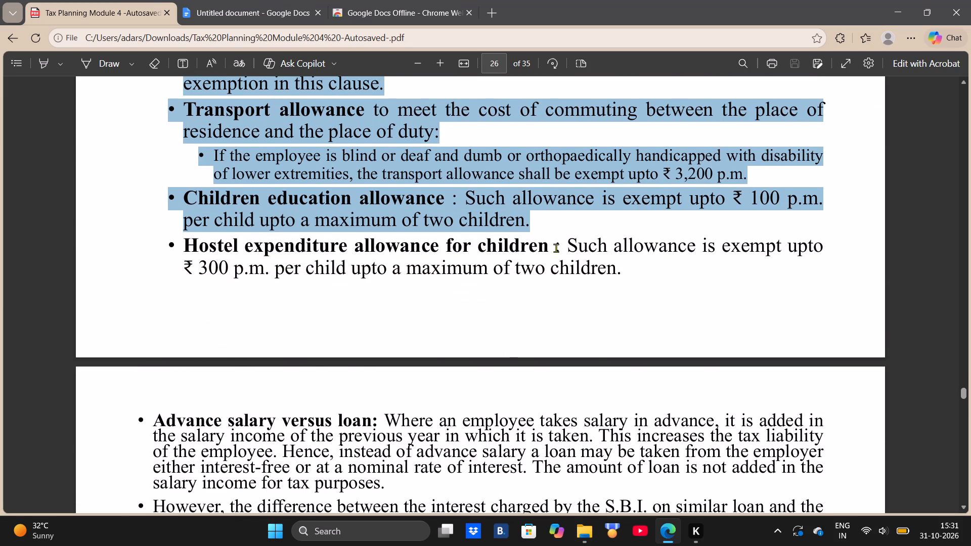
left_click(590, 308)
scroll(636, 325, "up", 2)
scroll(643, 405, "up", 1)
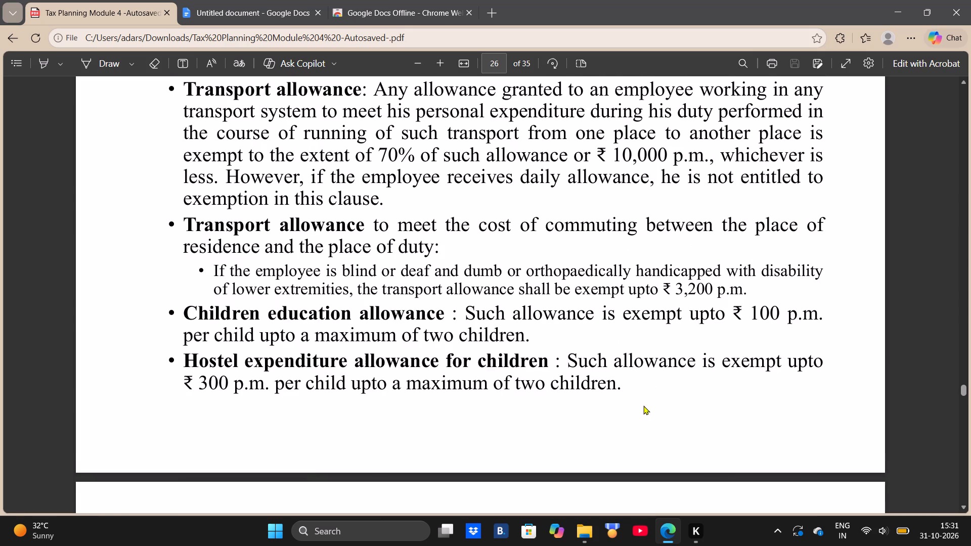
left_click_drag(627, 459, 149, 156)
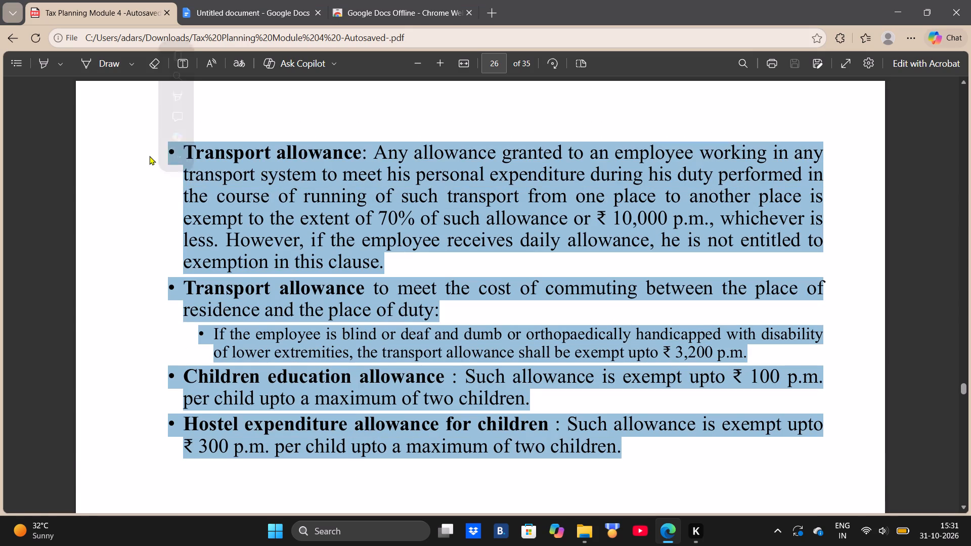
left_click(174, 52)
Paste the copied transport, children education and hostel allowances into the Google Docs notes, one blank line below the Uniform allowance paragraph.
left_click(264, 0)
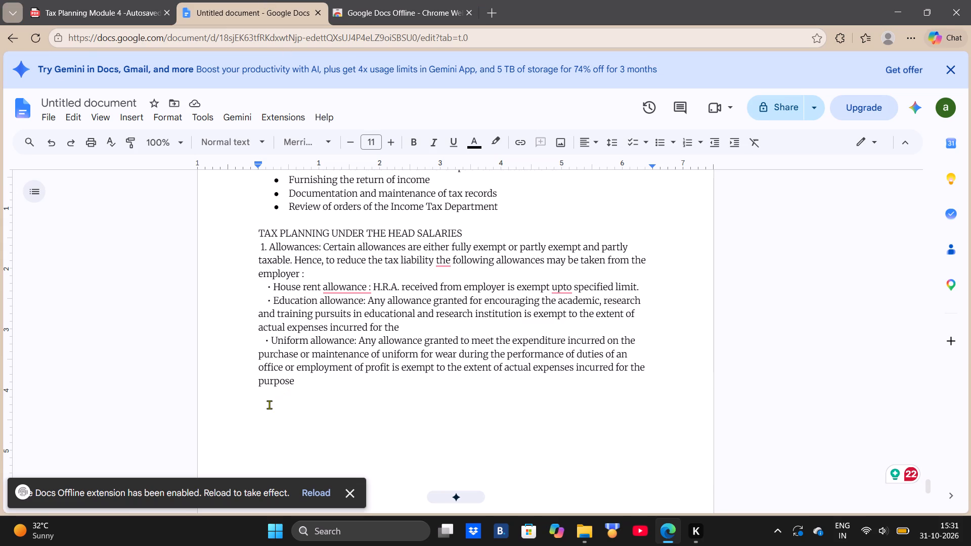
key("Return")
right_click(267, 409)
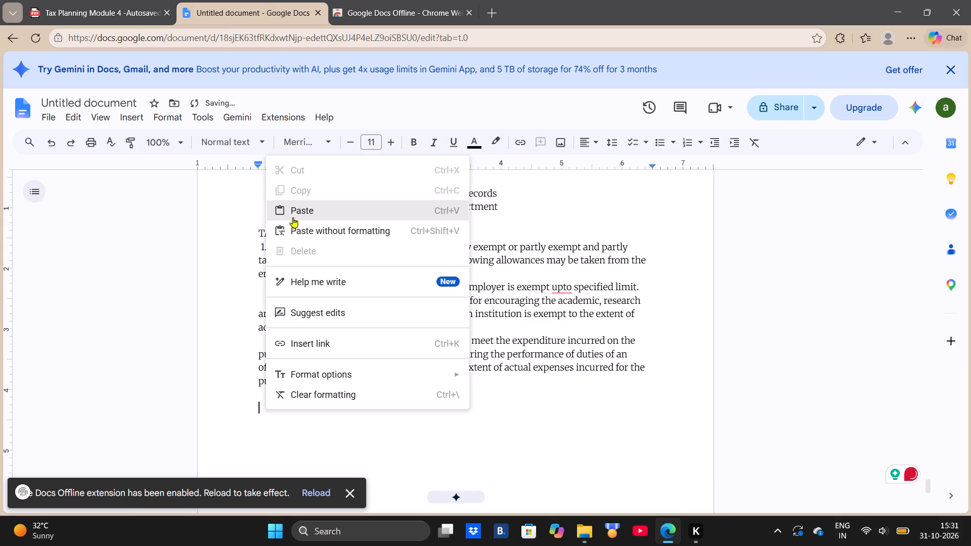
left_click(295, 212)
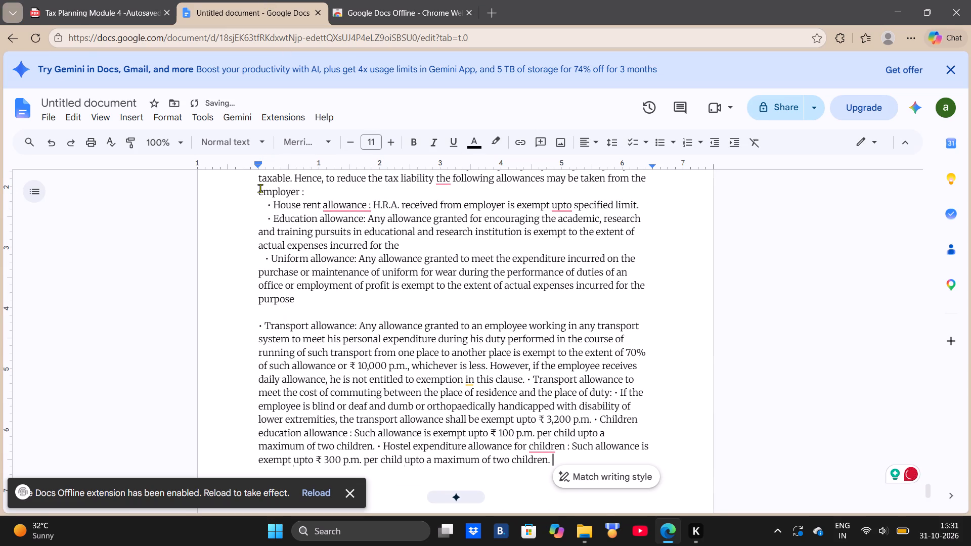
Compare the pasted allowances in the Google Docs notes with pages 25 and 26 of the Tax Planning Module 4 PDF.
left_click(129, 0)
scroll(331, 343, "up", 4)
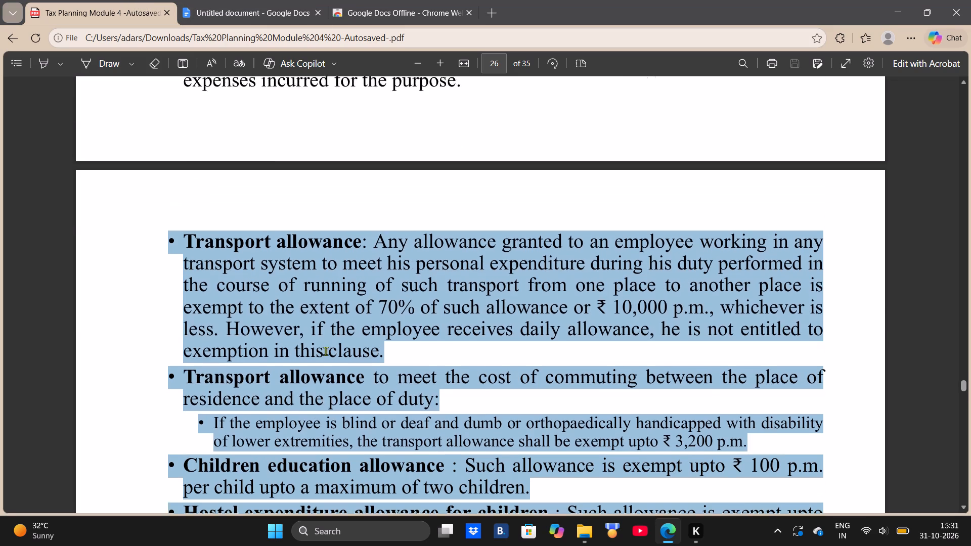
scroll(298, 356, "up", 3)
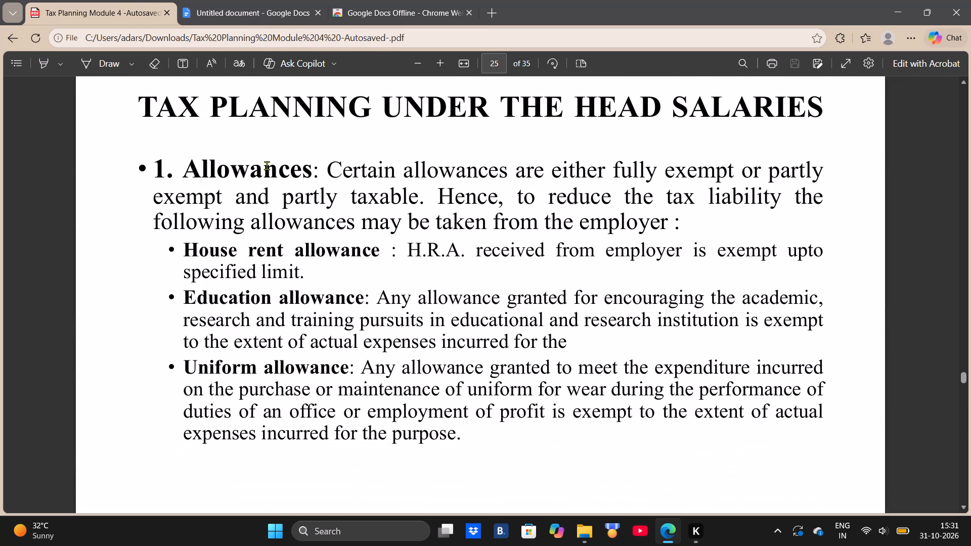
left_click(249, 5)
scroll(286, 388, "down", 4)
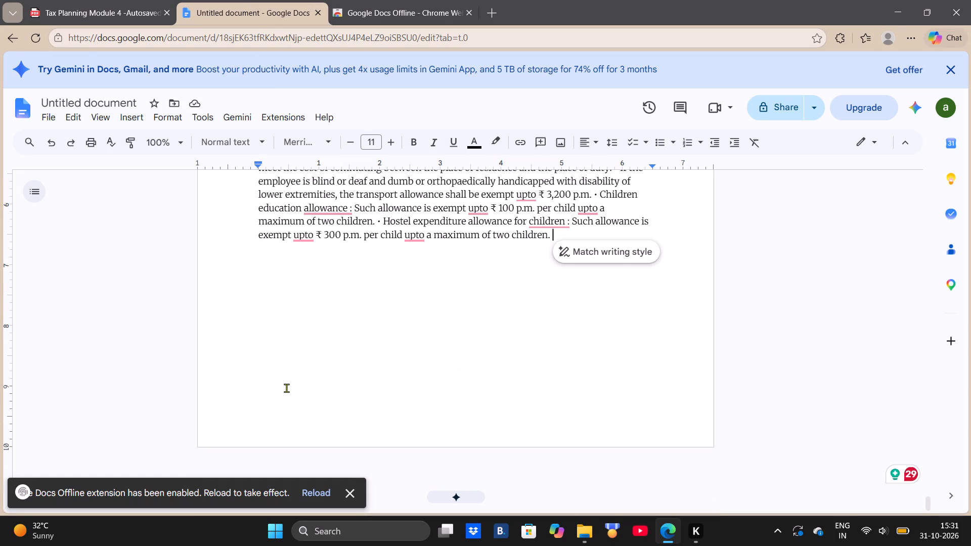
scroll(286, 388, "down", 1)
scroll(286, 385, "up", 3)
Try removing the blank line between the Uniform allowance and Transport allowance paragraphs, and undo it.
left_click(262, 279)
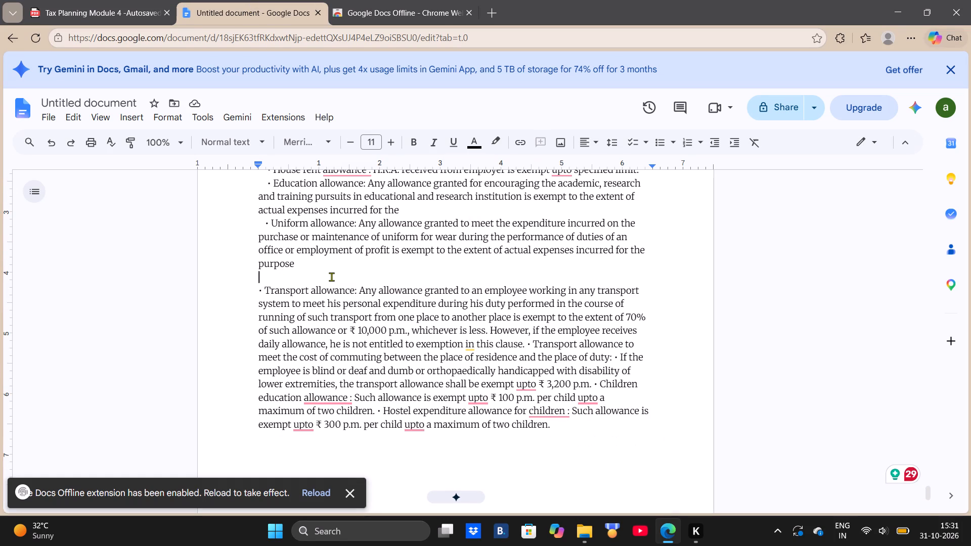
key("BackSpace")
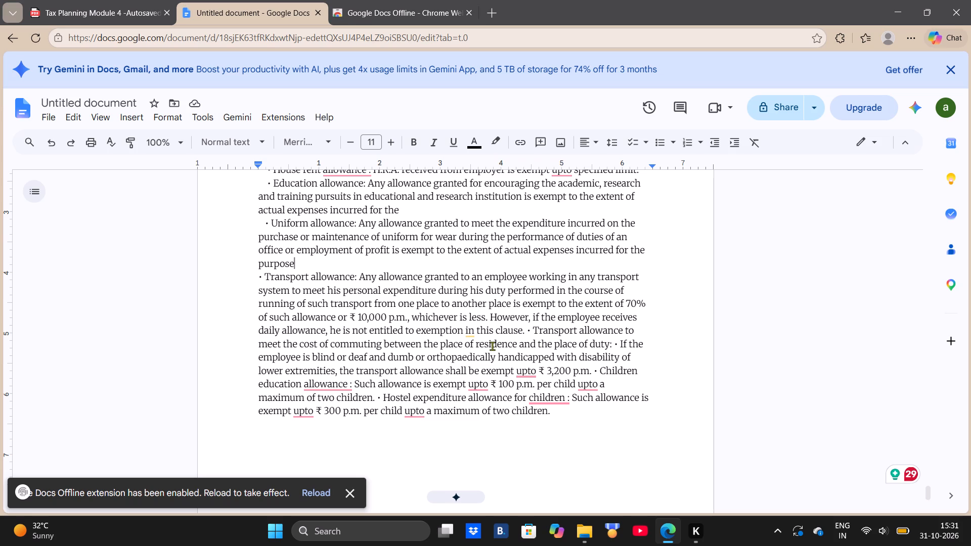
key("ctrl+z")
Undo the run-together paste and paste the transport, children education and hostel allowances again with each bullet on its own line.
key("ctrl+z")
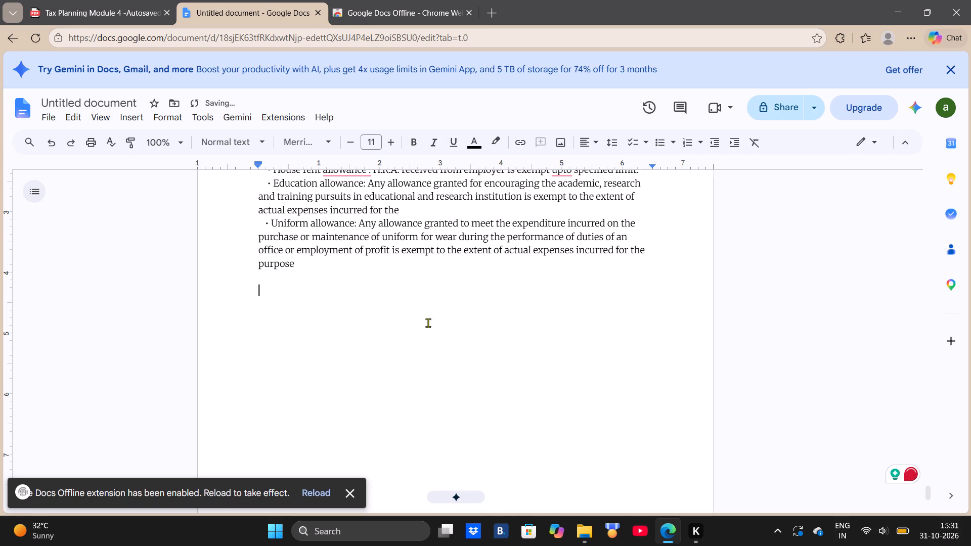
right_click(261, 287)
left_click(321, 331)
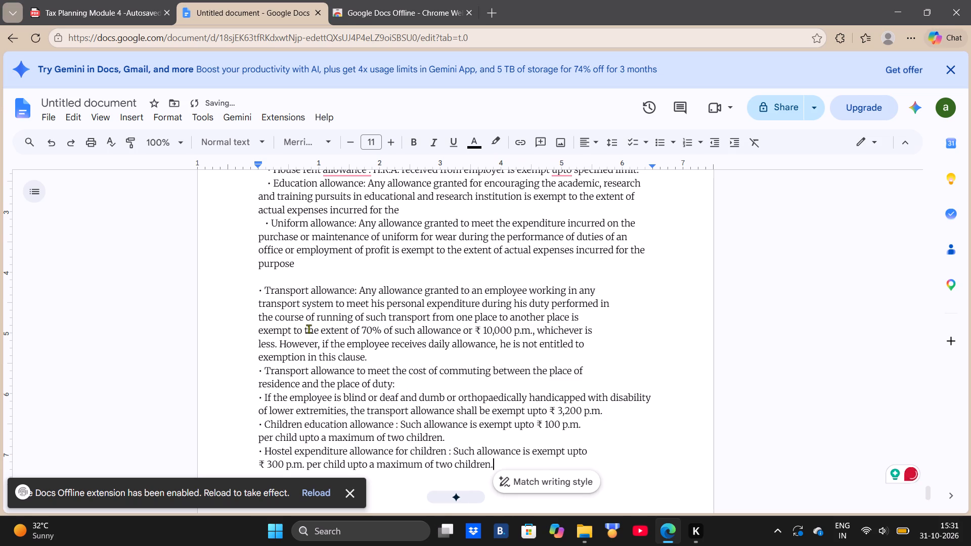
Join the last four lines of the first Transport allowance bullet, from "the course of running" to "exemption in this clause", with single spaces.
scroll(451, 342, "down", 1)
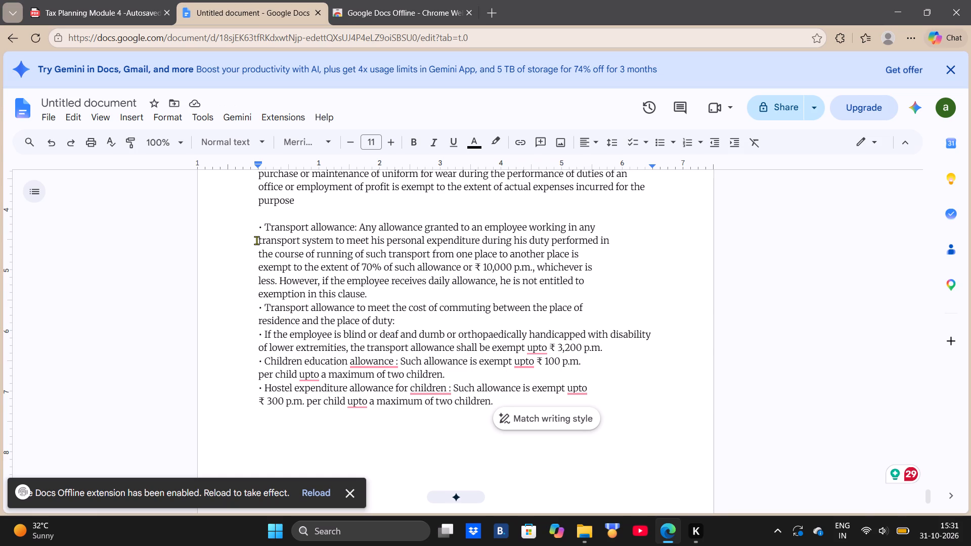
left_click(259, 295)
key("BackSpace")
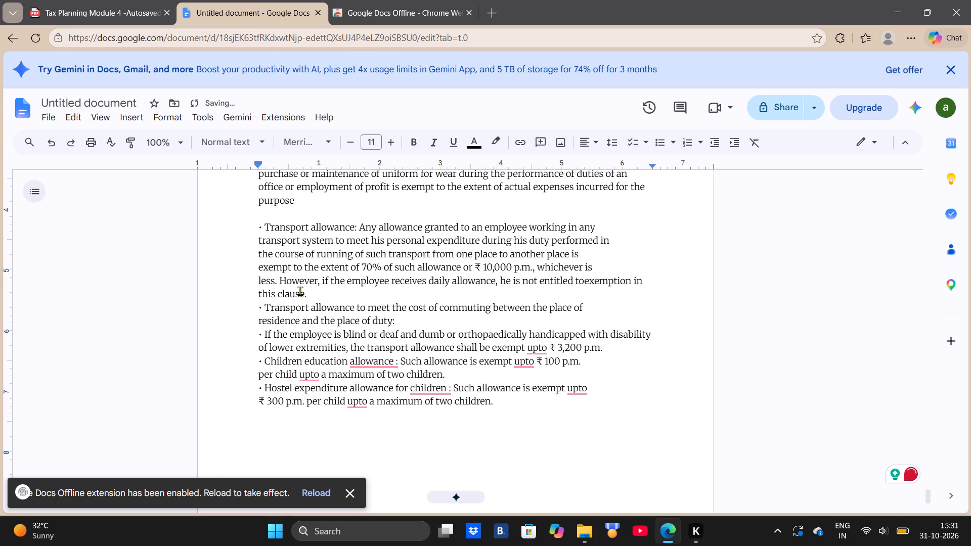
key("space")
left_click(256, 282)
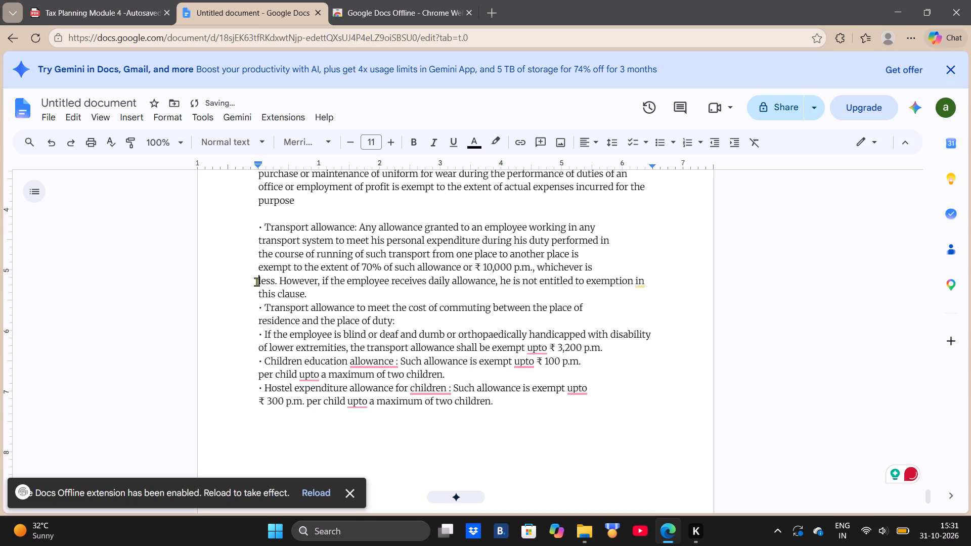
key("BackSpace")
key("space")
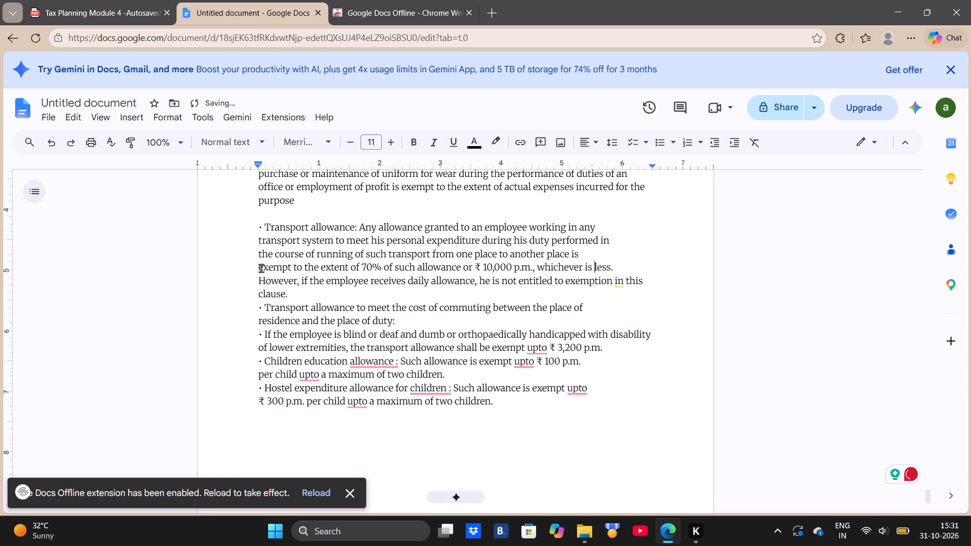
left_click(260, 269)
key("BackSpace")
key("space")
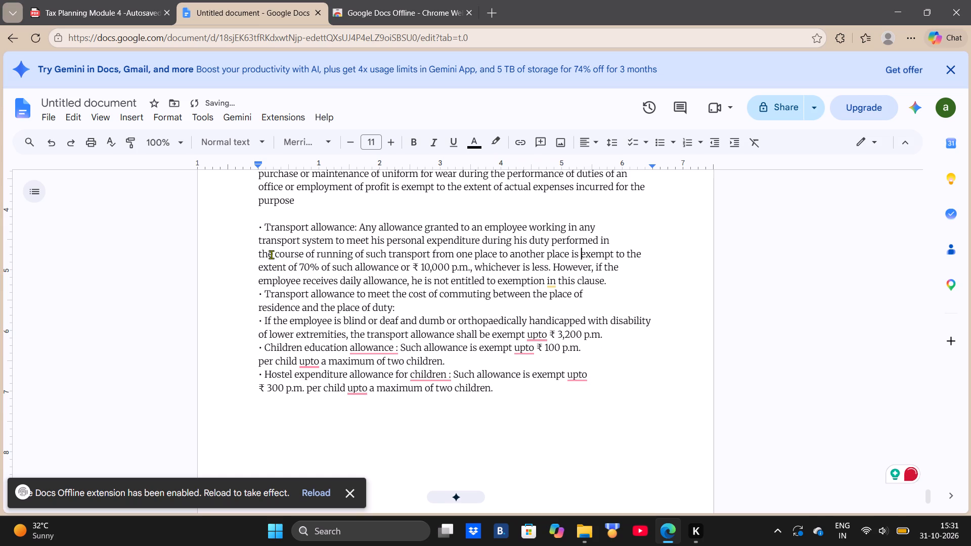
Join the opening lines of the first Transport allowance bullet, through "the course of running", into the same paragraph with single spaces.
left_click(257, 245)
key("BackSpace")
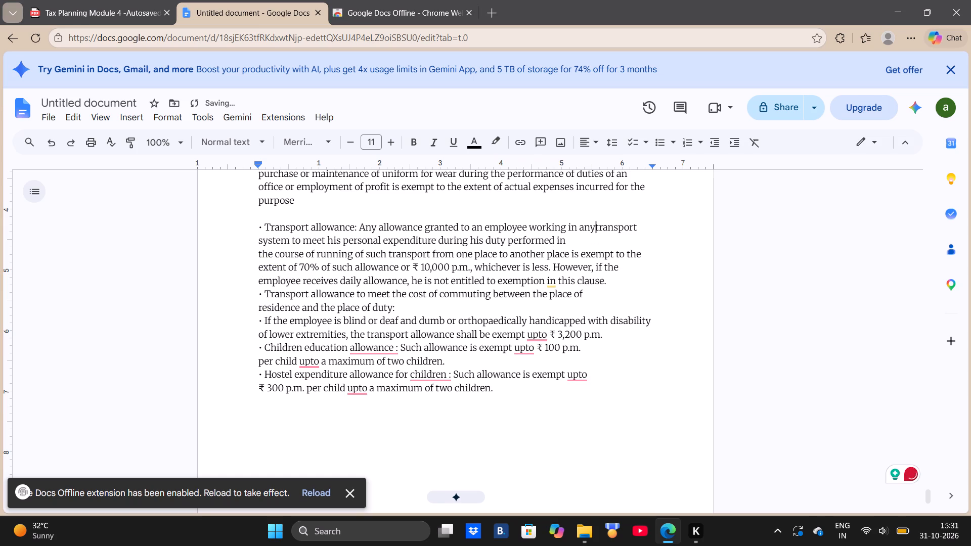
key("space")
left_click(258, 254)
key("BackSpace")
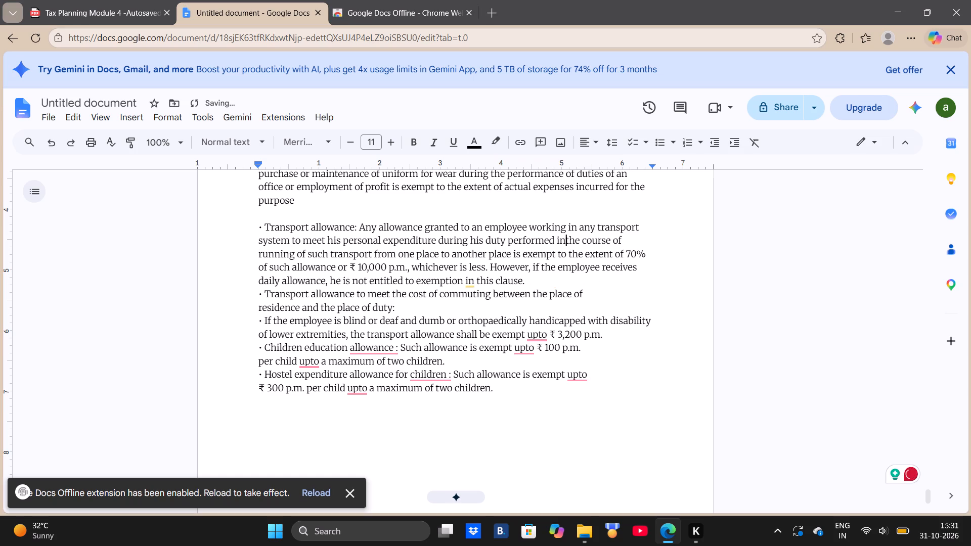
key("space")
left_click(258, 254)
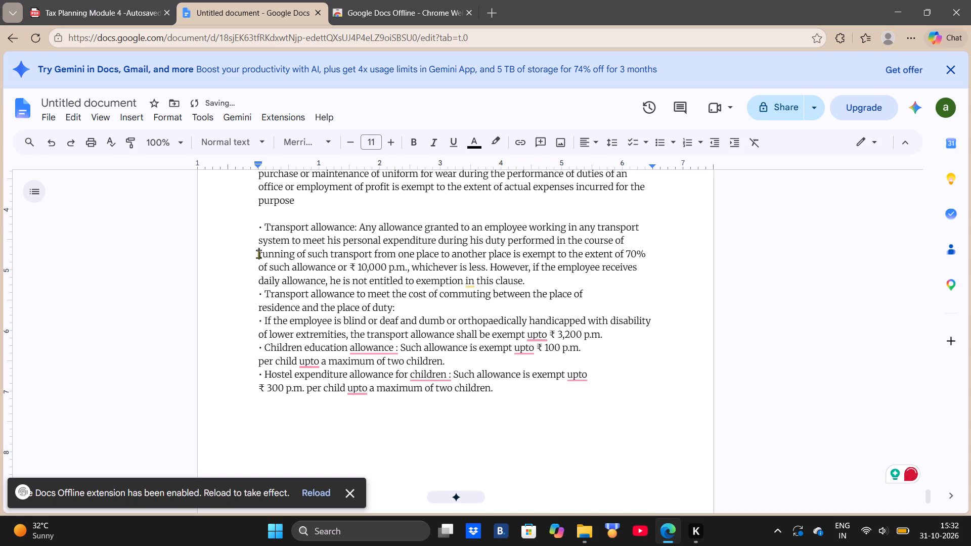
key("BackSpace")
key("space")
Remove the blank line between the Uniform allowance paragraph and the first Transport allowance bullet.
left_click(262, 216)
key("BackSpace")
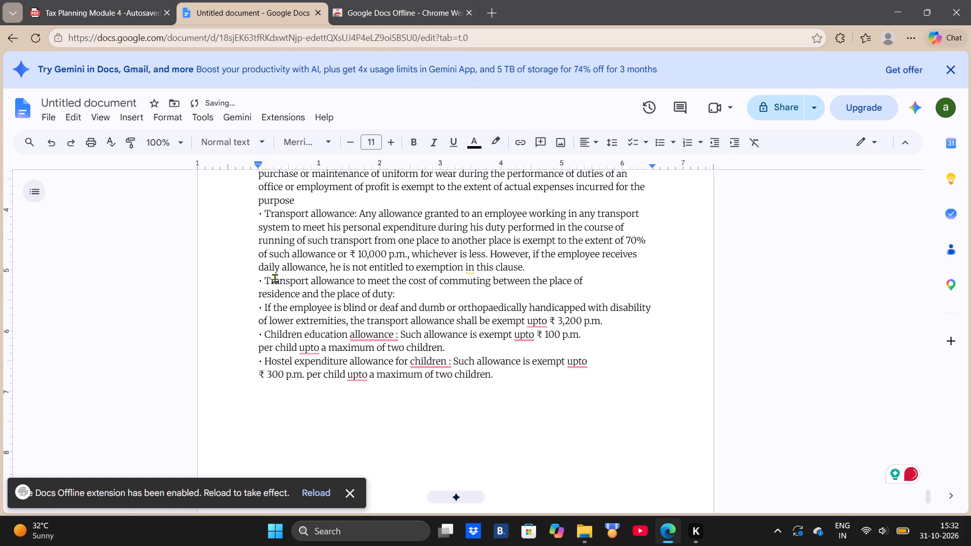
Indent both Transport allowance bullets by three spaces and the "If the employee is blind" bullet by two spaces.
scroll(280, 301, "up", 2)
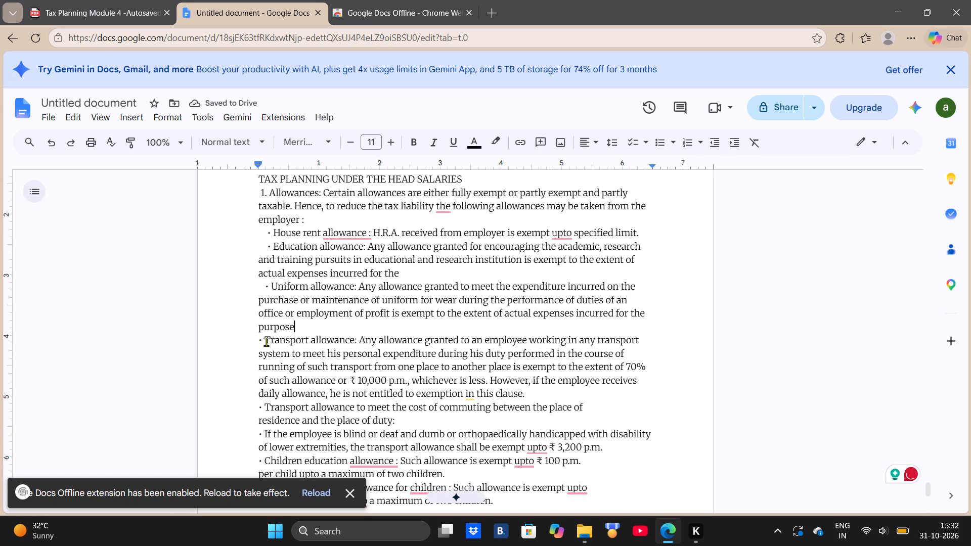
left_click(256, 340)
key("space")
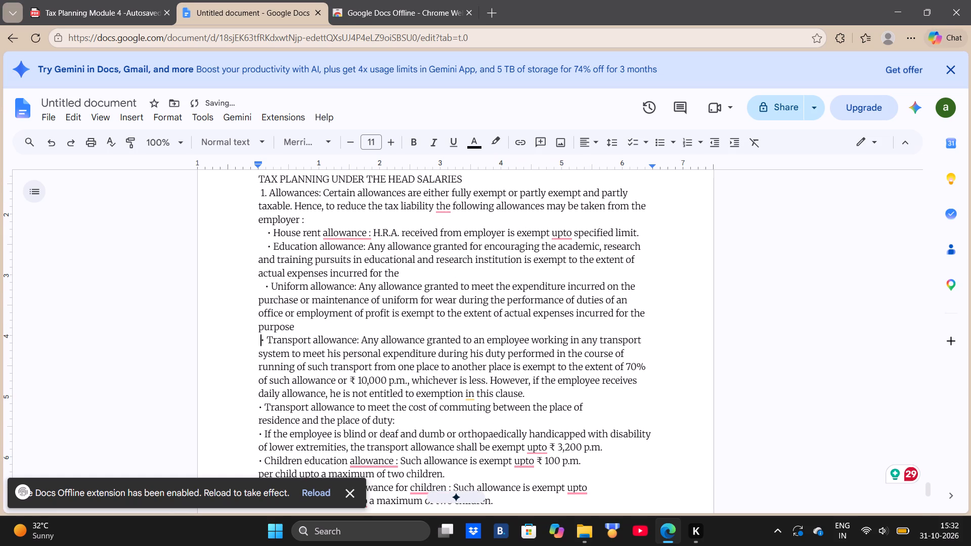
key("space")
key("space")
left_click(258, 406)
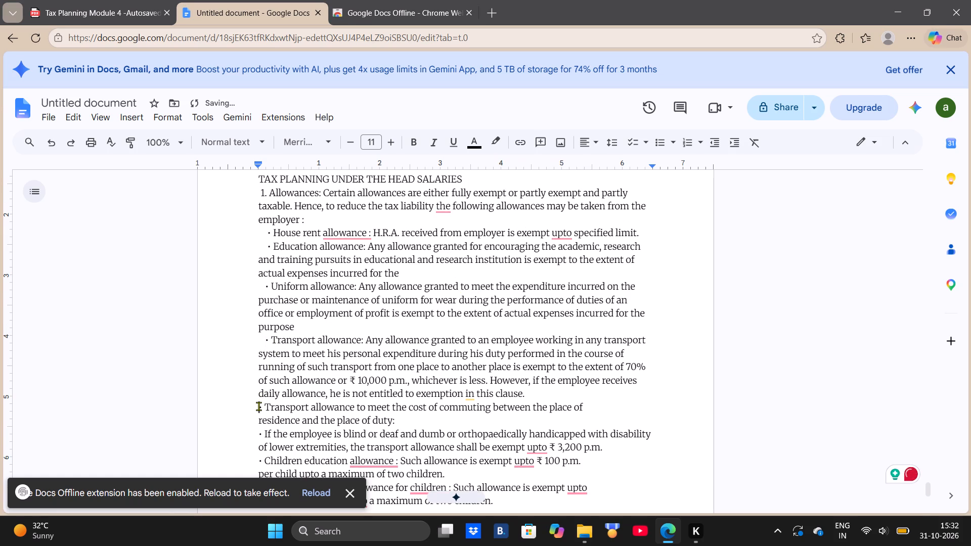
key("space")
key("space")
key("space")
left_click(258, 436)
key("space")
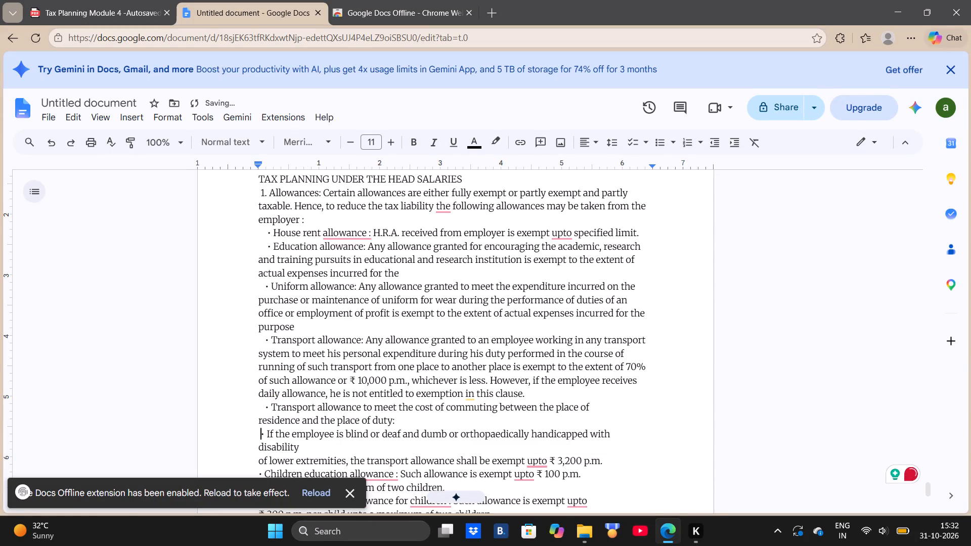
key("space")
Indent the Children education allowance and Hostel expenditure allowance bullets by three spaces each.
scroll(268, 431, "down", 2)
left_click(259, 352)
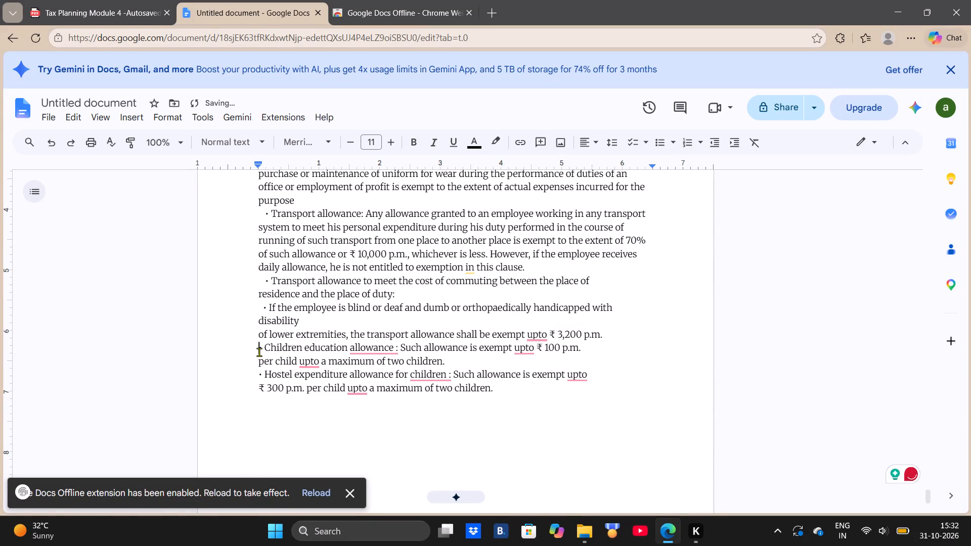
key("space")
key("space")
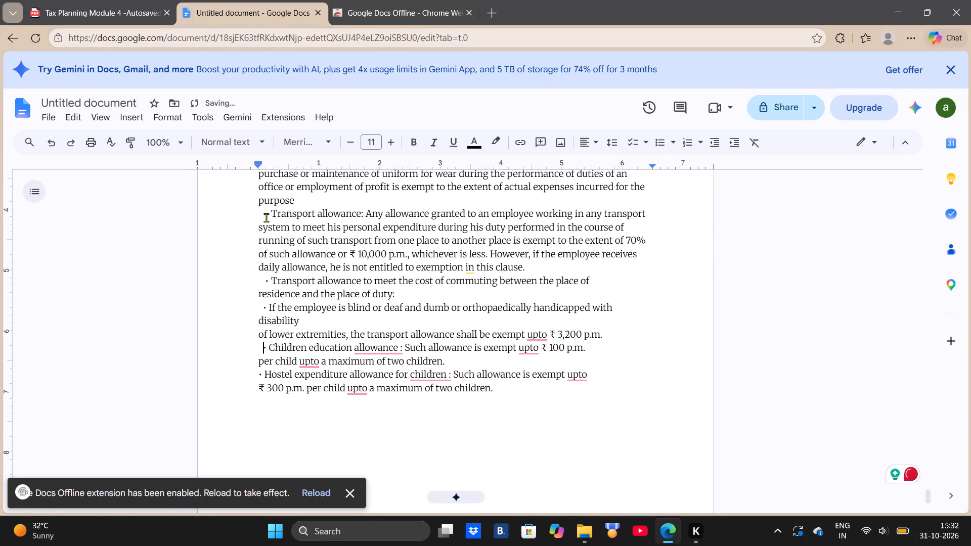
left_click(260, 374)
key("space")
key("space")
key("space")
left_click(260, 345)
key("space")
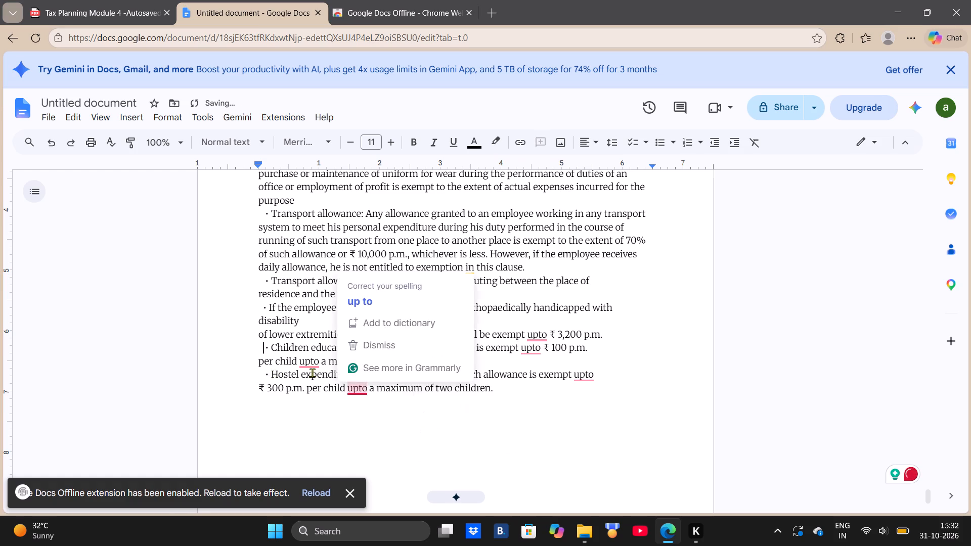
Correct "upto" to "up to" before "a maximum of two children" in the Hostel expenditure allowance bullet.
left_click(358, 303)
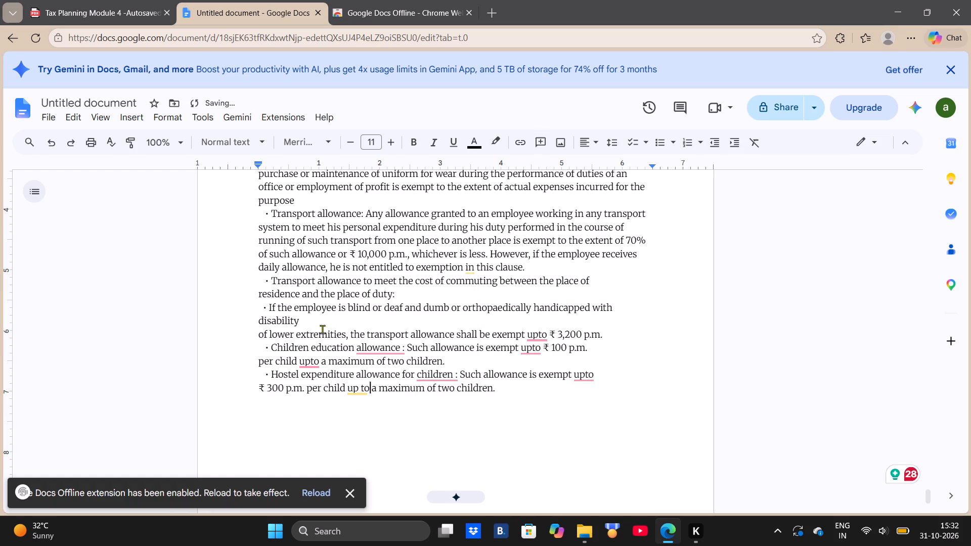
Join the two lines of the Hostel expenditure allowance bullet without a space, and those of the Children education allowance bullet with one space.
left_click(255, 389)
key("BackSpace")
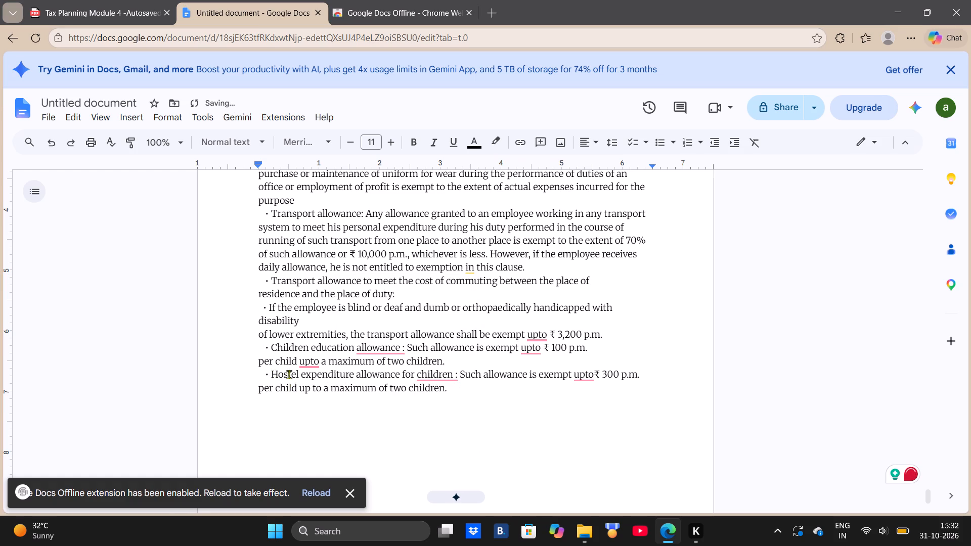
left_click(253, 360)
key("BackSpace")
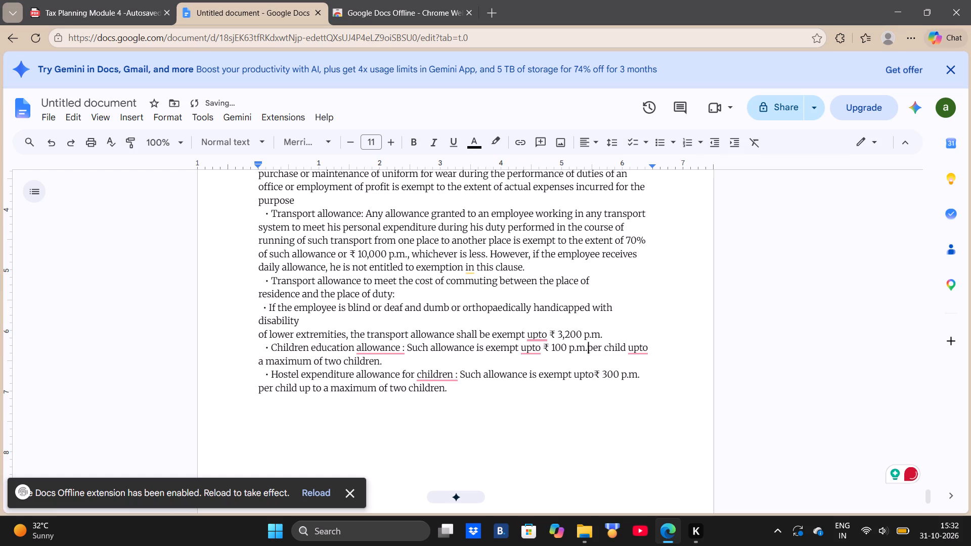
key("space")
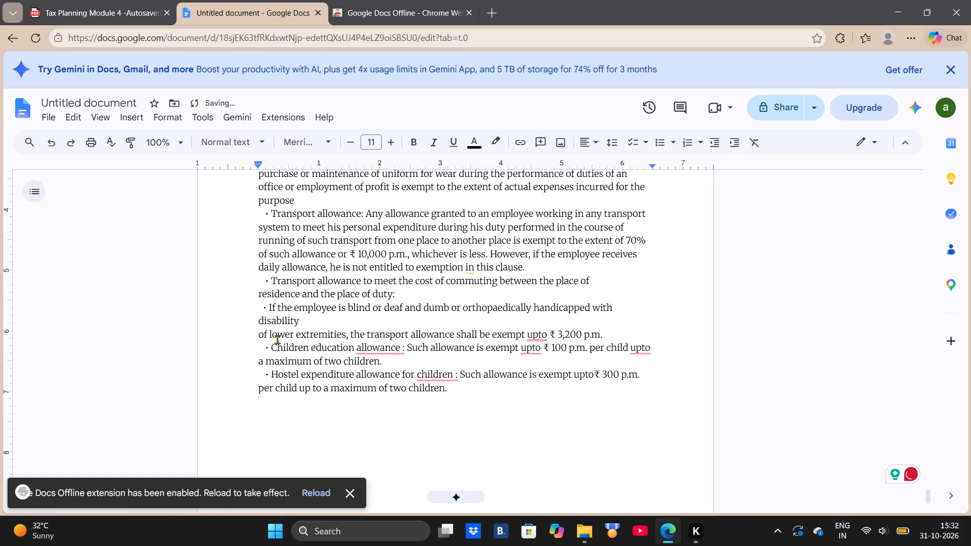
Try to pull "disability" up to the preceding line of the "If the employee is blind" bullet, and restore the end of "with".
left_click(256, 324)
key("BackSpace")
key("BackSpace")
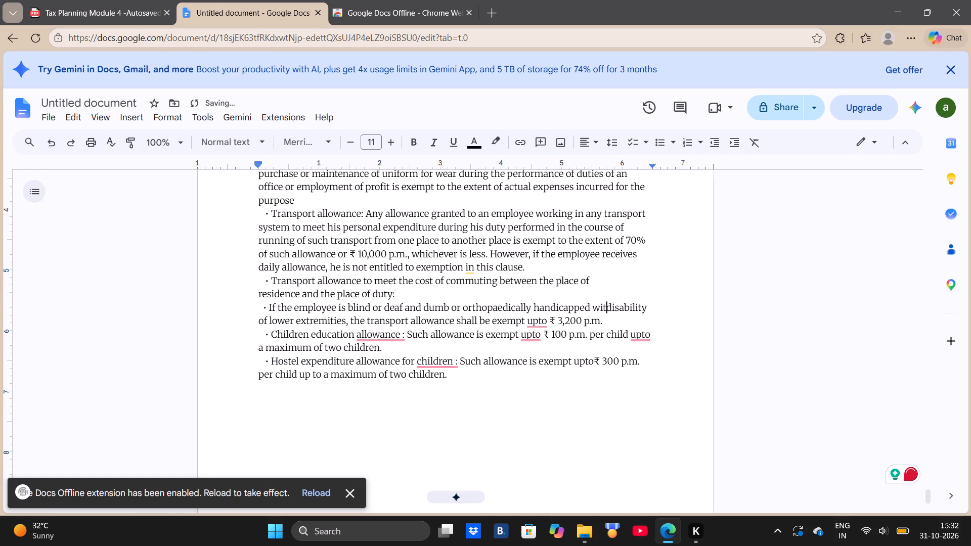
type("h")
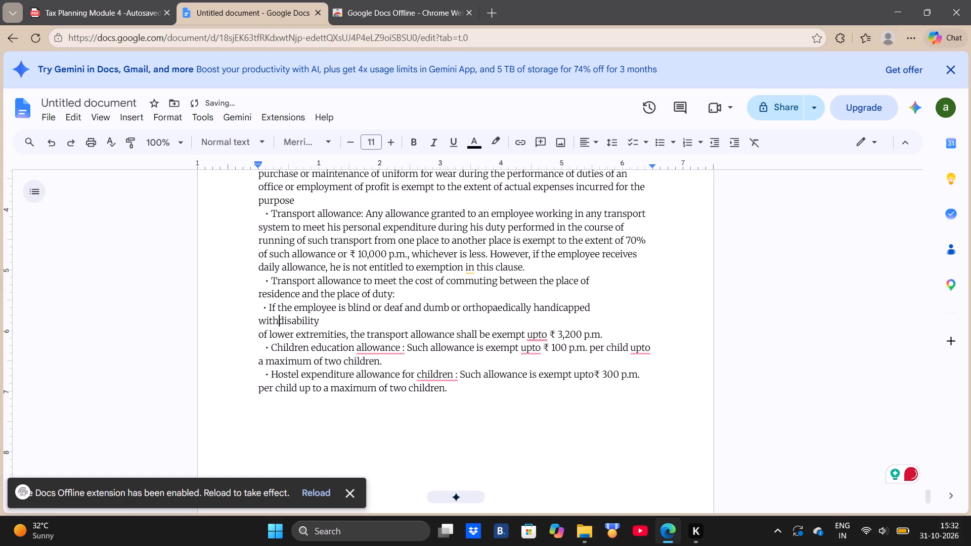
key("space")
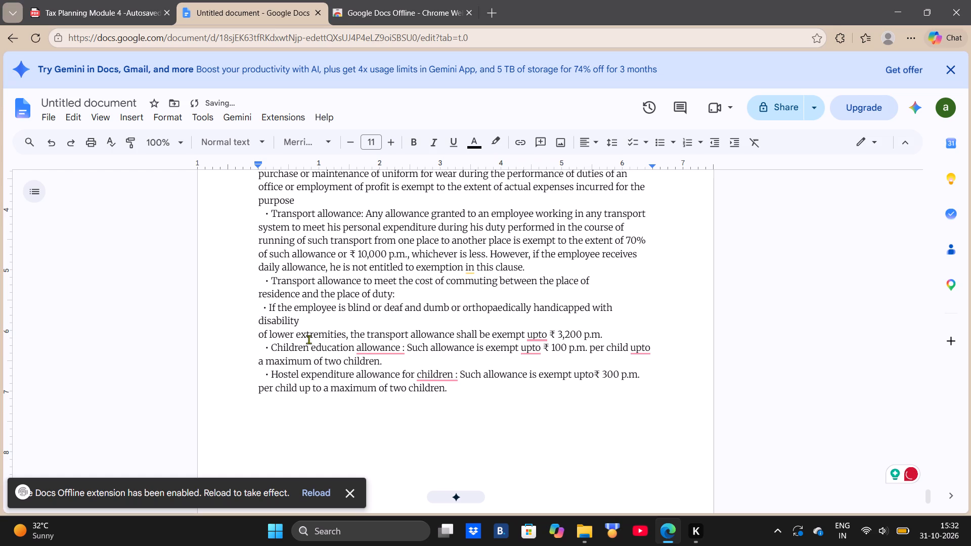
Join the split lines of the "If the employee is blind" bullet and the commuting Transport allowance bullet, with single spaces at the joins.
left_click(257, 335)
key("BackSpace")
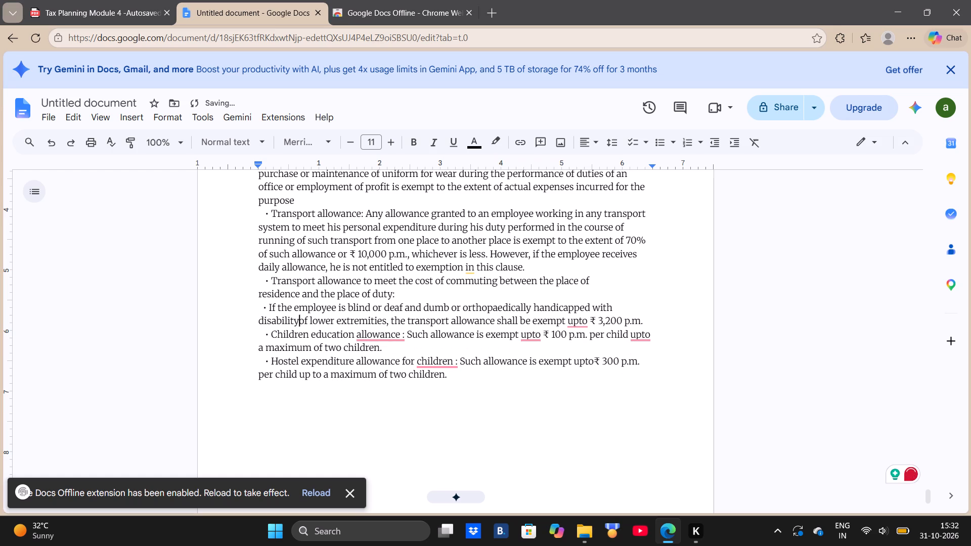
key("space")
scroll(301, 341, "up", 1)
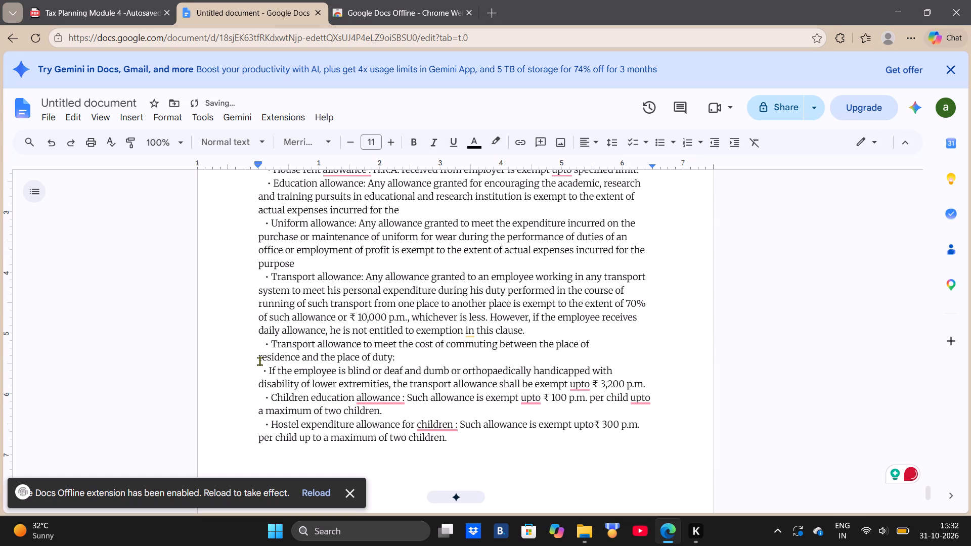
left_click(259, 361)
key("BackSpace")
key("space")
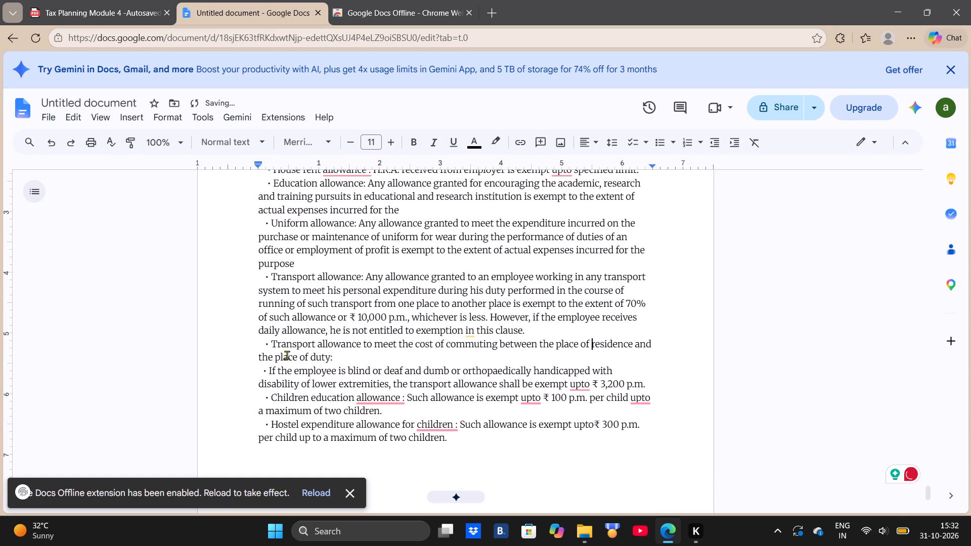
Replace the break before "running of such transport" in the first Transport allowance bullet with a single space.
left_click(258, 305)
key("BackSpace")
key("space")
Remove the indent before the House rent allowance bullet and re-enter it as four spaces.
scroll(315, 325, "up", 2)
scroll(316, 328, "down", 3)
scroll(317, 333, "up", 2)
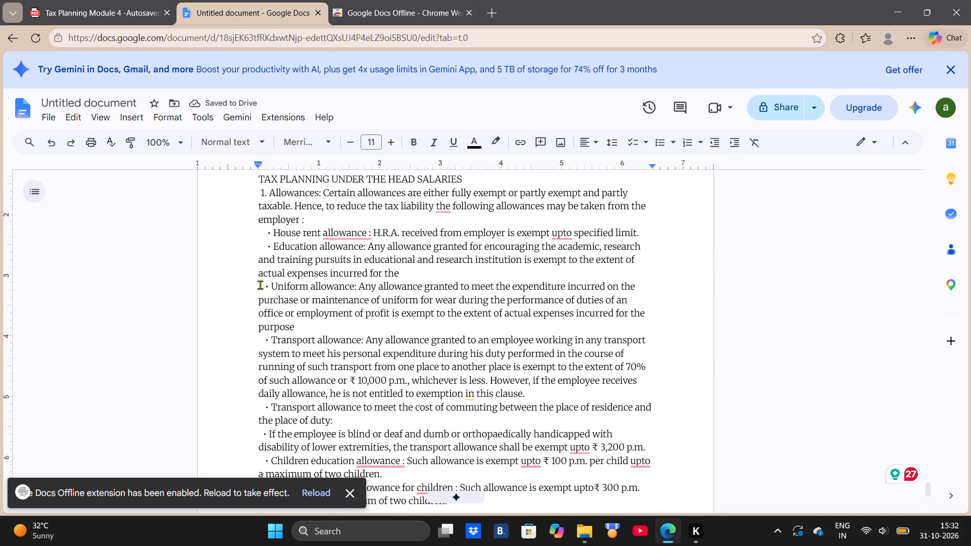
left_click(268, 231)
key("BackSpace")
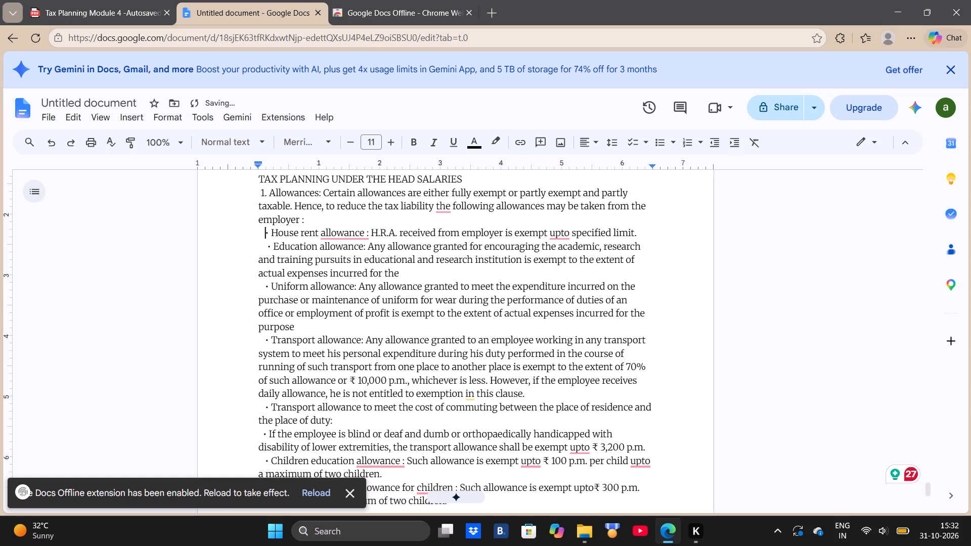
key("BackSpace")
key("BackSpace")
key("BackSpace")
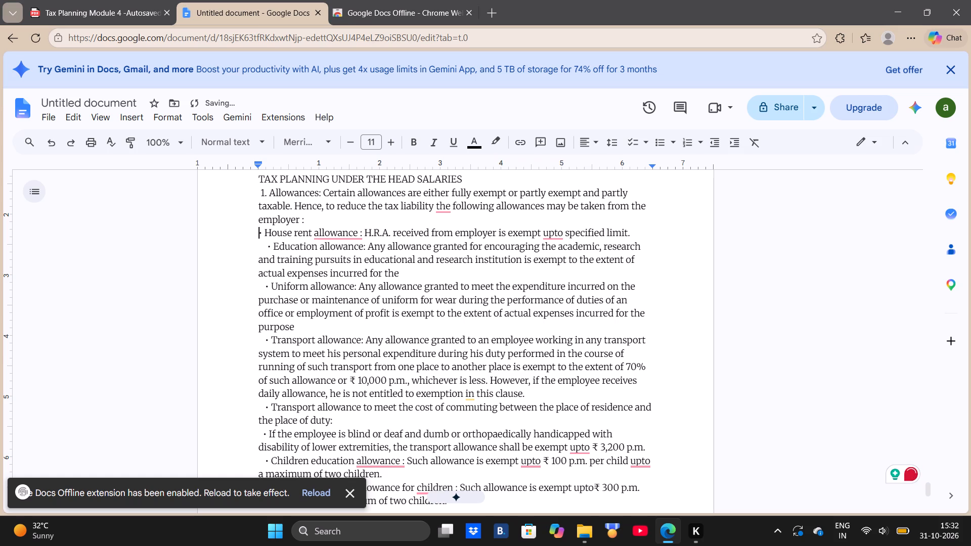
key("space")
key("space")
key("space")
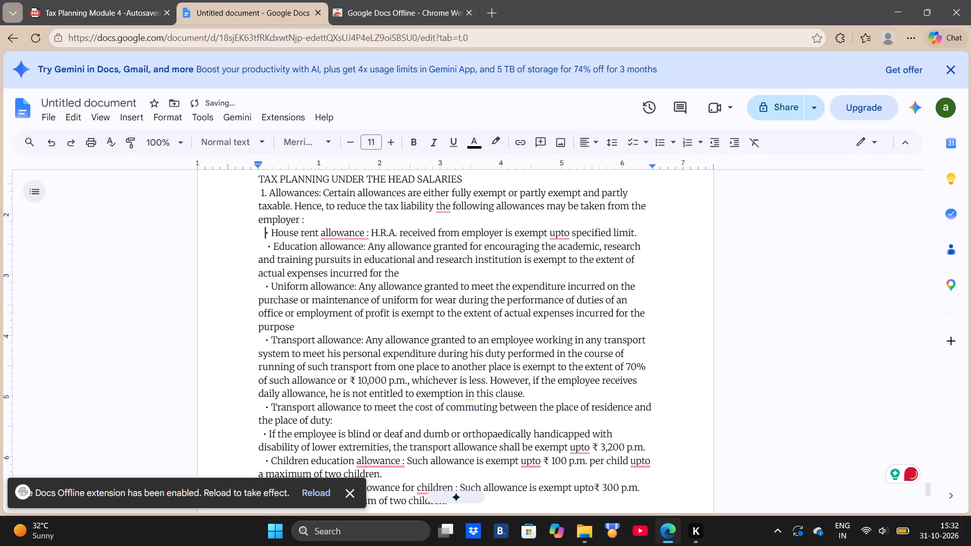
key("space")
Indent both Transport allowance bullets and the blind employee, Children education and Hostel expenditure bullets by one more space each.
left_click(260, 343)
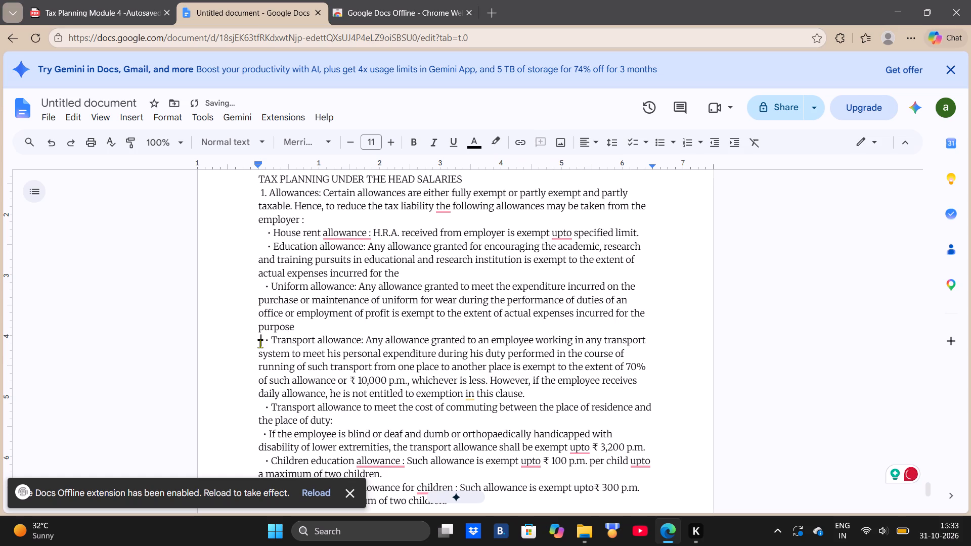
key("space")
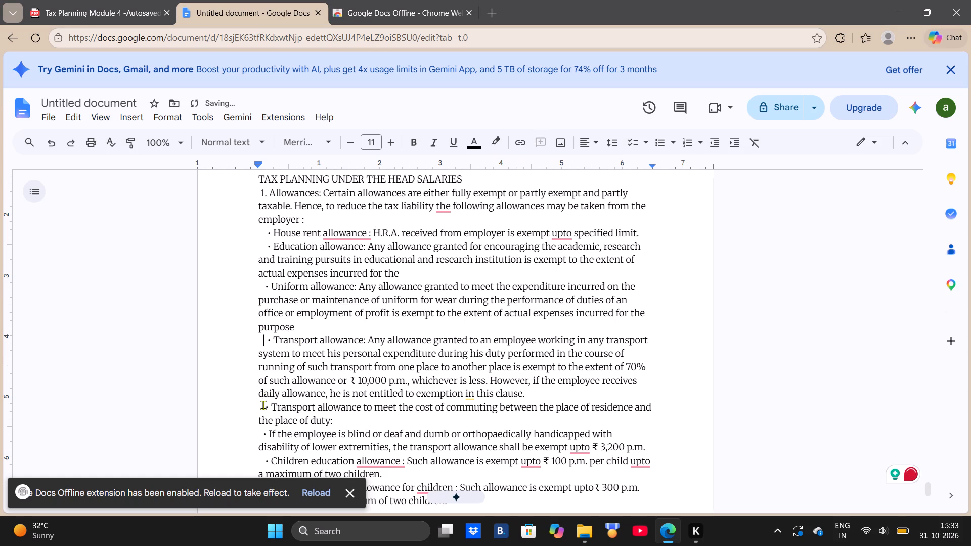
left_click(262, 414)
key("space")
scroll(262, 415, "down", 1)
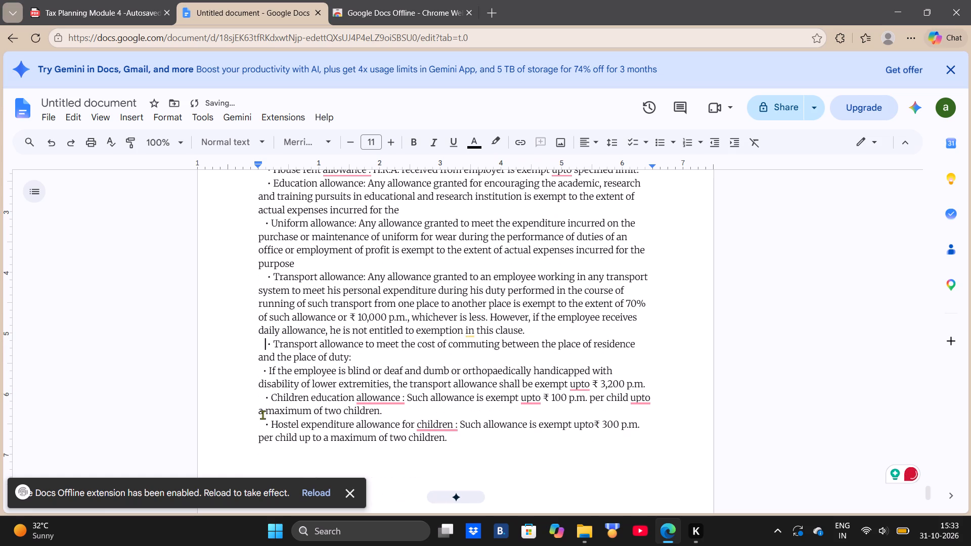
left_click(260, 370)
key("space")
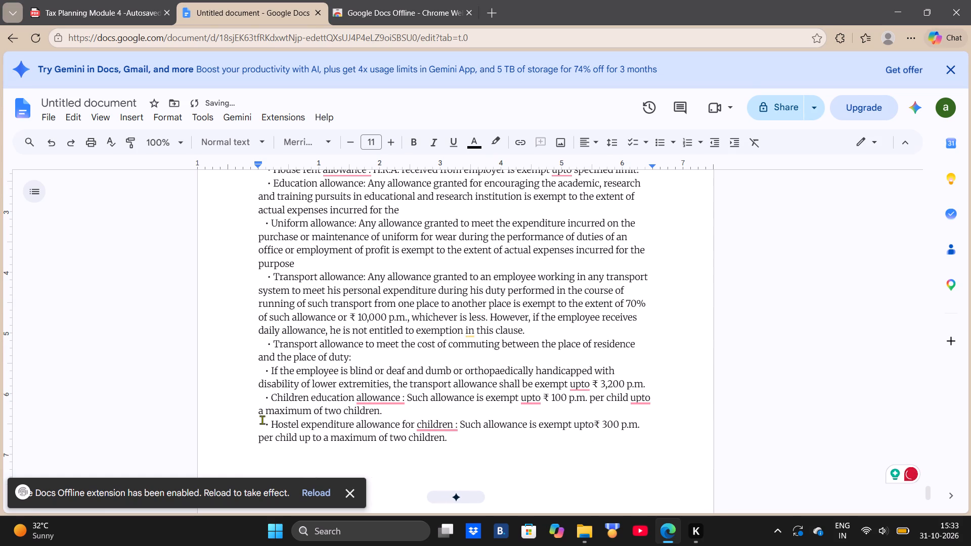
left_click(262, 403)
key("space")
left_click(264, 423)
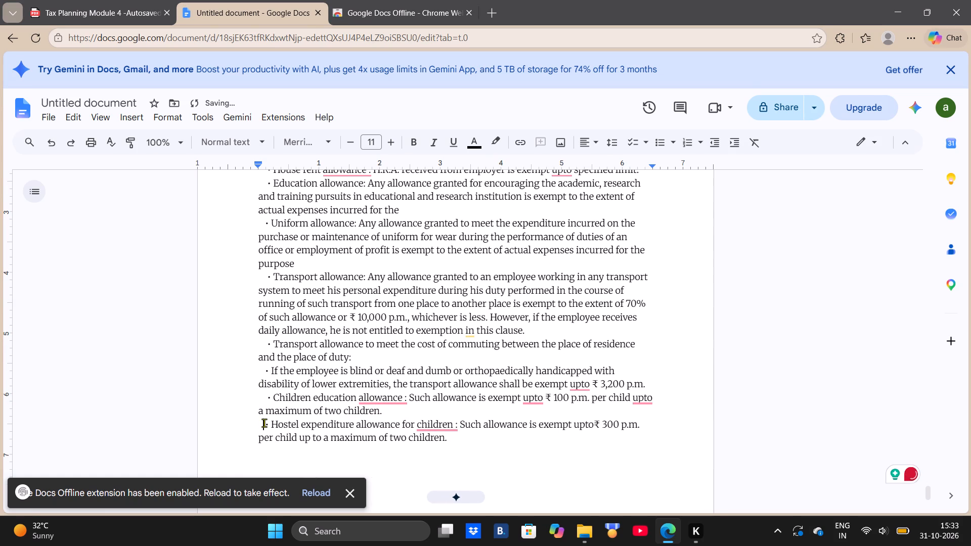
key("space")
Copy the "Advance salary versus loan" and "However, the difference between the interest" bullets from page 27 of the Tax Planning Module 4 PDF.
scroll(264, 444, "down", 2)
scroll(432, 384, "up", 2)
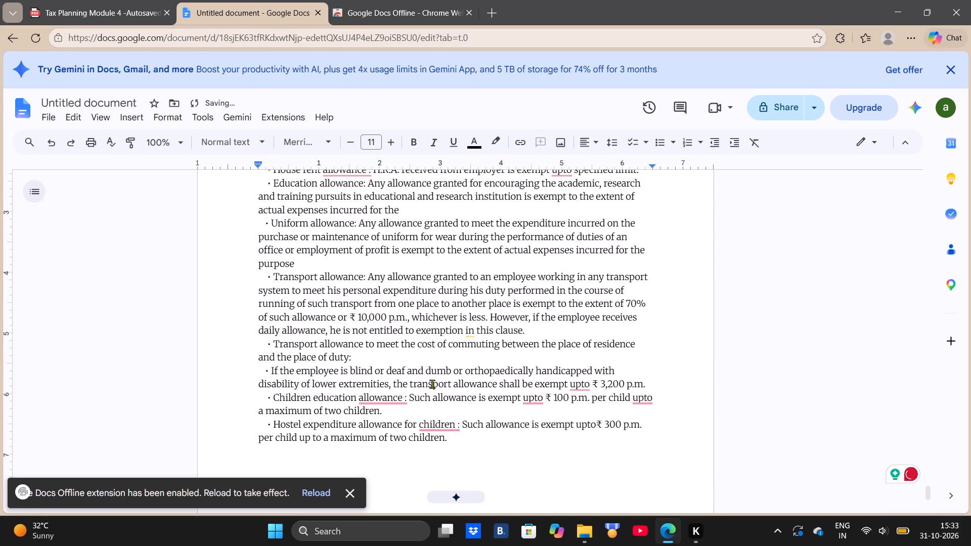
scroll(431, 385, "up", 2)
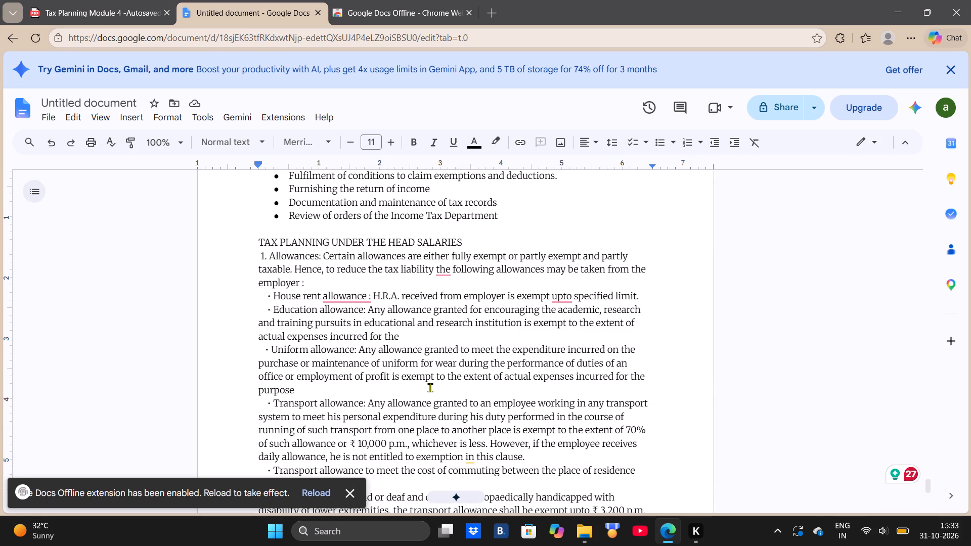
left_click(117, 0)
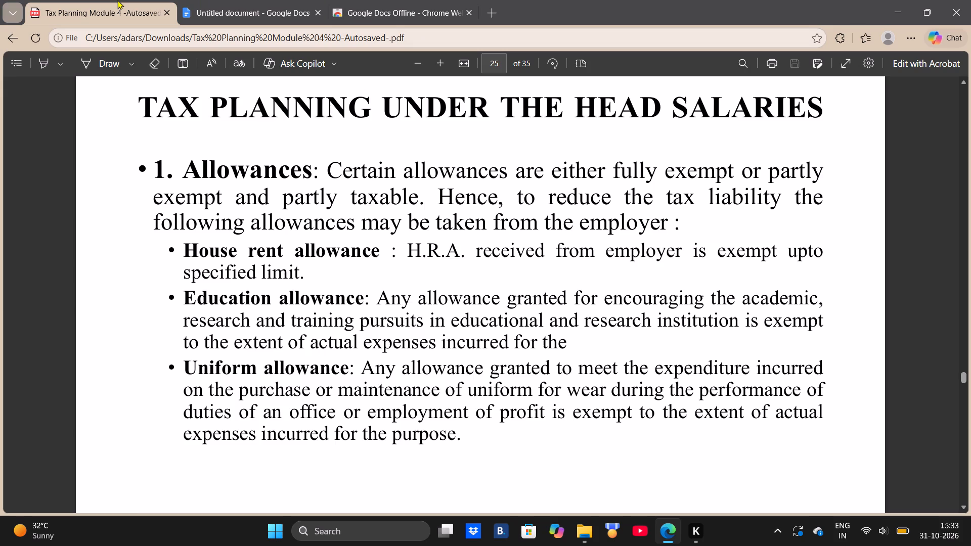
scroll(399, 366, "down", 13)
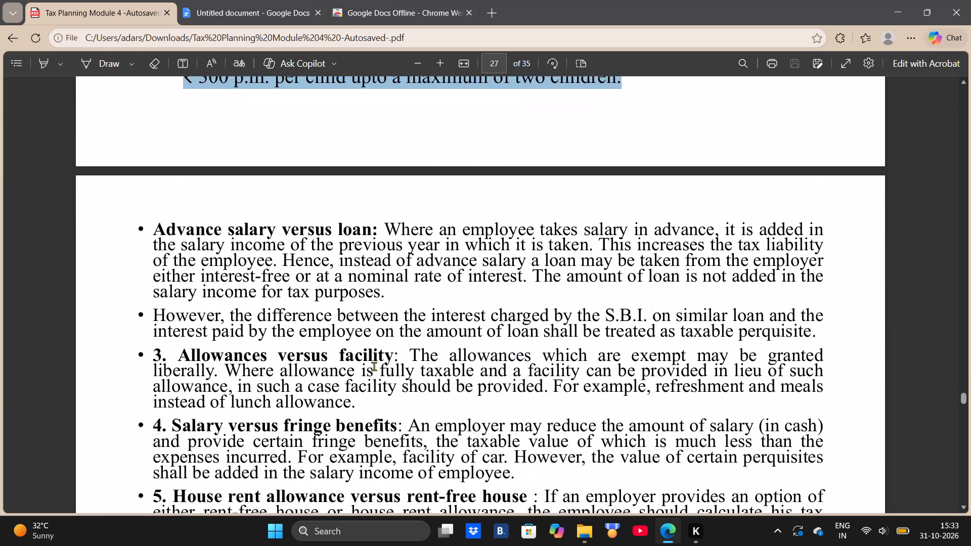
scroll(293, 328, "down", 2)
scroll(231, 235, "up", 1)
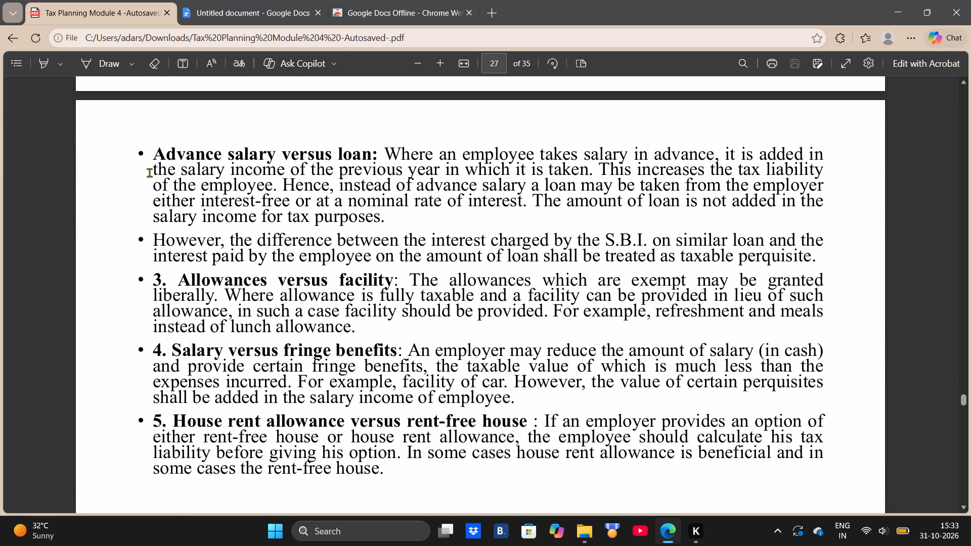
left_click_drag(139, 153, 557, 253)
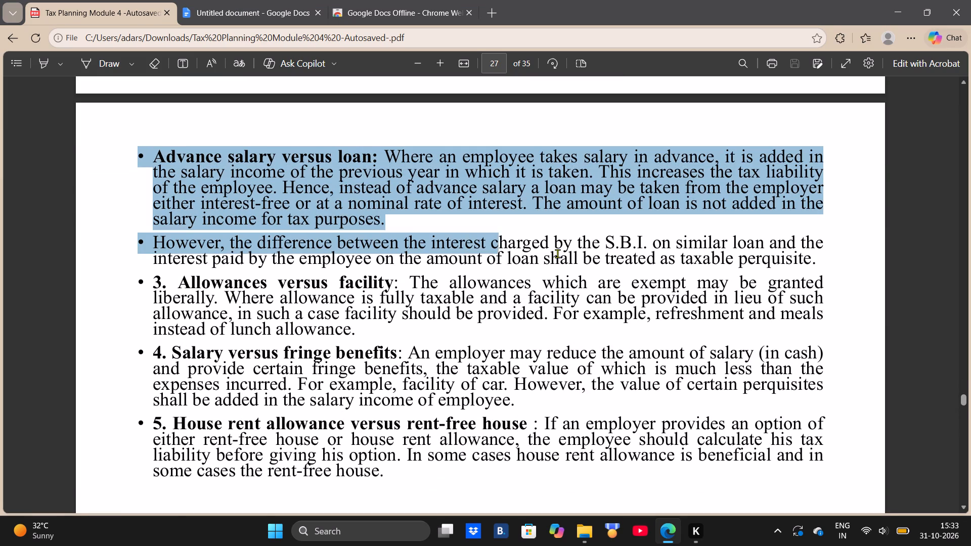
left_click_drag(557, 253, 822, 264)
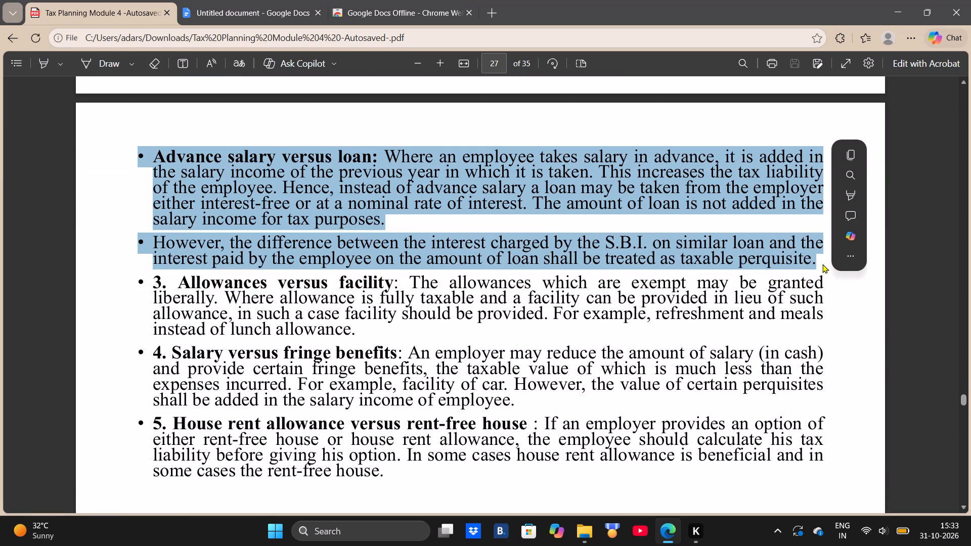
left_click(845, 149)
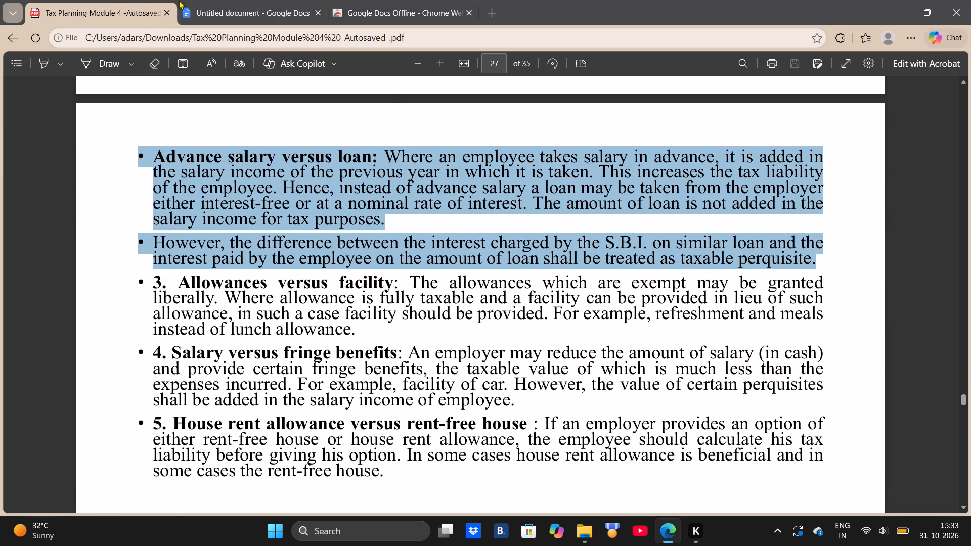
Look back at the salary allowances from page 25 of the PDF, and skim the remaining content through page 35.
scroll(275, 161, "up", 3)
scroll(280, 216, "up", 3)
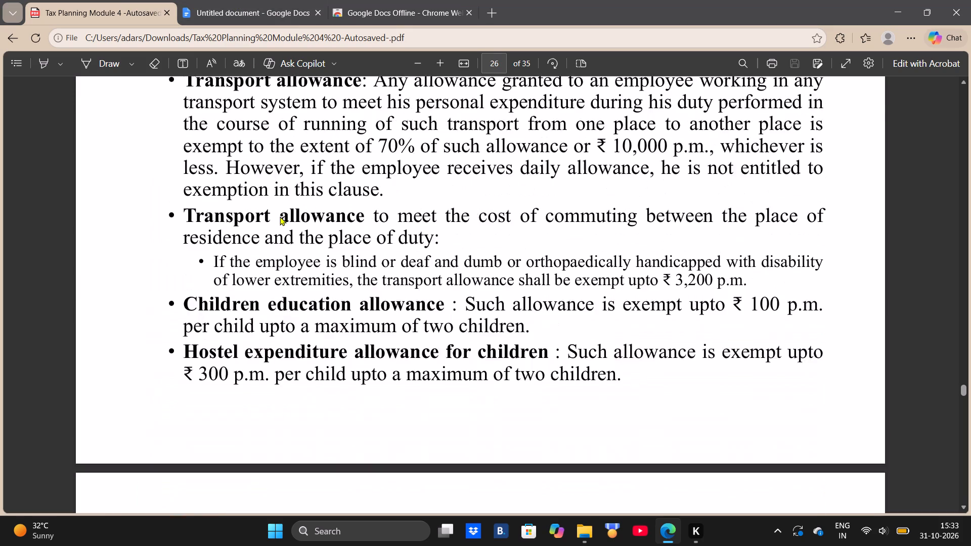
scroll(280, 217, "up", 10)
scroll(280, 217, "down", 3)
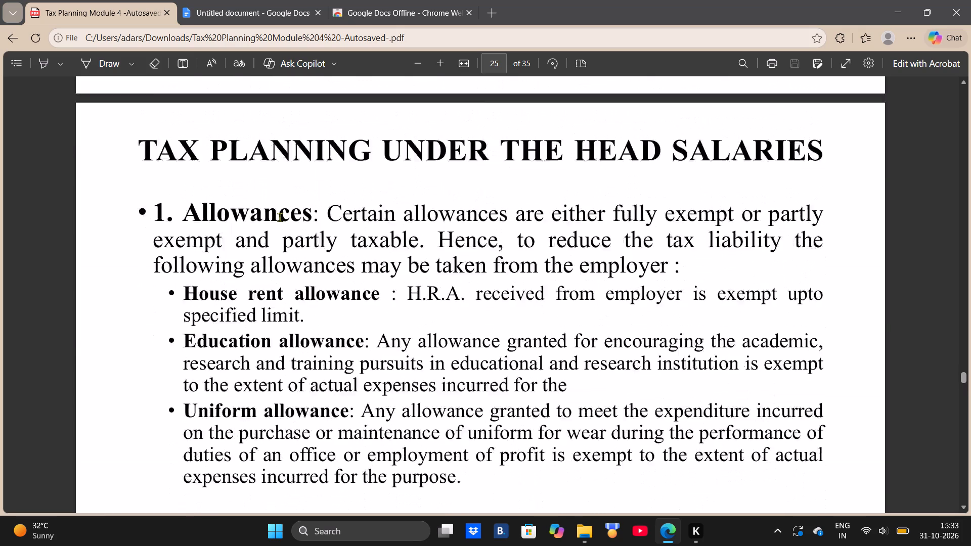
scroll(280, 217, "down", 15)
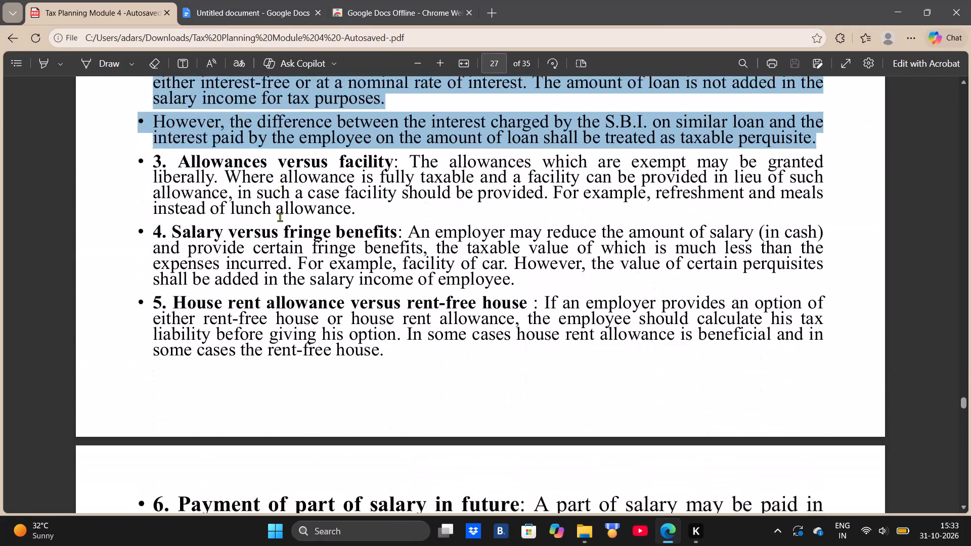
scroll(280, 217, "down", 18)
scroll(253, 242, "down", 12)
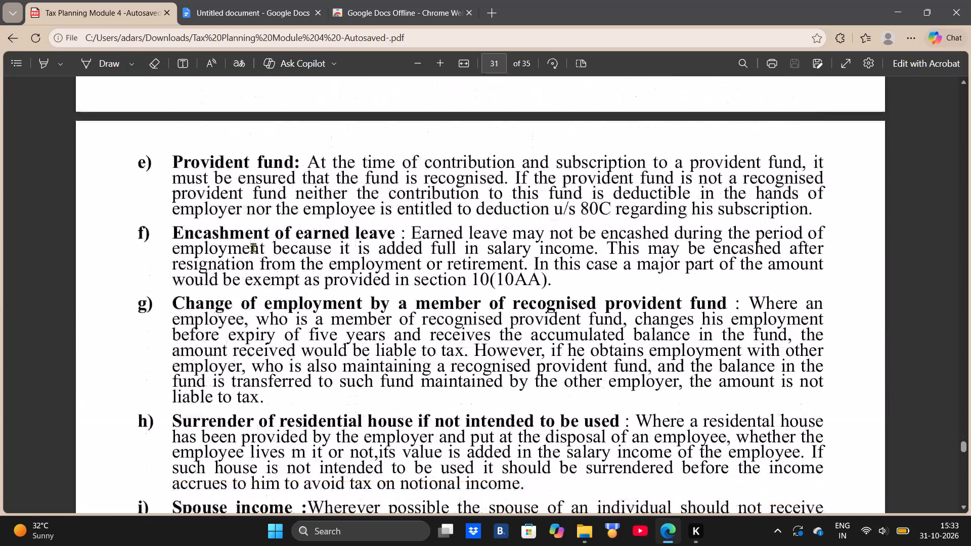
scroll(253, 247, "down", 20)
scroll(253, 249, "down", 6)
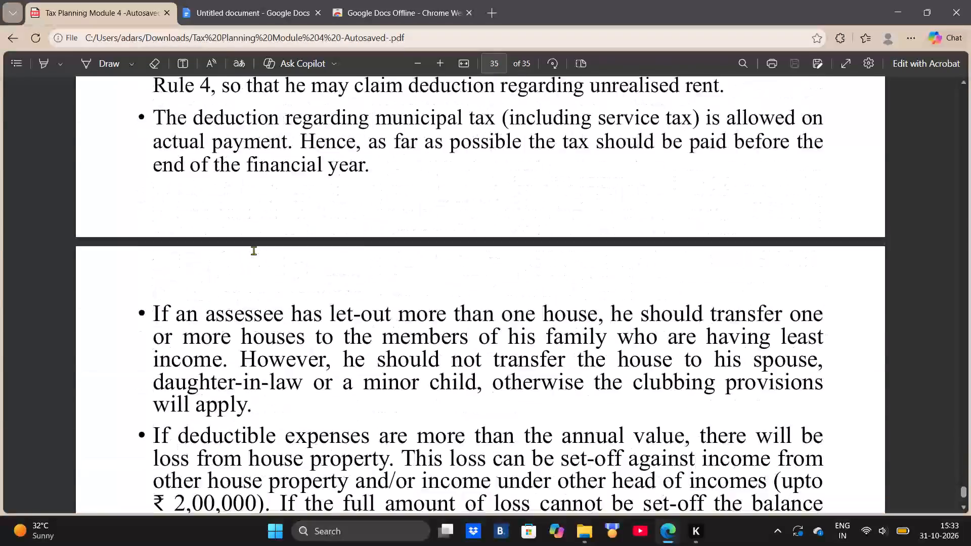
scroll(253, 250, "down", 10)
Switch to the Google Docs notes and review the sections written so far, back to the first page.
left_click(286, 16)
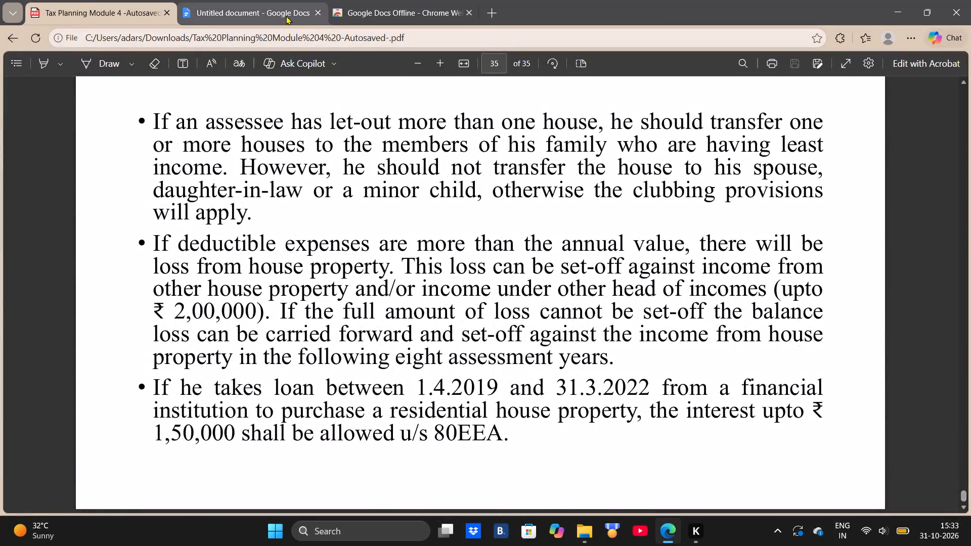
scroll(402, 290, "down", 2)
scroll(407, 295, "up", 9)
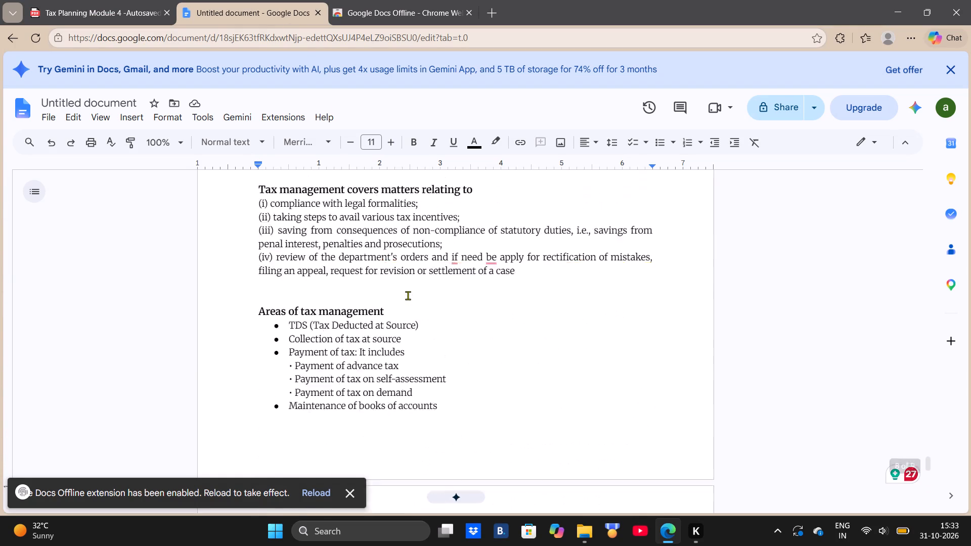
scroll(408, 295, "up", 10)
scroll(408, 291, "up", 16)
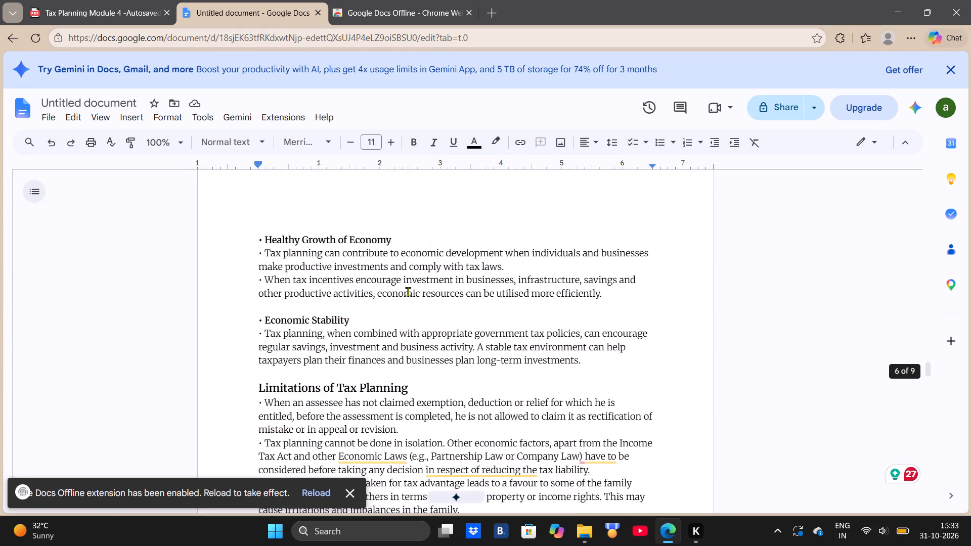
scroll(408, 291, "up", 16)
scroll(407, 290, "up", 8)
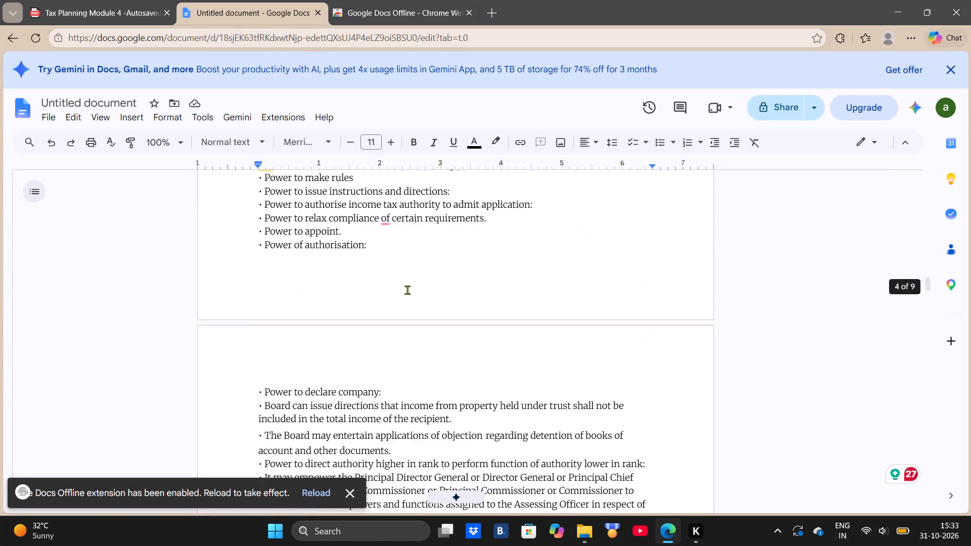
scroll(407, 289, "up", 20)
scroll(407, 289, "up", 5)
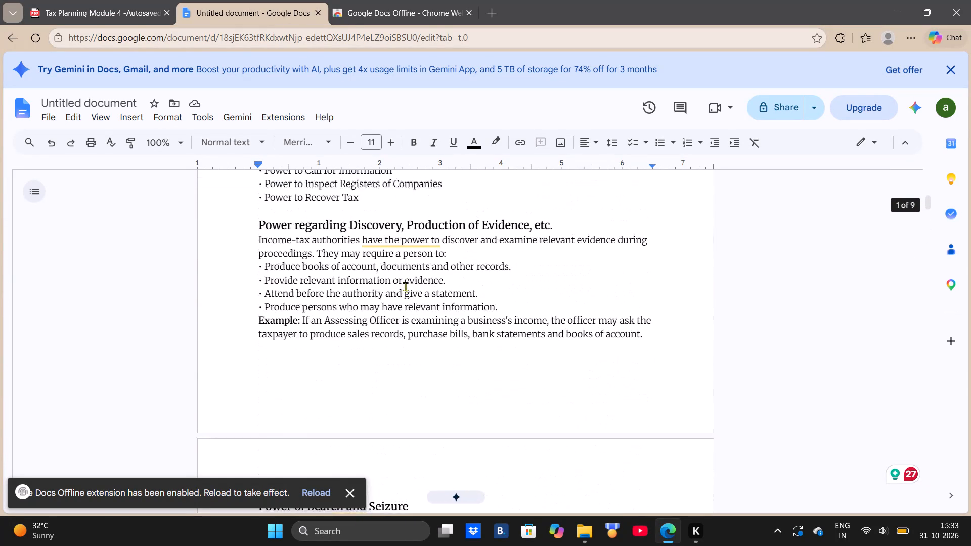
scroll(405, 286, "up", 11)
scroll(407, 286, "down", 6)
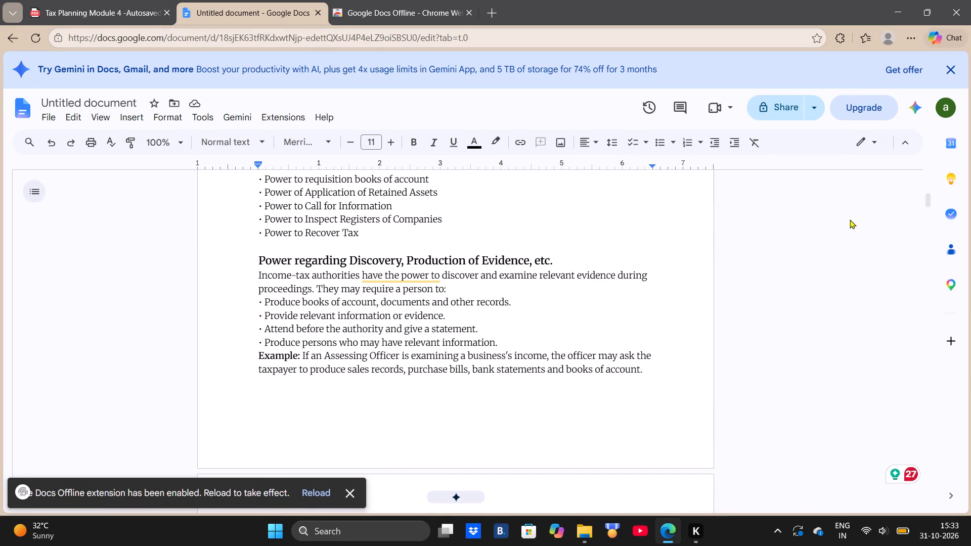
Paste the copied "Advance salary versus loan" and "However, the difference" bullets without formatting directly below the Hostel expenditure allowance bullet in the notes.
left_click_drag(926, 201, 941, 423)
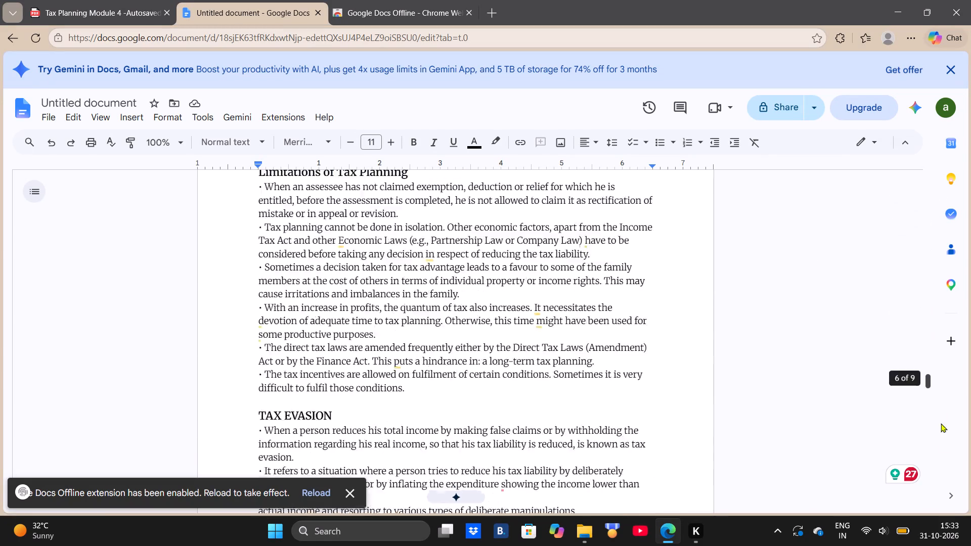
left_click_drag(941, 423, 951, 529)
left_click(472, 255)
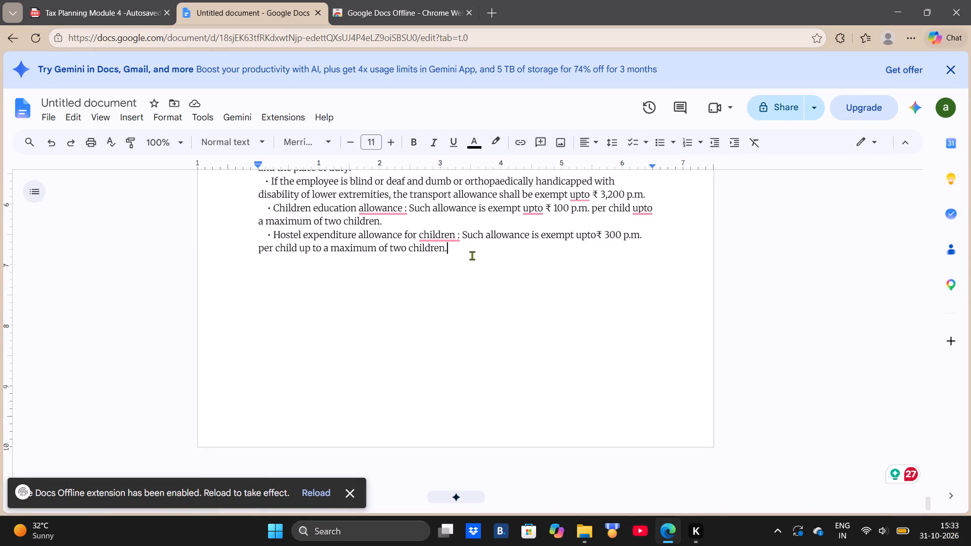
key("Return")
key("Return")
right_click(264, 279)
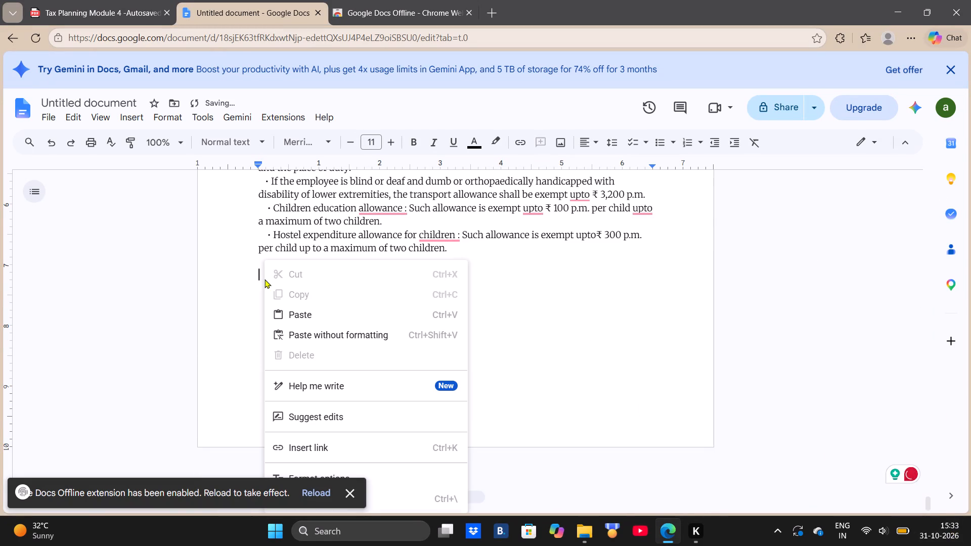
left_click(256, 279)
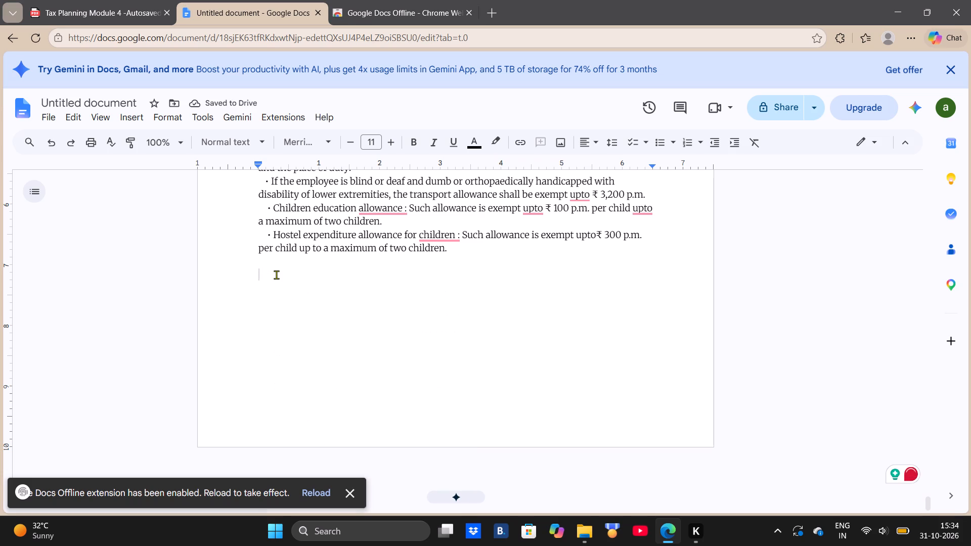
key("BackSpace")
right_click(267, 265)
left_click(286, 310)
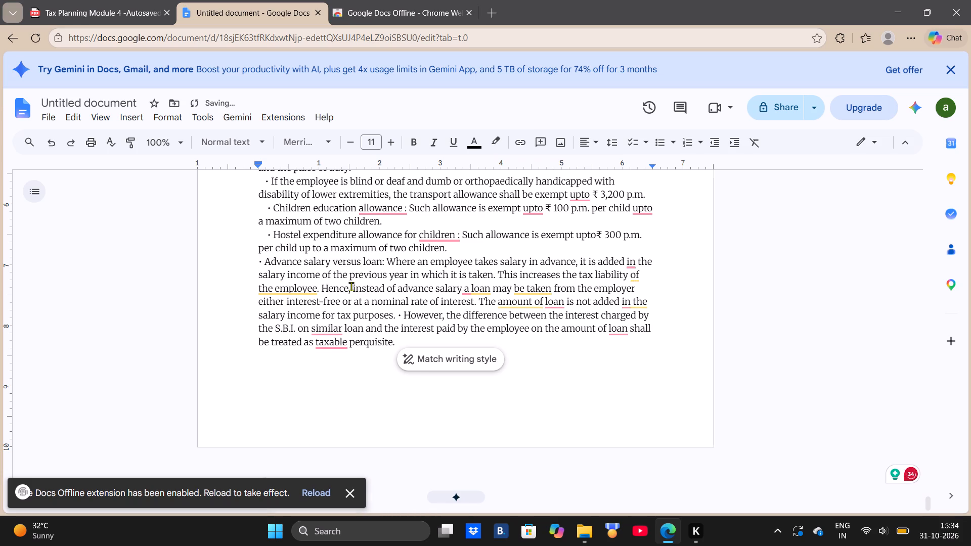
key("ctrl+z")
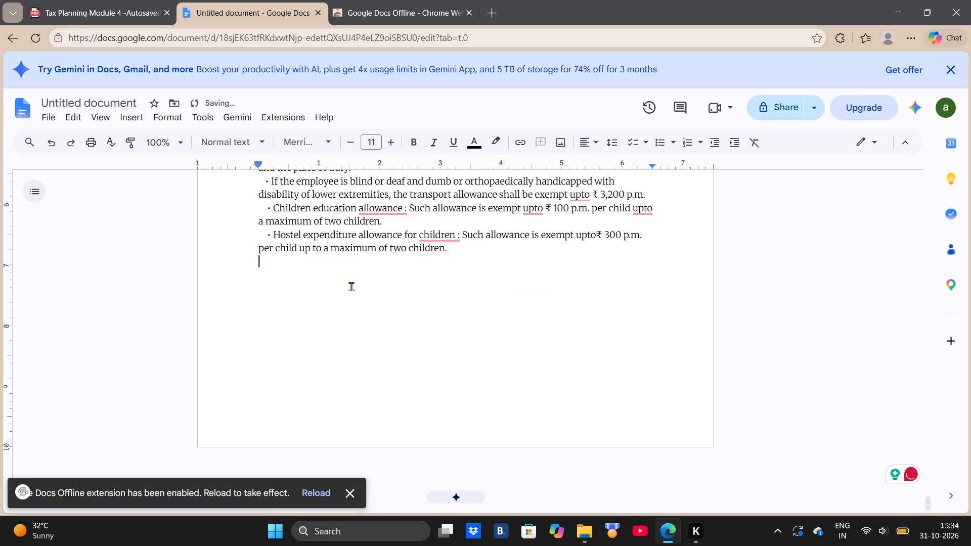
key("ctrl+shift+v")
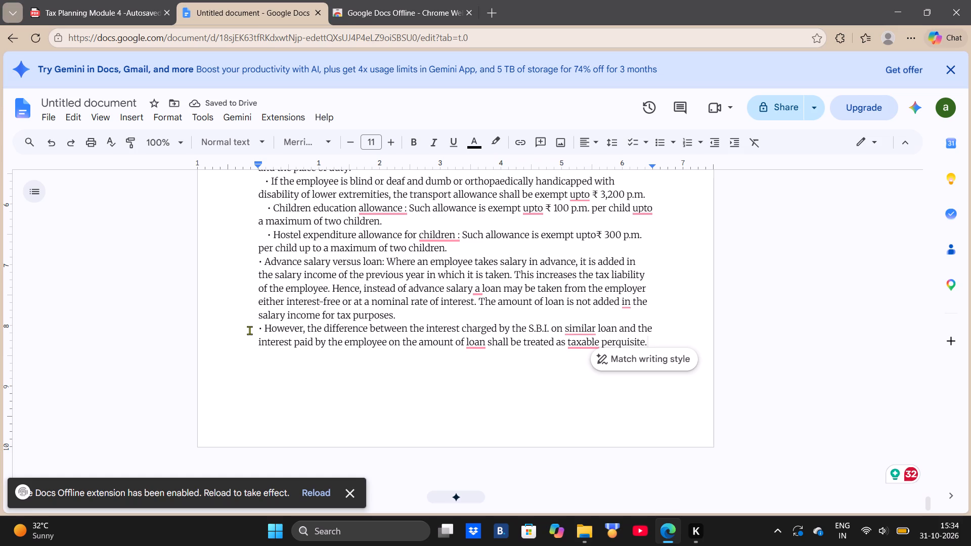
scroll(505, 429, "up", 1)
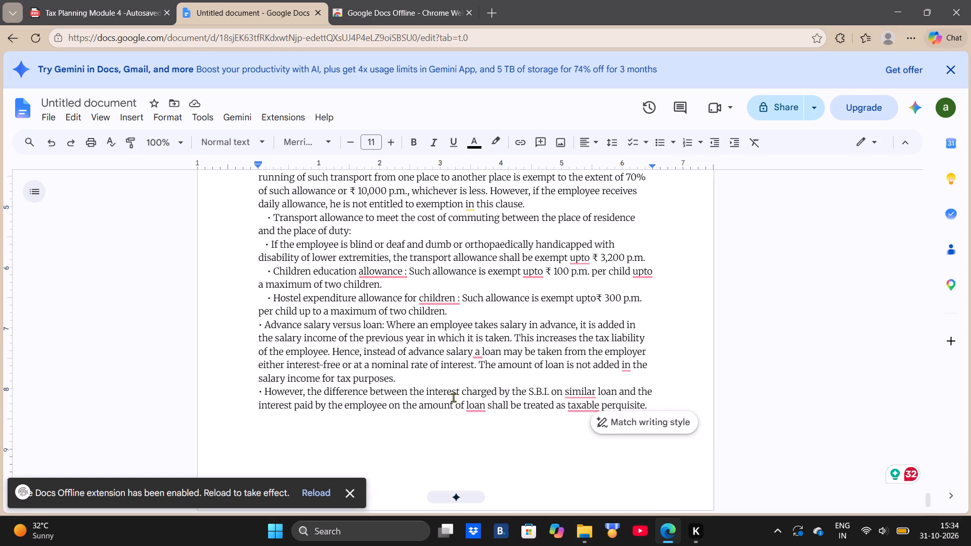
Switch to the Tax Planning Module 4 PDF and copy points 3 to 5, Allowances versus facility through House rent allowance versus rent-free house, from page 27.
left_click(142, 20)
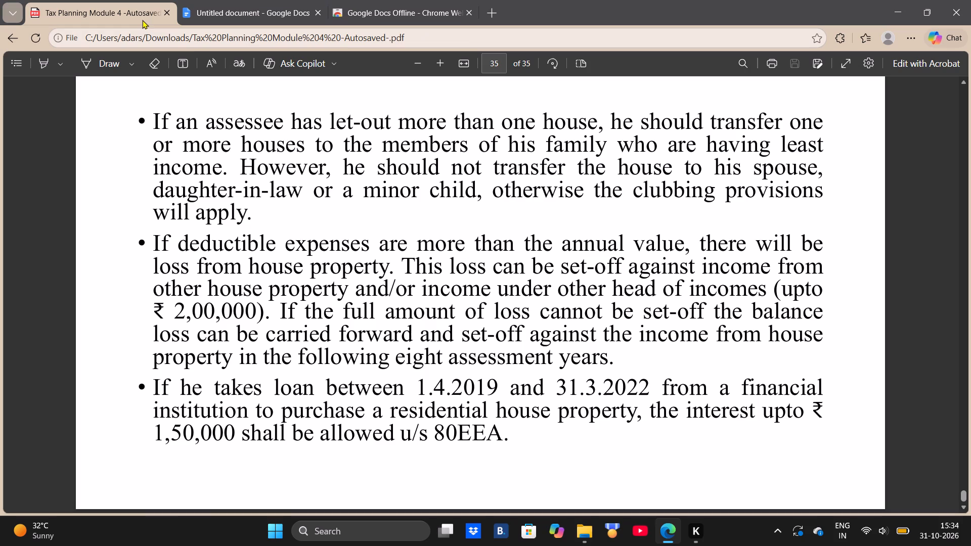
scroll(361, 312, "down", 2)
scroll(349, 307, "up", 8)
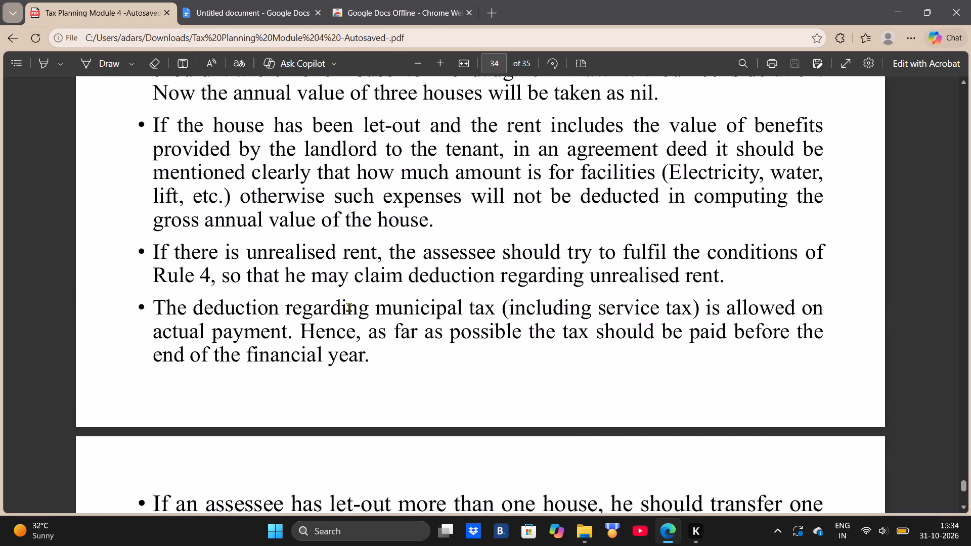
scroll(348, 307, "up", 6)
scroll(356, 306, "up", 20)
scroll(356, 306, "up", 3)
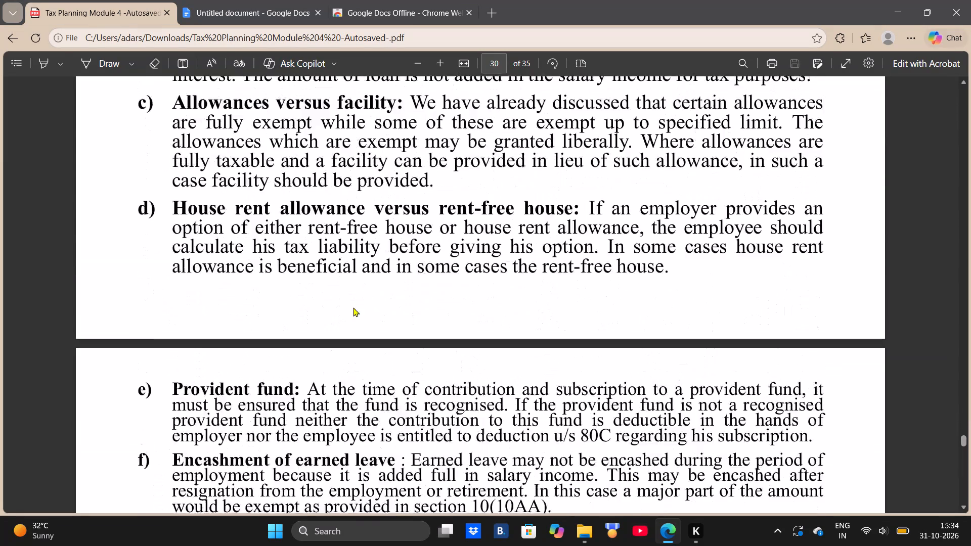
scroll(353, 307, "up", 18)
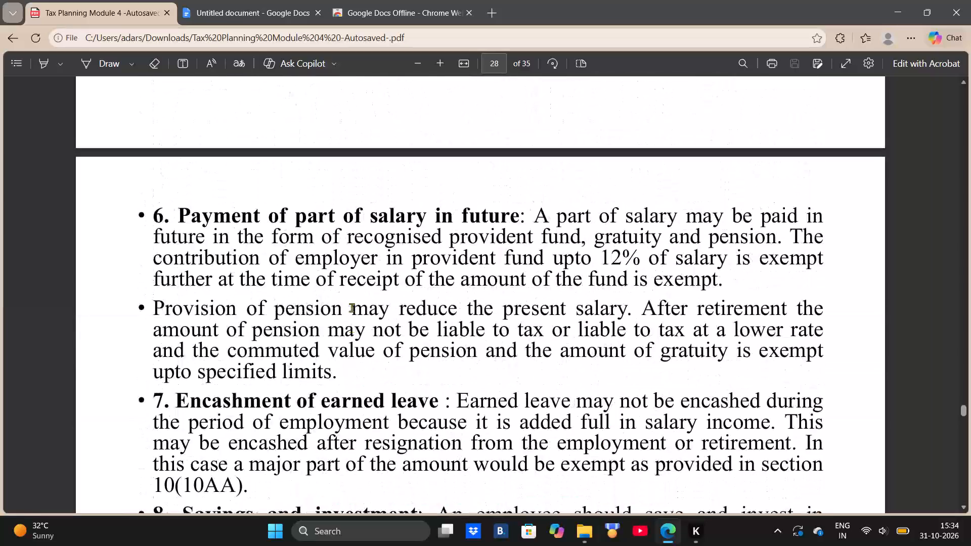
scroll(351, 307, "up", 5)
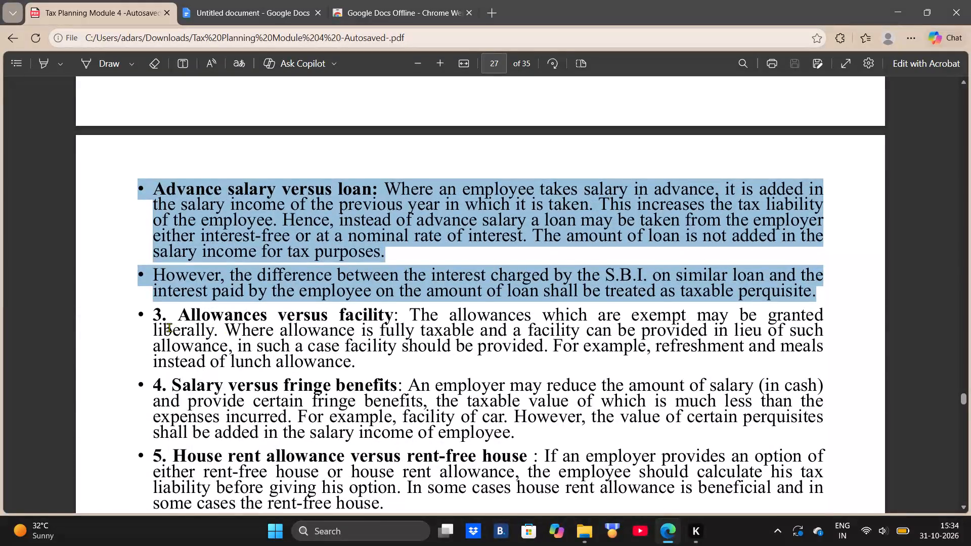
left_click(352, 360)
scroll(197, 348, "down", 1)
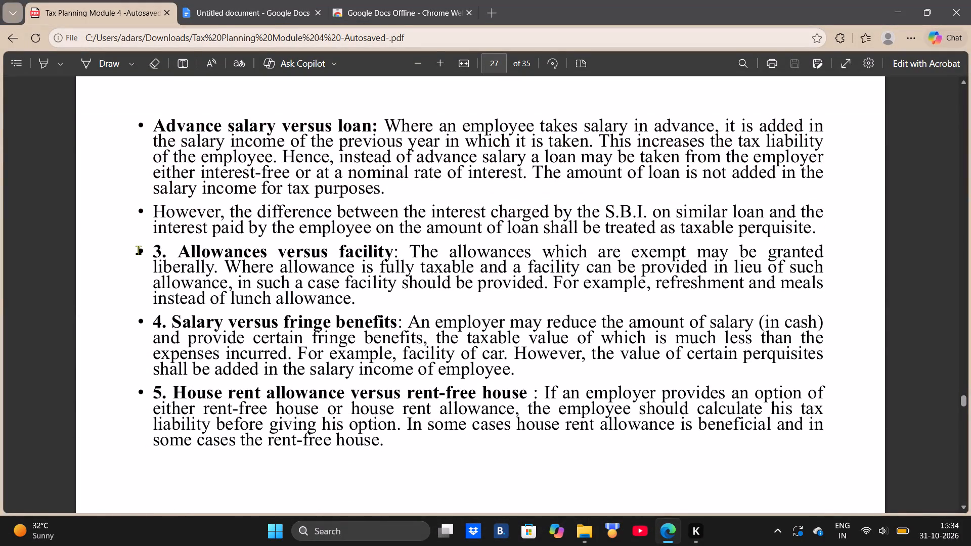
left_click_drag(138, 250, 392, 455)
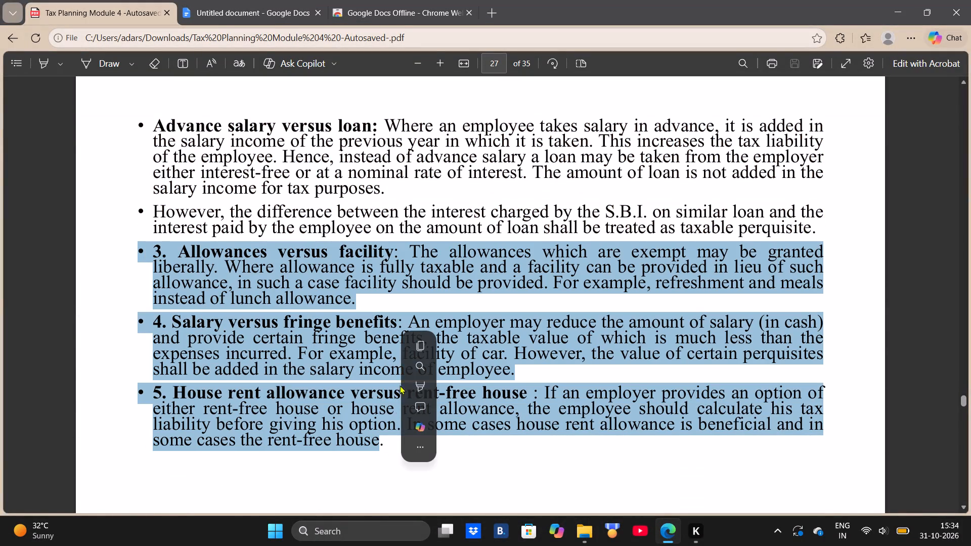
left_click(412, 342)
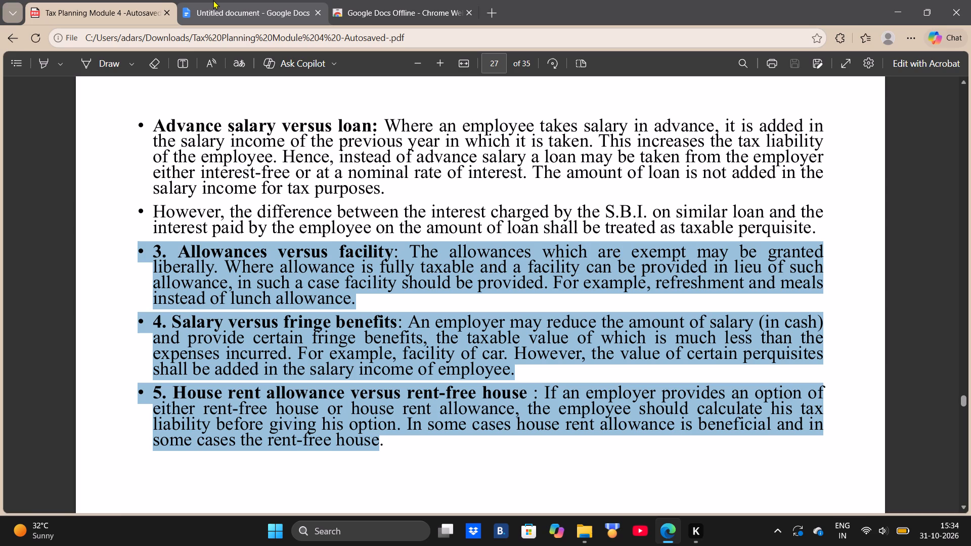
Paste points 3 to 5 without formatting into the Google Docs notes, one blank line below the taxable perquisite bullet.
left_click(214, 4)
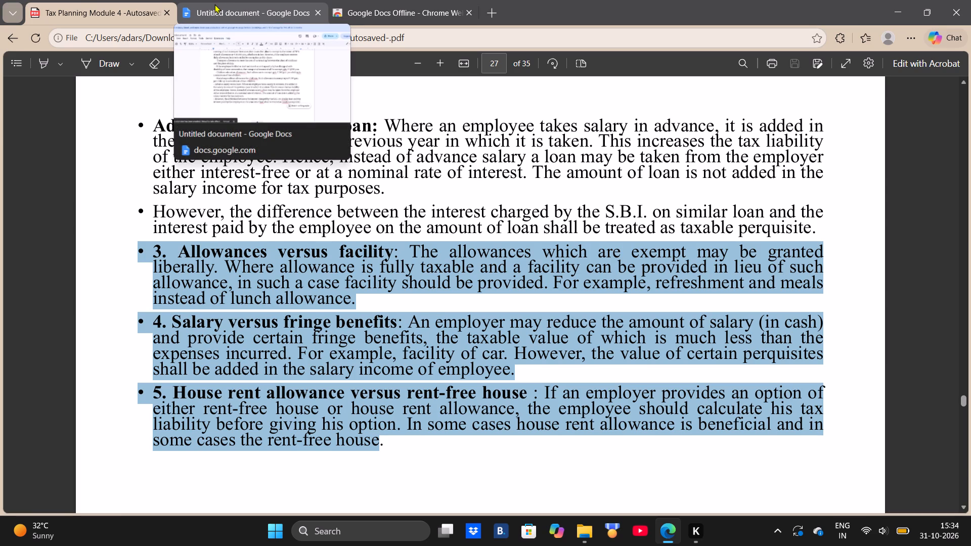
scroll(362, 312, "down", 3)
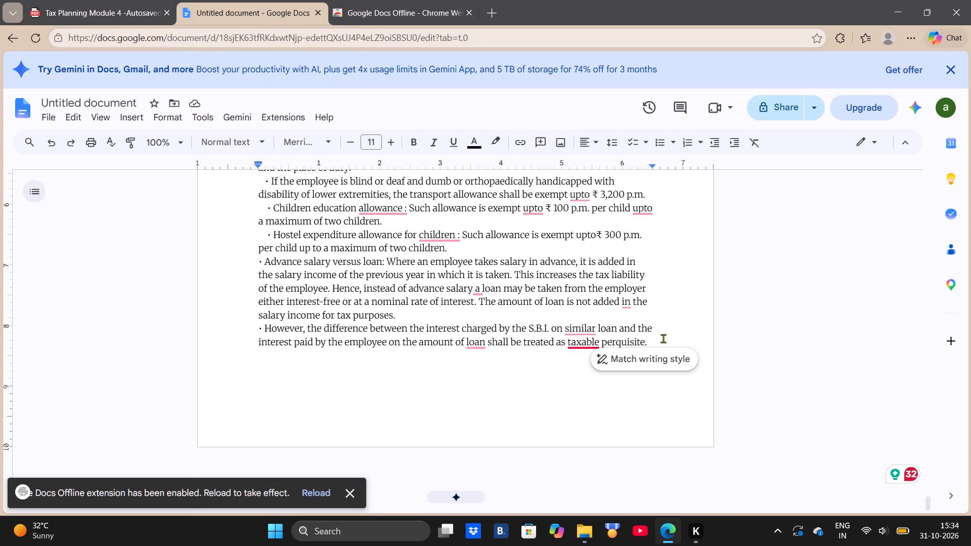
key("Return")
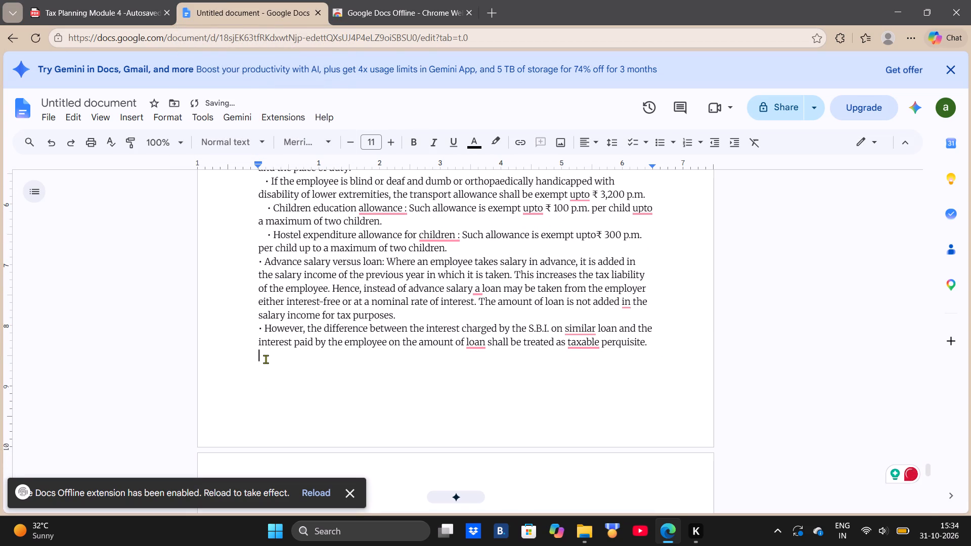
right_click(266, 359)
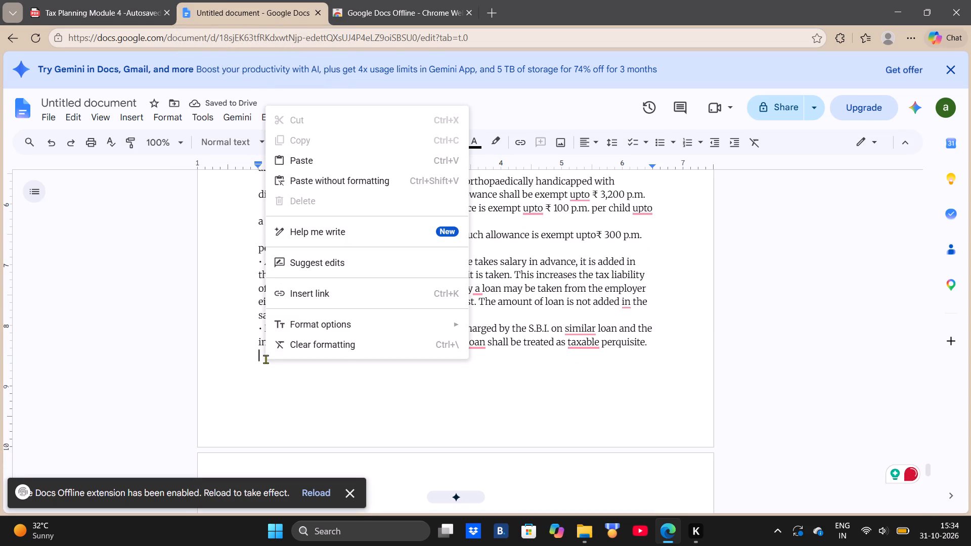
left_click(262, 400)
key("Return")
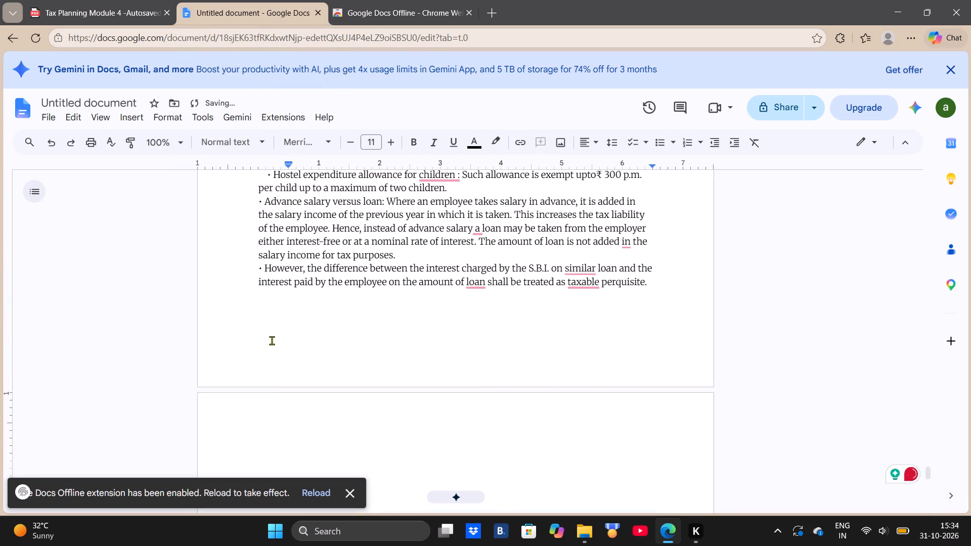
key("BackSpace")
key("BackSpace")
right_click(269, 319)
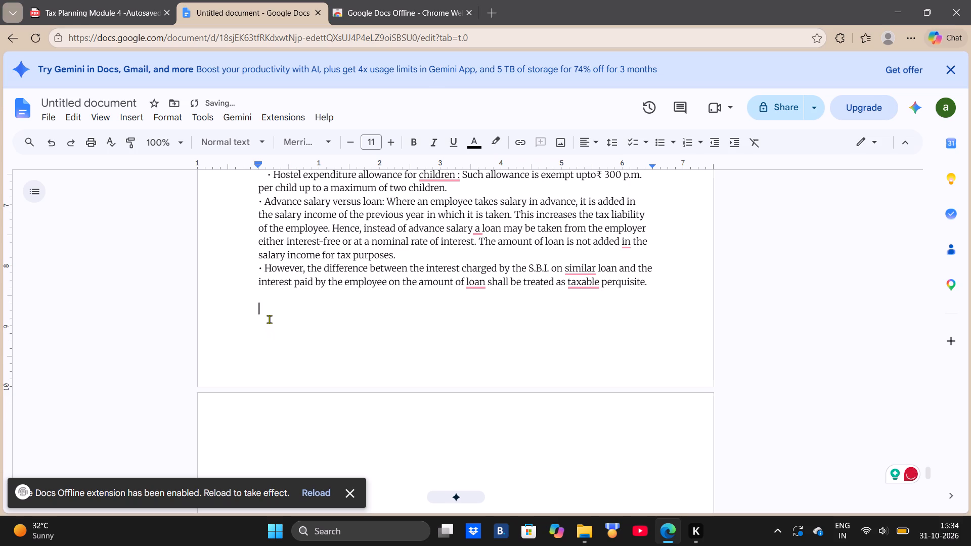
left_click(313, 135)
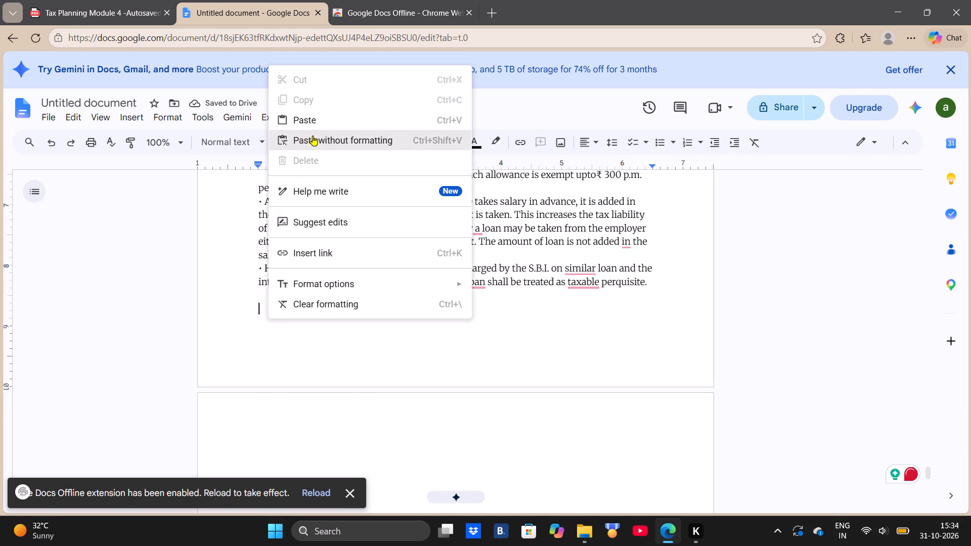
Set the "1. Allowances:" label under TAX PLANNING UNDER THE HEAD SALARIES to Merriweather Semi Bold.
scroll(325, 365, "up", 10)
scroll(319, 386, "down", 1)
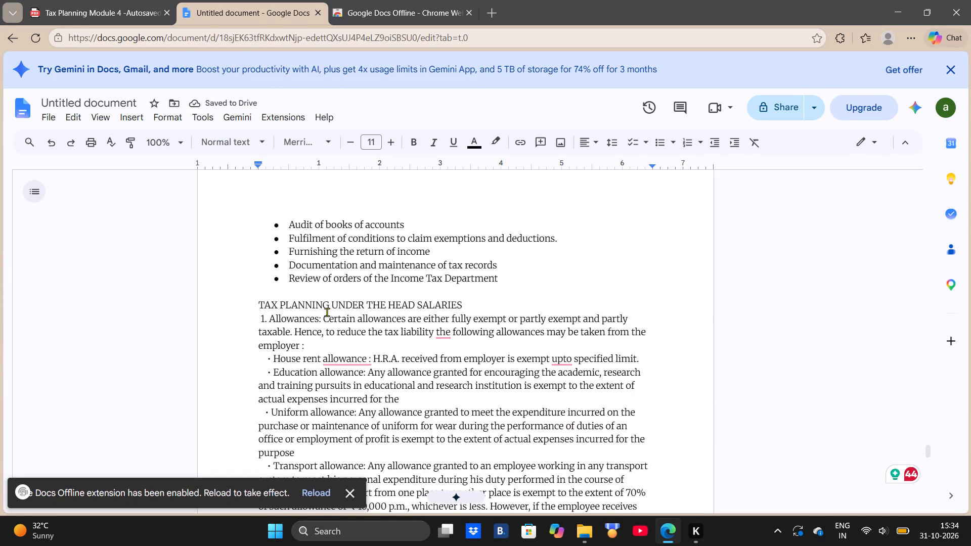
scroll(320, 315, "down", 1)
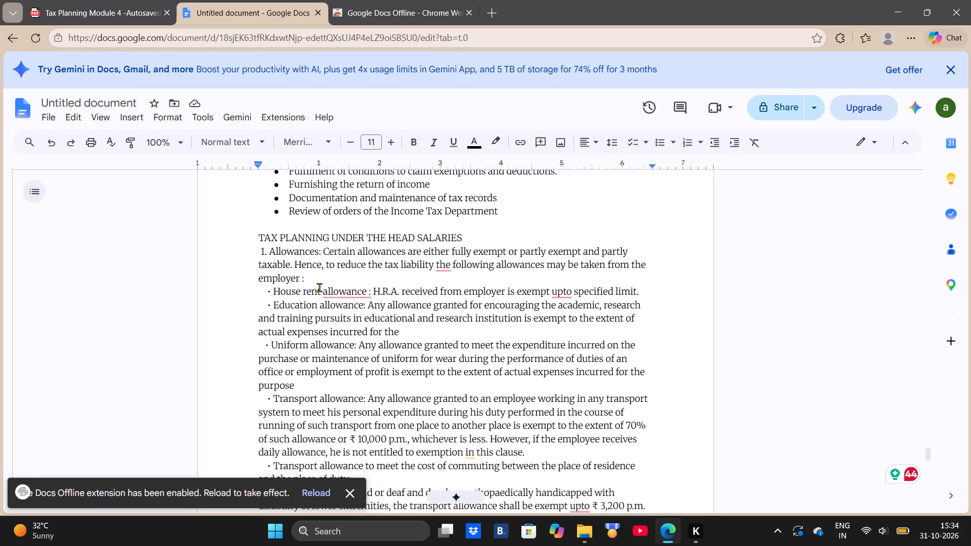
left_click_drag(321, 251, 257, 253)
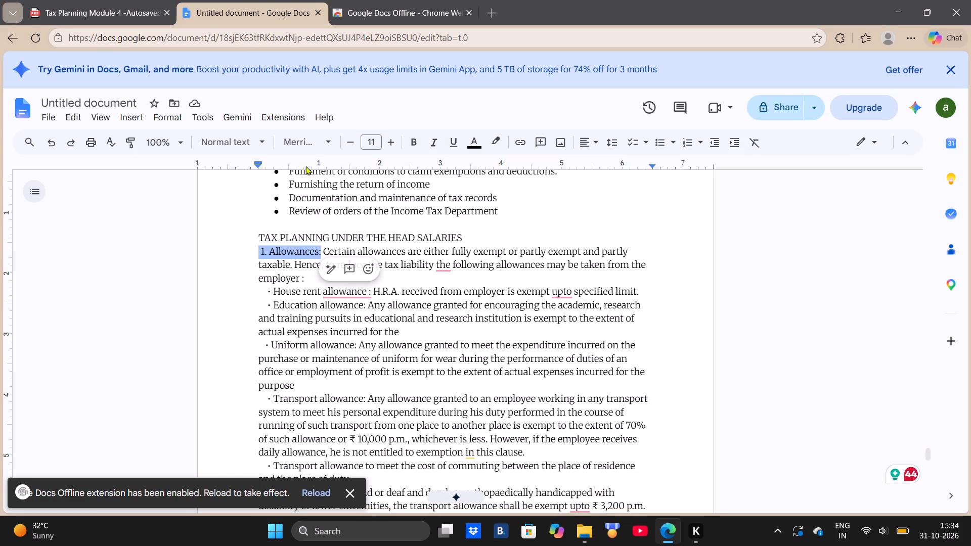
left_click(316, 140)
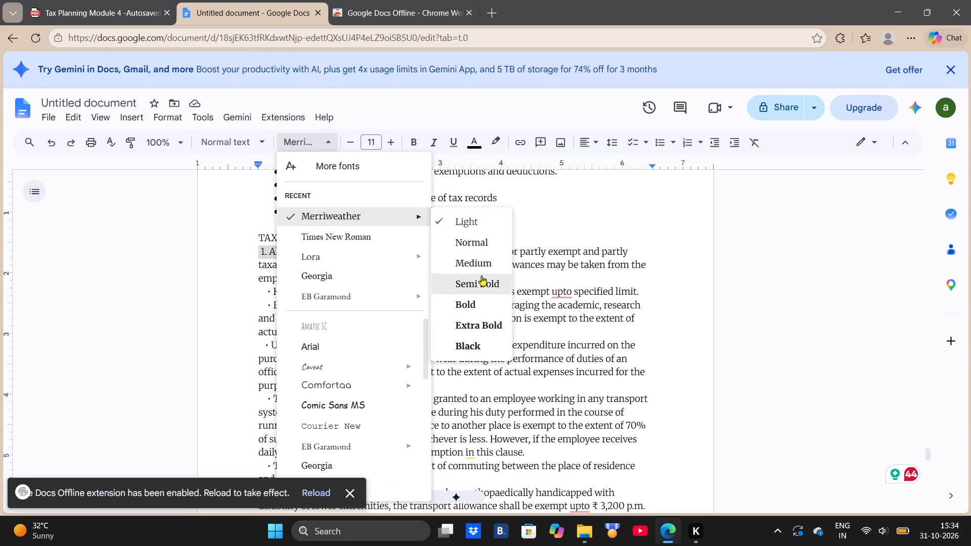
left_click(481, 280)
Set the "House rent allowance :" and "Uniform allowance:" bullet labels to Merriweather Normal.
scroll(350, 358, "down", 1)
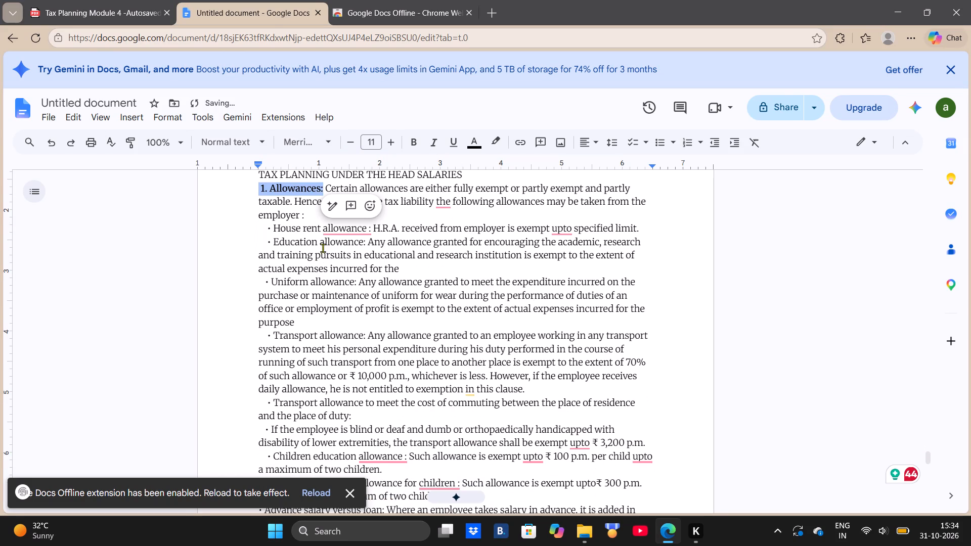
left_click_drag(371, 229, 253, 231)
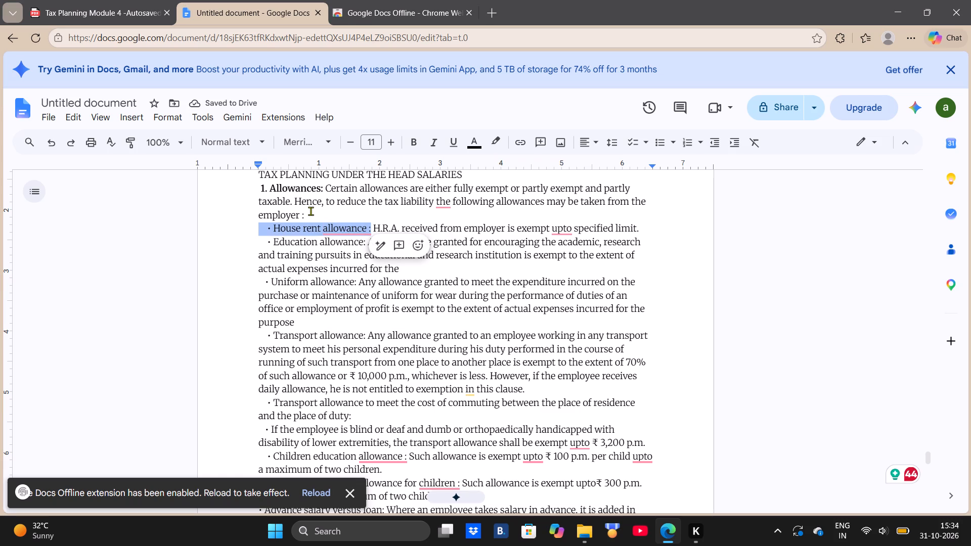
left_click(325, 139)
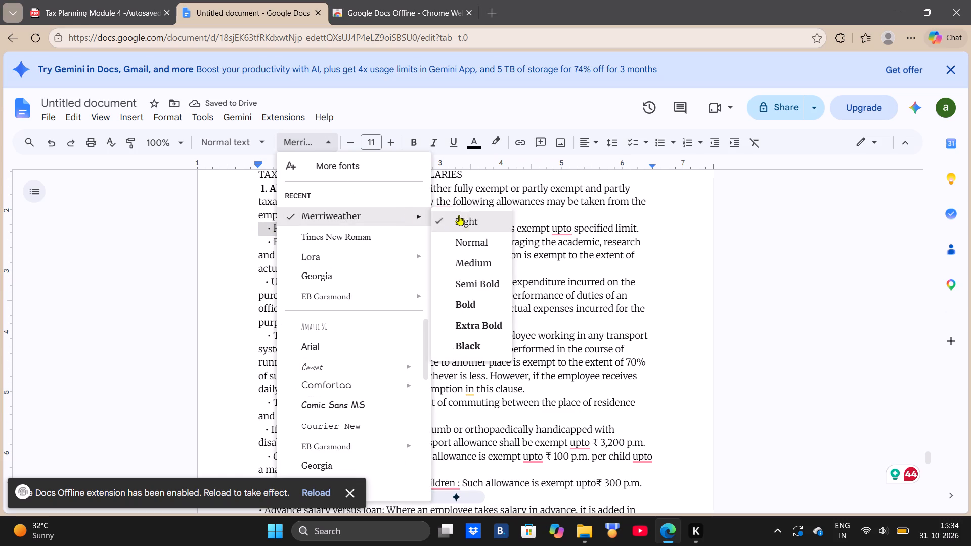
left_click(474, 243)
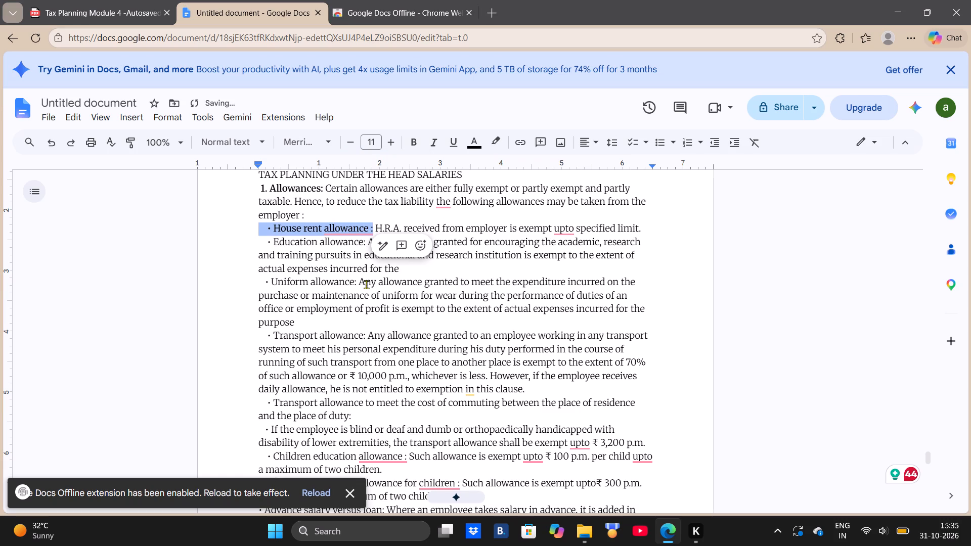
left_click_drag(357, 283, 264, 281)
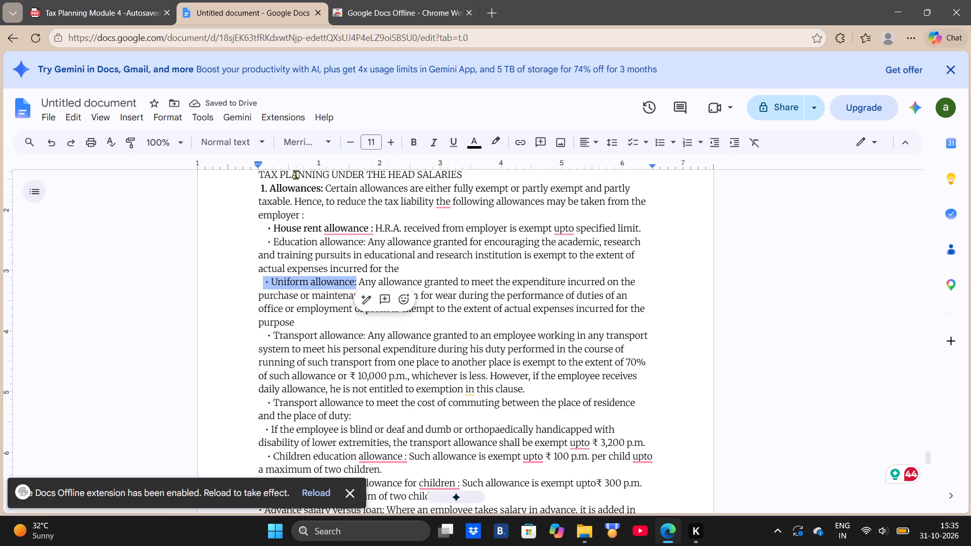
left_click(310, 142)
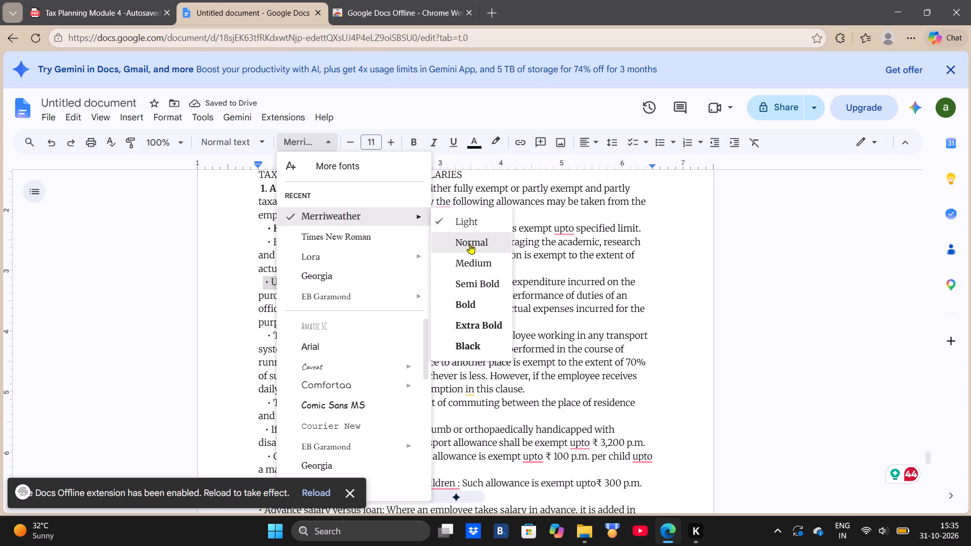
left_click(470, 244)
Set the "Transport allowance:" bullet label to Merriweather Normal.
scroll(369, 323, "down", 1)
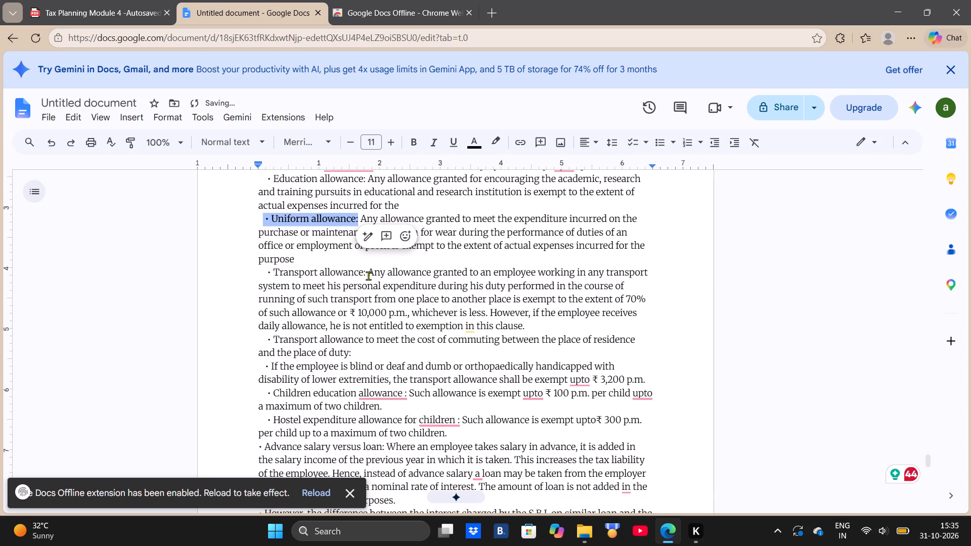
left_click_drag(368, 273, 263, 276)
left_click(303, 140)
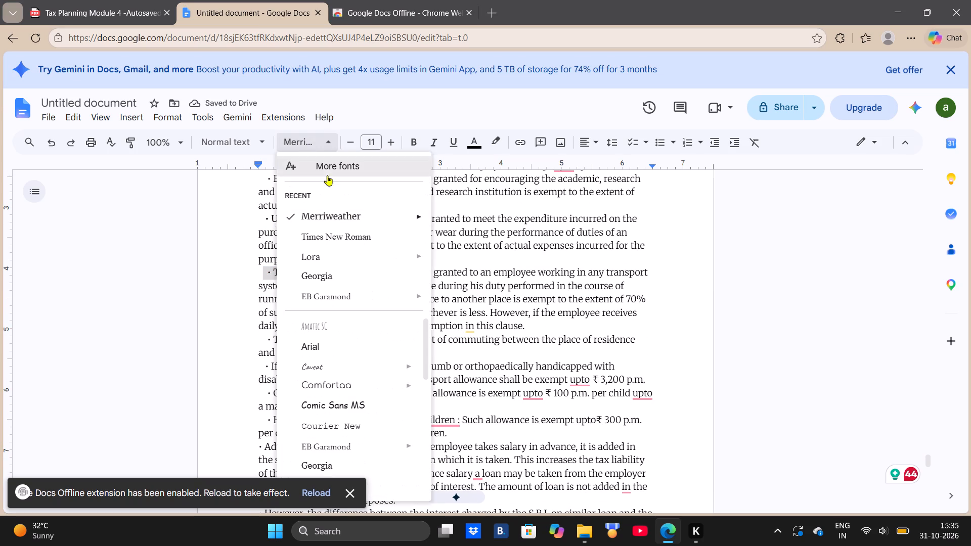
left_click(458, 243)
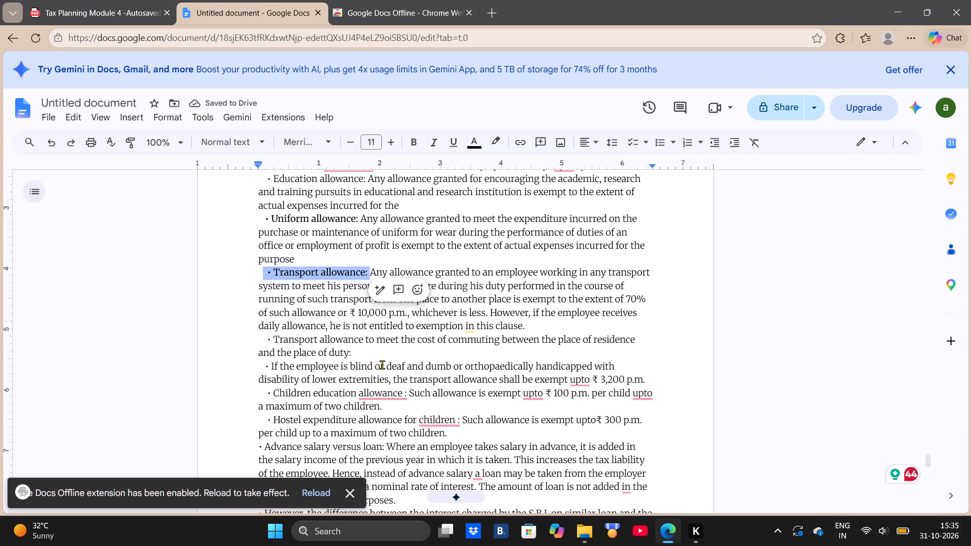
Set the "Advance salary versus loan:" and "3. Allowances versus facility:" labels to Merriweather Medium.
scroll(362, 369, "down", 2)
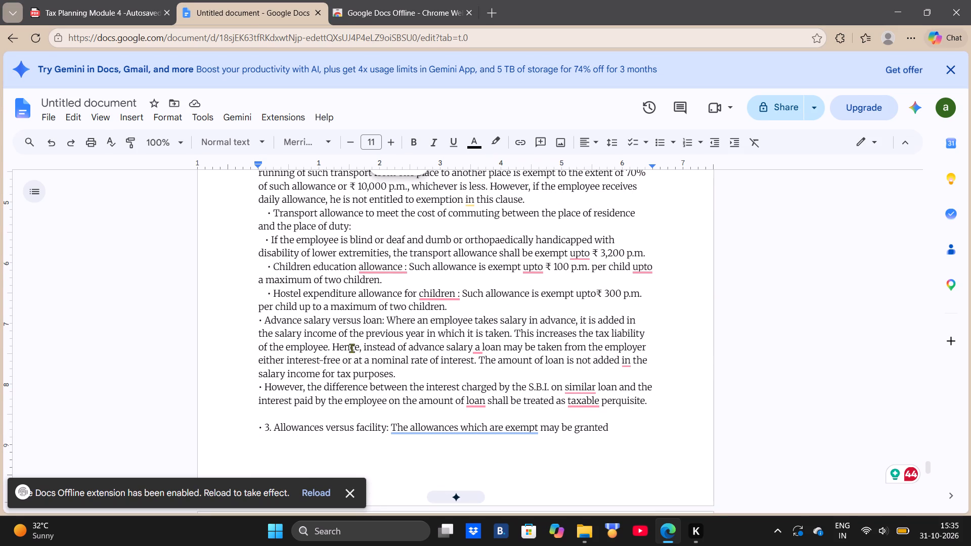
left_click_drag(384, 319, 262, 318)
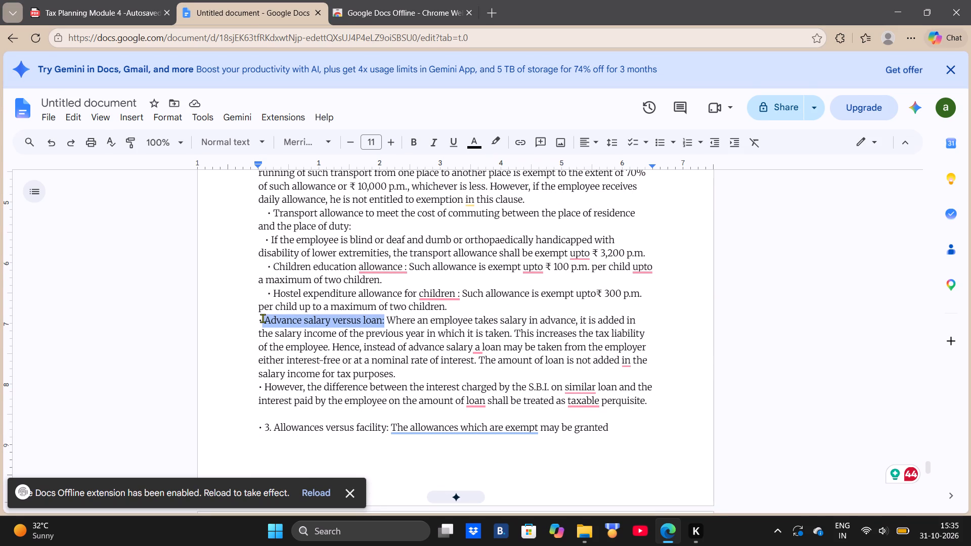
left_click_drag(262, 318, 261, 318)
left_click(317, 143)
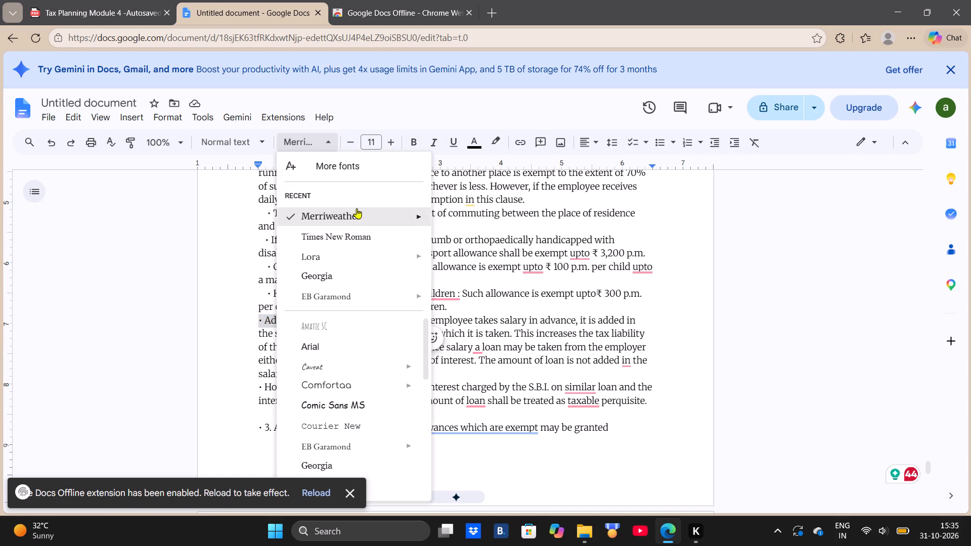
left_click(466, 261)
scroll(401, 334, "down", 1)
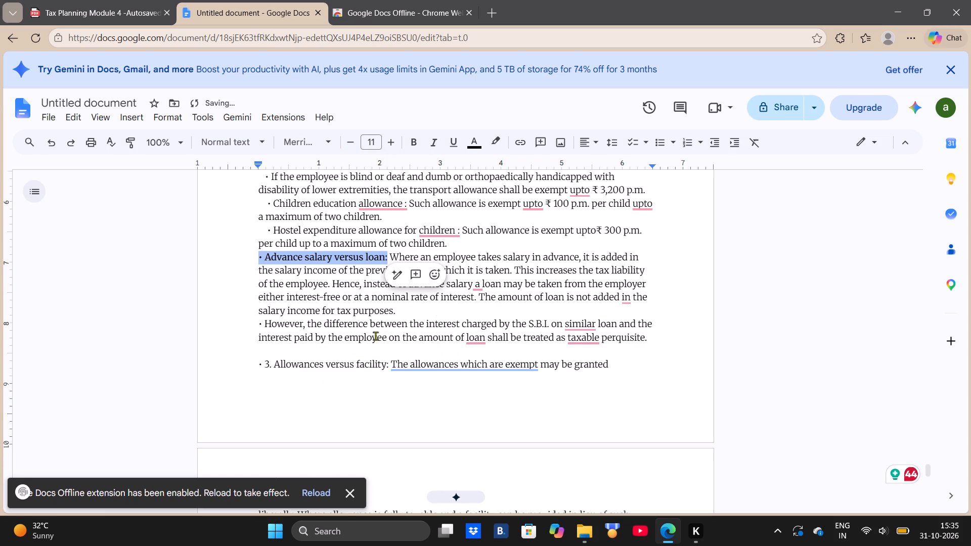
left_click(395, 310)
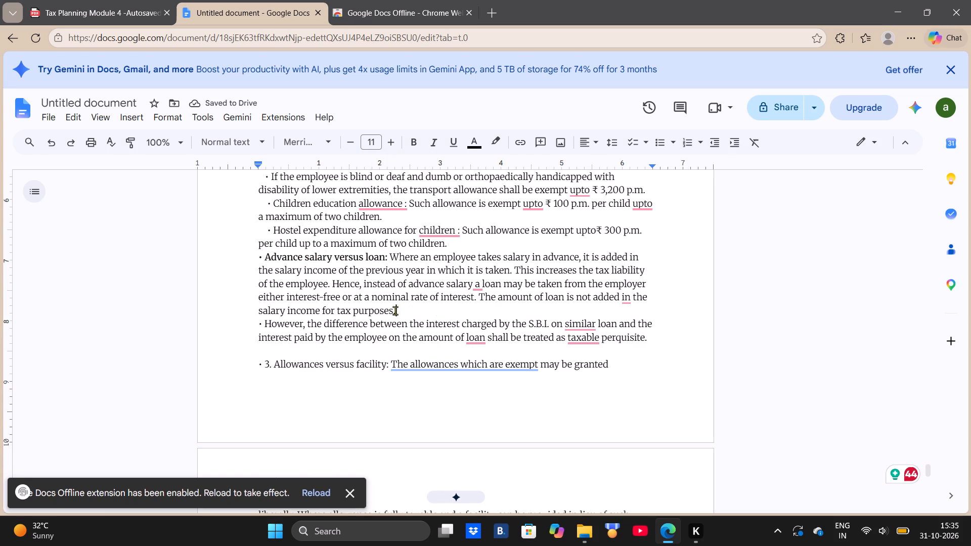
scroll(324, 367, "down", 1)
left_click_drag(390, 300, 247, 300)
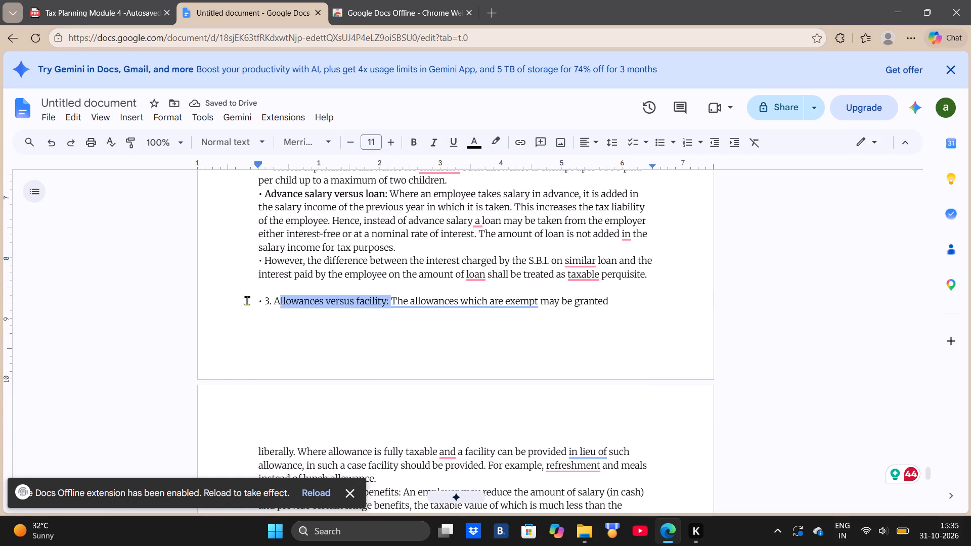
left_click_drag(247, 300, 232, 300)
left_click(325, 135)
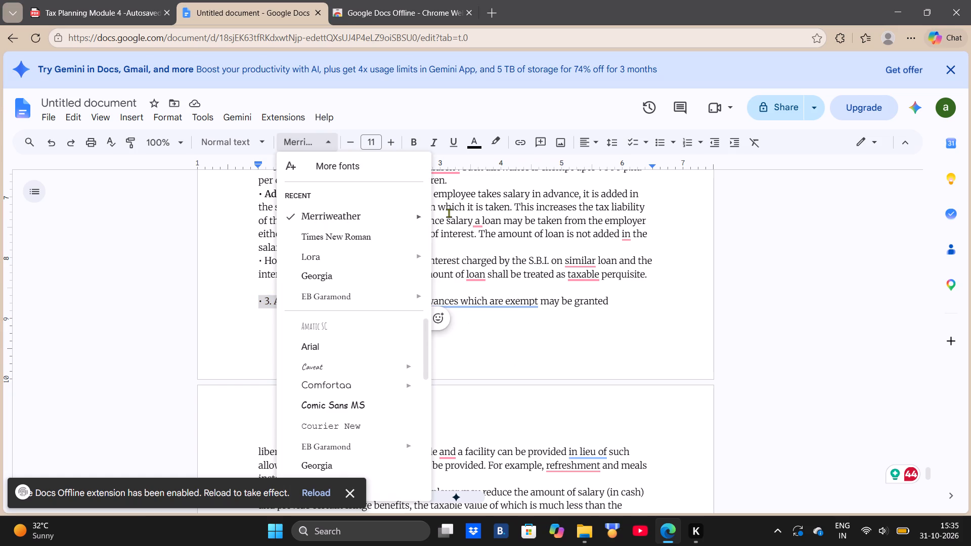
left_click(459, 257)
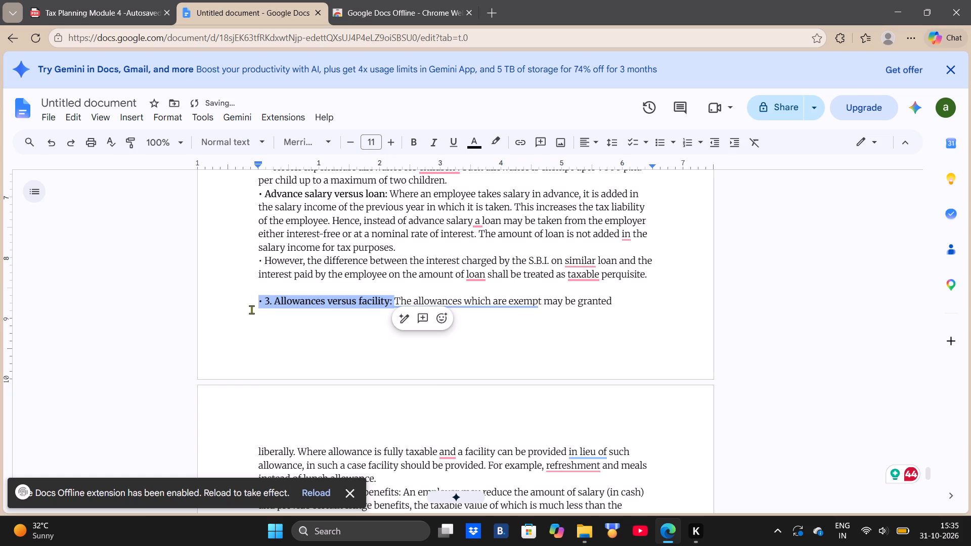
Remove the bullet before the "Allowances versus facility:" label and renumber the point as 2.
left_click(266, 301)
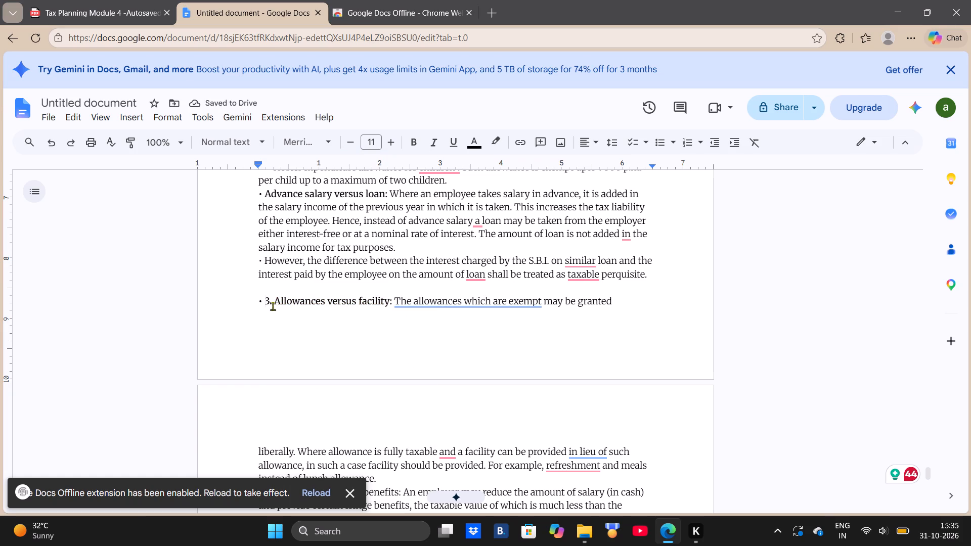
left_click(269, 301)
key("BackSpace")
key("BackSpace")
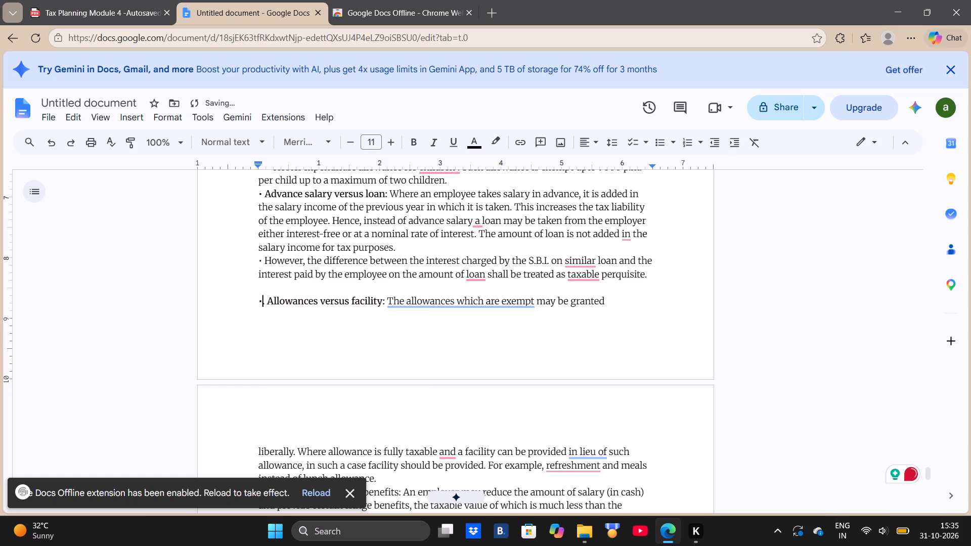
key("BackSpace")
key("2")
Accept the Grammarly rewording "The exempt allowances" at the start of point 2, Allowances versus facility.
scroll(282, 308, "down", 2)
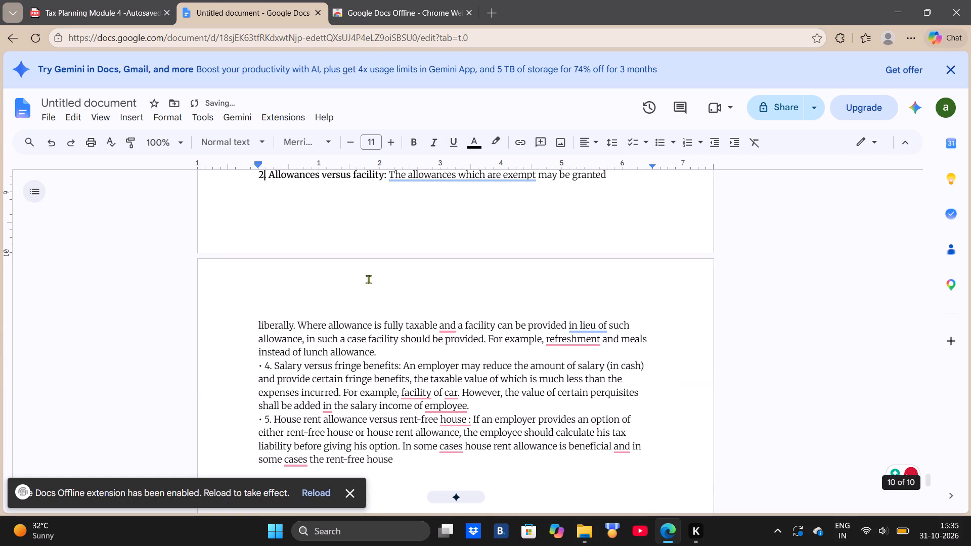
left_click(429, 179)
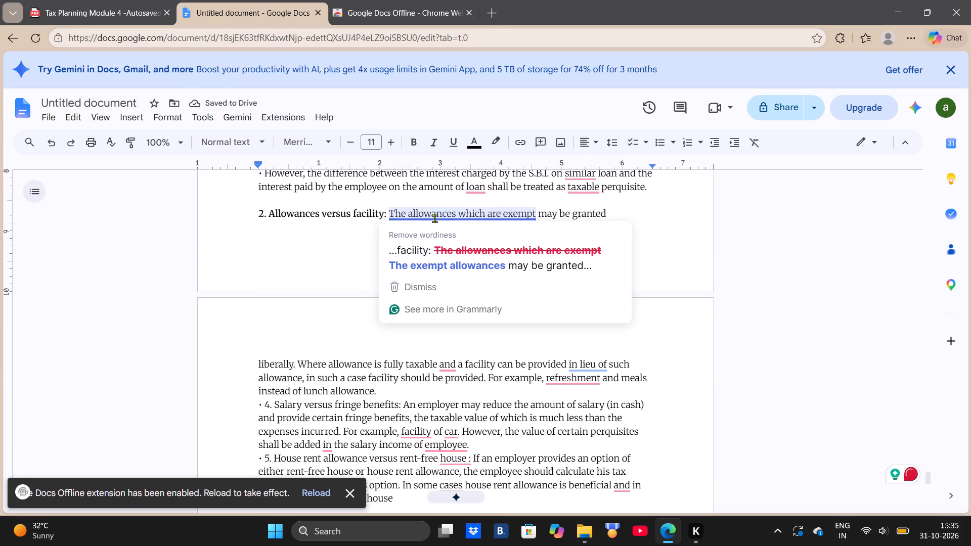
left_click(445, 251)
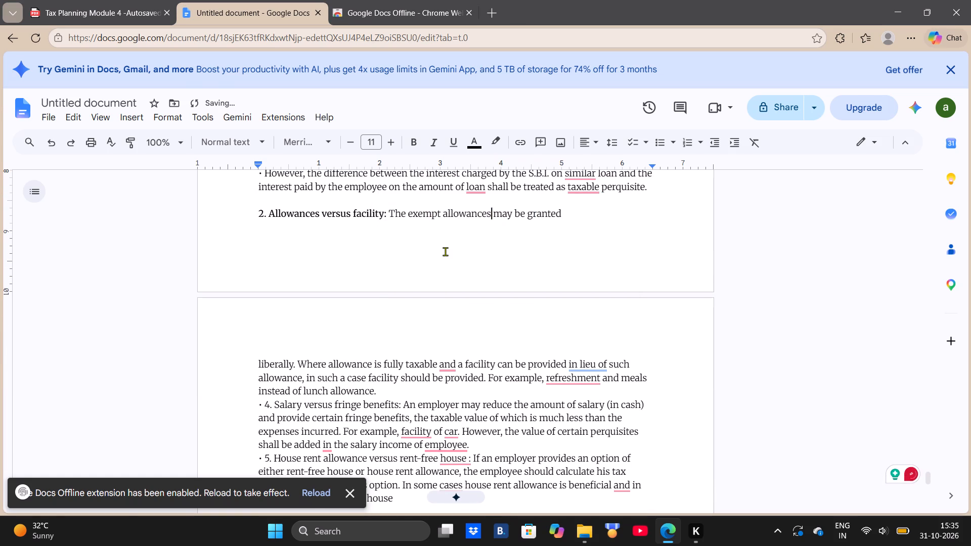
key("space")
Join the line starting "liberally" onto the end of the first line of point 2, separated by a space.
left_click(486, 217)
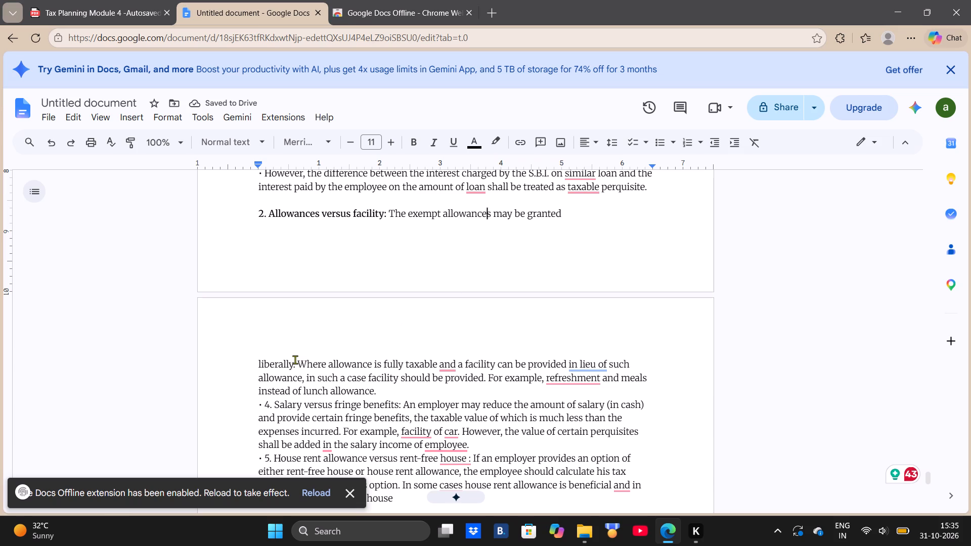
left_click(262, 363)
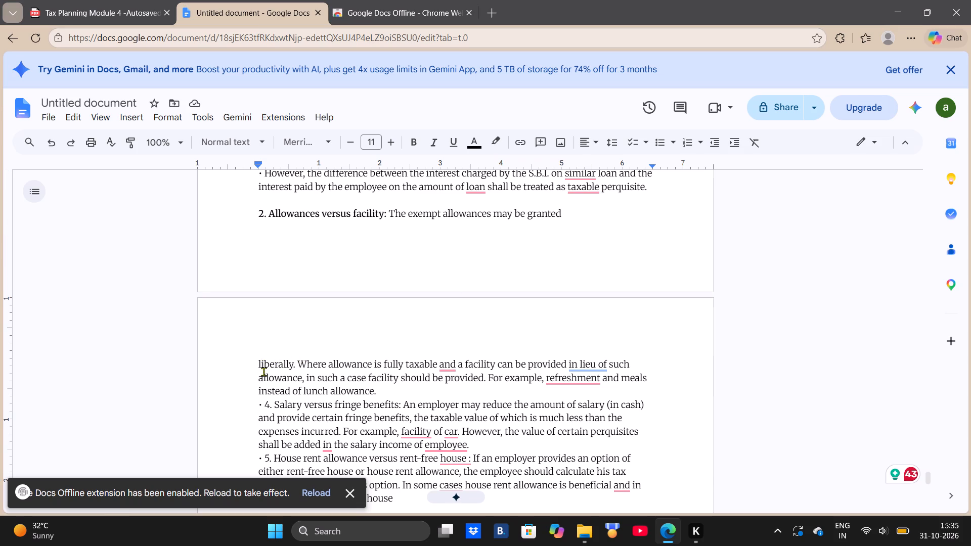
left_click(255, 361)
key("BackSpace")
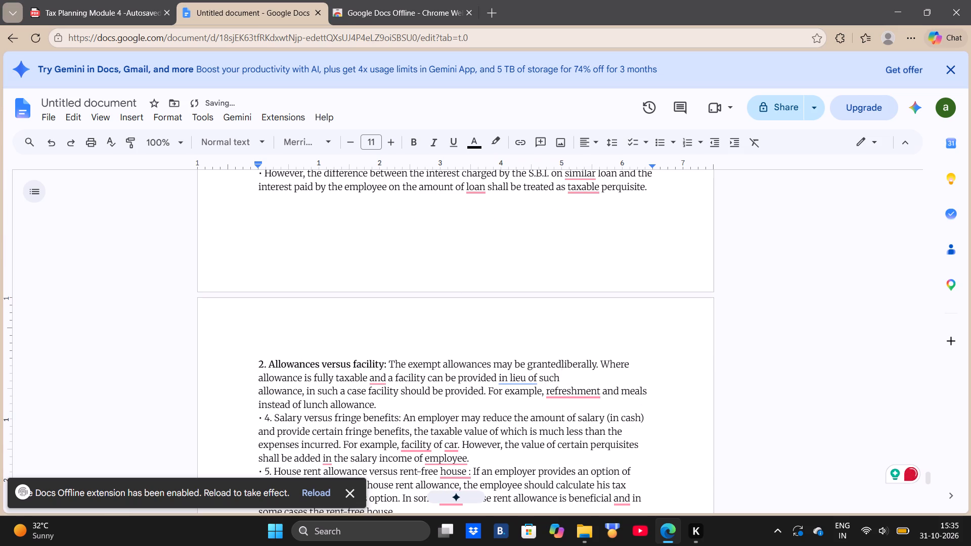
key("BackSpace")
key("space")
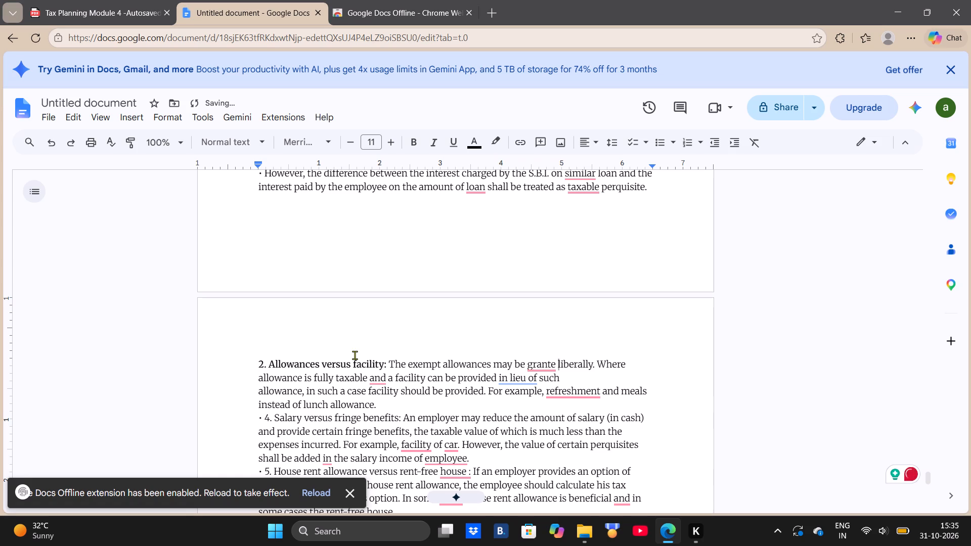
Remove the bullets before "Salary versus fringe benefits" and "House rent allowance versus rent-free house", renumbering these points as 3 and 4.
scroll(361, 354, "down", 3)
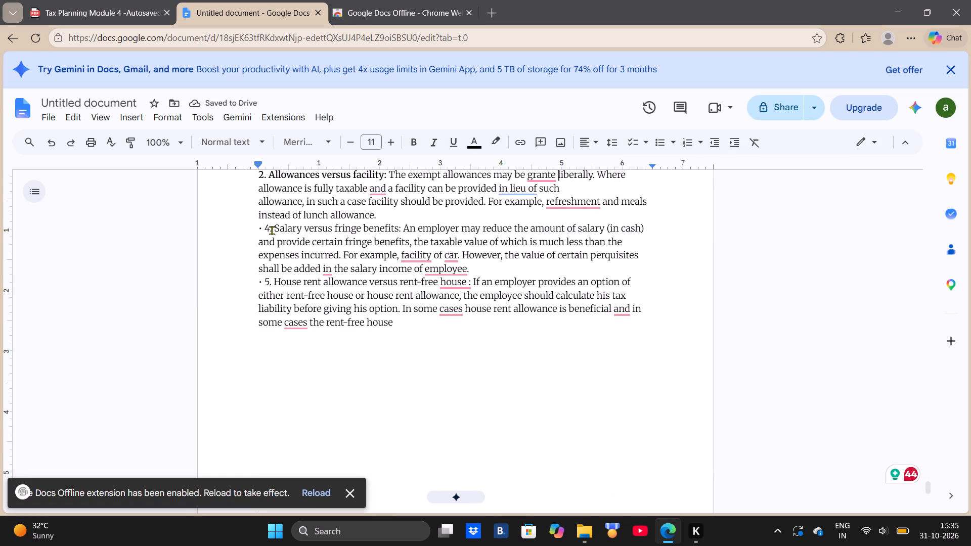
left_click(269, 226)
key("BackSpace")
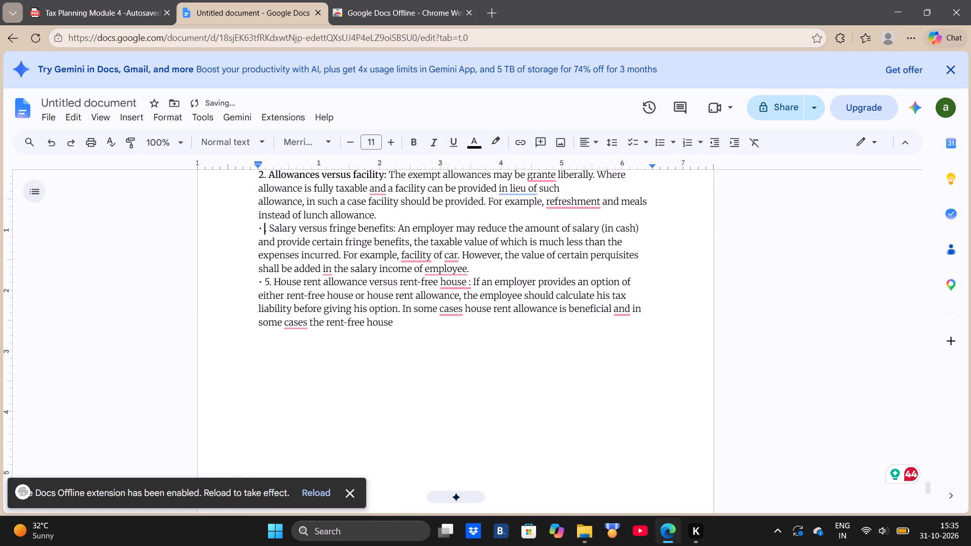
key("BackSpace")
key("BackSpace")
key("3")
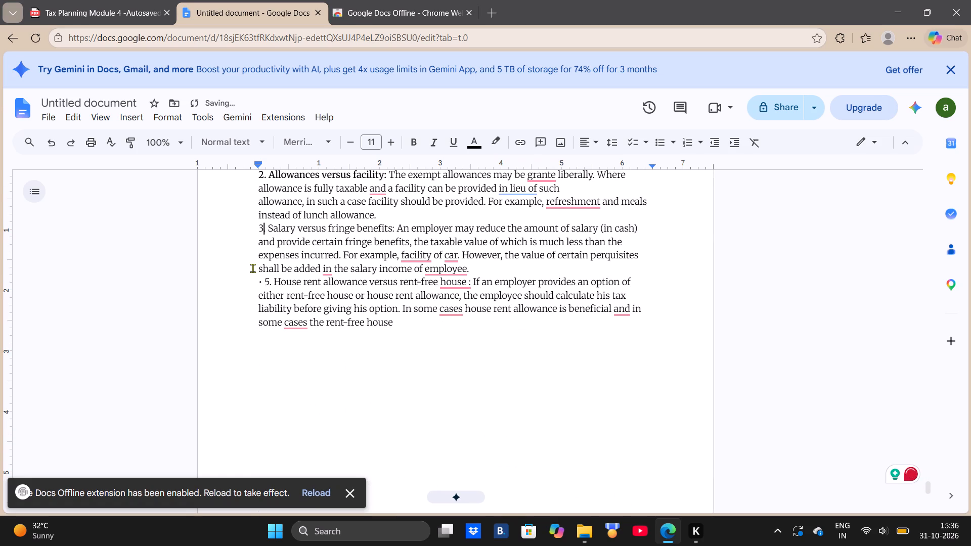
left_click(269, 281)
key("BackSpace")
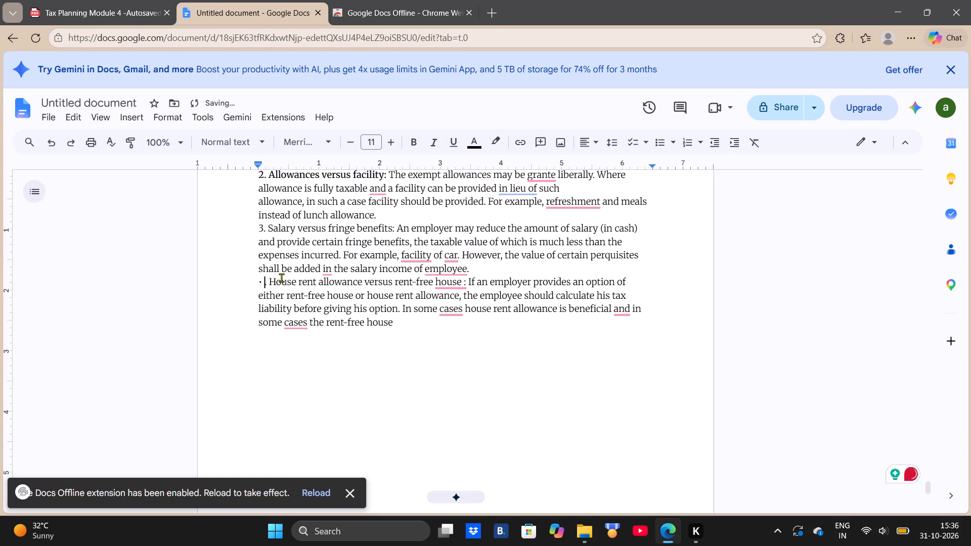
key("BackSpace")
key("BackSpace")
key("4")
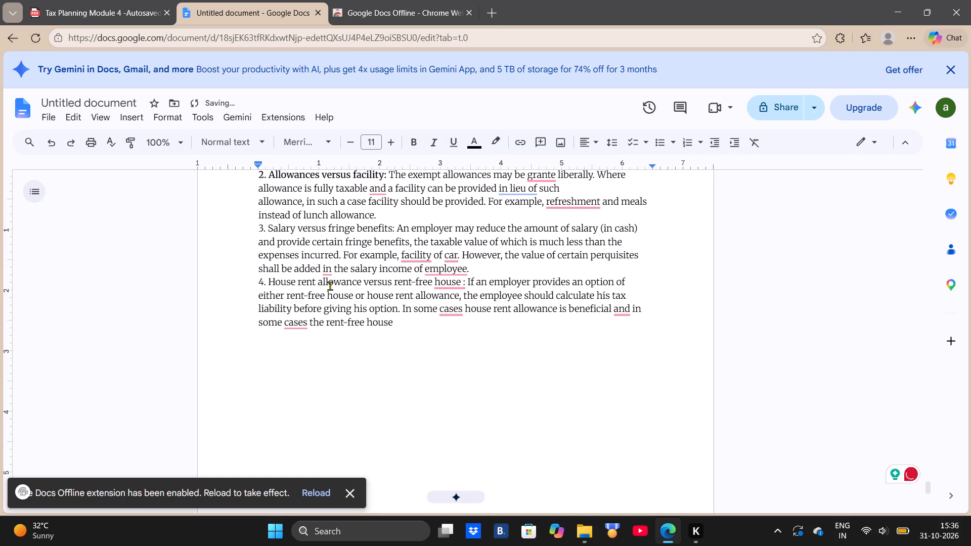
Set the "4. House rent allowance versus rent-free house :" and "3. Salary versus fringe benefits:" labels to Merriweather Medium.
left_click(465, 284)
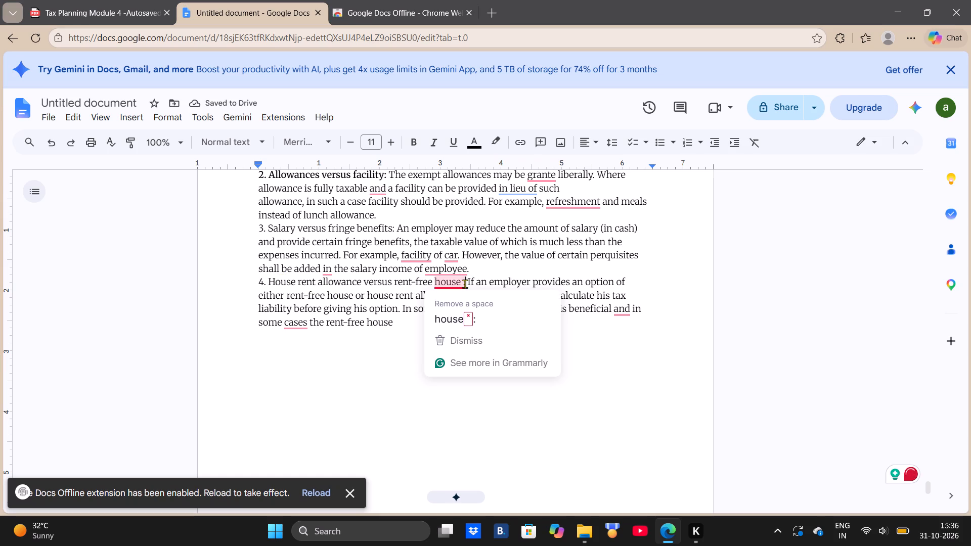
left_click_drag(465, 284, 258, 287)
left_click(318, 144)
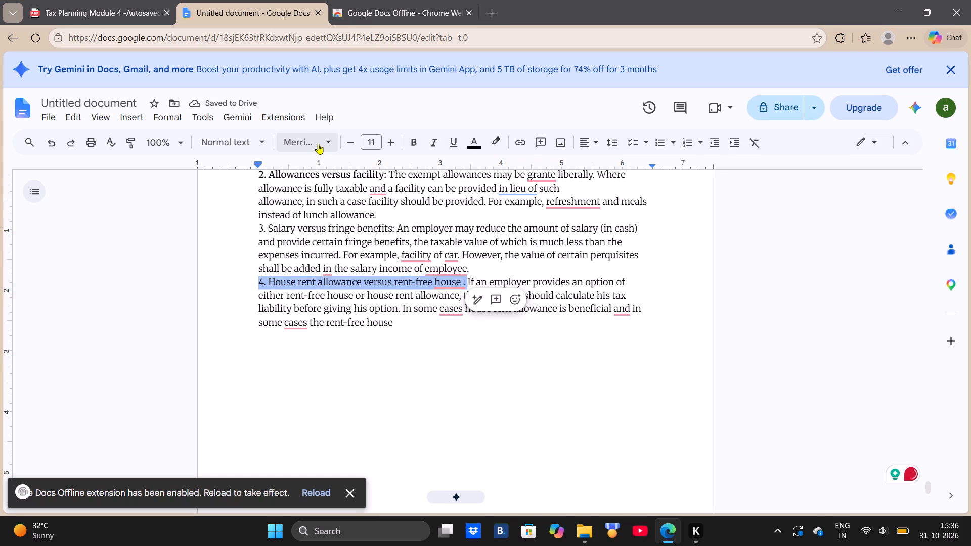
left_click(480, 261)
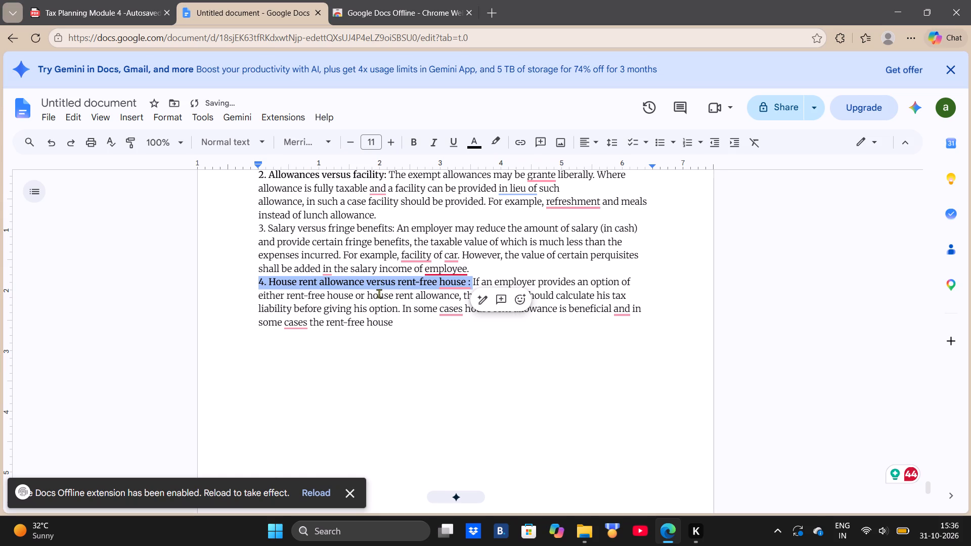
left_click_drag(394, 230, 251, 229)
left_click(307, 138)
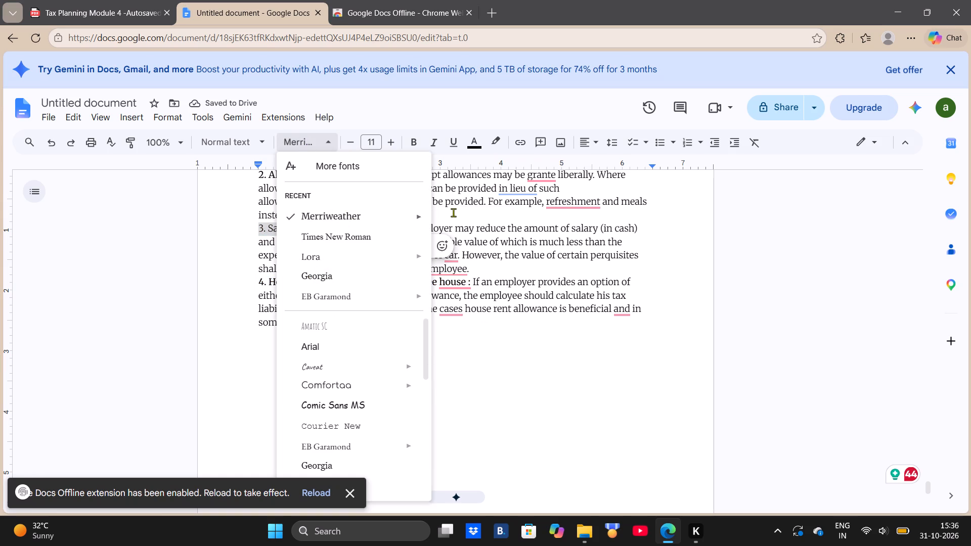
left_click(469, 261)
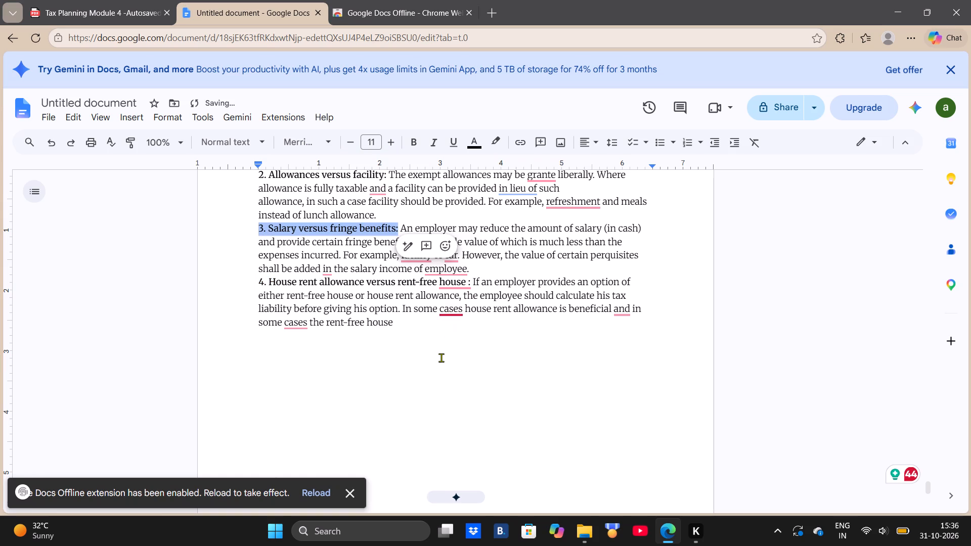
End point 4 with a period after "the rent-free house" and start a new line below it.
left_click(441, 359)
left_click(261, 338)
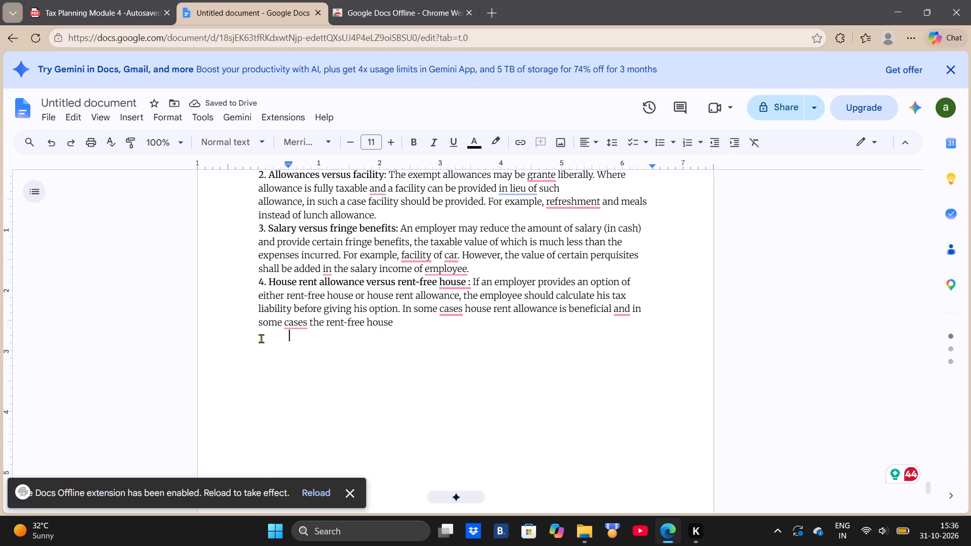
left_click(424, 327)
left_click(403, 325)
key("period")
key("Return")
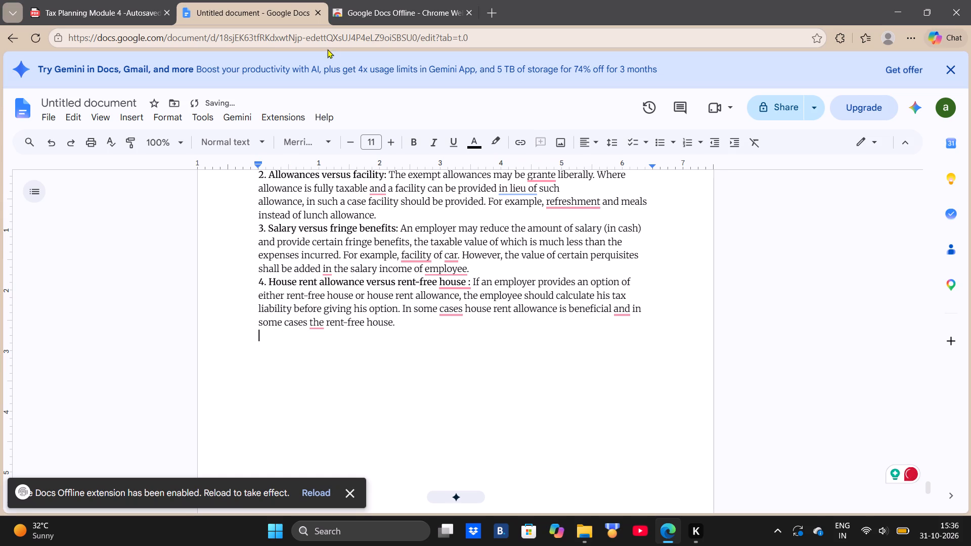
Copy points 6 to 8, from "Payment of part of salary in future" through "deduction u/s 80C.", from the Tax Planning Module 4 PDF.
left_click(129, 0)
scroll(364, 220, "down", 3)
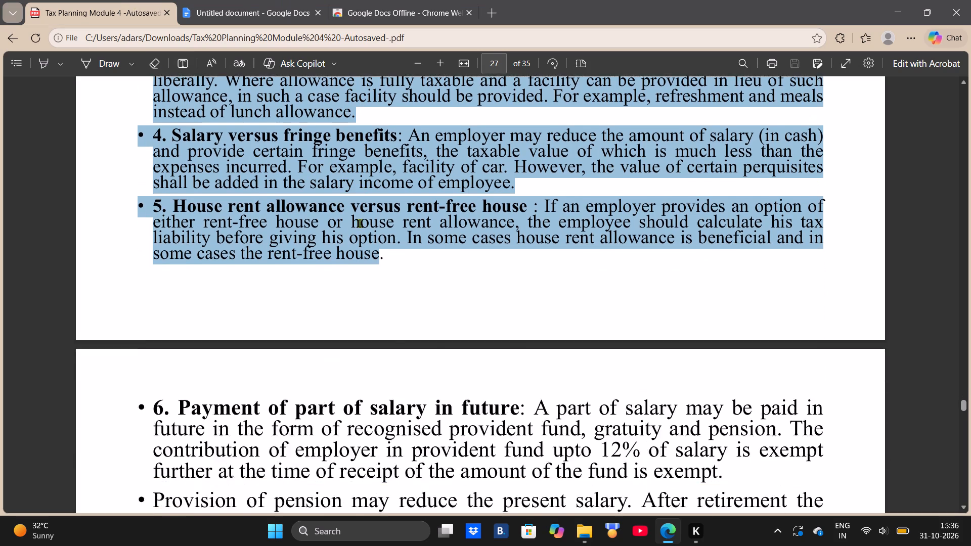
scroll(354, 232, "down", 1)
scroll(257, 236, "down", 2)
scroll(167, 215, "down", 1)
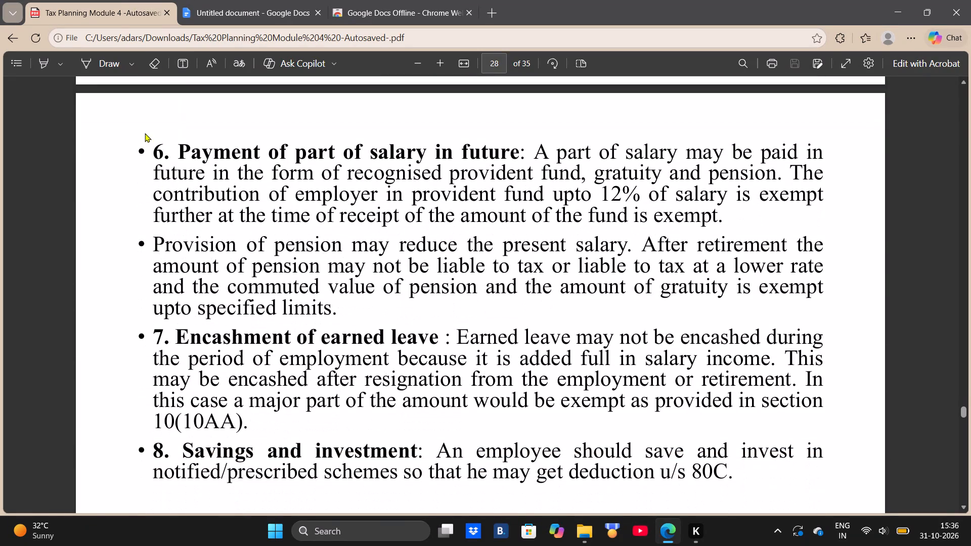
left_click_drag(151, 147, 215, 310)
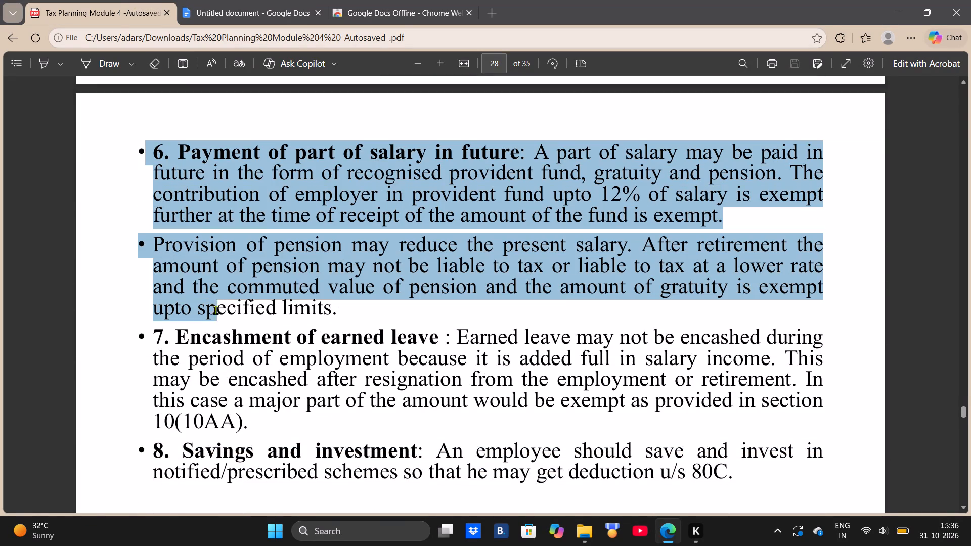
left_click_drag(215, 310, 704, 459)
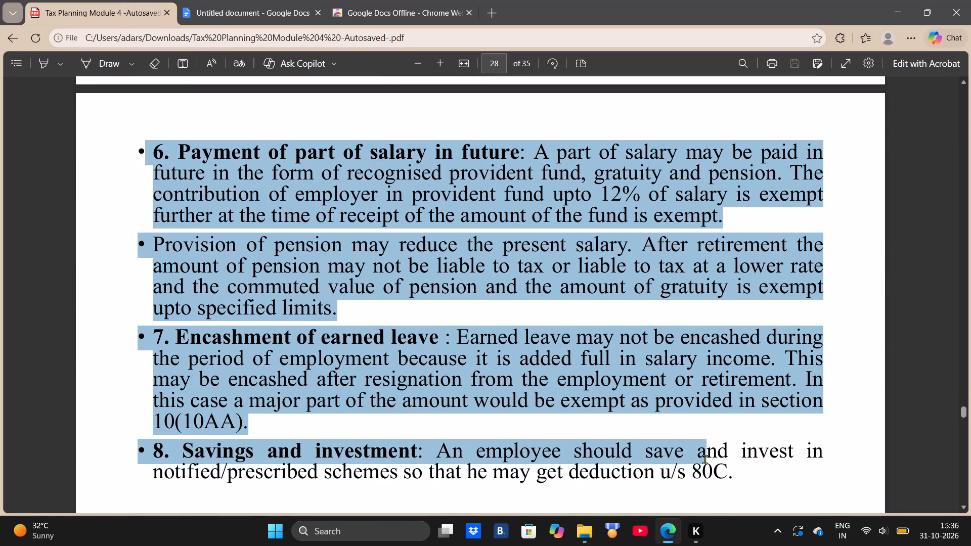
left_click_drag(704, 459, 733, 473)
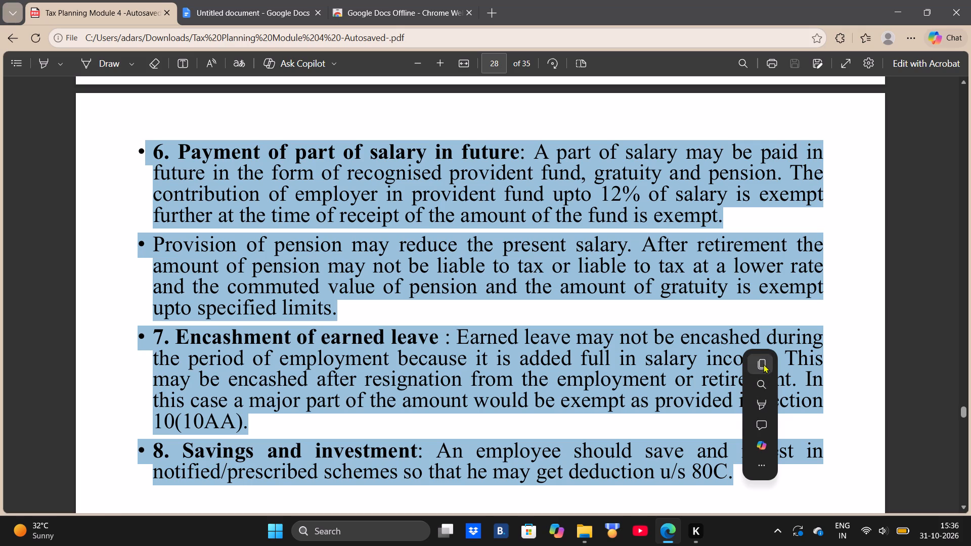
left_click(763, 364)
Paste the copied points 6 to 8 into the Google Docs notes as plain text on the empty line below point 4.
left_click(253, 0)
scroll(324, 376, "down", 1)
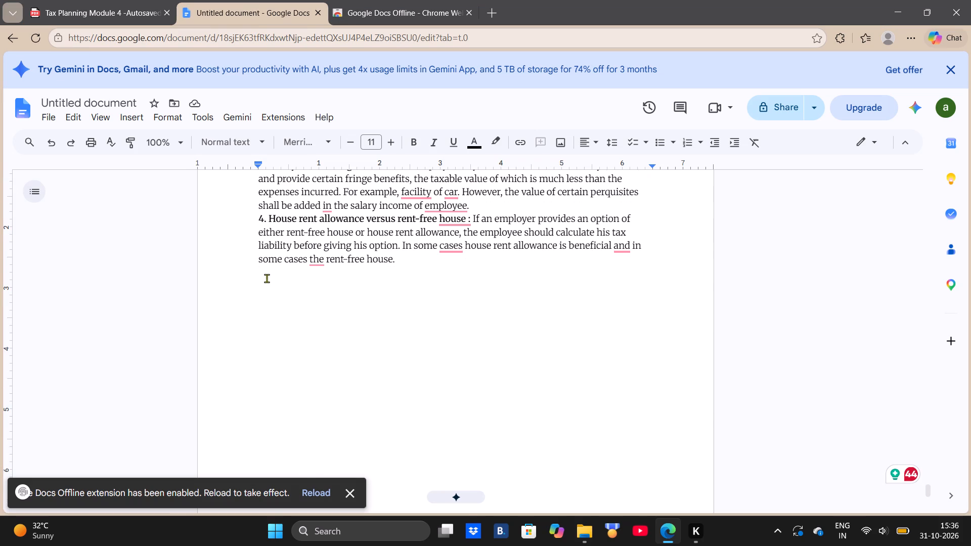
right_click(265, 272)
left_click(296, 310)
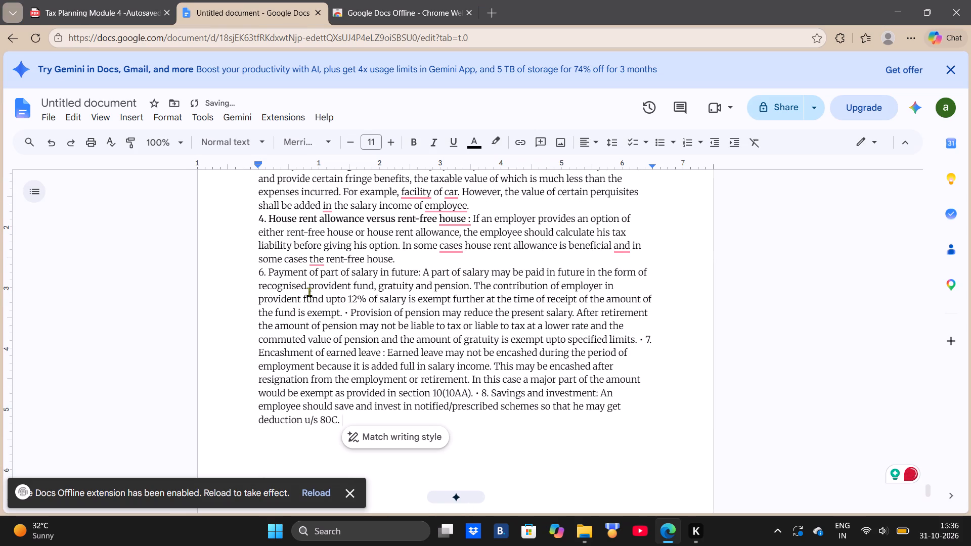
key("ctrl+z")
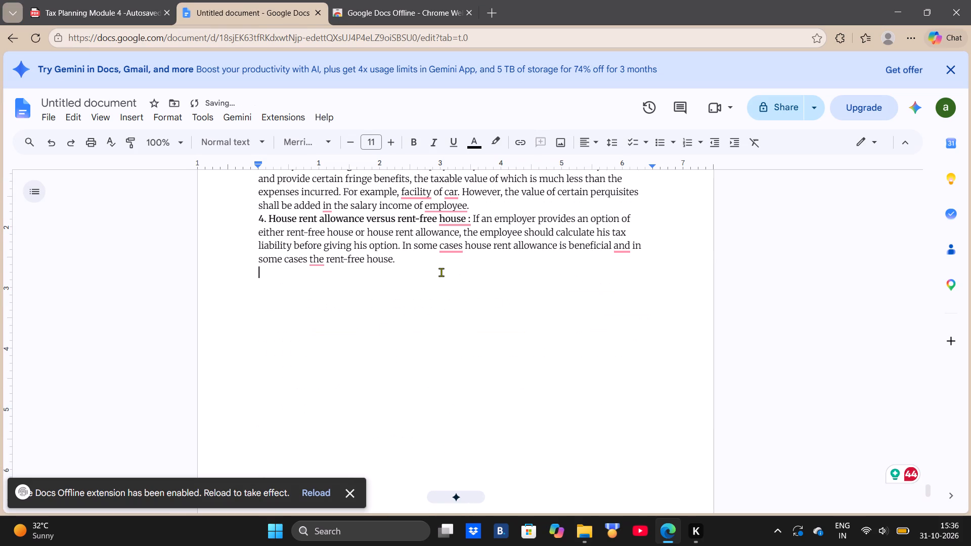
key("ctrl+shift+v")
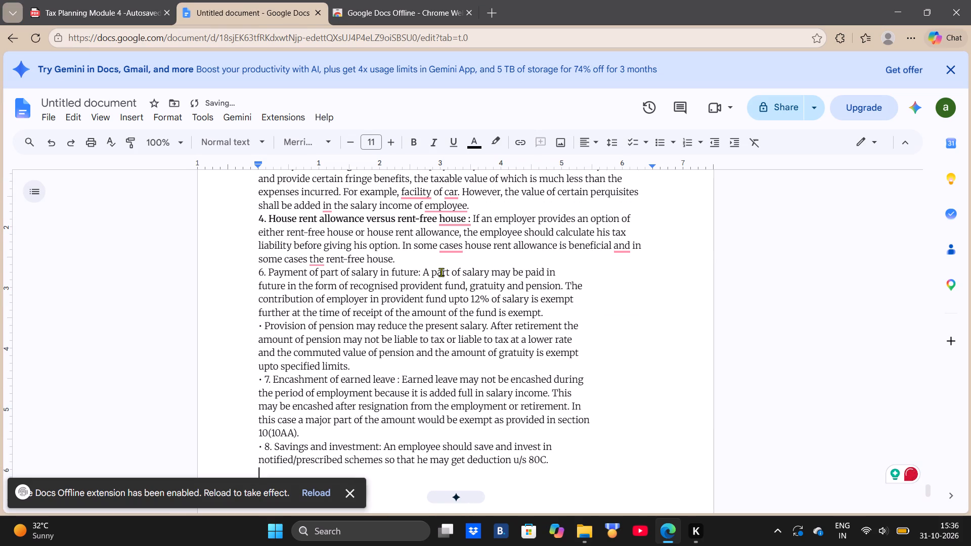
Join the broken lines of point 6, "Payment of part of salary in future", into one continuous paragraph with spaces between the words.
left_click(255, 289)
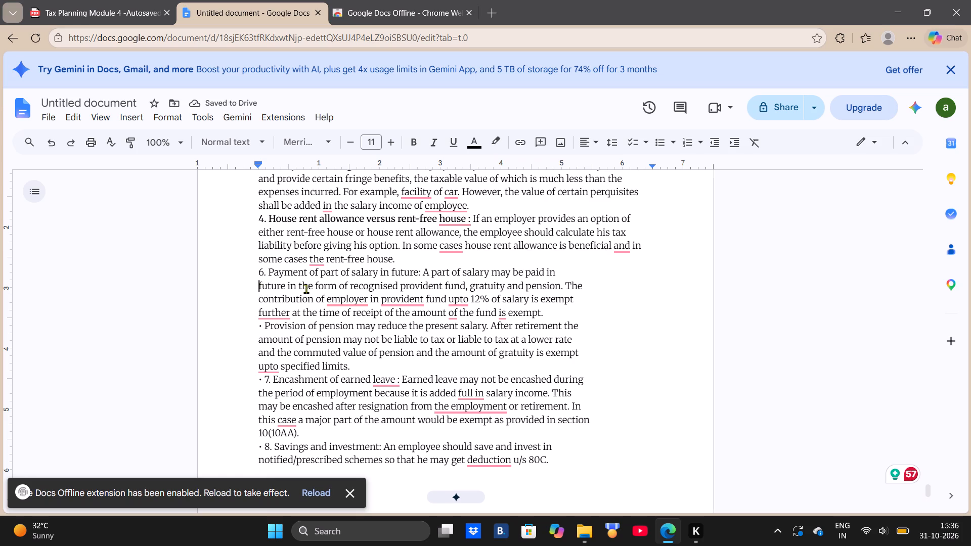
key("BackSpace")
key("space")
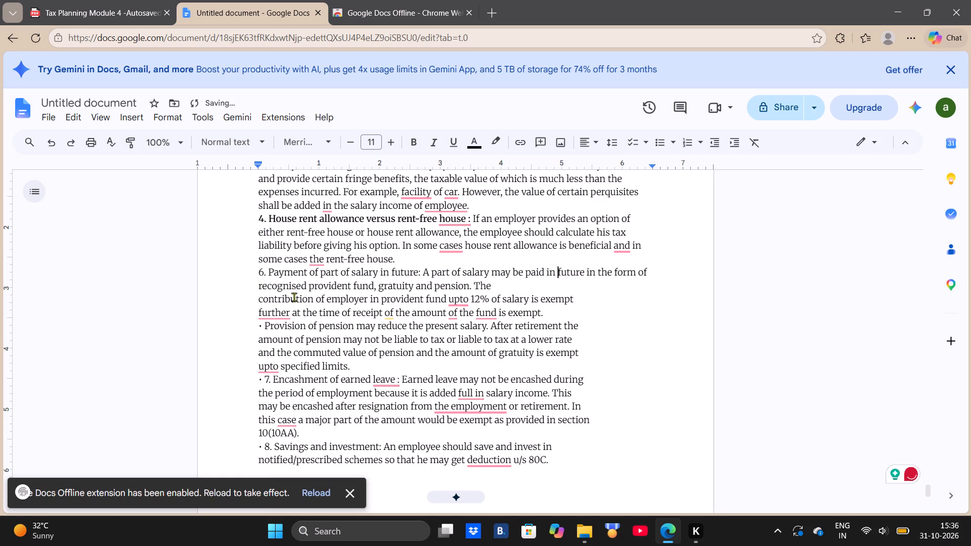
left_click(257, 301)
key("BackSpace")
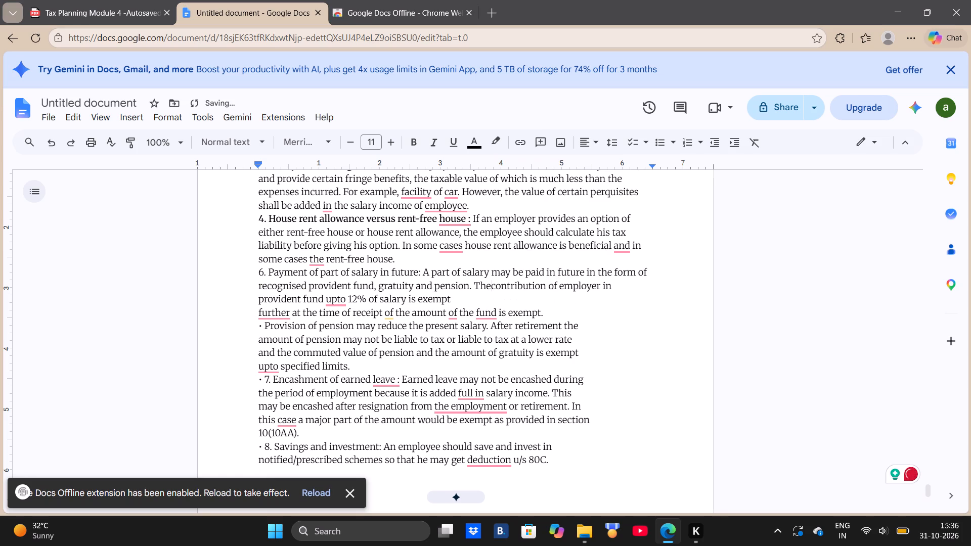
key("space")
left_click(258, 299)
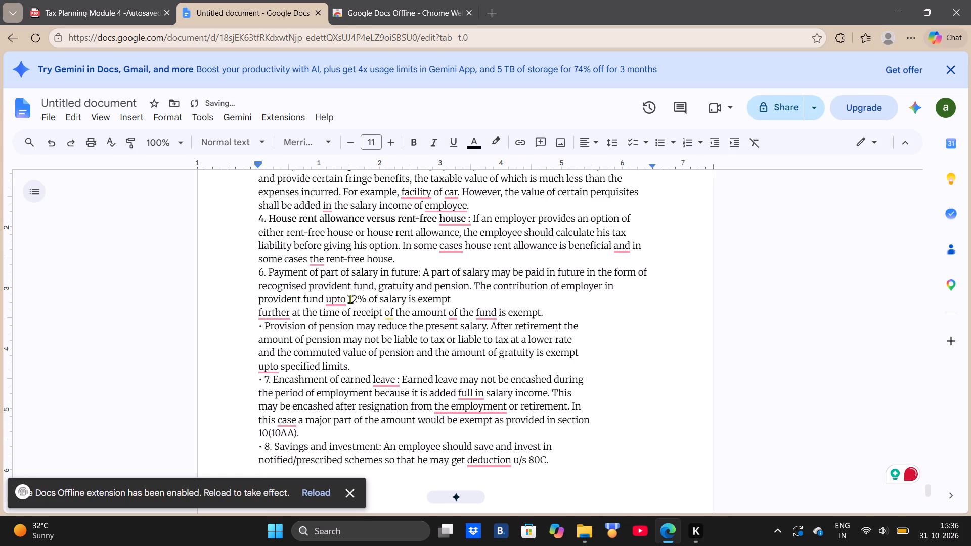
key("BackSpace")
key("space")
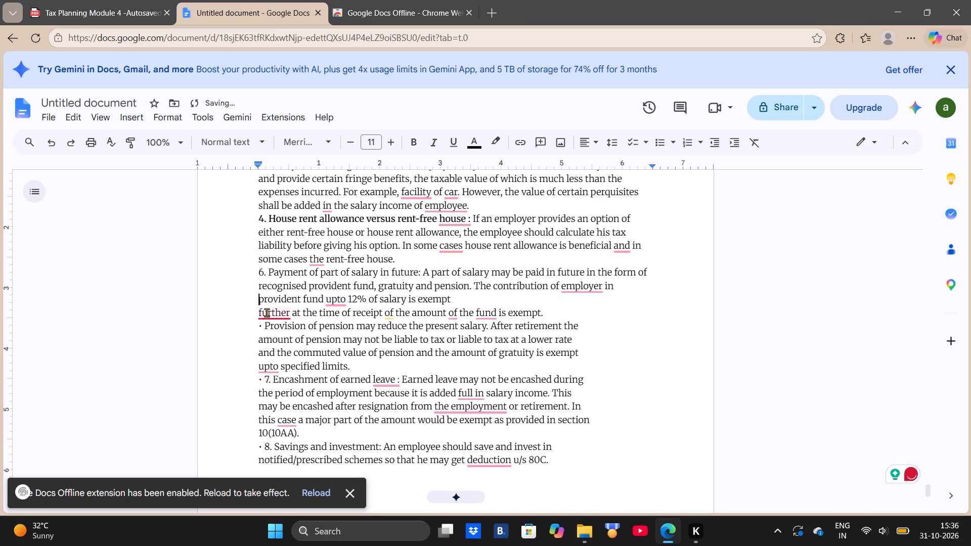
left_click(259, 314)
key("BackSpace")
key("space")
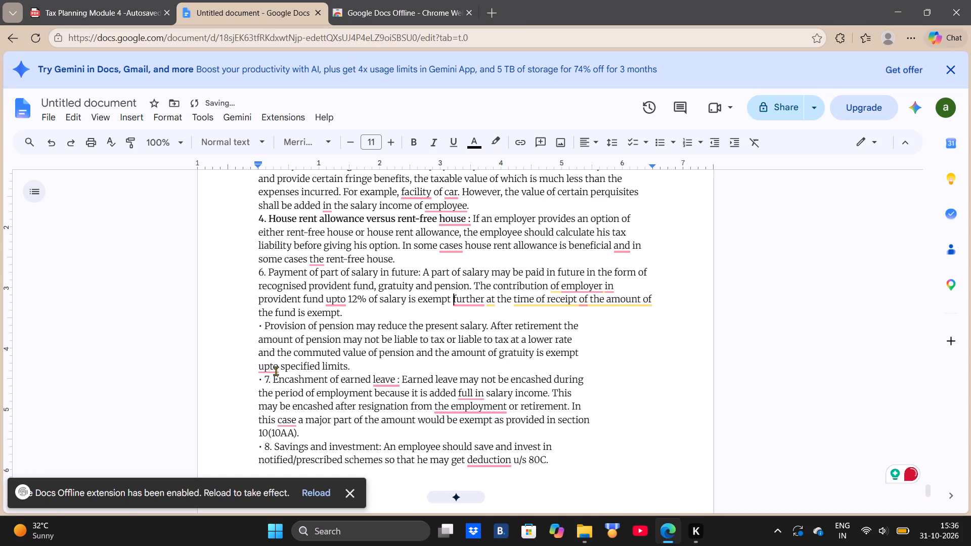
In the "Provision of pension" paragraph, join the lines starting "amount of pension" and "and the commuted value" onto the preceding text, separated by spaces.
scroll(367, 341, "down", 1)
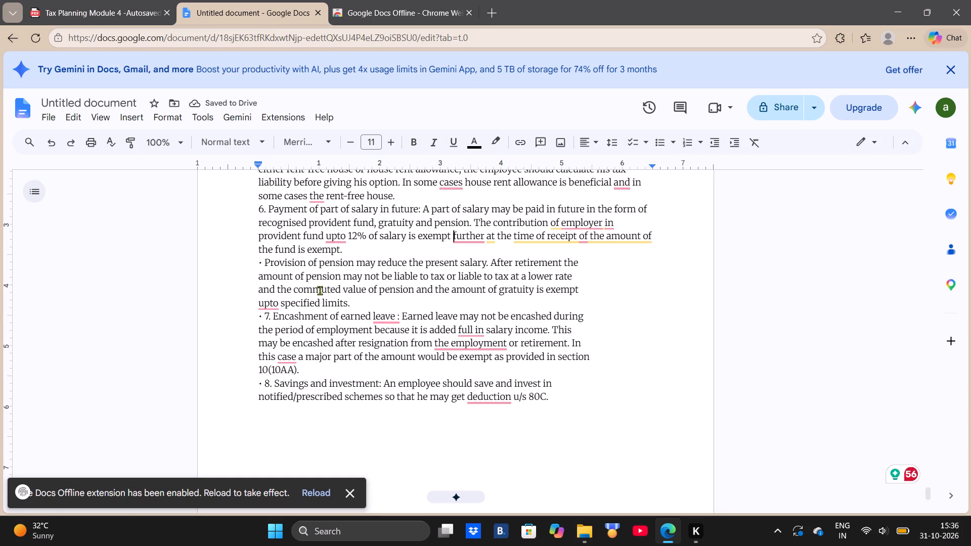
left_click(255, 280)
key("BackSpace")
key("space")
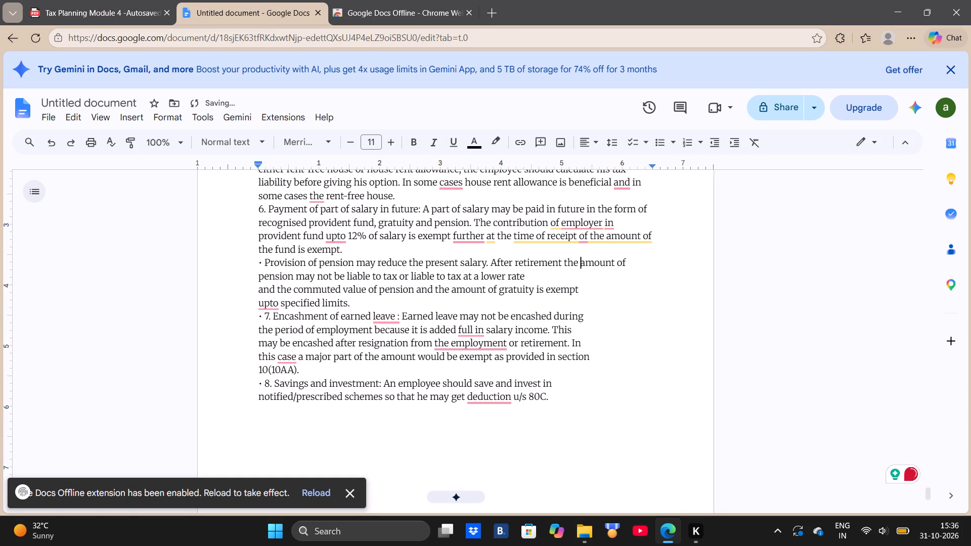
left_click(260, 278)
key("BackSpace")
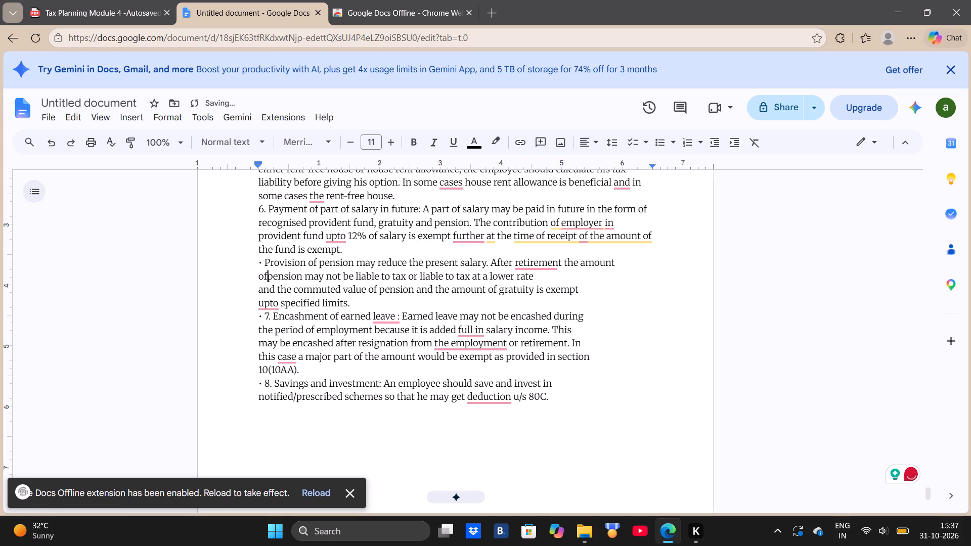
key("space")
left_click(258, 292)
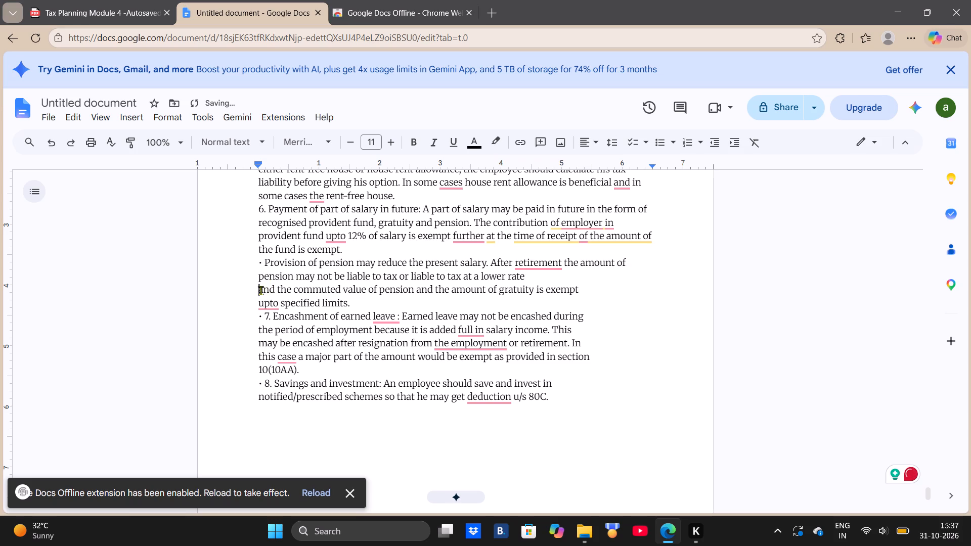
key("space")
key("BackSpace")
key("BackSpace")
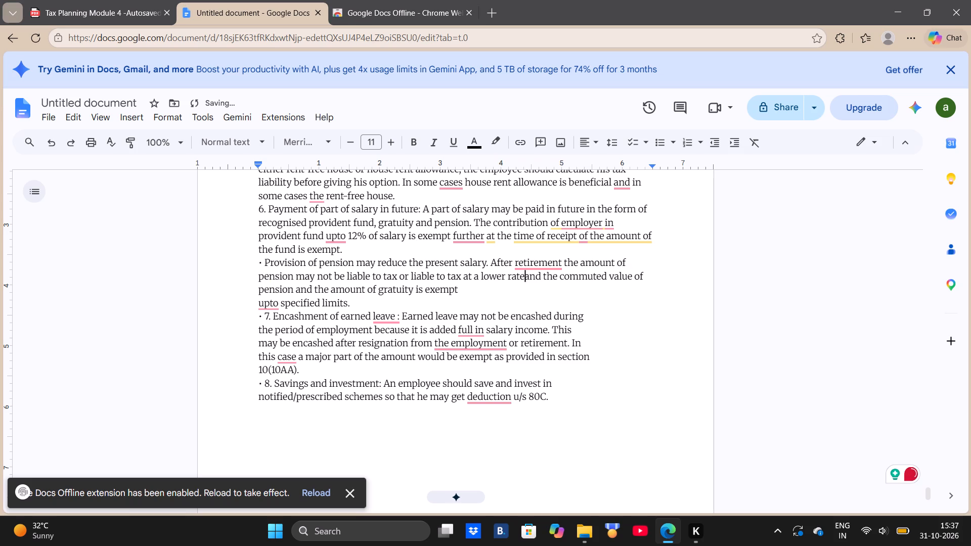
key("space")
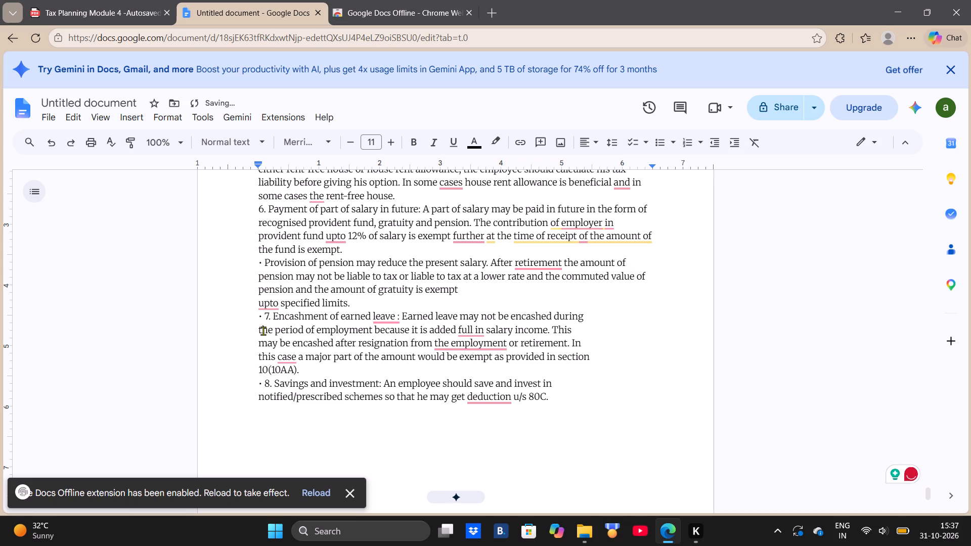
Join the broken lines of point 7, "Encashment of earned leave", through "10(10AA)." into one continuous paragraph with spaces between the words.
left_click(258, 330)
key("BackSpace")
key("space")
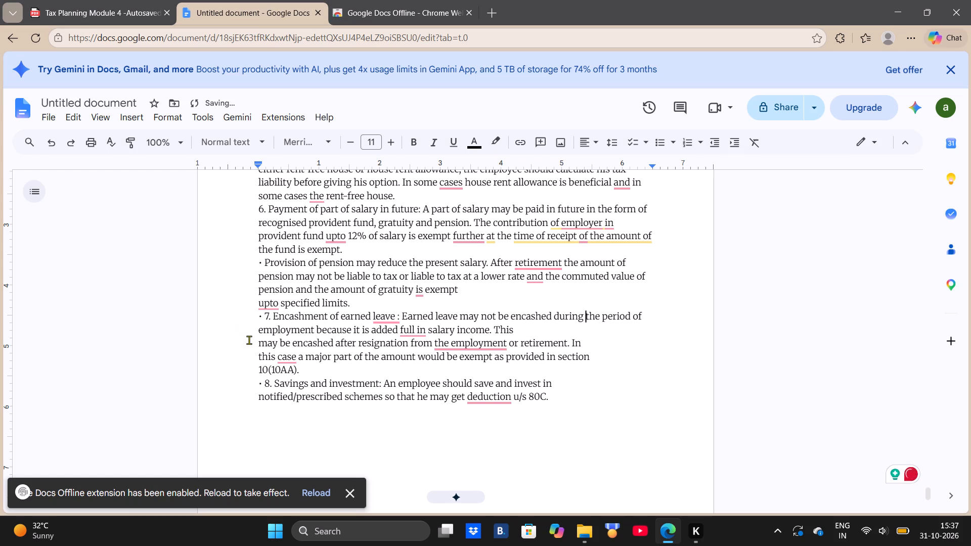
left_click(257, 343)
key("BackSpace")
key("space")
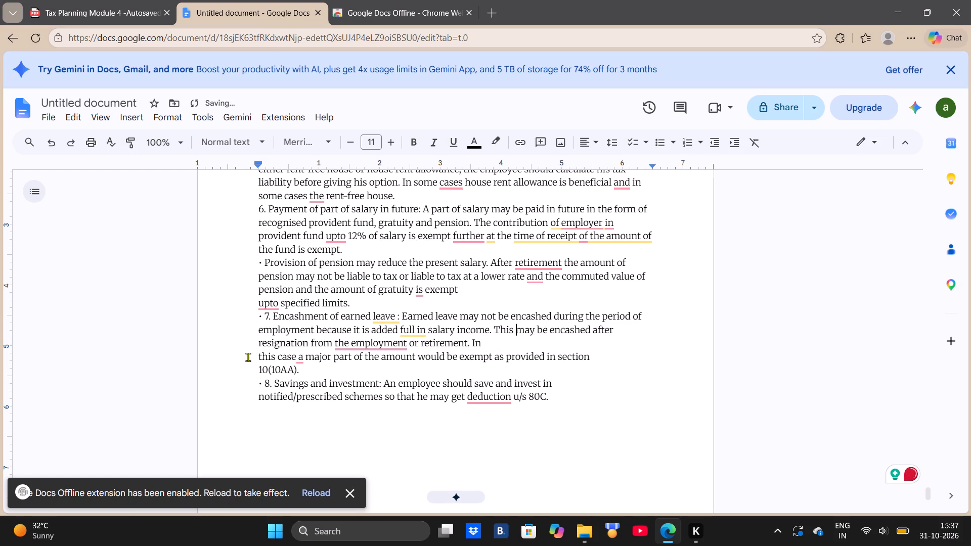
left_click(259, 355)
key("BackSpace")
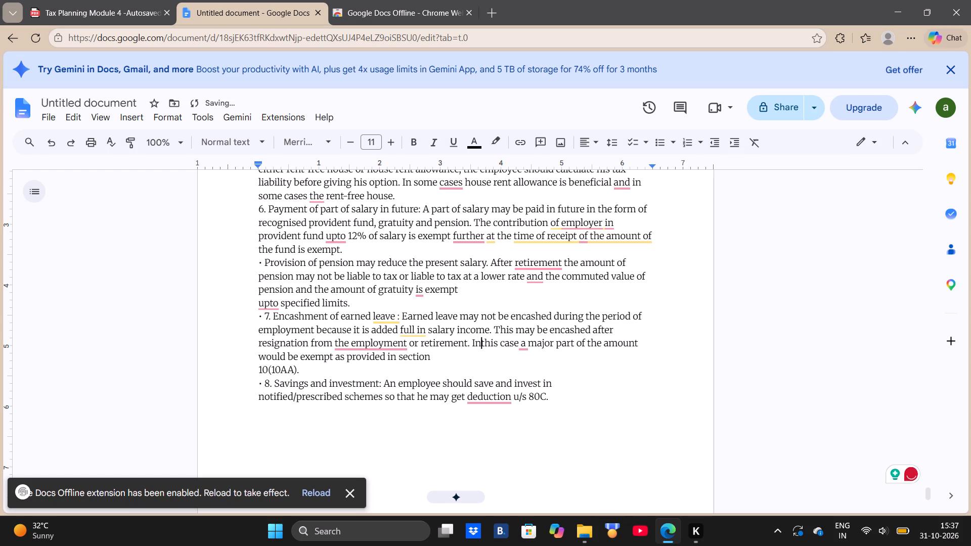
key("space")
left_click(259, 369)
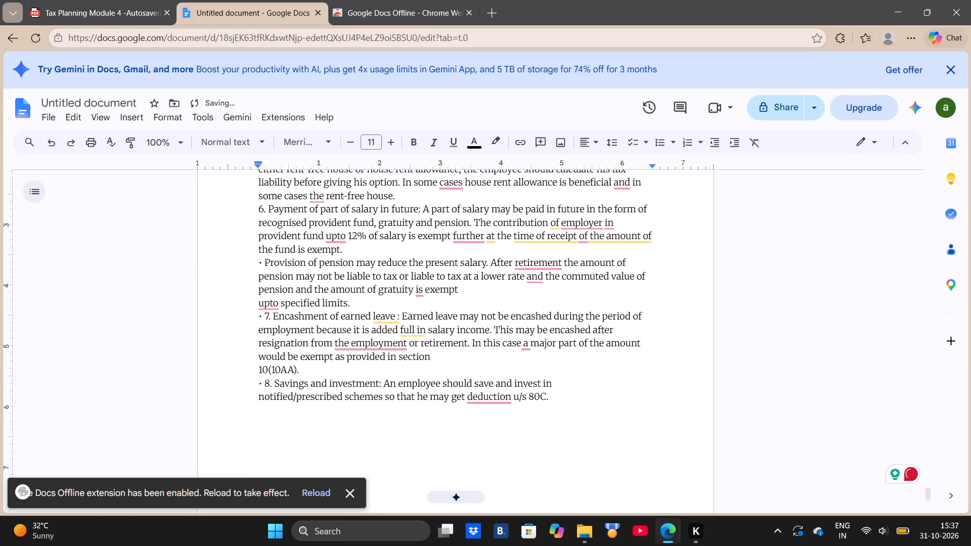
key("BackSpace")
key("space")
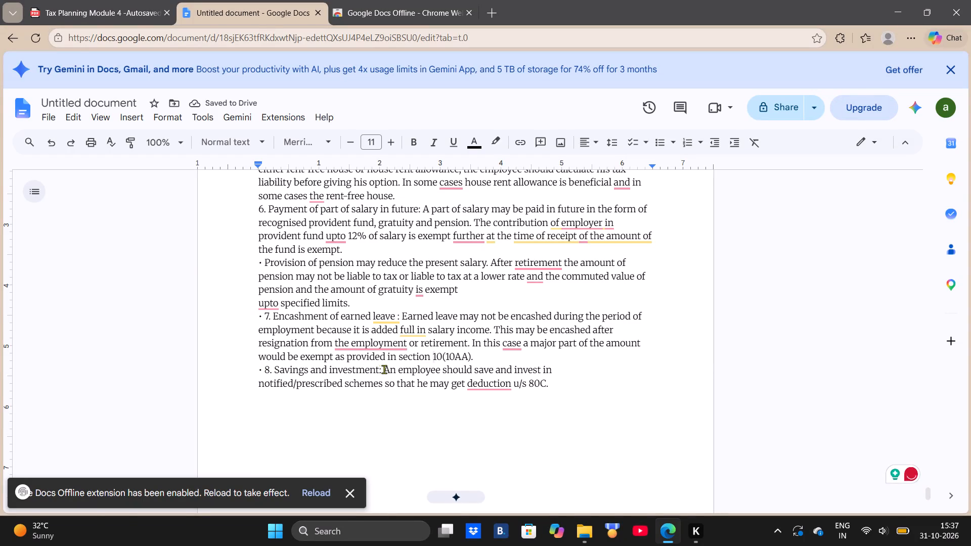
Set the "8. Savings and investment" label to Merriweather Medium.
left_click_drag(380, 370, 259, 371)
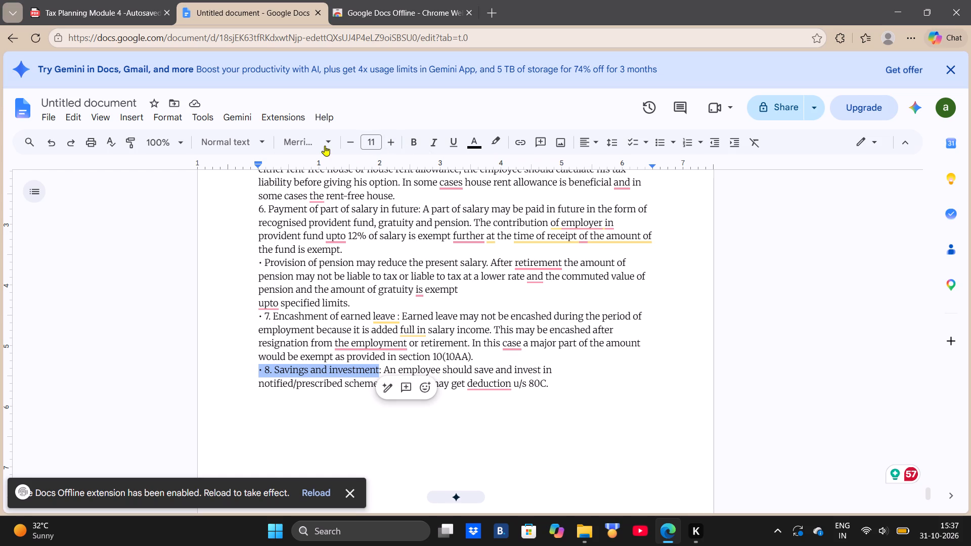
left_click(325, 146)
left_click(459, 270)
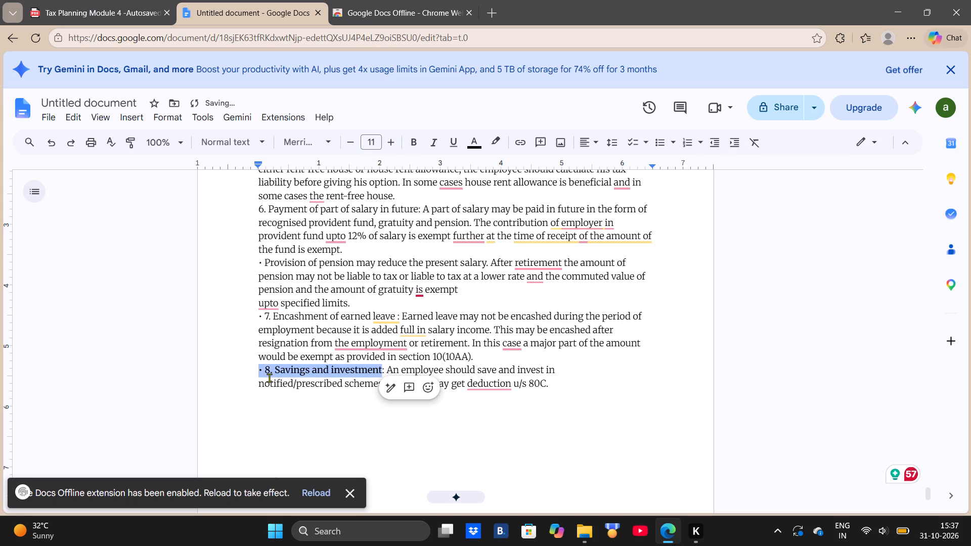
Remove the bullets before "8. Savings and investment" and "7. Encashment of earned leave".
left_click(264, 374)
key("BackSpace")
key("BackSpace")
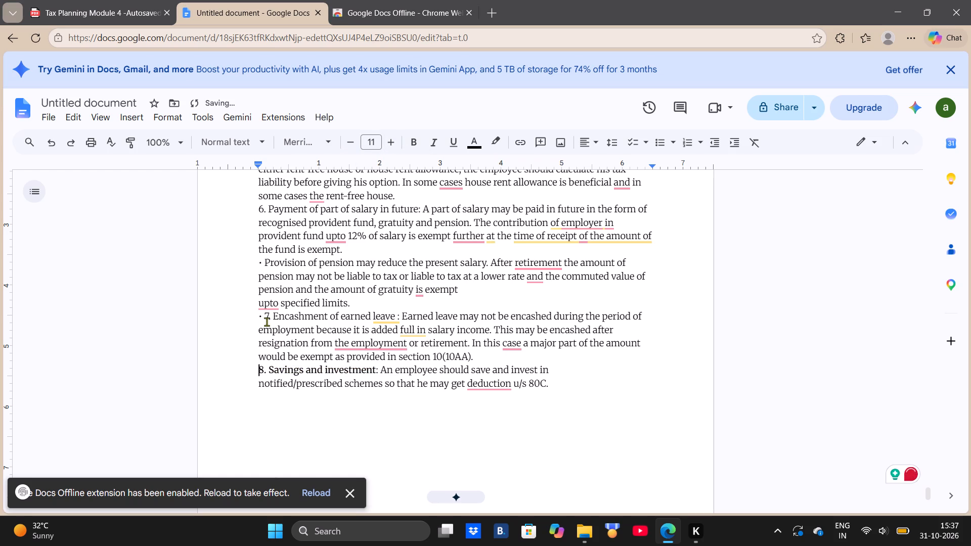
left_click(267, 315)
key("BackSpace")
key("BackSpace")
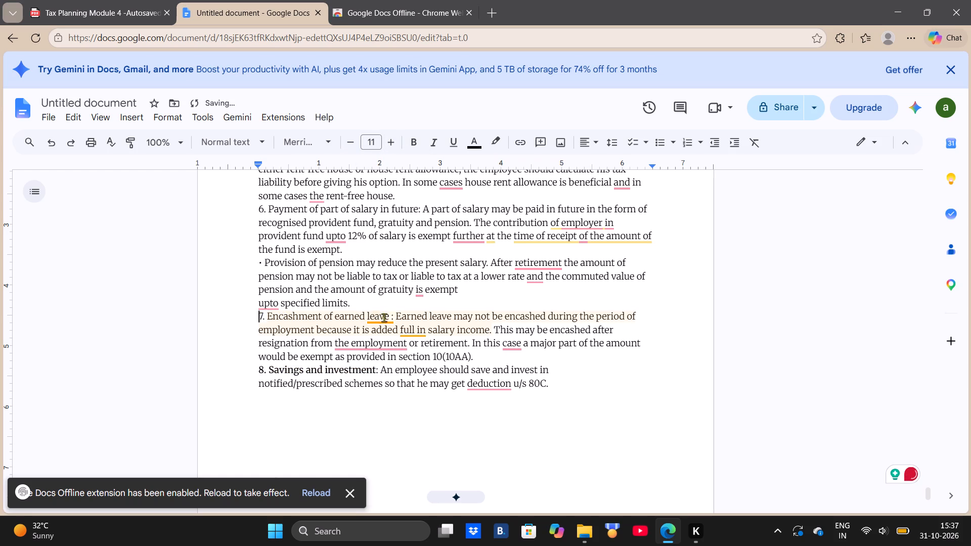
Set the "7. Encashment of earned leave" label to Merriweather Medium.
left_click_drag(392, 316, 254, 315)
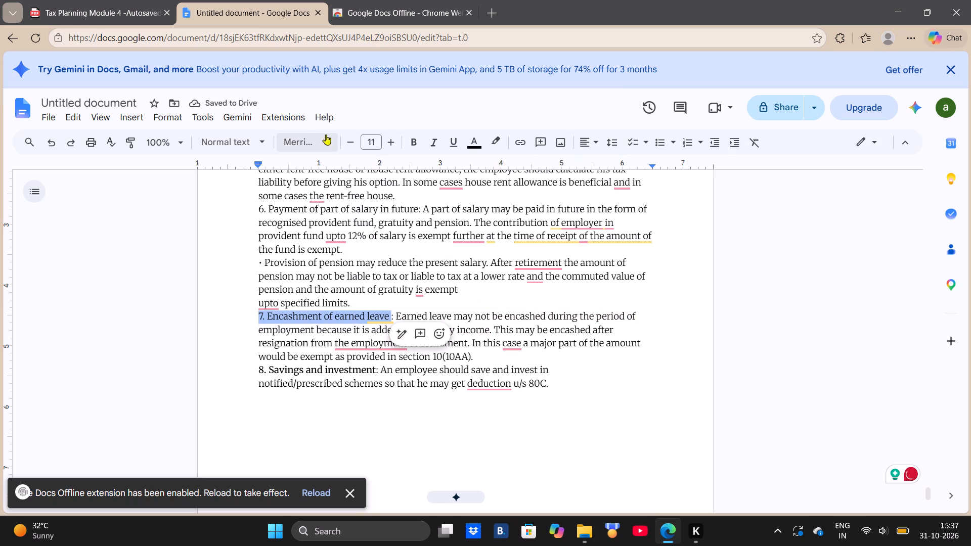
left_click(326, 134)
left_click(474, 265)
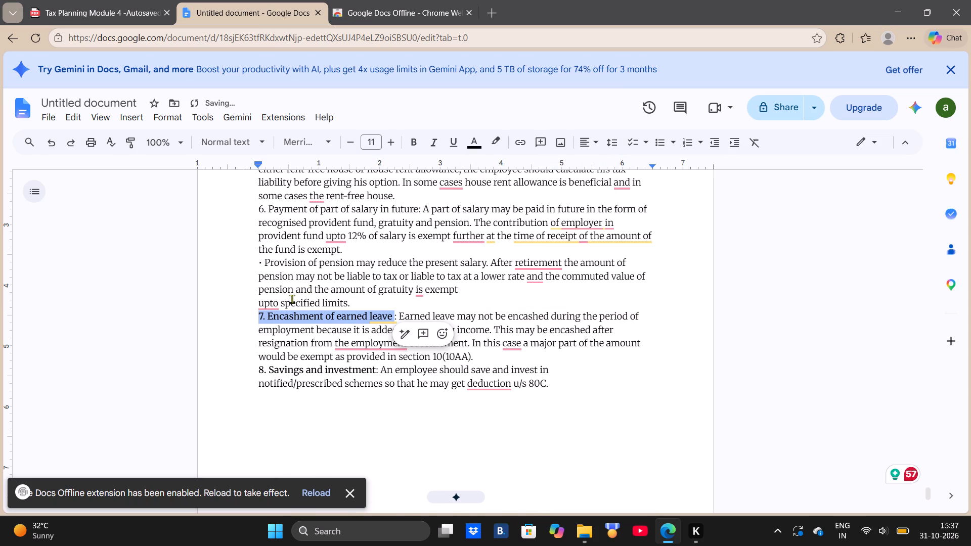
Set the "6. Payment of part of salary in future" label to Merriweather Medium.
scroll(282, 309, "up", 2)
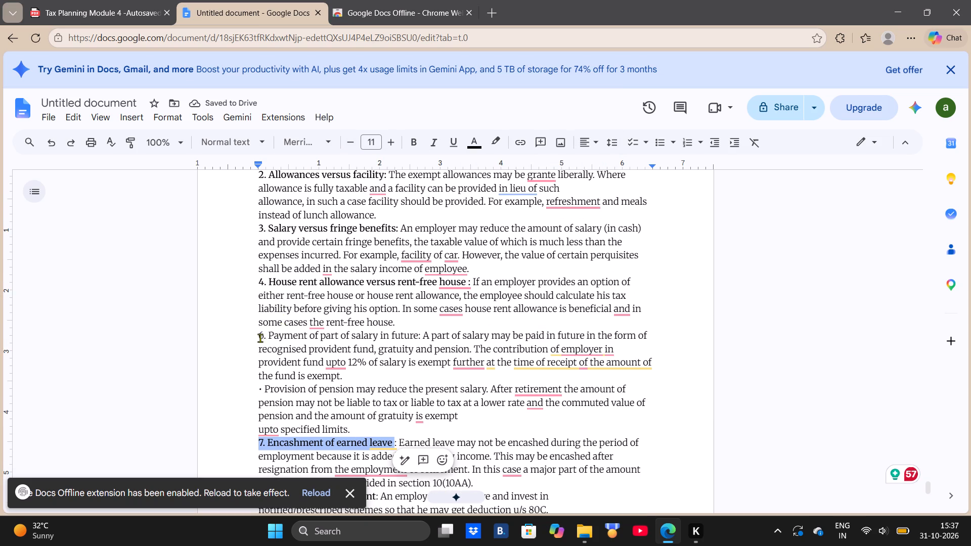
left_click_drag(418, 335, 274, 336)
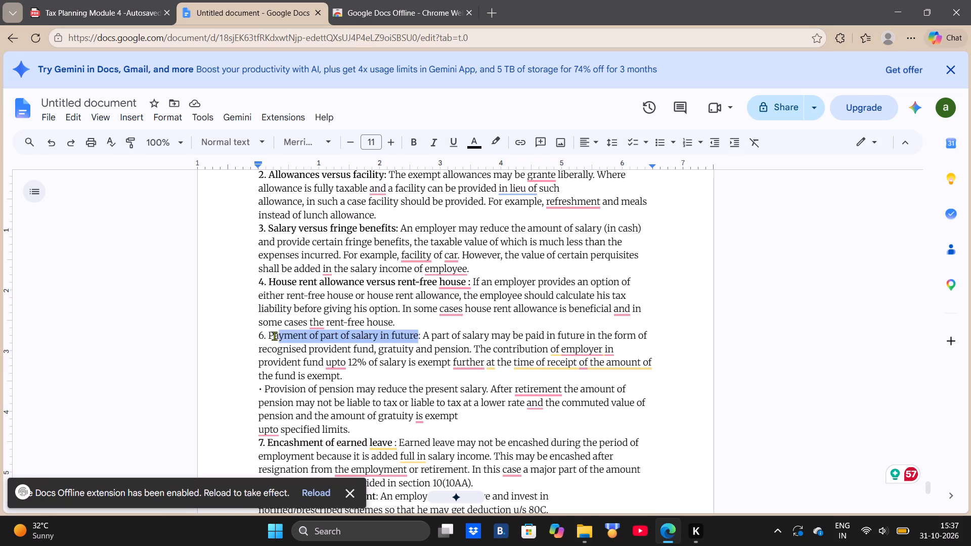
left_click_drag(274, 336, 256, 336)
left_click(302, 140)
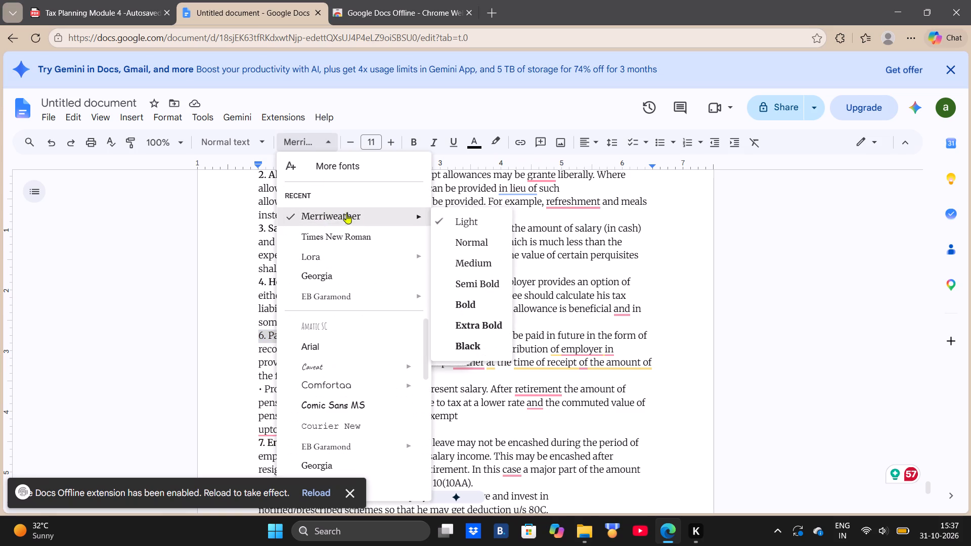
left_click(464, 262)
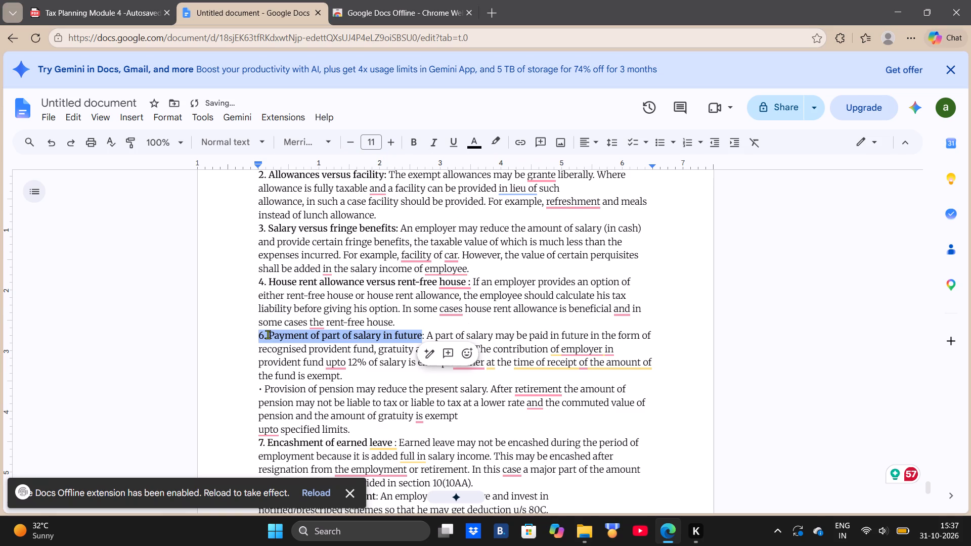
Renumber the points "Payment of part of salary in future", "Encashment of earned leave" and "Savings and investment" as 5, 6 and 7.
left_click(262, 335)
key("BackSpace")
key("5")
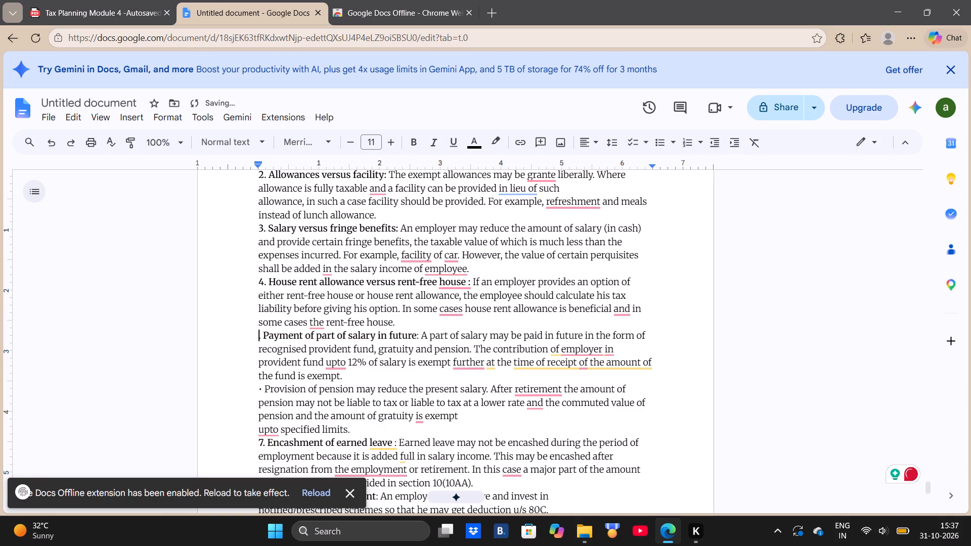
scroll(280, 392, "down", 1)
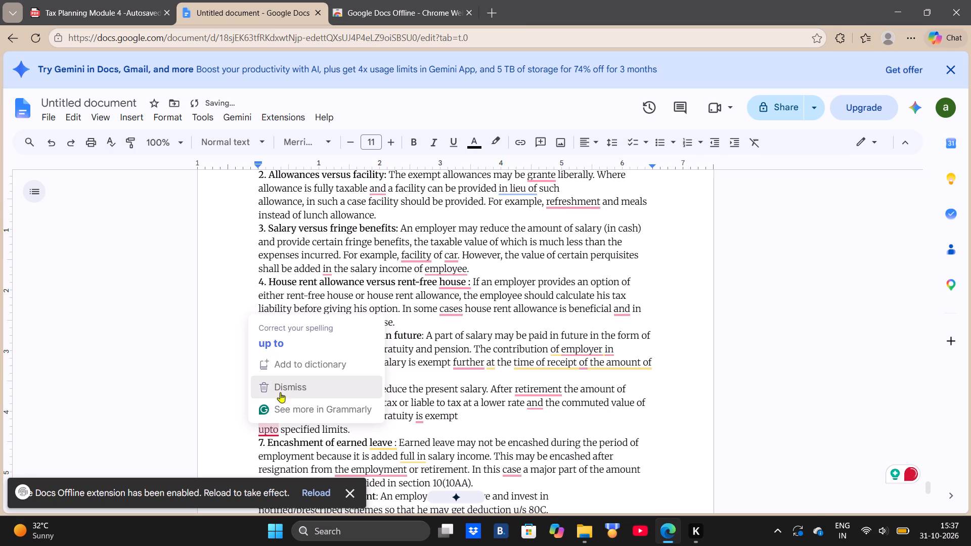
left_click(201, 368)
scroll(239, 392, "down", 1)
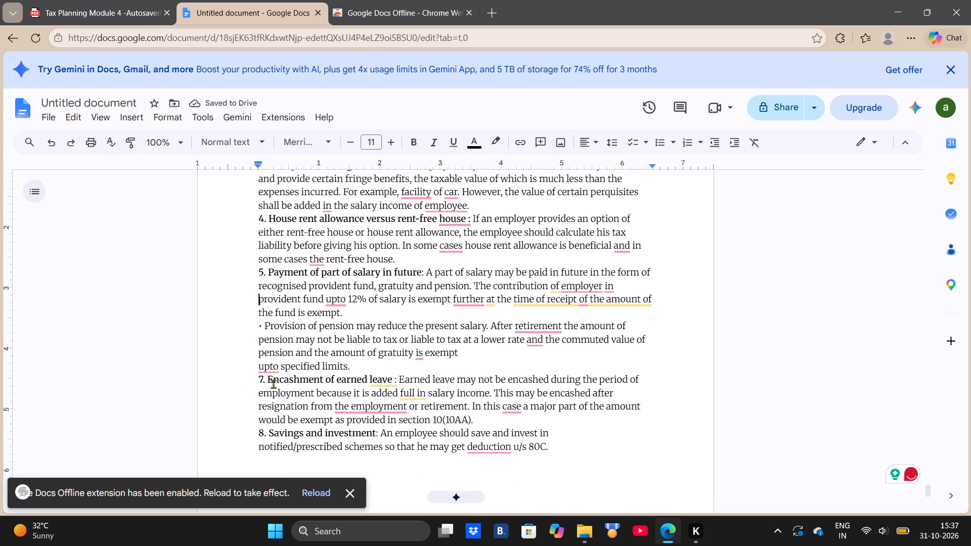
left_click(260, 381)
left_click(261, 381)
key("BackSpace")
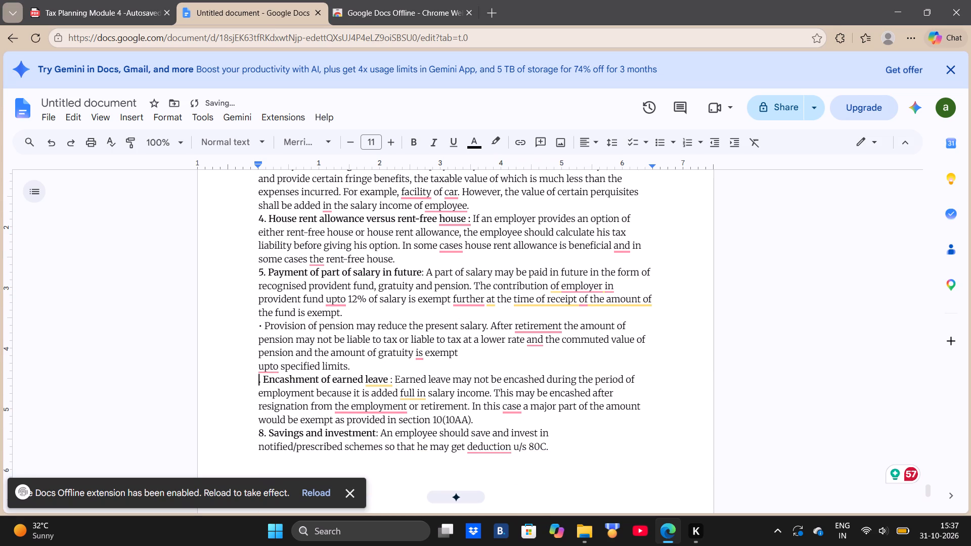
key("6")
scroll(292, 378, "down", 2)
left_click(263, 308)
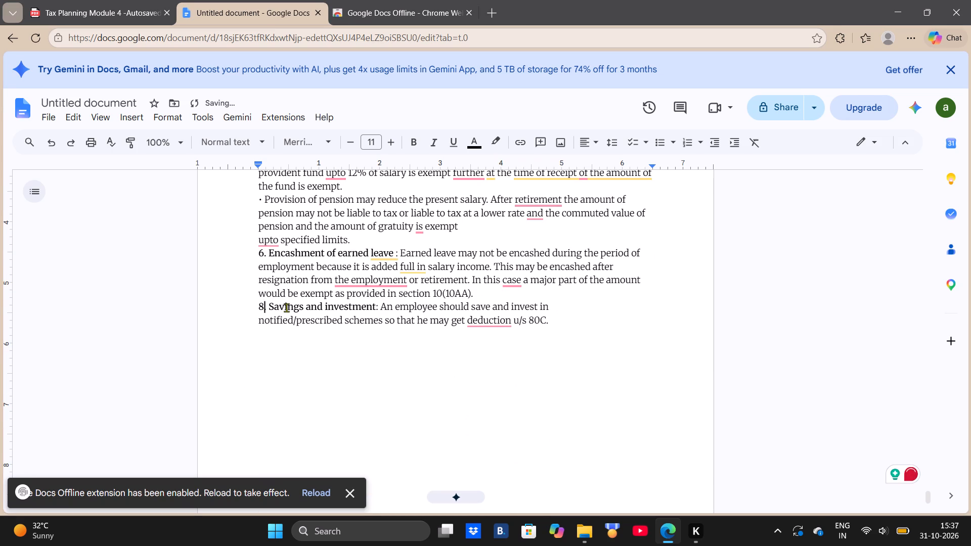
key("BackSpace")
key("7")
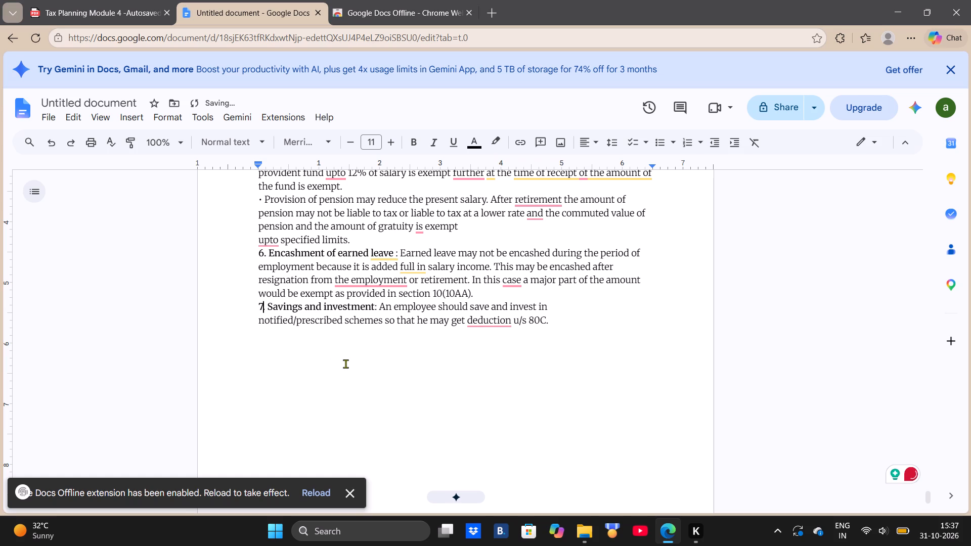
Join the broken line before "notified/prescribed schemes" in the "Savings and investment" point, keeping a space between the words.
left_click(256, 324)
key("BackSpace")
key("space")
Copy the "TAX PLANNING FOR EMPLOYEES" page from the Tax Planning PDF and paste it unformatted below point 7, after a blank line.
left_click(483, 322)
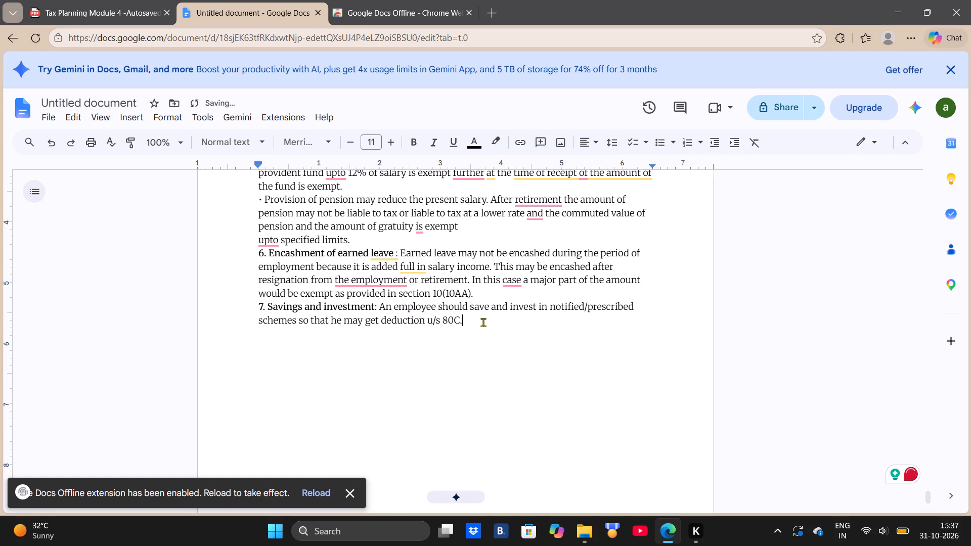
key("Return")
left_click(86, 1)
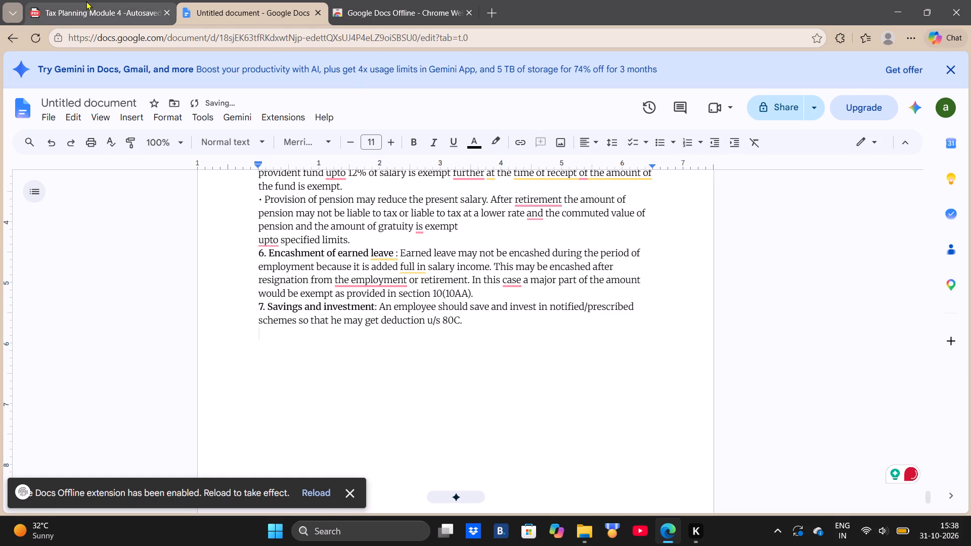
scroll(252, 319, "down", 6)
scroll(261, 276, "down", 2)
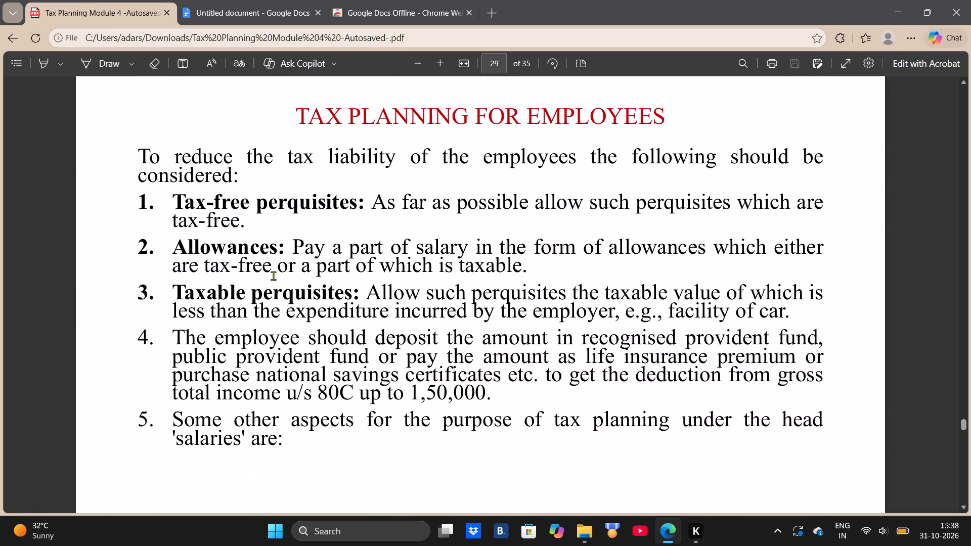
left_click_drag(283, 431, 288, 100)
left_click(314, 53)
left_click(223, 0)
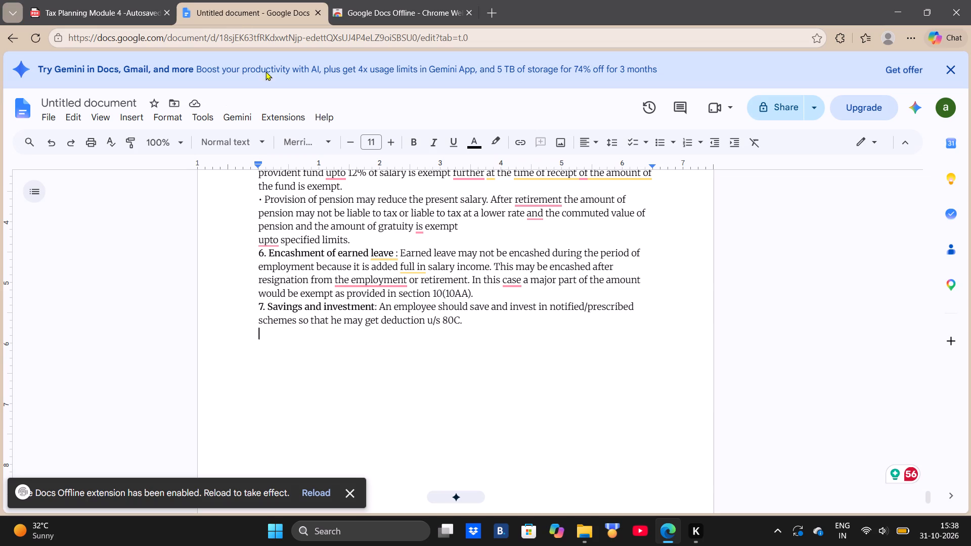
key("Return")
key("v")
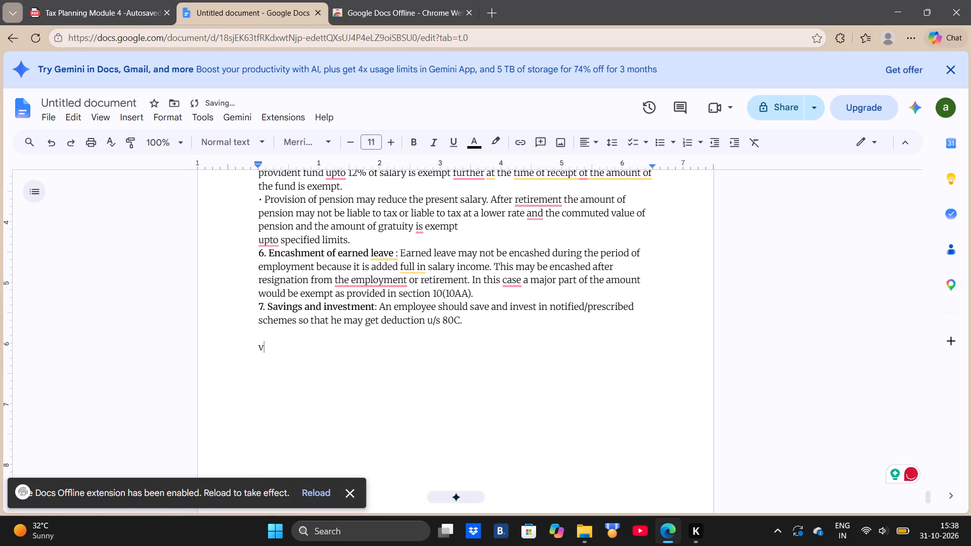
key("BackSpace")
key("ctrl+shift+c")
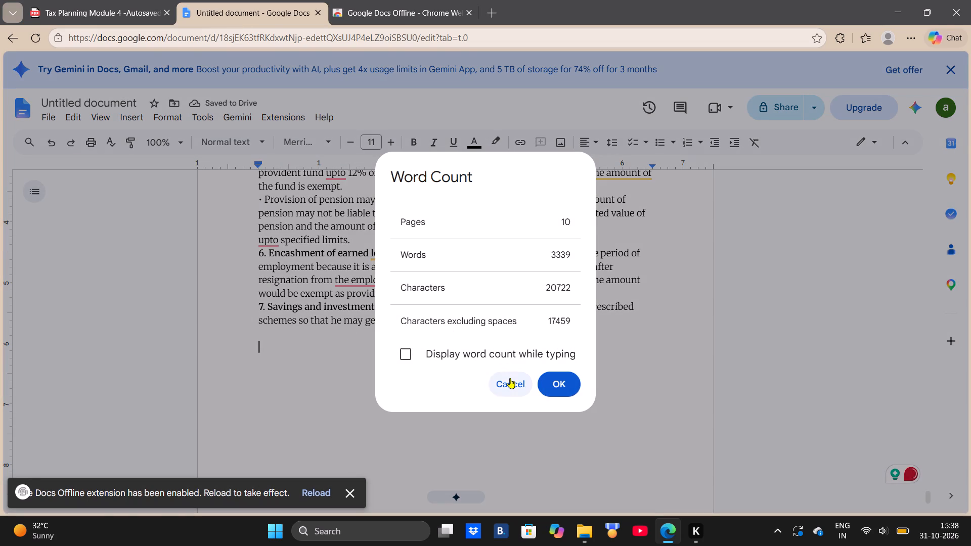
left_click(510, 378)
key("ctrl+shift+v")
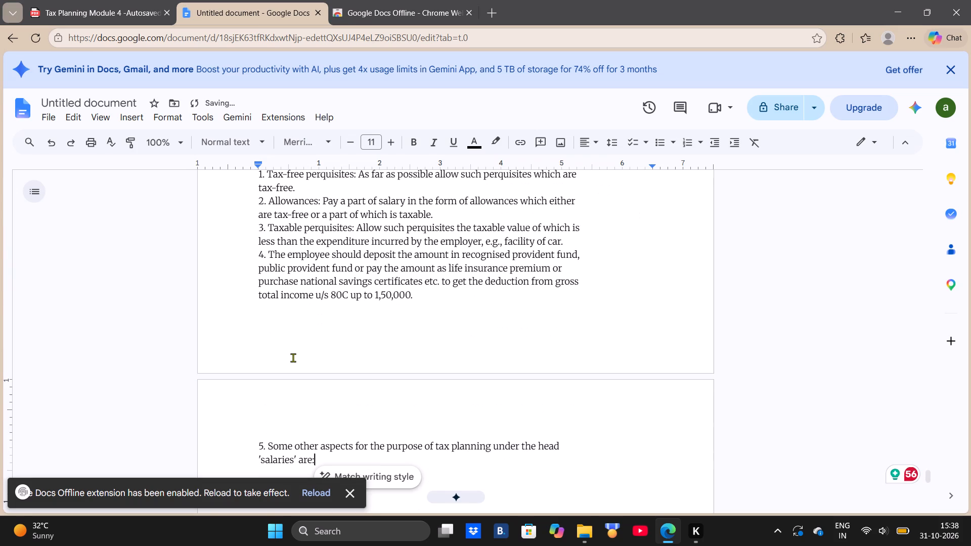
Format the "TAX PLANNING FOR EMPLOYEES" heading, except its last letter, at size 13 in Merriweather Semi Bold.
scroll(294, 356, "up", 2)
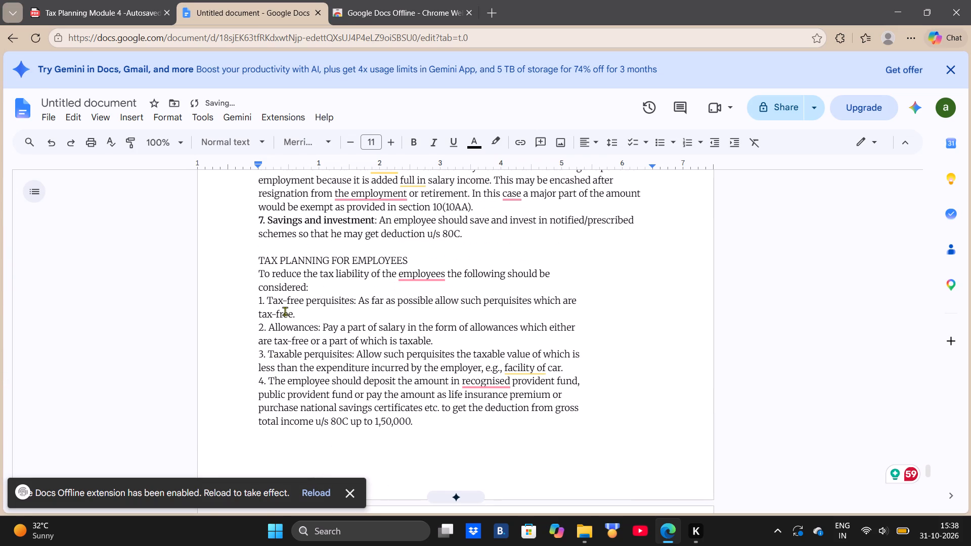
left_click(416, 257)
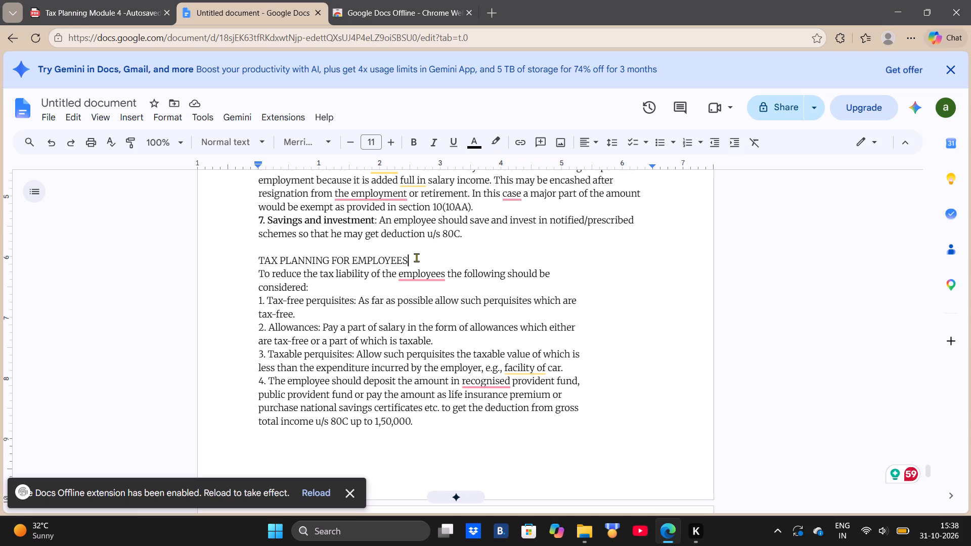
left_click(355, 496)
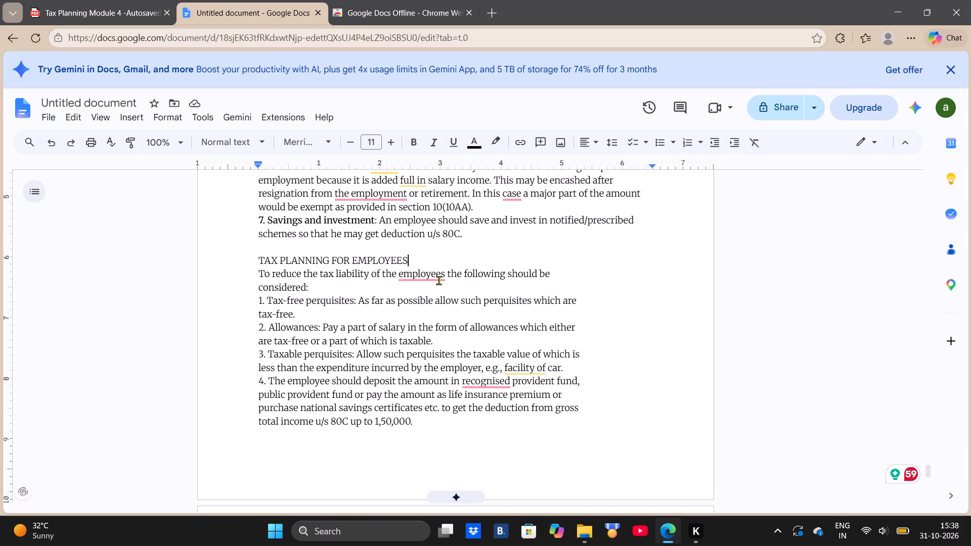
left_click_drag(405, 263, 242, 260)
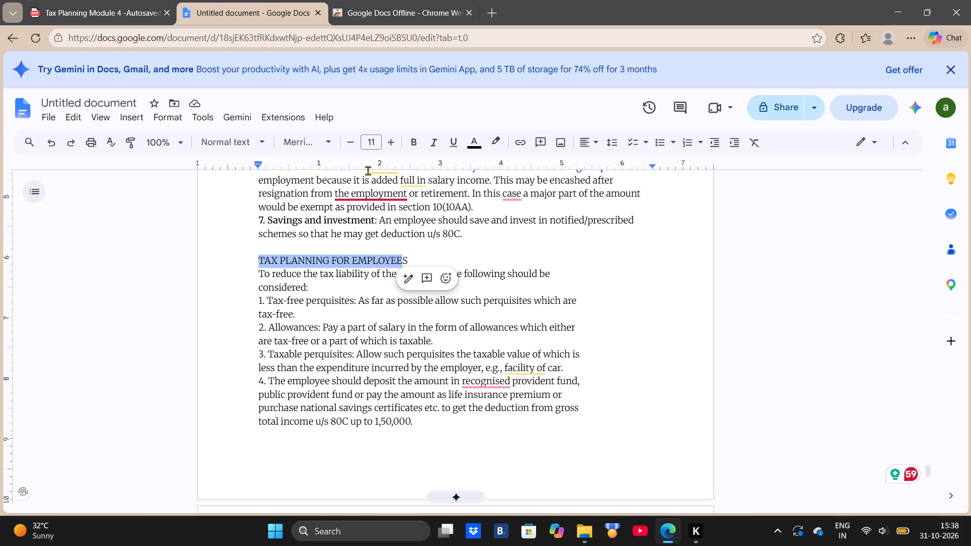
double_click(391, 141)
left_click(324, 142)
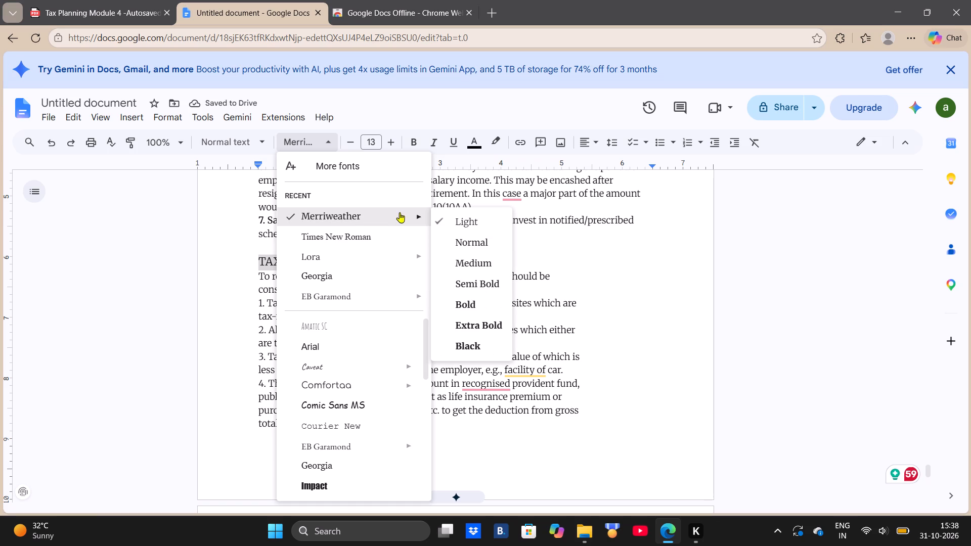
left_click(474, 279)
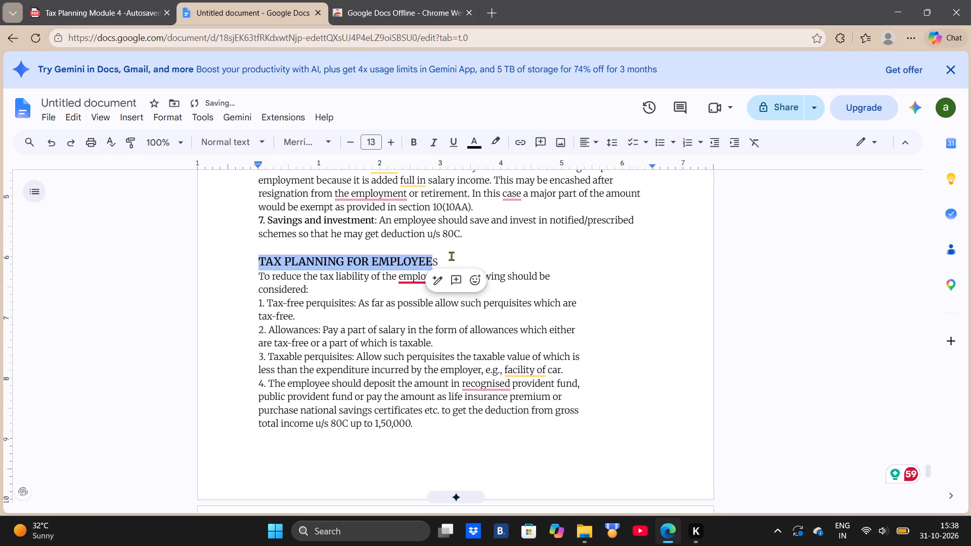
Correct the ending of the heading's last word so it reads "EMPLOYEES" in matching formatting, applying the suggested spelling correction.
left_click(451, 256)
key("BackSpace")
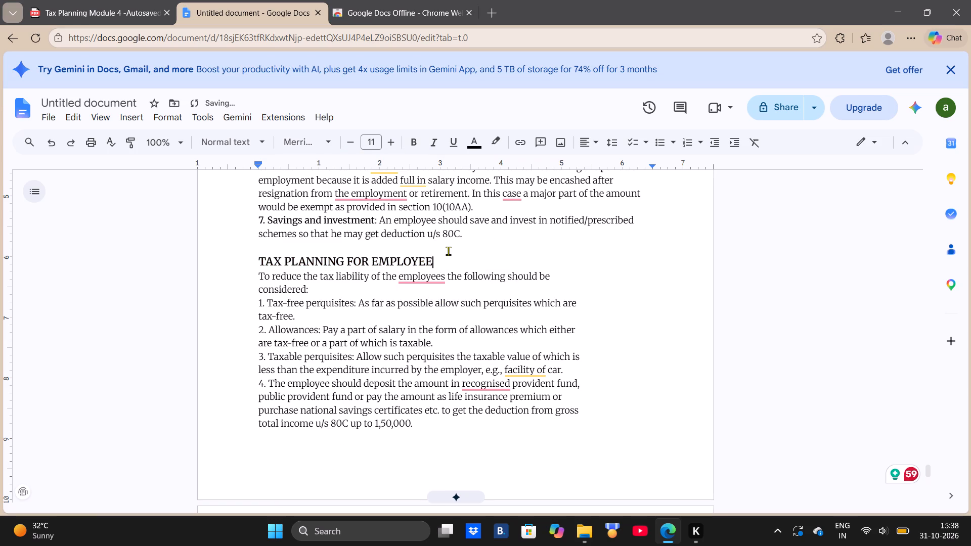
key("s")
left_click(431, 262)
left_click(455, 258)
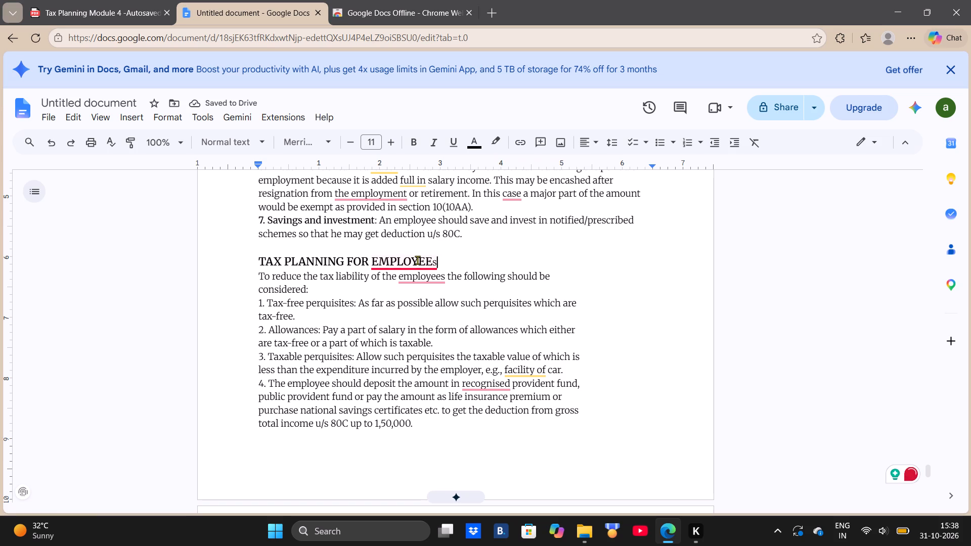
left_click(417, 260)
left_click(417, 291)
Join the broken lines within points 1 to 3 under "TAX PLANNING FOR EMPLOYEES", keeping spaces between the words.
left_click(256, 315)
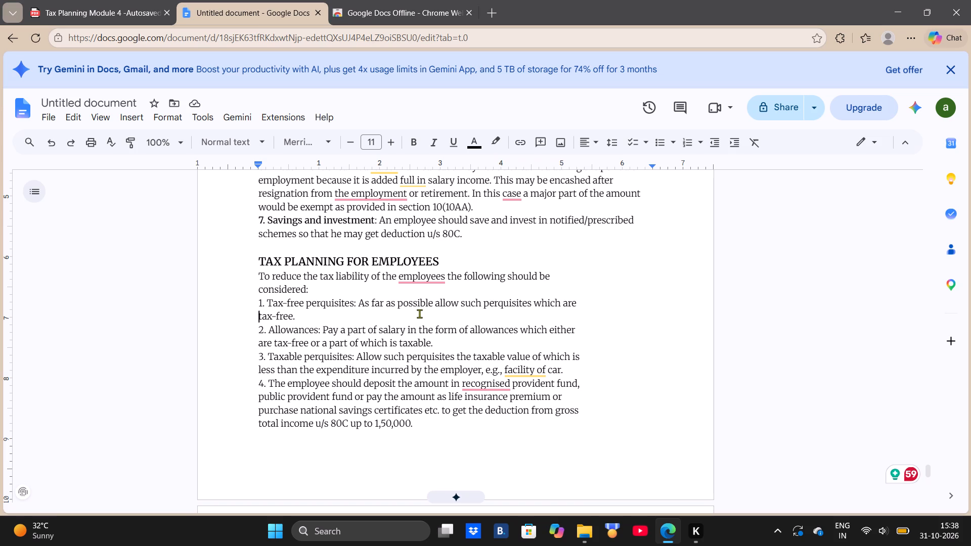
key("BackSpace")
key("space")
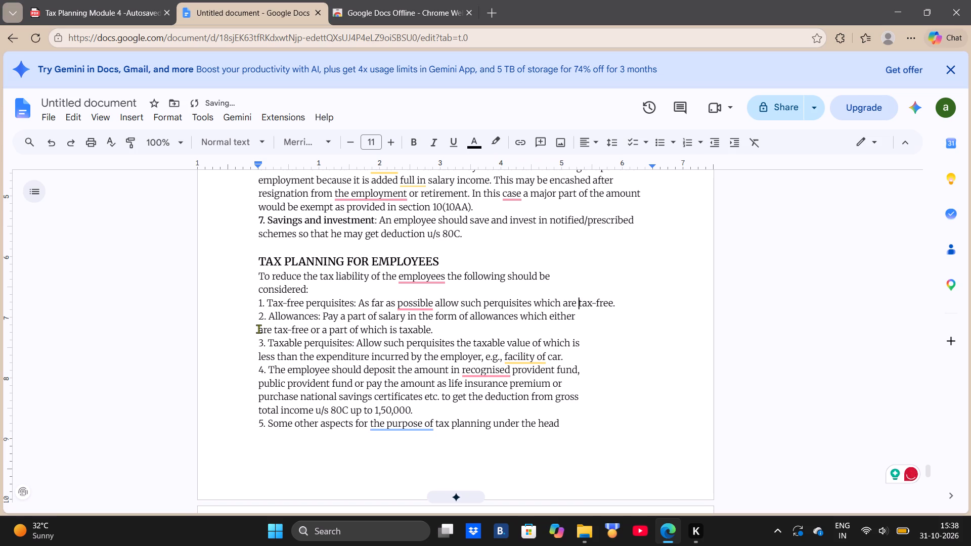
left_click(258, 329)
key("BackSpace")
key("space")
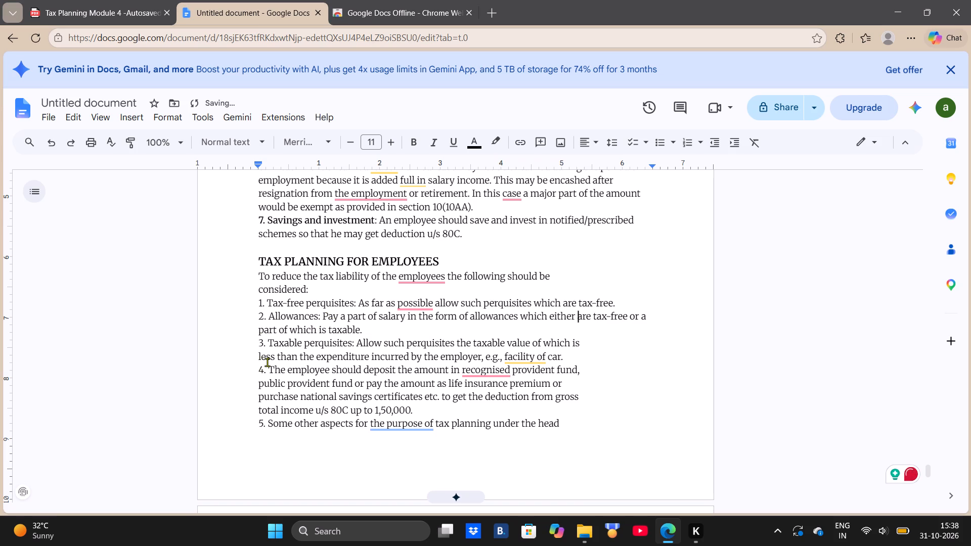
left_click(257, 358)
key("BackSpace")
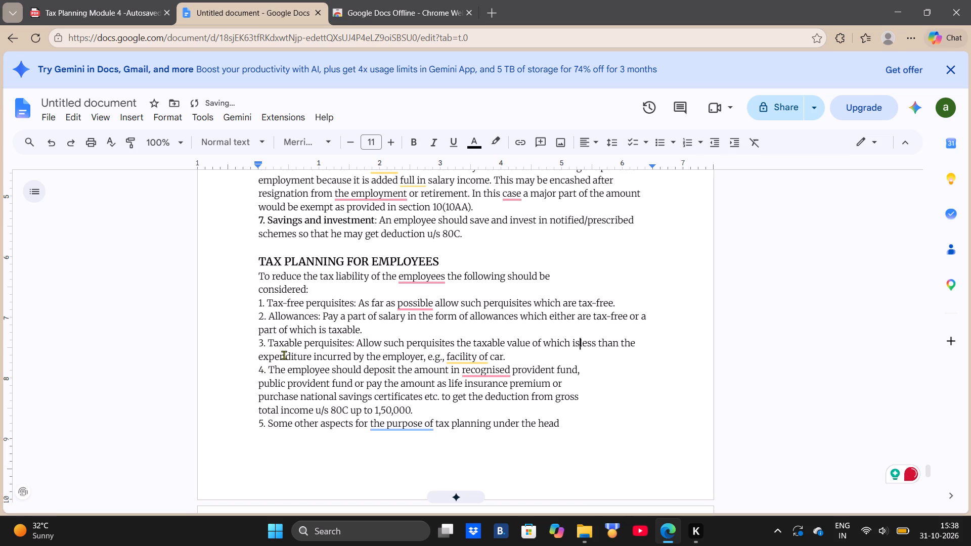
key("space")
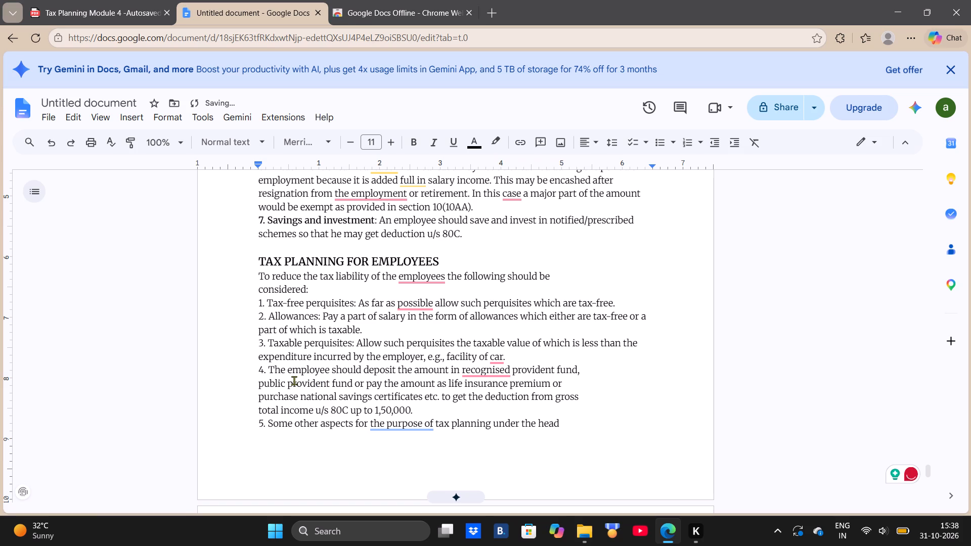
Join the first three broken lines of point 4 with spaces between the words, applying the suggested spelling correction "public provident".
left_click(259, 385)
key("BackSpace")
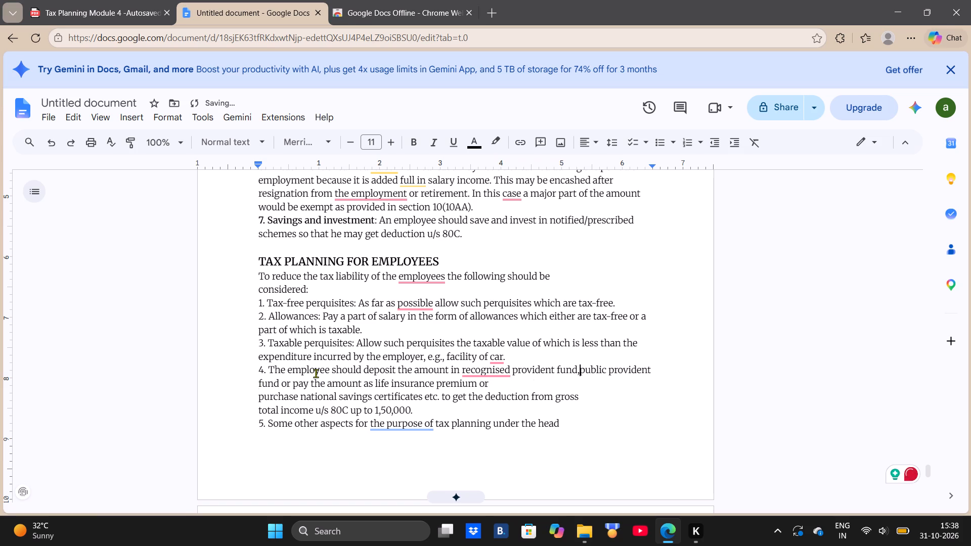
key("space")
left_click(257, 397)
key("BackSpace")
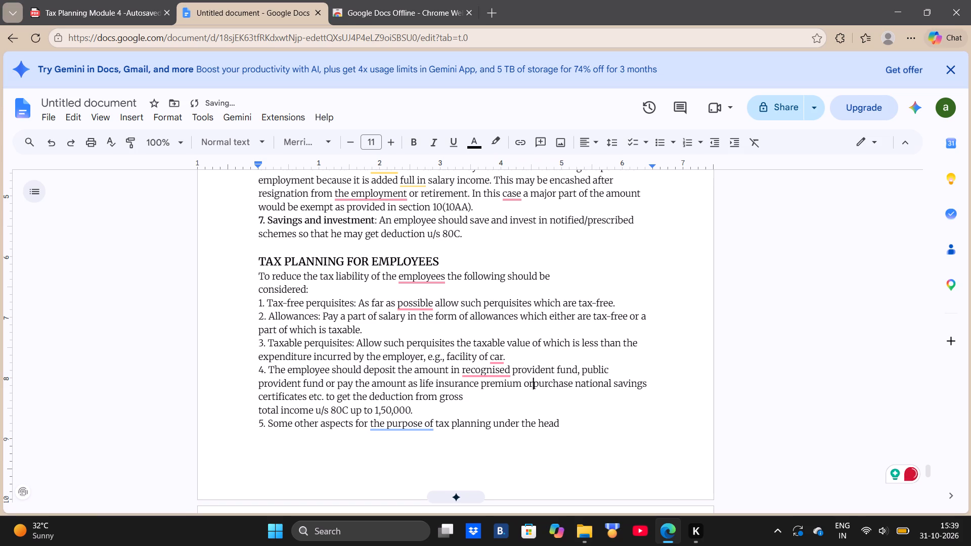
key("space")
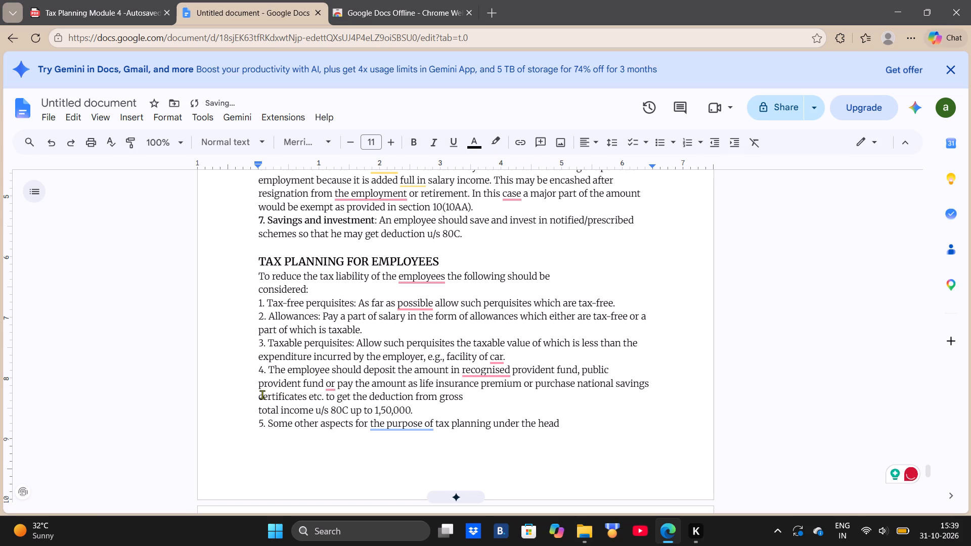
left_click(256, 389)
key("BackSpace")
key("space")
key("BackSpace")
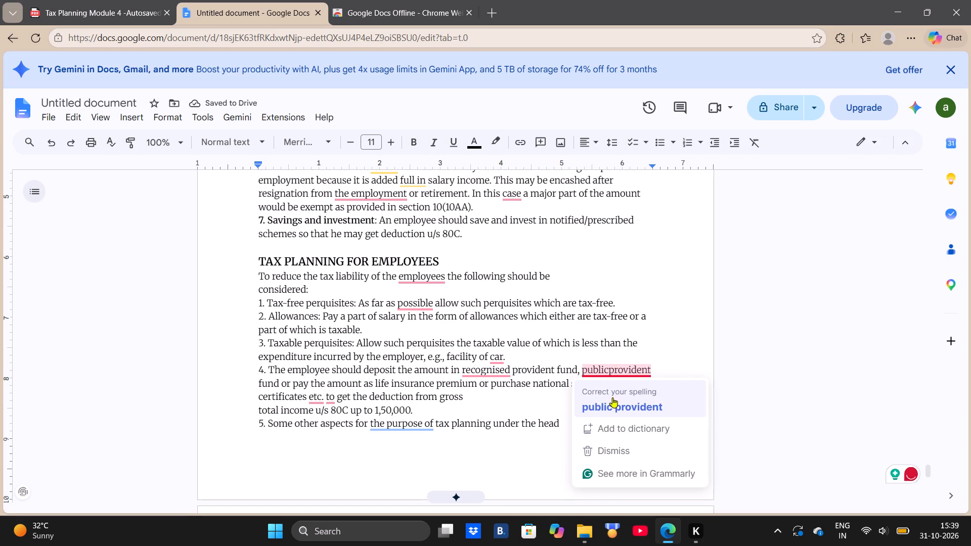
left_click(612, 397)
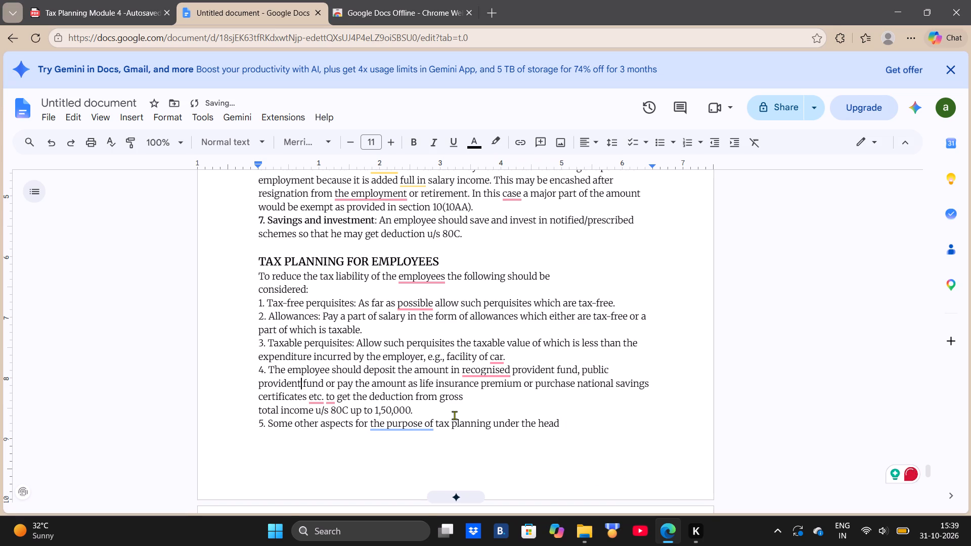
In point 5, apply the suggestion that shortens the wording to "for tax planning" and join "'salaries' are:" onto its line.
scroll(430, 412, "down", 1)
left_click(414, 390)
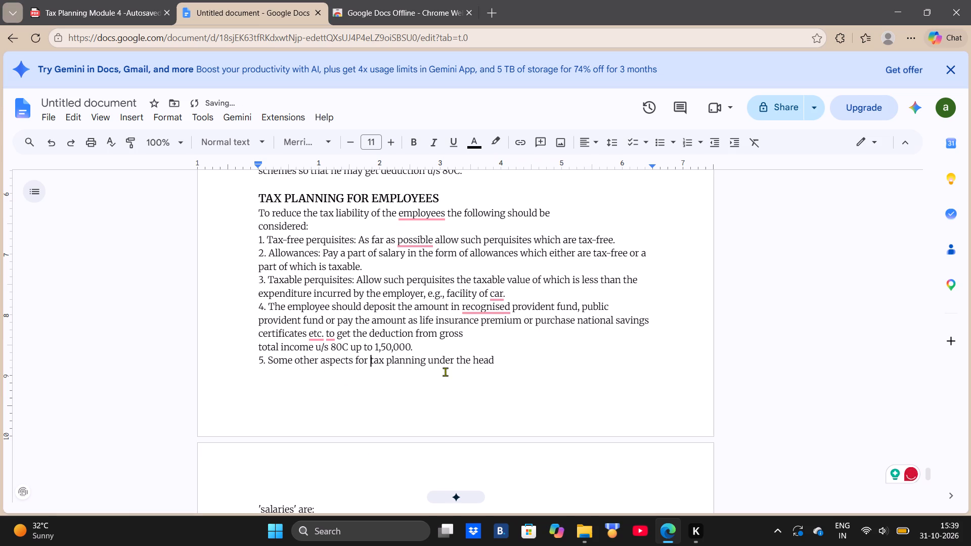
scroll(456, 374, "down", 1)
left_click(256, 447)
key("BackSpace")
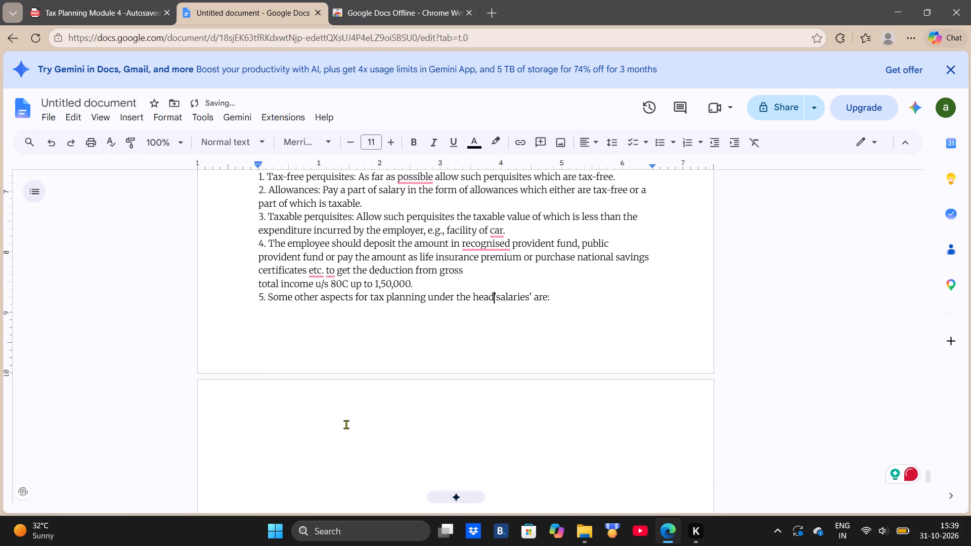
key("space")
Set the labels "1. Tax-free perquisites:", "2. Allowances:" and "3. Taxable perquisites:" in Merriweather Medium.
scroll(360, 369, "up", 1)
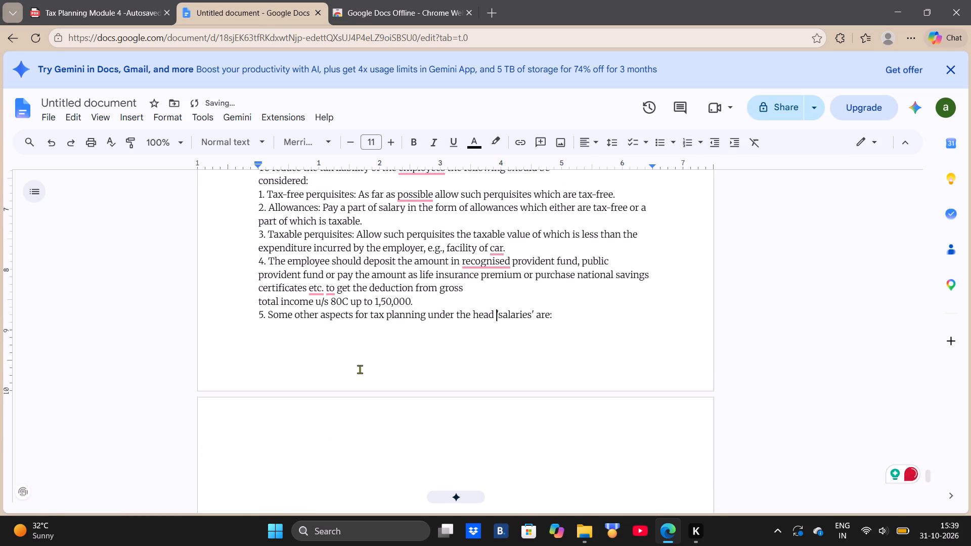
scroll(363, 341, "up", 1)
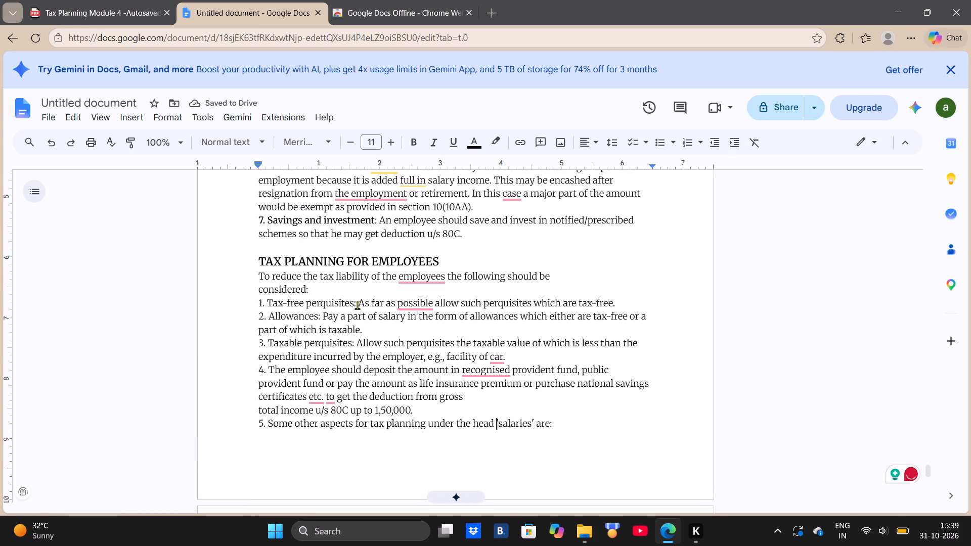
left_click_drag(356, 303, 254, 303)
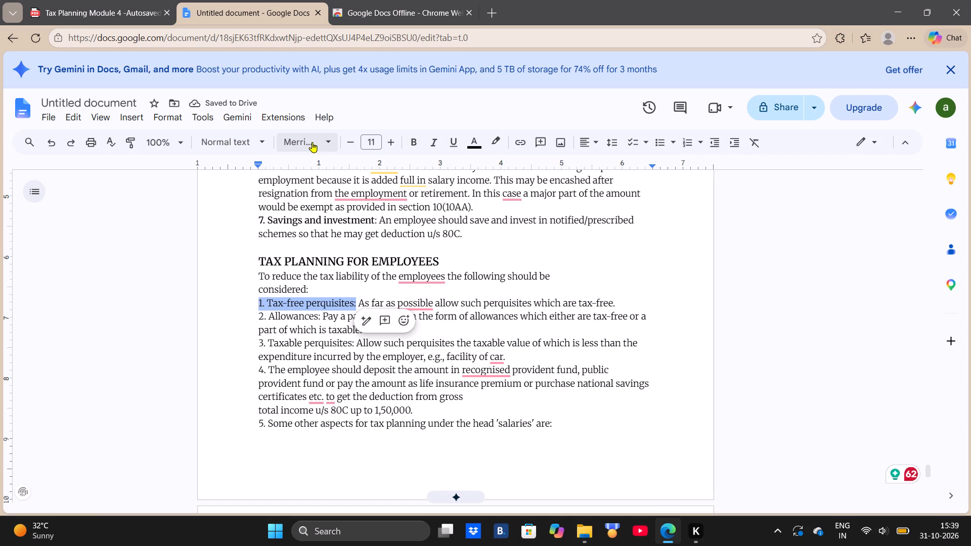
left_click(312, 142)
left_click(476, 265)
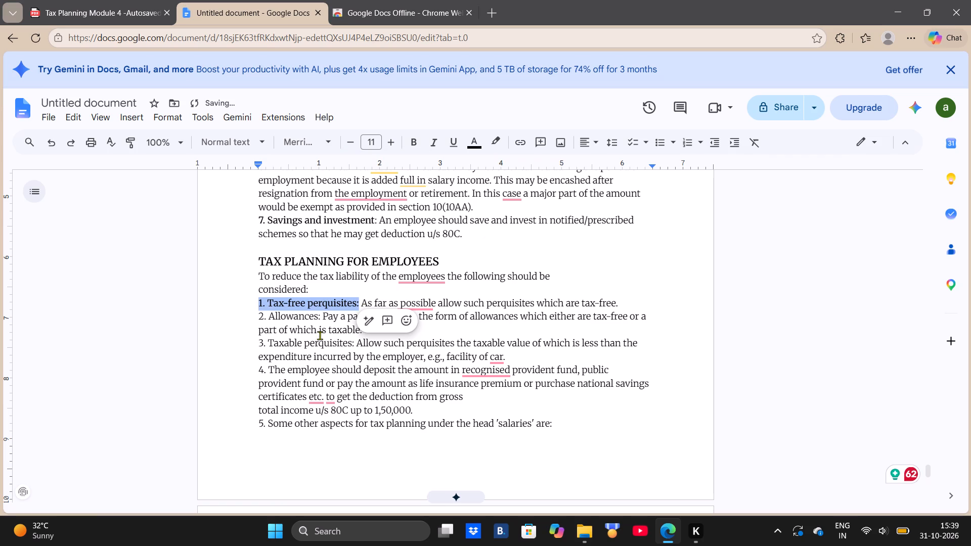
left_click(421, 333)
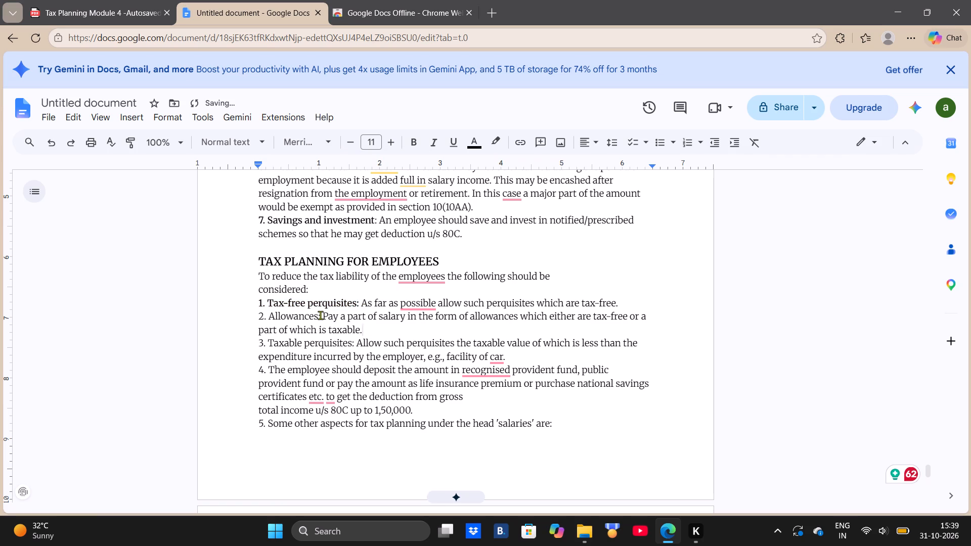
left_click_drag(320, 315, 244, 315)
left_click(325, 148)
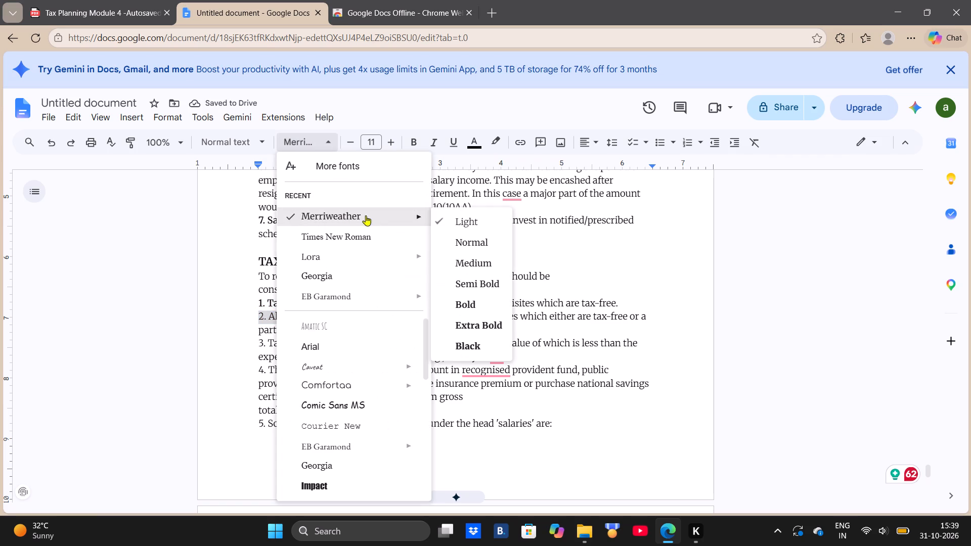
left_click(467, 260)
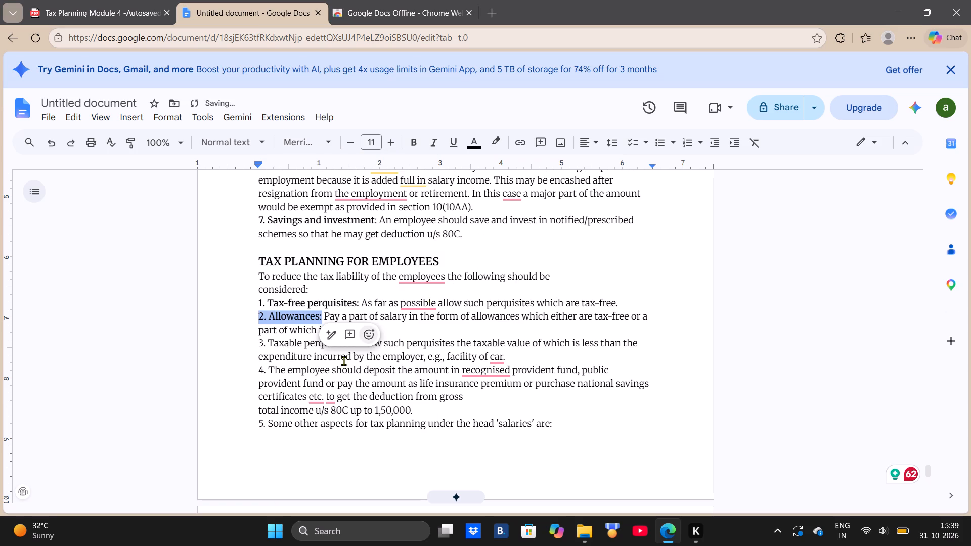
left_click(343, 376)
left_click_drag(354, 344, 249, 343)
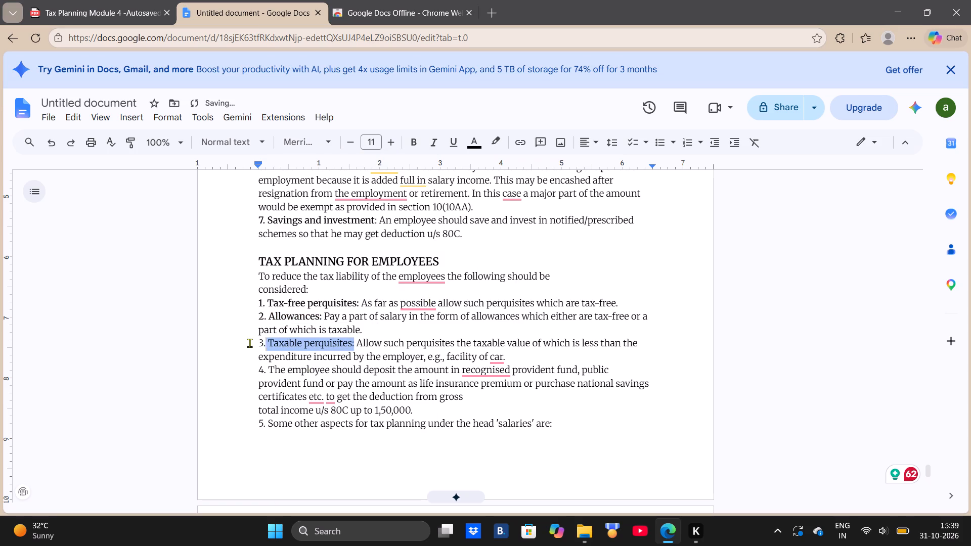
left_click_drag(249, 343, 238, 343)
left_click(329, 145)
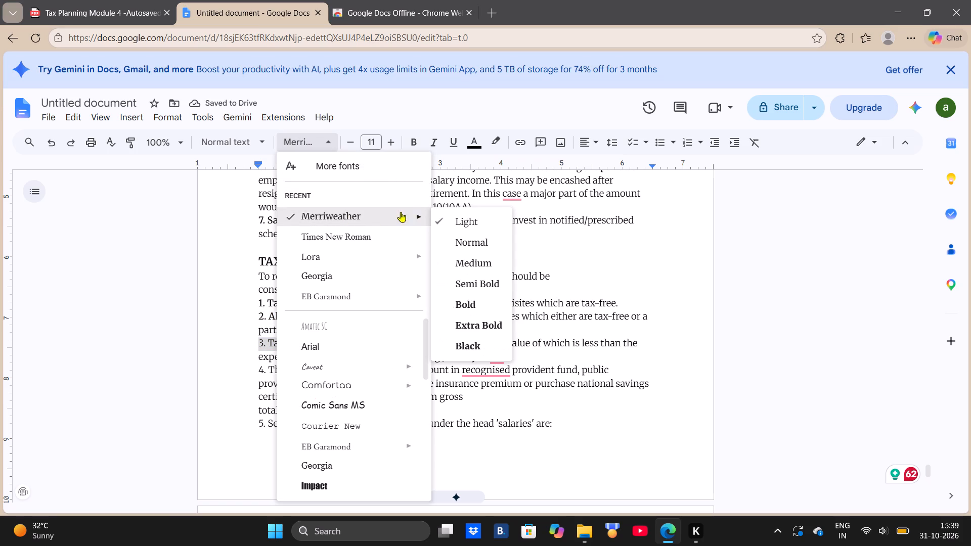
left_click(462, 257)
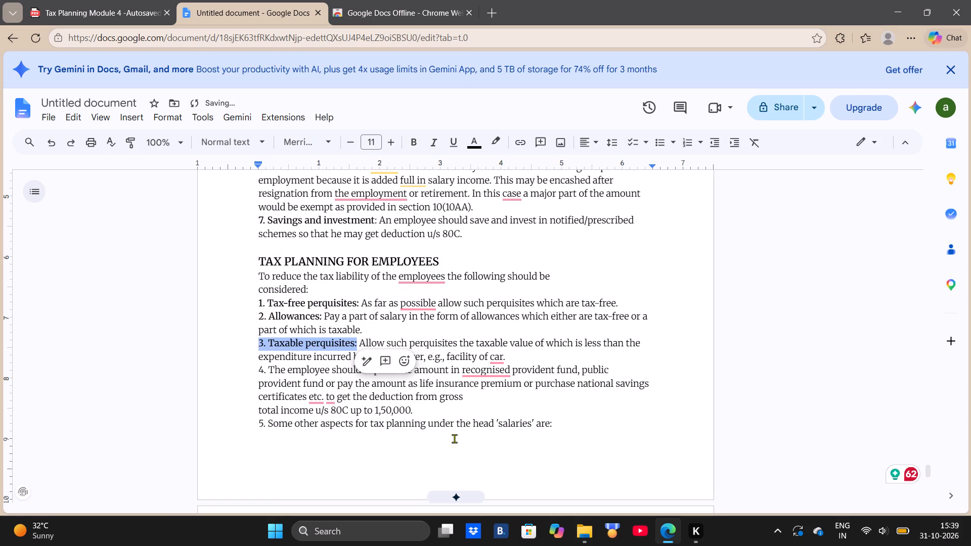
left_click(454, 438)
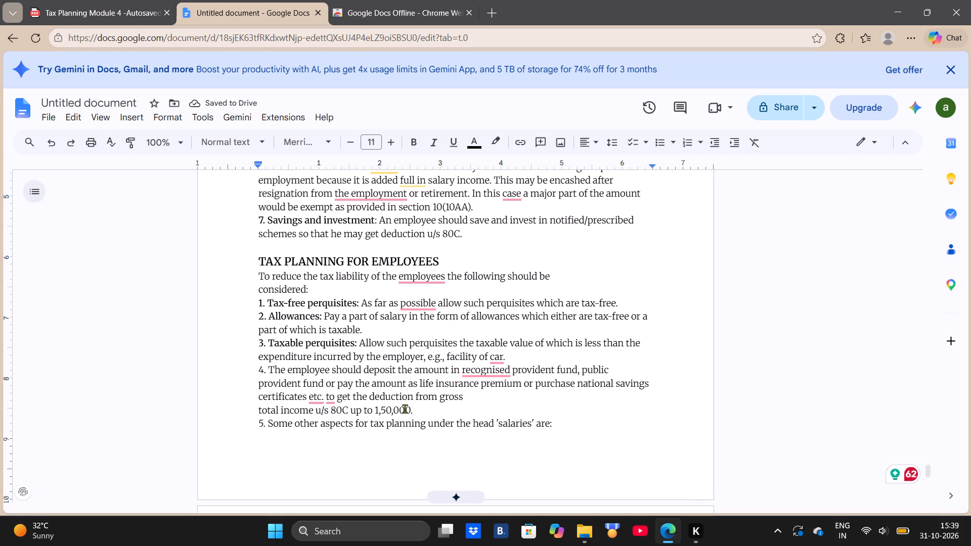
Copy points a) to d) from page 30 of the Tax Planning PDF and paste them unformatted on a new line below point 5.
scroll(502, 407, "down", 1)
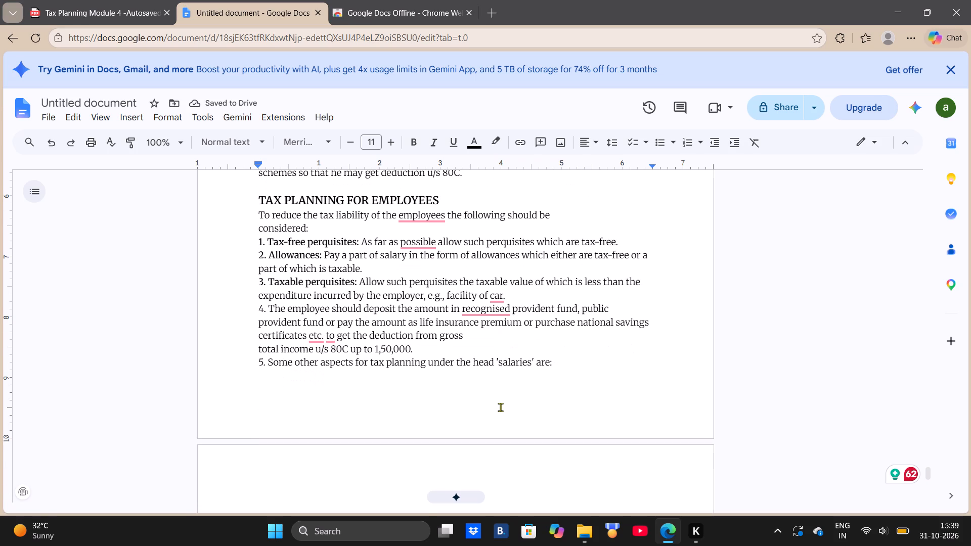
left_click(72, 0)
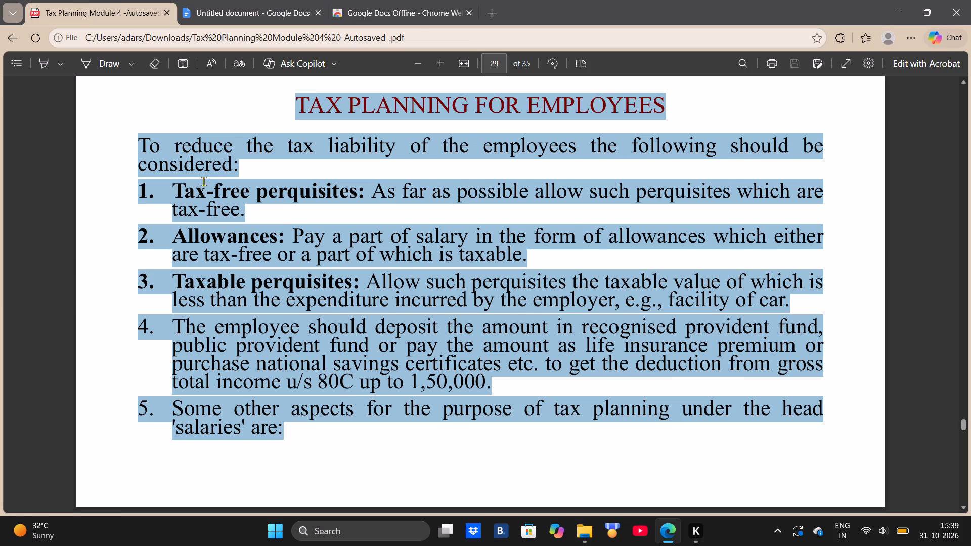
scroll(335, 322, "down", 6)
scroll(297, 272, "down", 1)
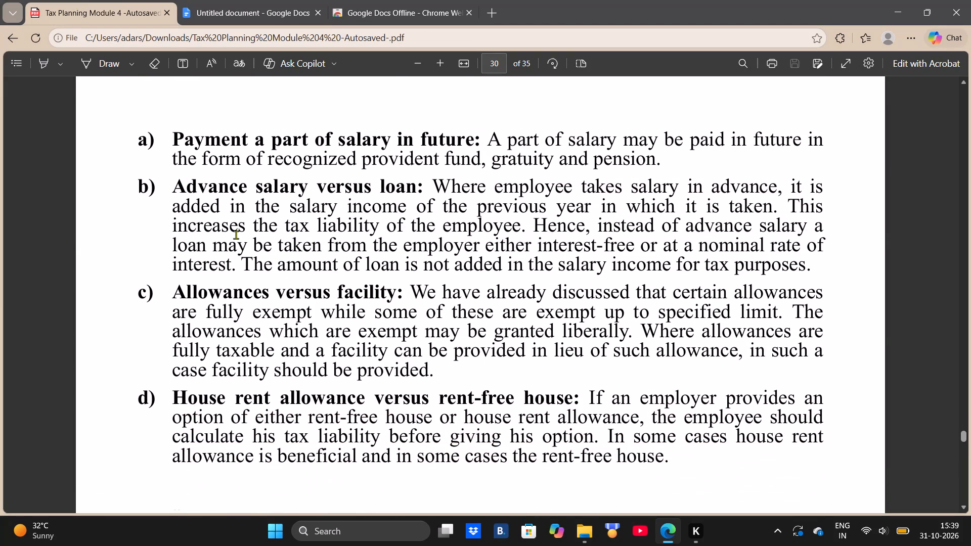
left_click_drag(136, 136, 672, 470)
left_click(701, 359)
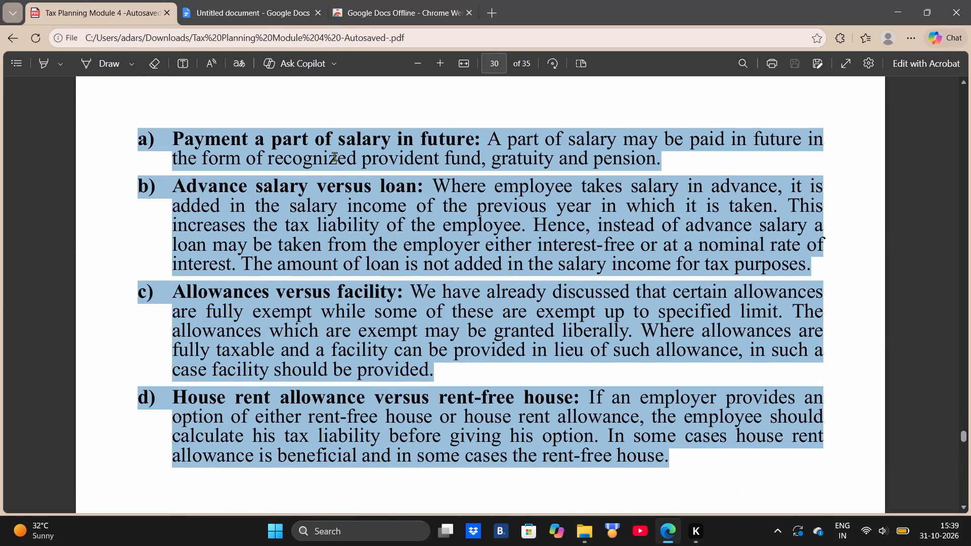
left_click(237, 0)
left_click(601, 347)
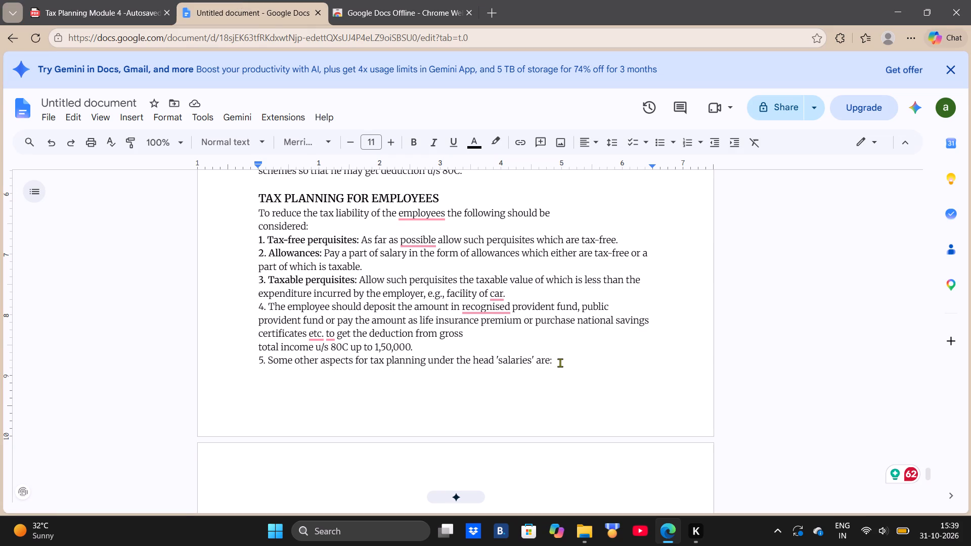
left_click(560, 359)
key("Return")
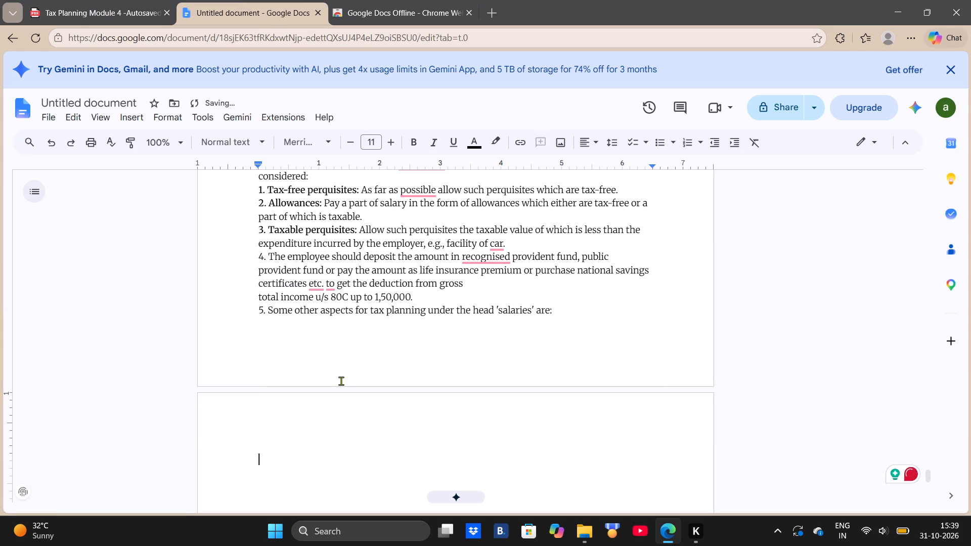
key("ctrl+shift+v")
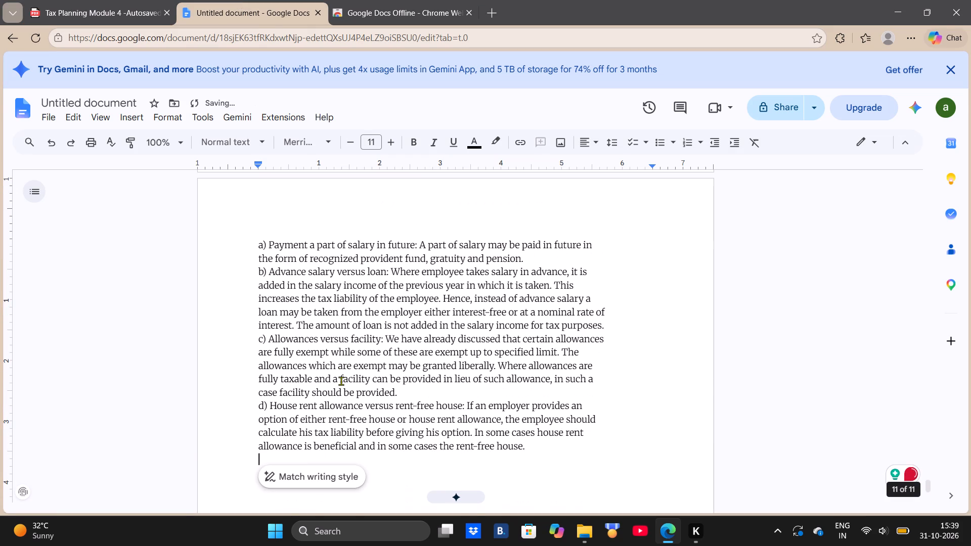
Join the broken lines within points a) and b) below point 5, keeping spaces between the words.
scroll(311, 333, "up", 1)
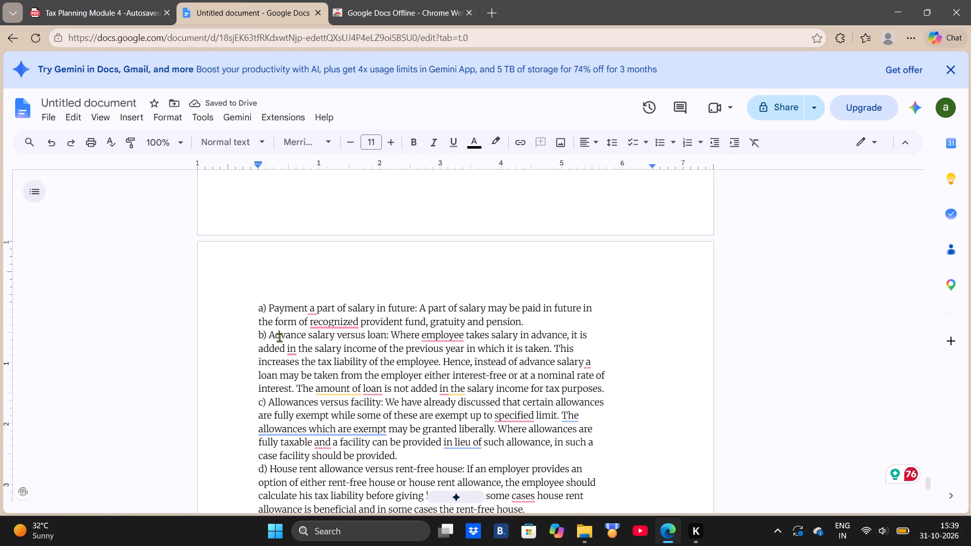
left_click(256, 326)
key("BackSpace")
key("space")
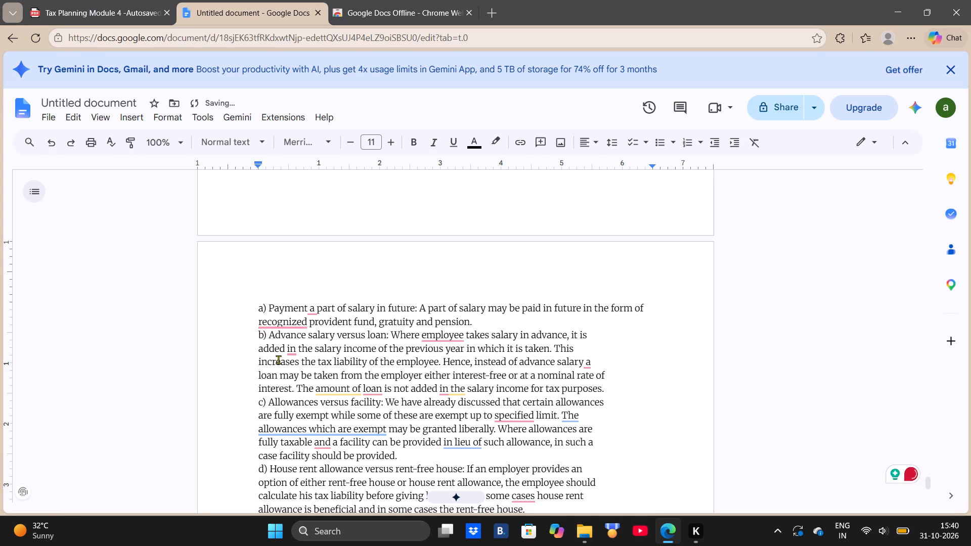
left_click(260, 349)
key("BackSpace")
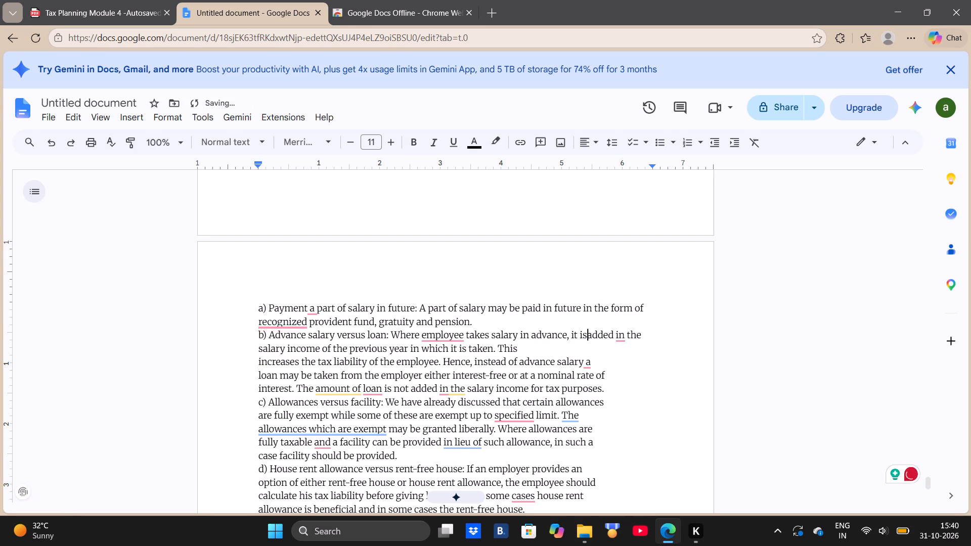
key("space")
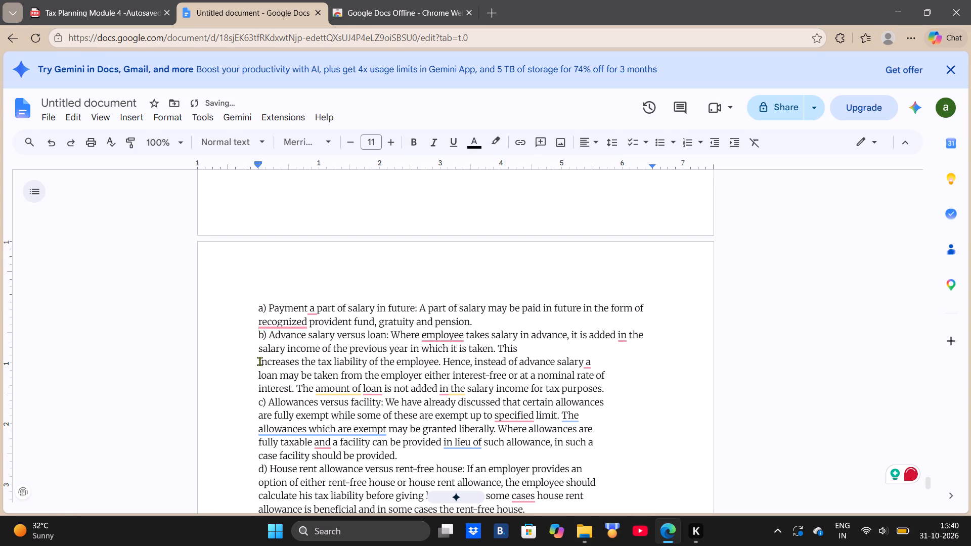
left_click(259, 361)
key("BackSpace")
key("space")
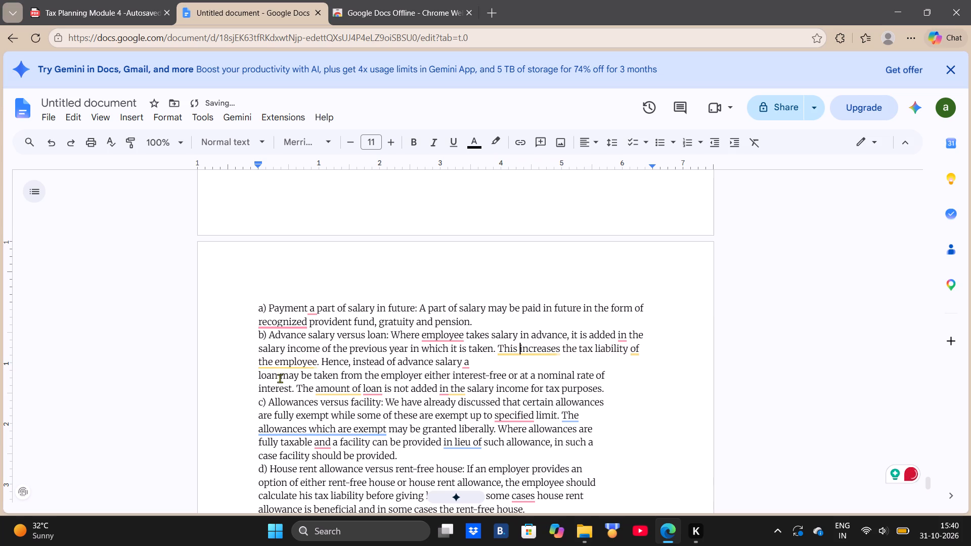
left_click(258, 375)
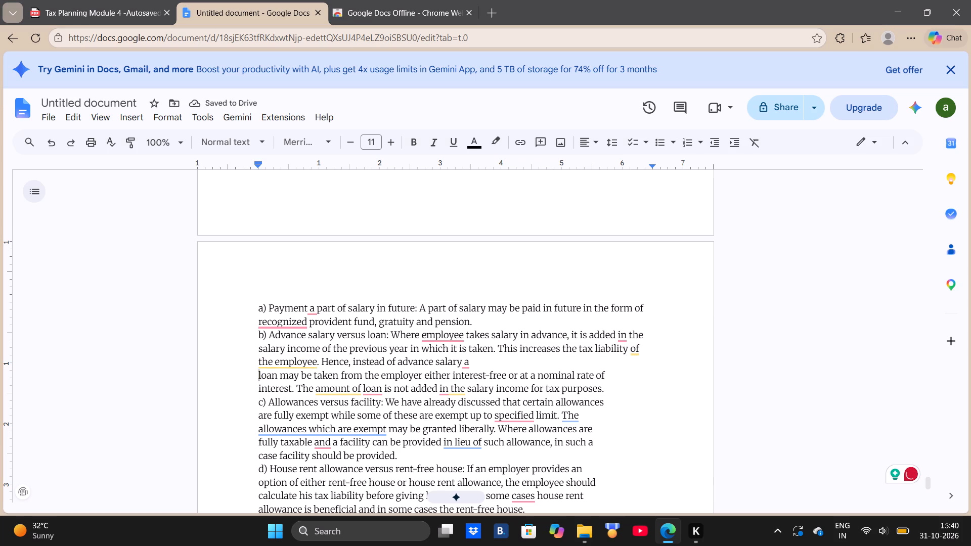
key("BackSpace")
key("space")
left_click(260, 390)
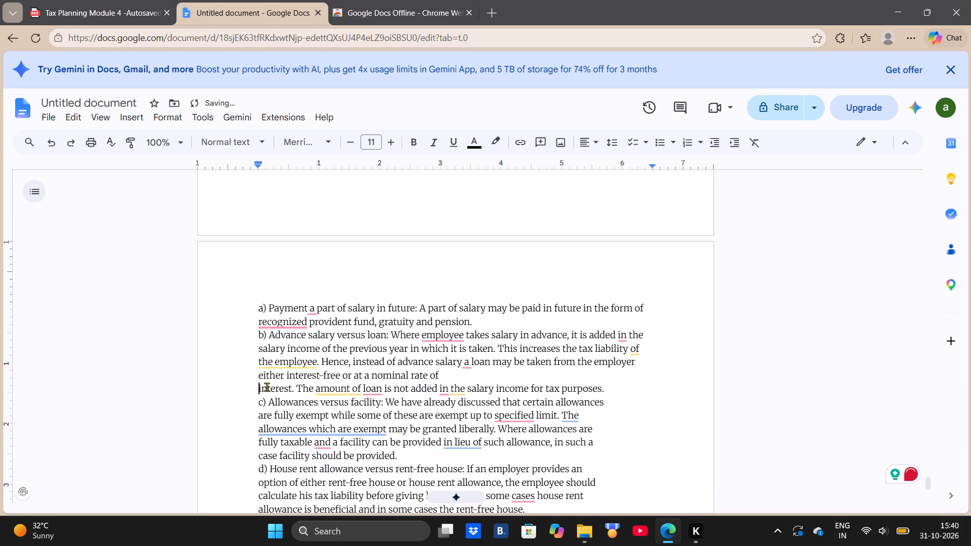
key("BackSpace")
key("space")
scroll(263, 390, "down", 1)
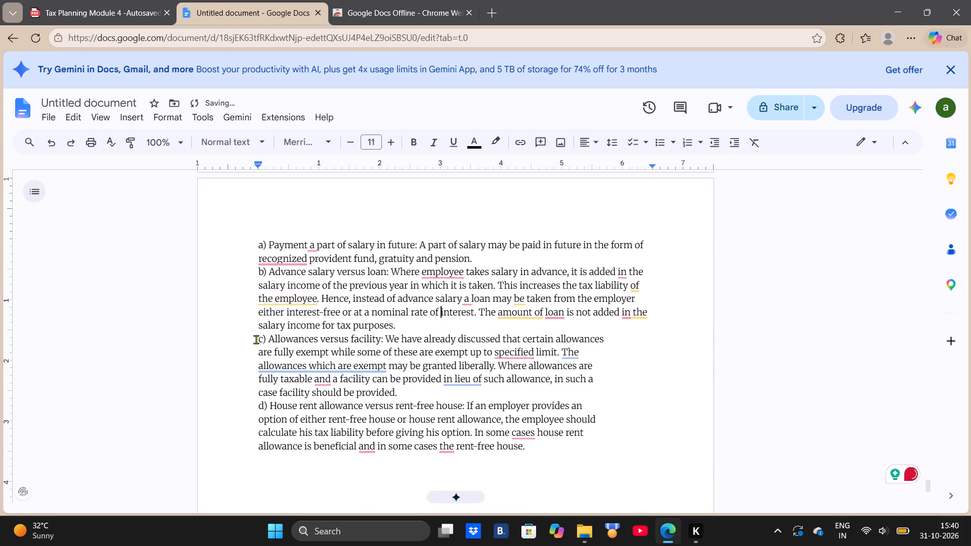
scroll(267, 333, "down", 1)
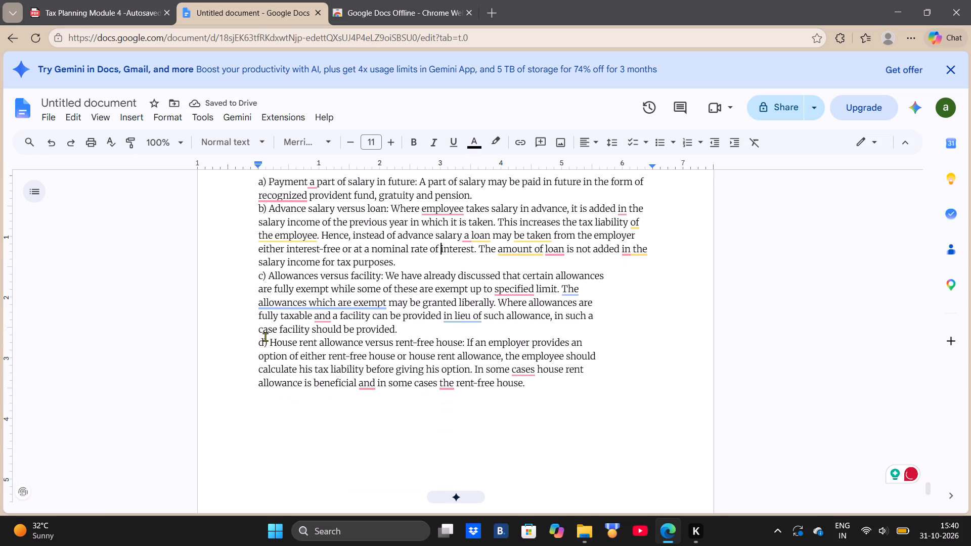
In point c), join the broken lines from "are fully exempt" through "case facility should be provided", keeping spaces between the words.
left_click(259, 318)
key("BackSpace")
key("space")
left_click(255, 305)
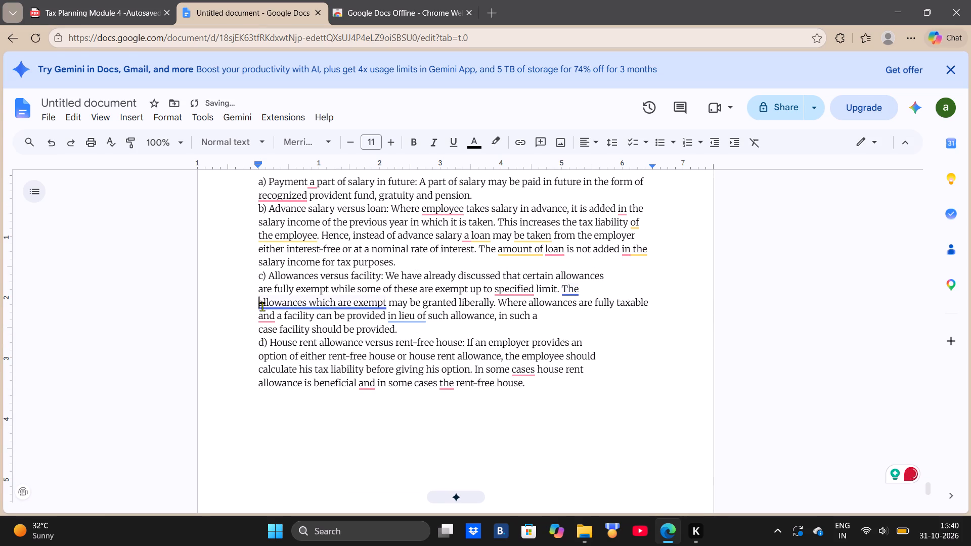
key("BackSpace")
key("space")
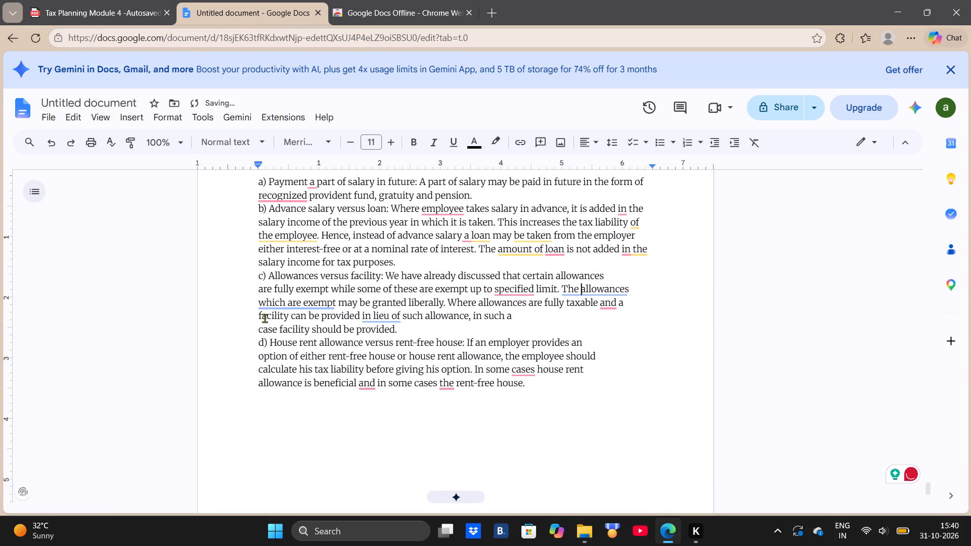
left_click(257, 316)
key("BackSpace")
key("space")
left_click(256, 332)
key("BackSpace")
key("space")
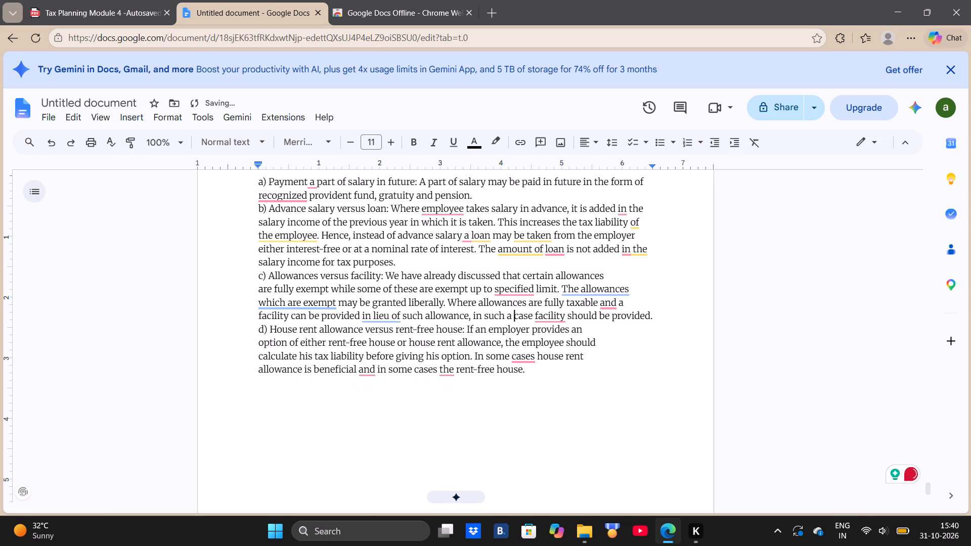
Join the broken lines within point d) on house rent allowance into one paragraph, keeping spaces between the words.
scroll(261, 354, "down", 1)
left_click(258, 310)
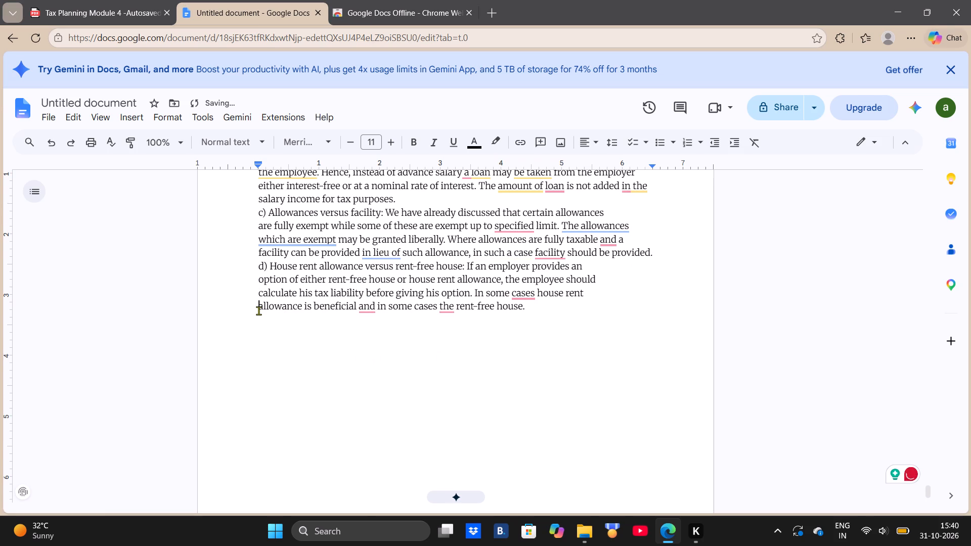
key("BackSpace")
key("space")
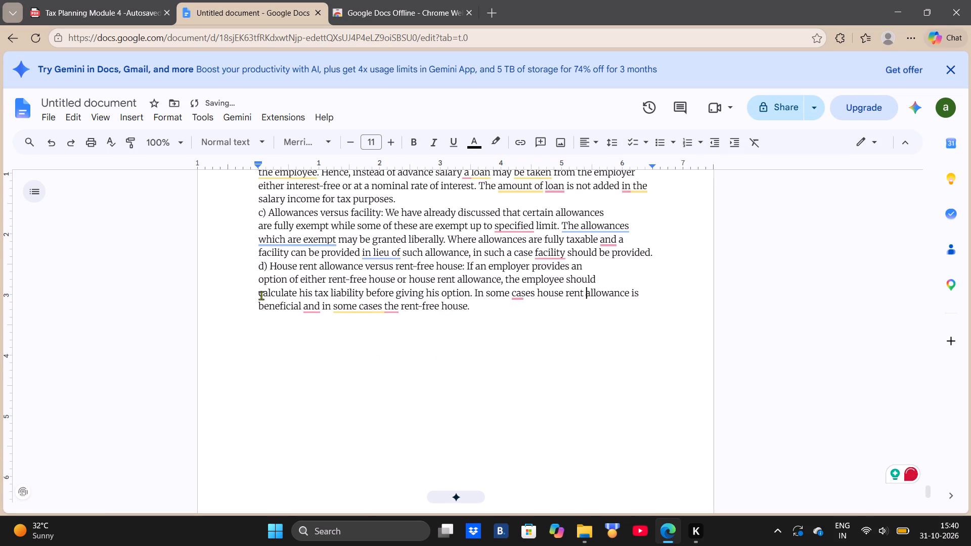
left_click(261, 295)
key("BackSpace")
key("space")
left_click(256, 283)
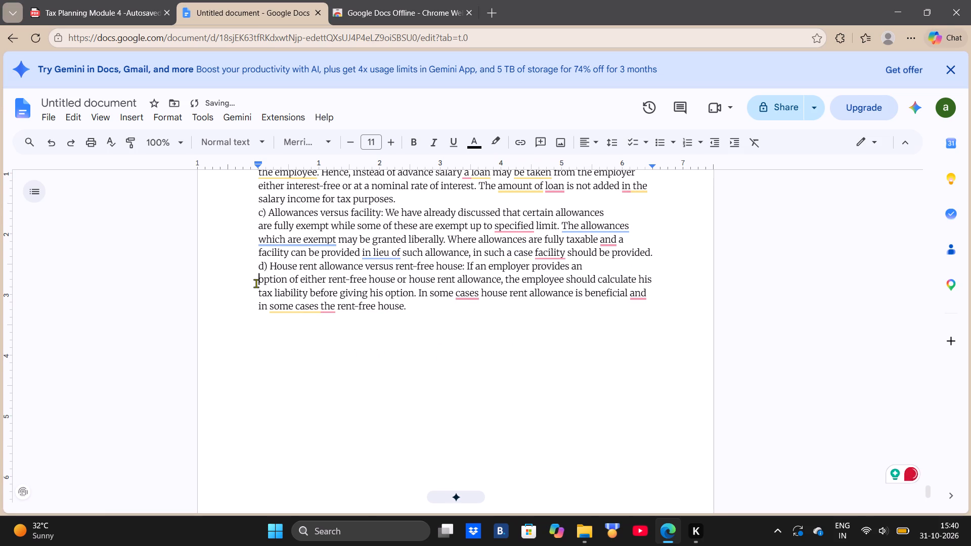
key("BackSpace")
key("space")
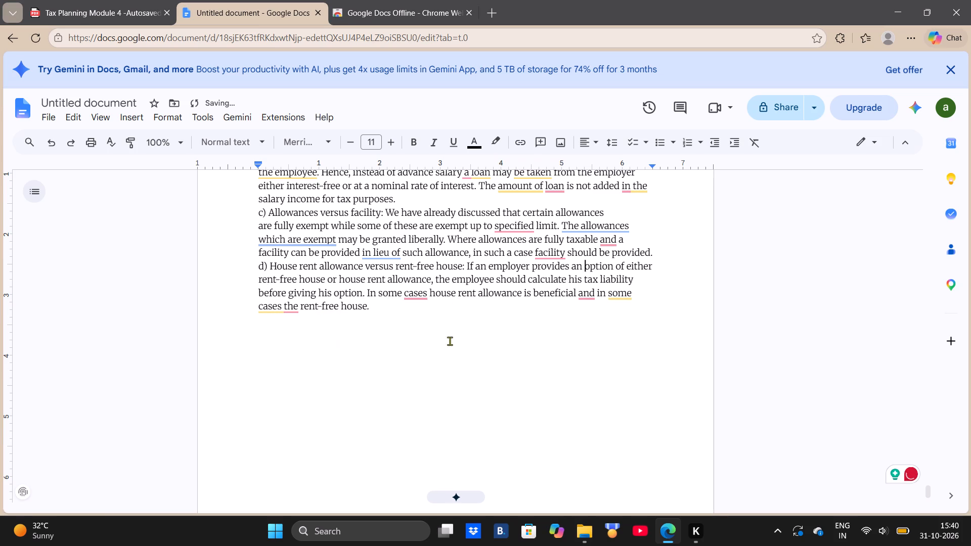
In point c), apply the suggestion that shortens "The allowances which are exempt" to "The exempt allowances".
left_click(320, 278)
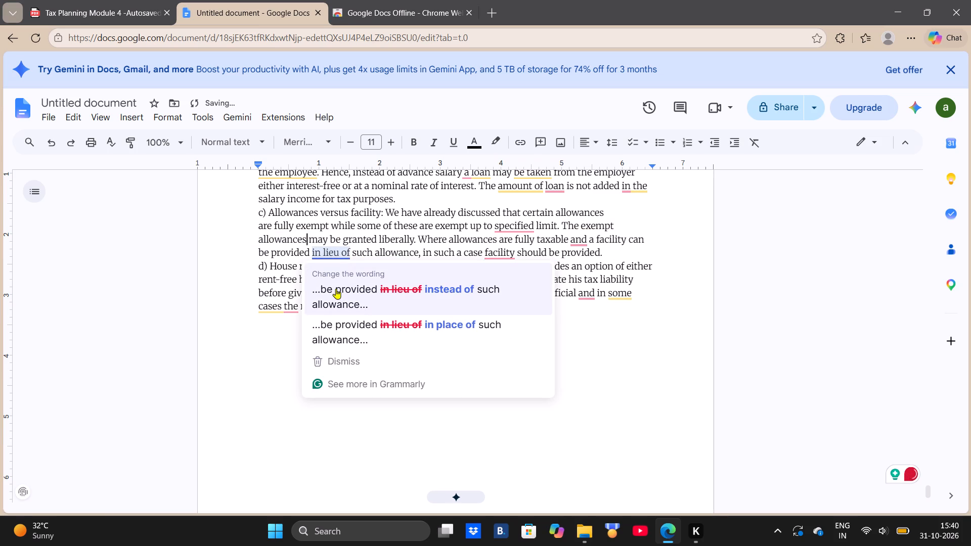
left_click(599, 372)
Set the labels of points a) to d), each up to and including its colon, in Merriweather Medium.
scroll(450, 407, "up", 1)
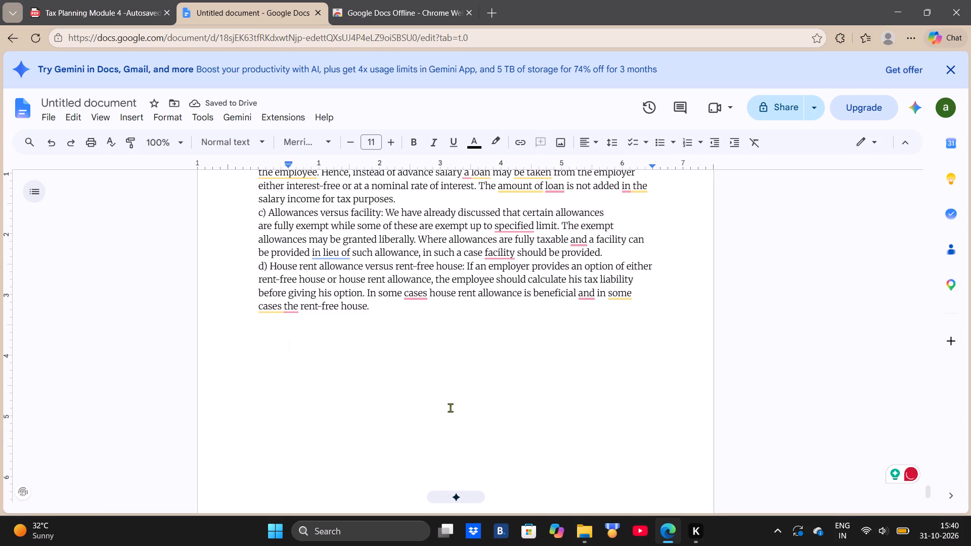
scroll(419, 401, "up", 2)
scroll(392, 390, "down", 1)
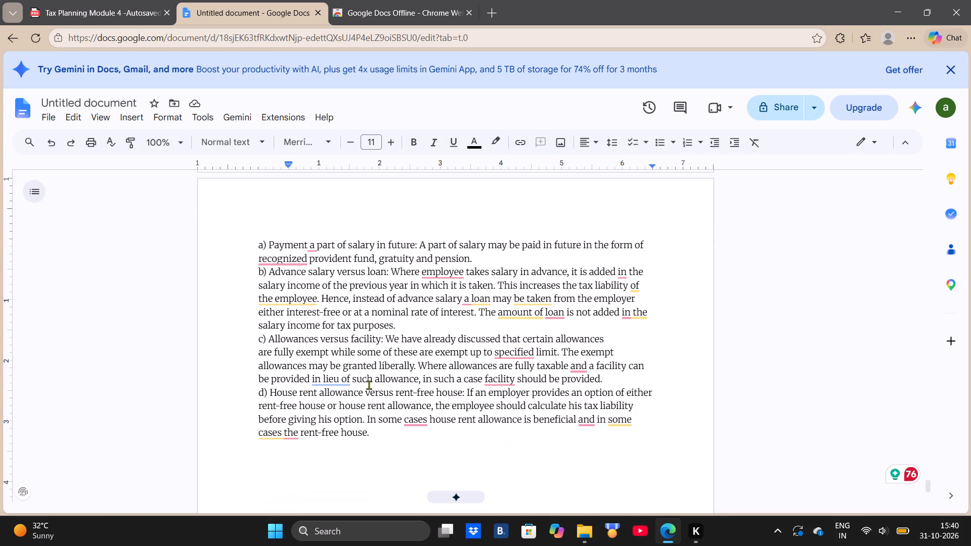
left_click_drag(389, 273, 370, 273)
left_click_drag(370, 273, 251, 273)
left_click(307, 145)
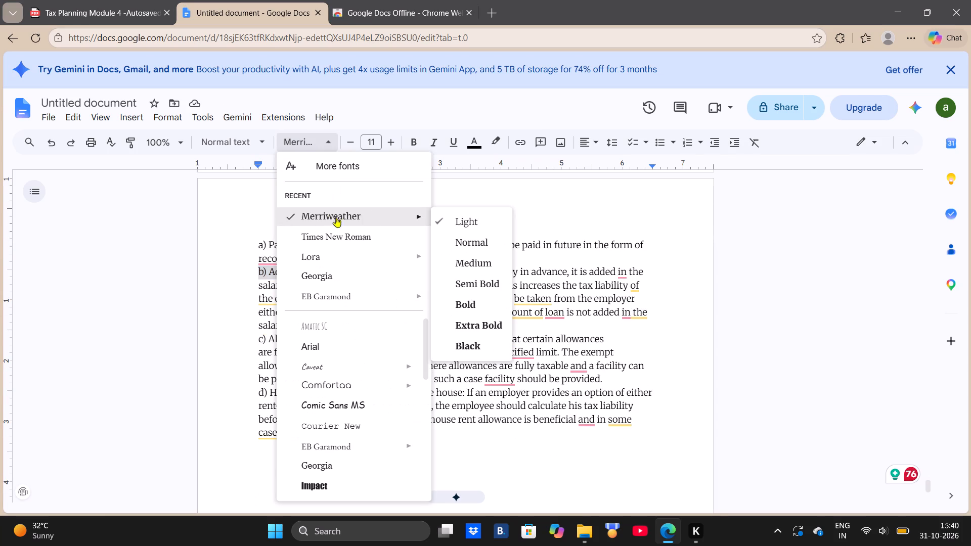
left_click(474, 257)
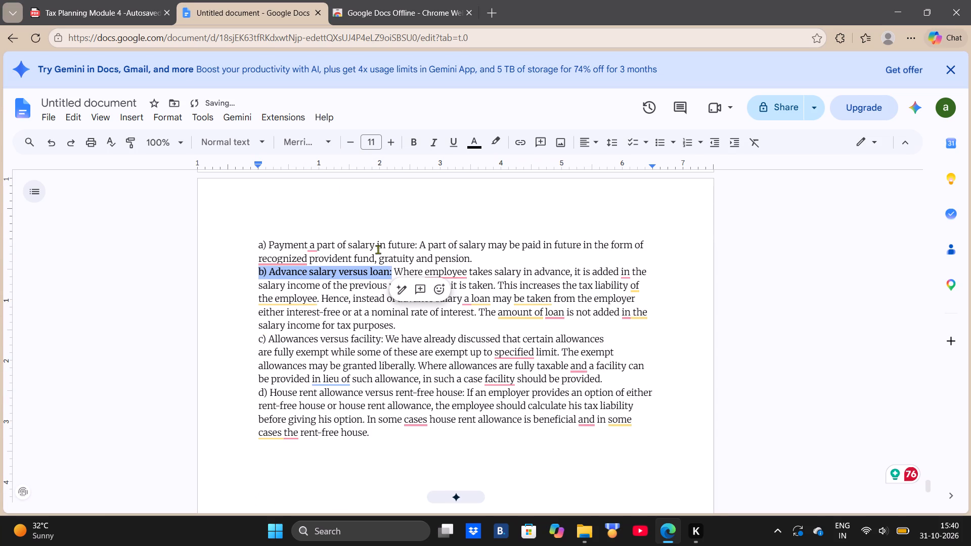
left_click_drag(417, 243, 236, 246)
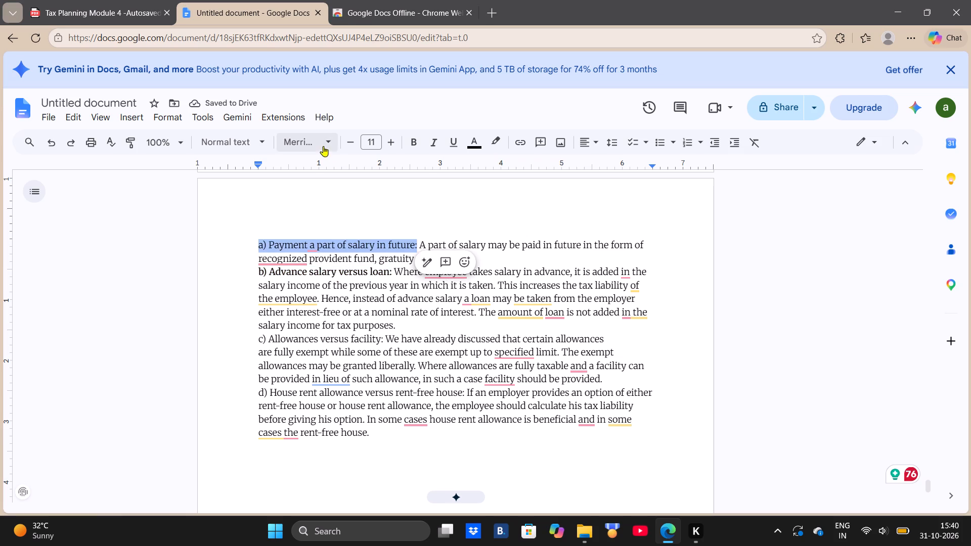
left_click(323, 146)
left_click(468, 262)
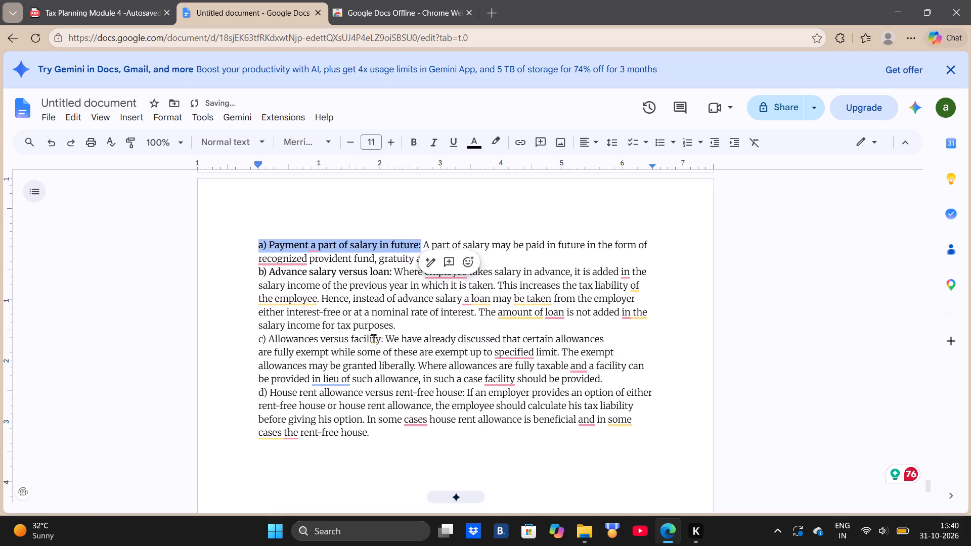
left_click_drag(384, 335, 248, 335)
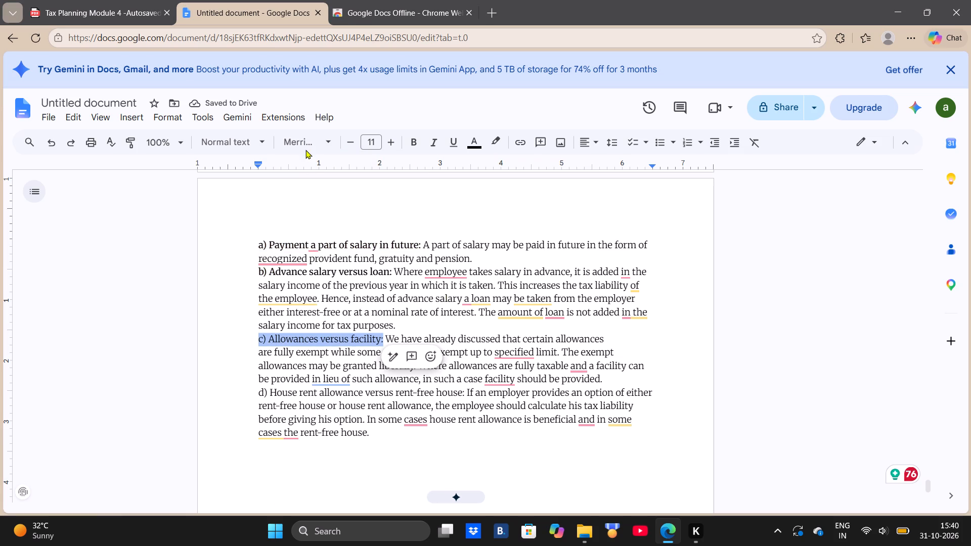
left_click(307, 148)
left_click(471, 267)
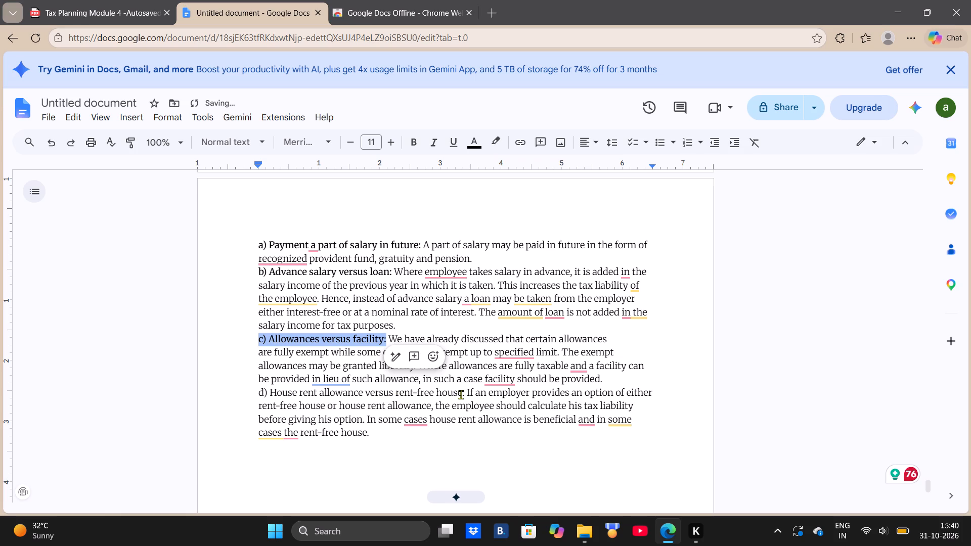
left_click_drag(464, 392, 255, 390)
left_click(330, 140)
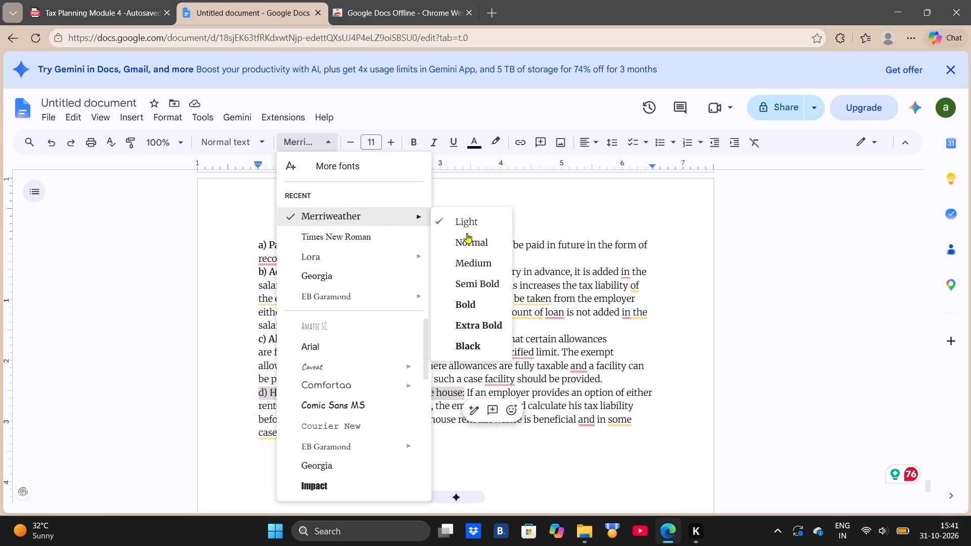
left_click(468, 263)
Copy points e) to i) from page 31 of the Tax Planning PDF and paste them unformatted directly below point d).
scroll(397, 430, "down", 1)
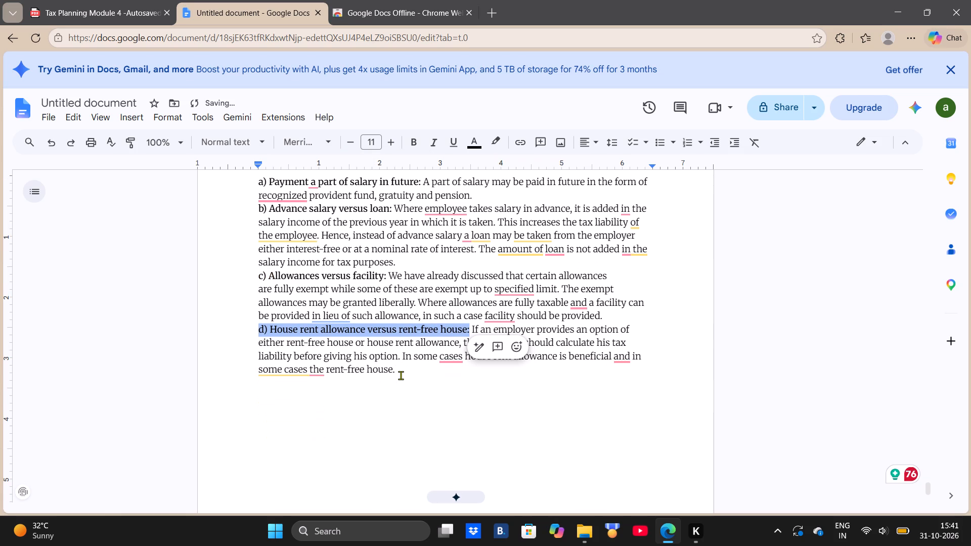
left_click(408, 399)
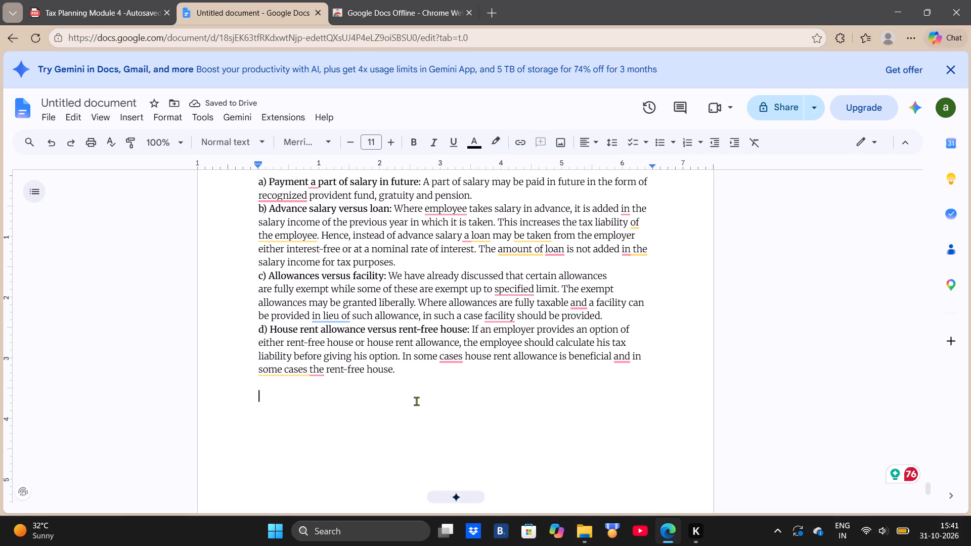
left_click(130, 8)
scroll(406, 308, "down", 6)
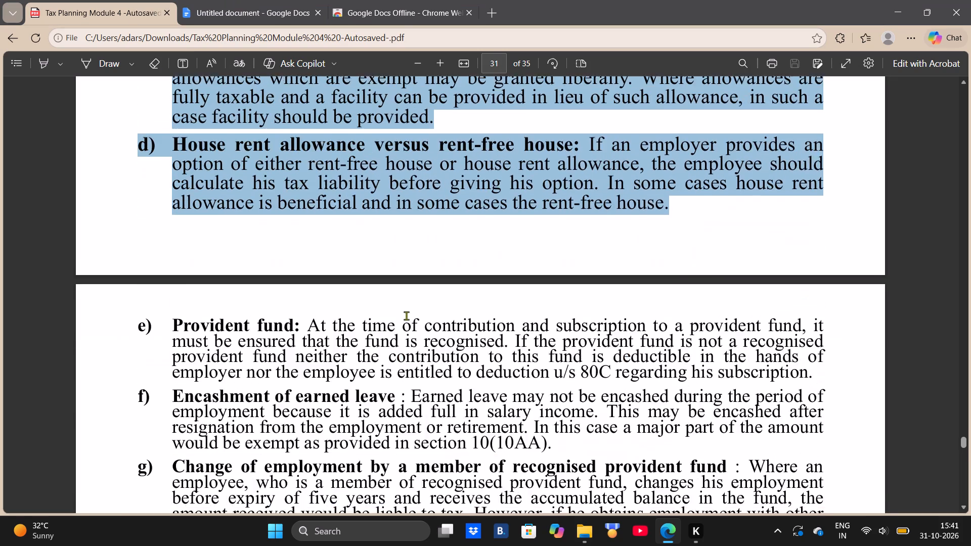
scroll(406, 315, "down", 2)
scroll(277, 293, "up", 2)
scroll(260, 291, "down", 1)
scroll(601, 406, "down", 1)
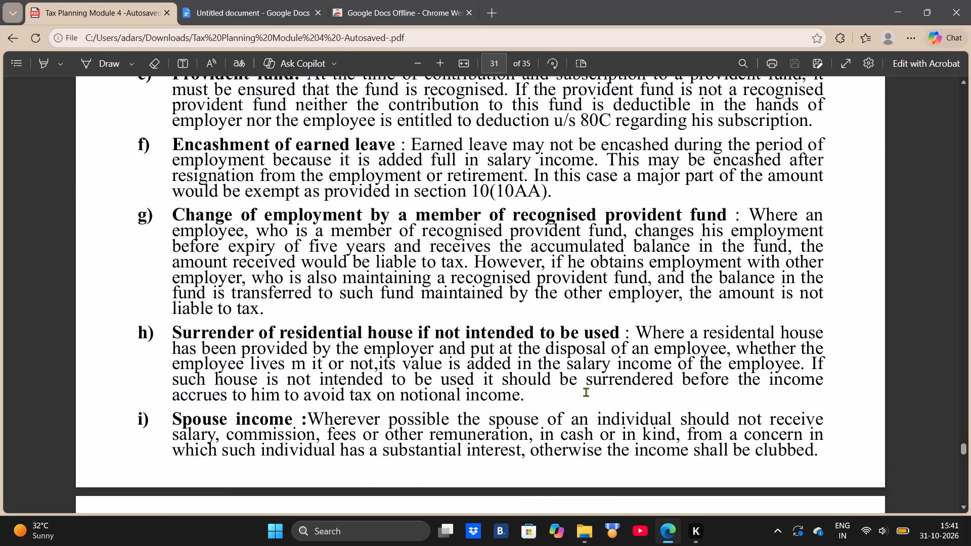
left_click_drag(823, 452, 435, 432)
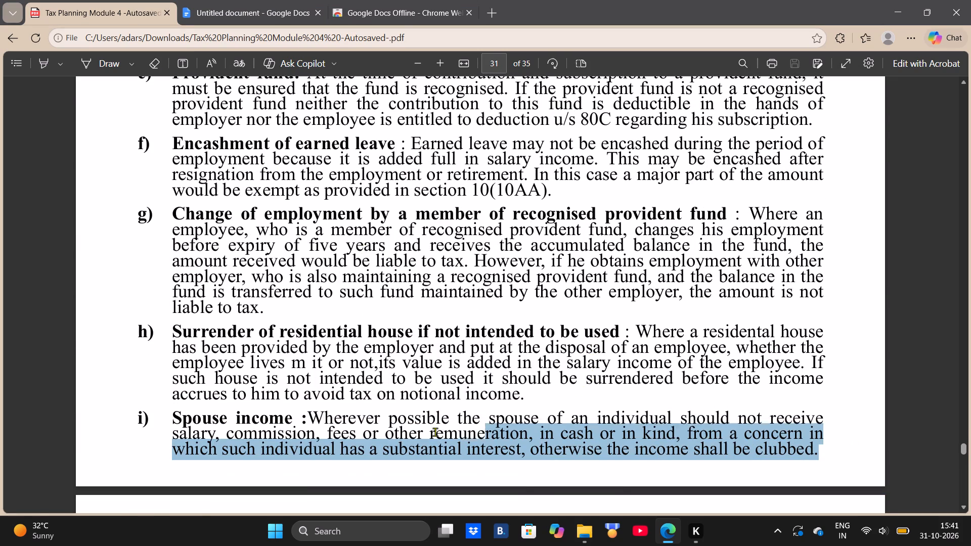
left_click_drag(435, 432, 158, 70)
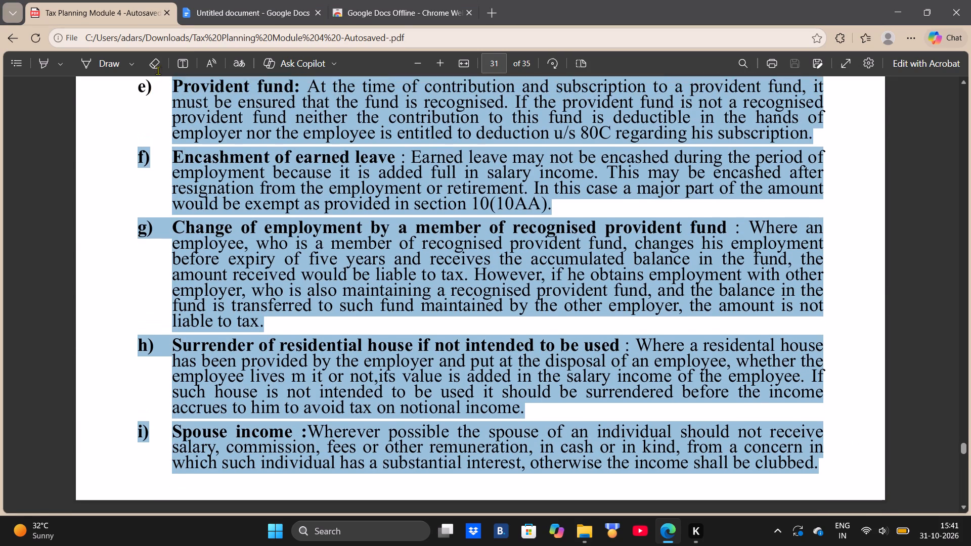
left_click_drag(158, 70, 129, 114)
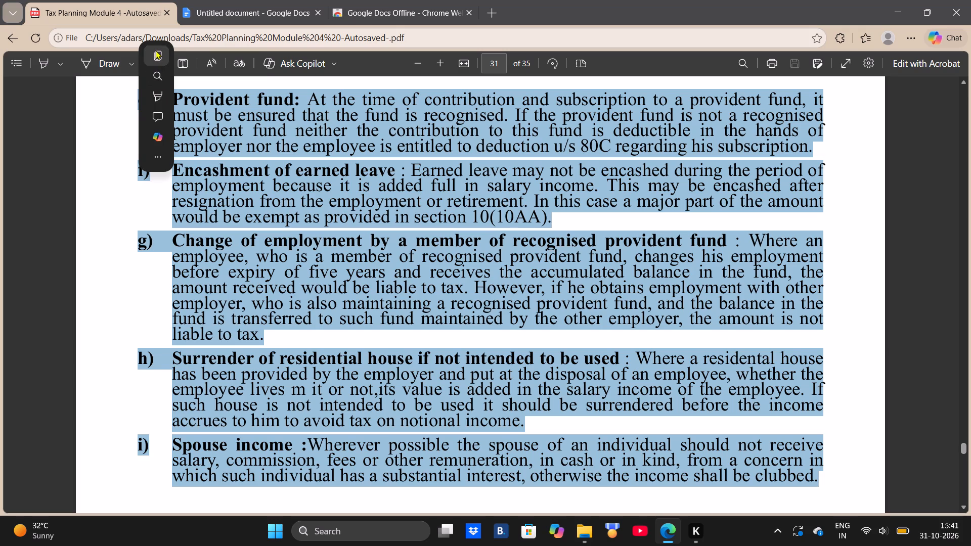
left_click(155, 52)
left_click(205, 10)
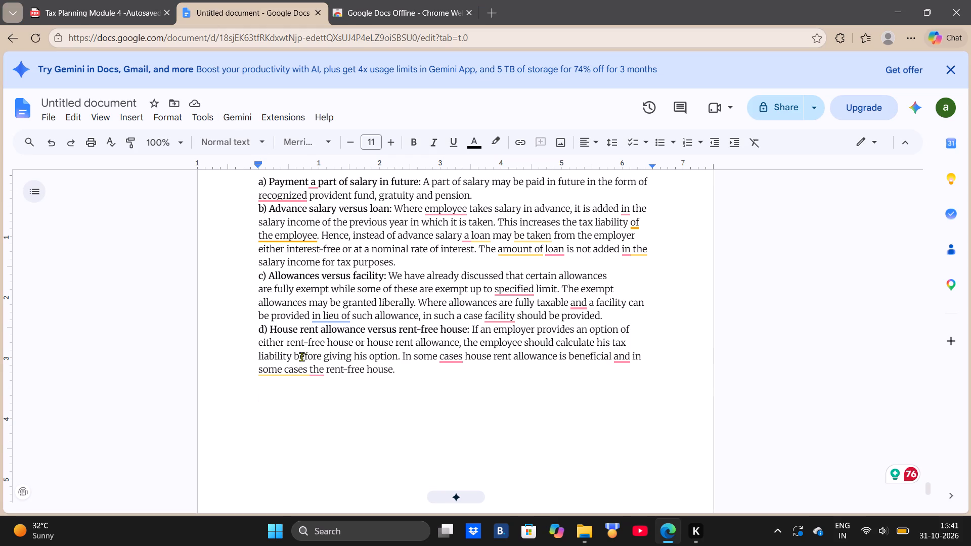
key("BackSpace")
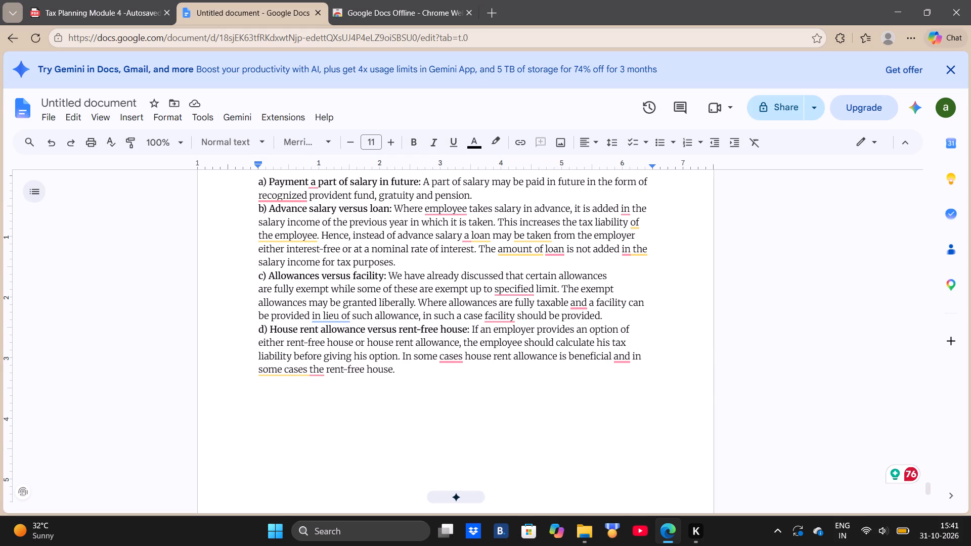
right_click(265, 385)
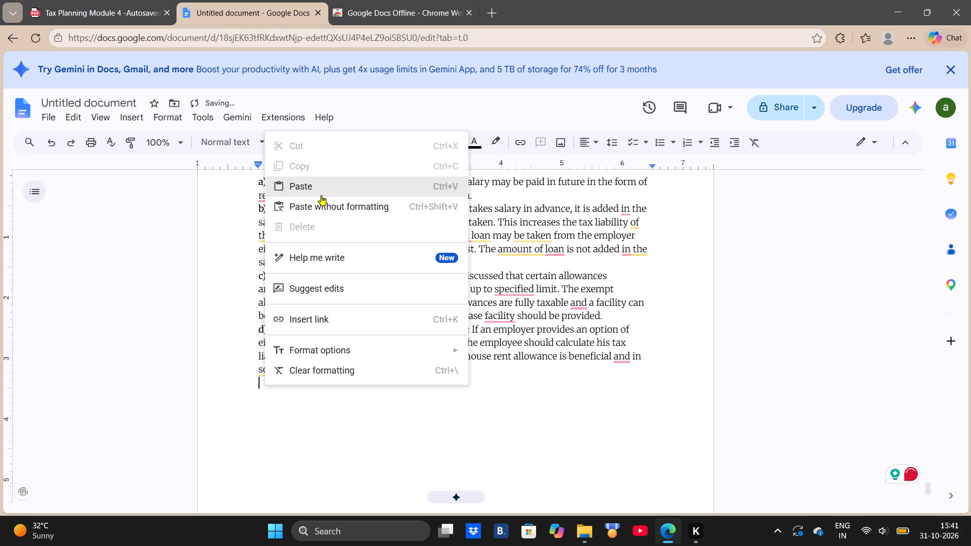
left_click(324, 203)
Join "Encashment of earned leave" onto the line of its label "f)" with a space between them.
scroll(484, 392, "up", 2)
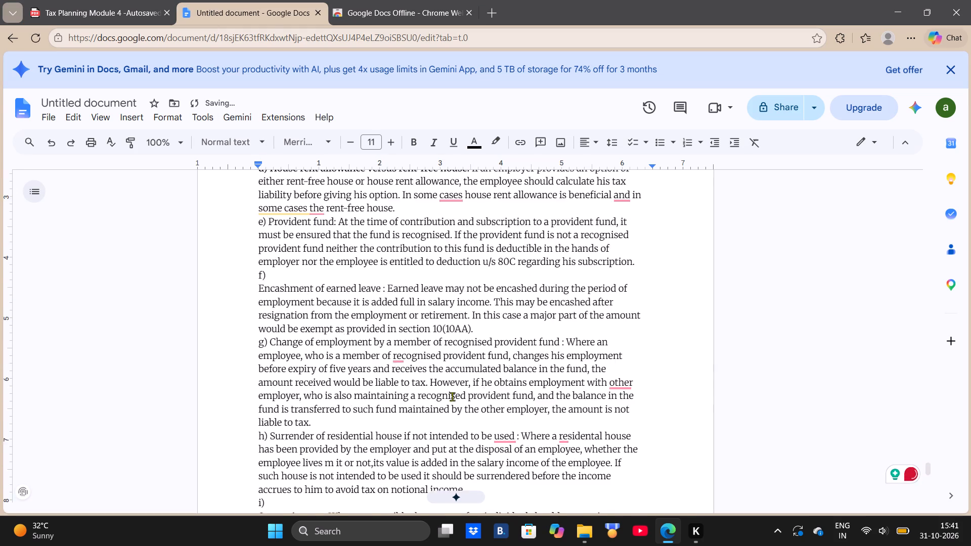
left_click(256, 332)
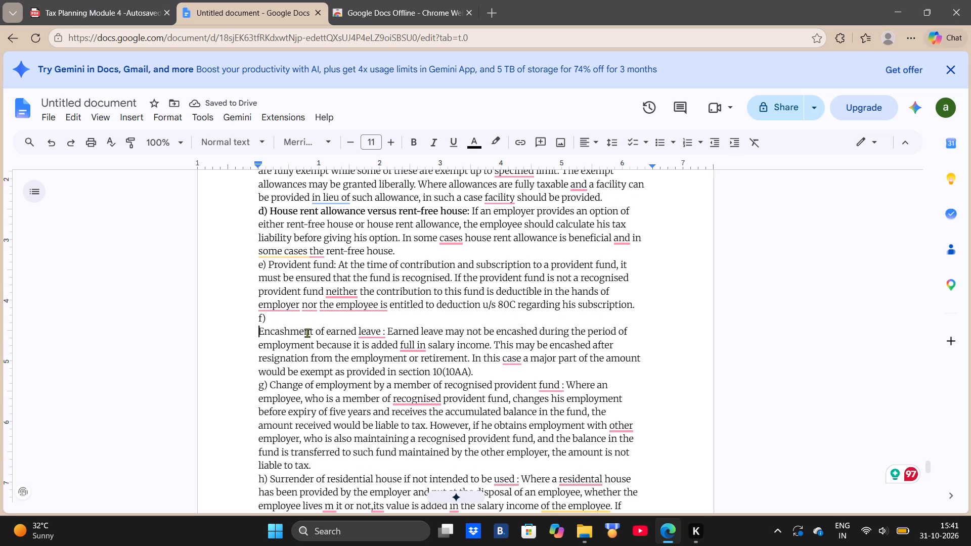
key("BackSpace")
key("space")
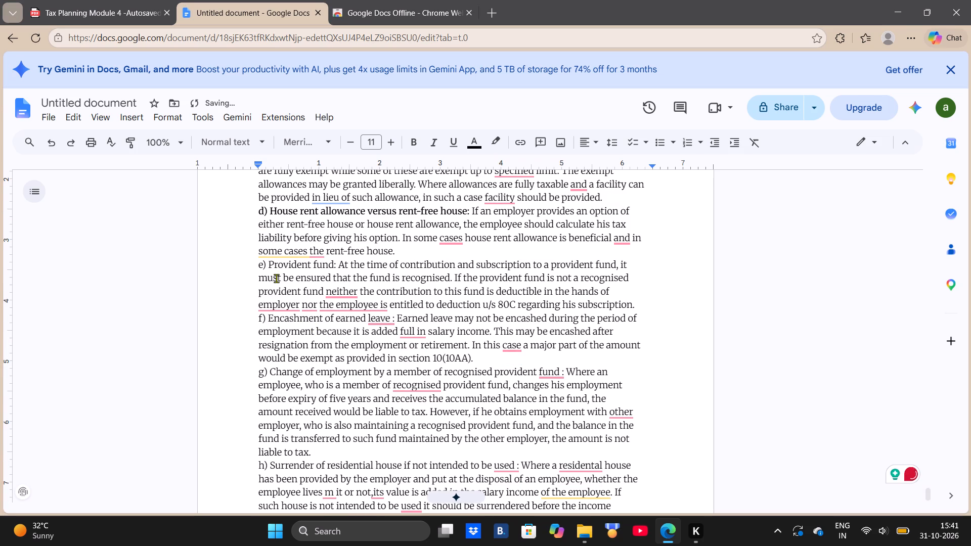
Set the labels of points e), f) and g), each up to and including its colon, in Merriweather Medium.
left_click_drag(337, 264, 254, 265)
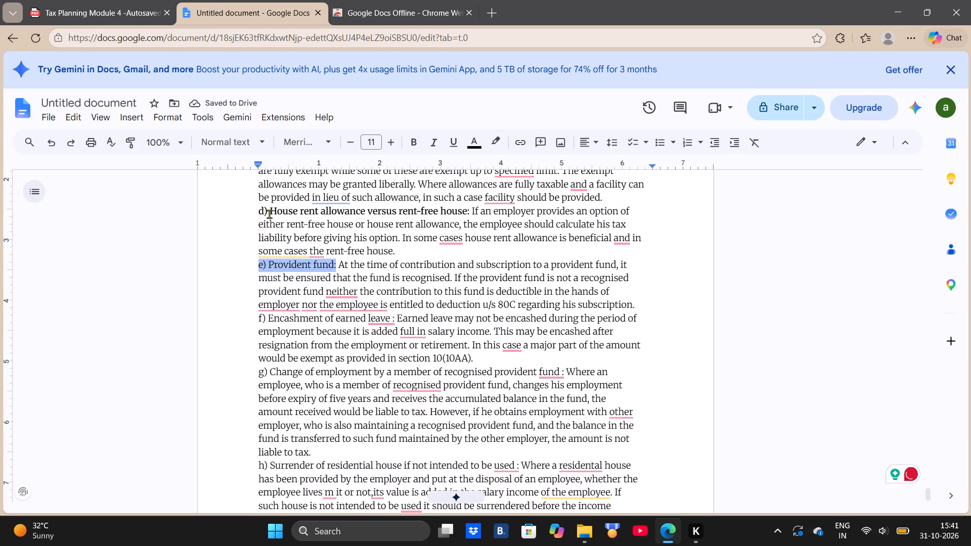
left_click(303, 148)
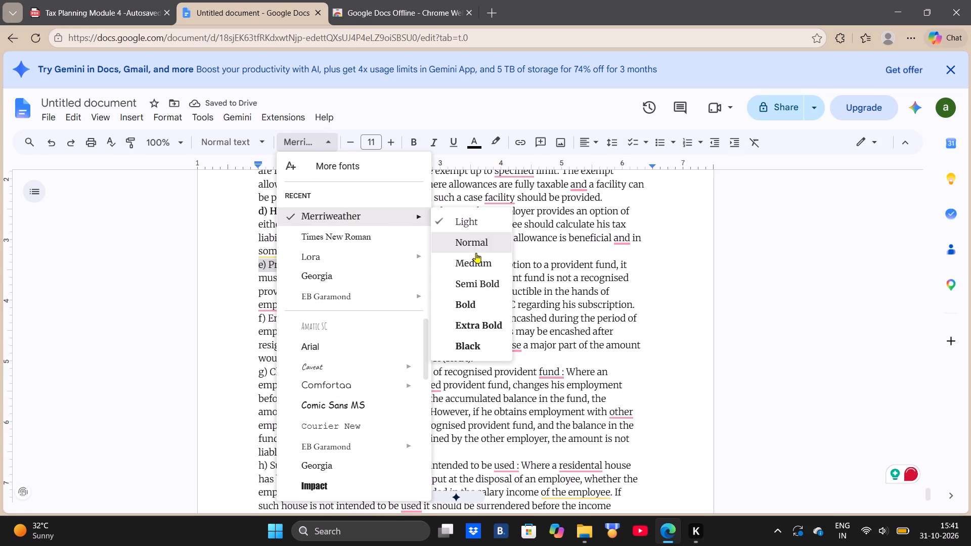
left_click(473, 261)
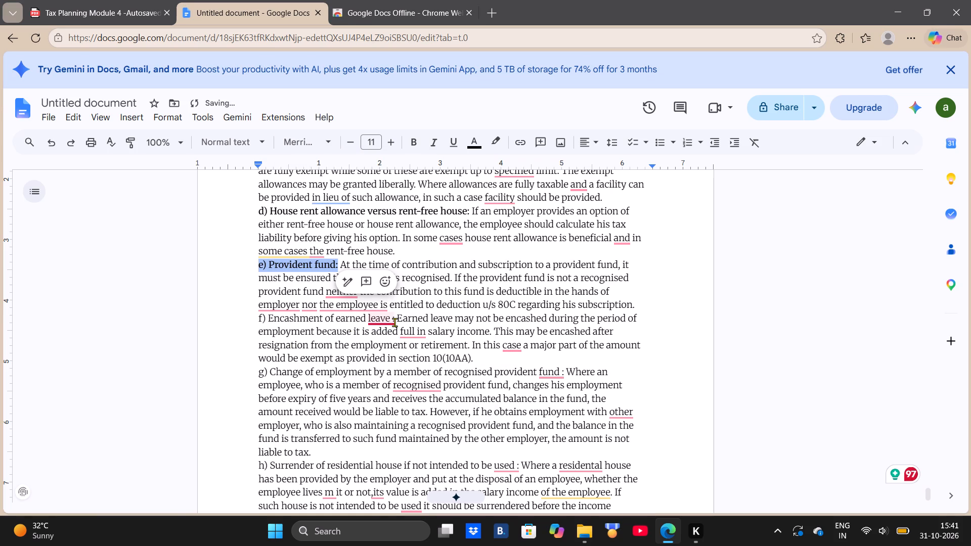
left_click_drag(394, 321, 228, 315)
left_click(310, 142)
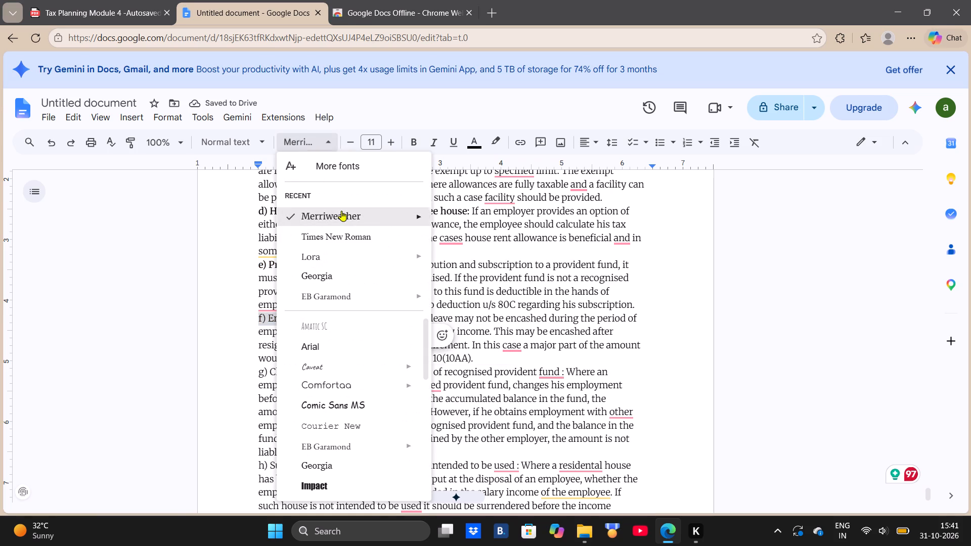
left_click(477, 262)
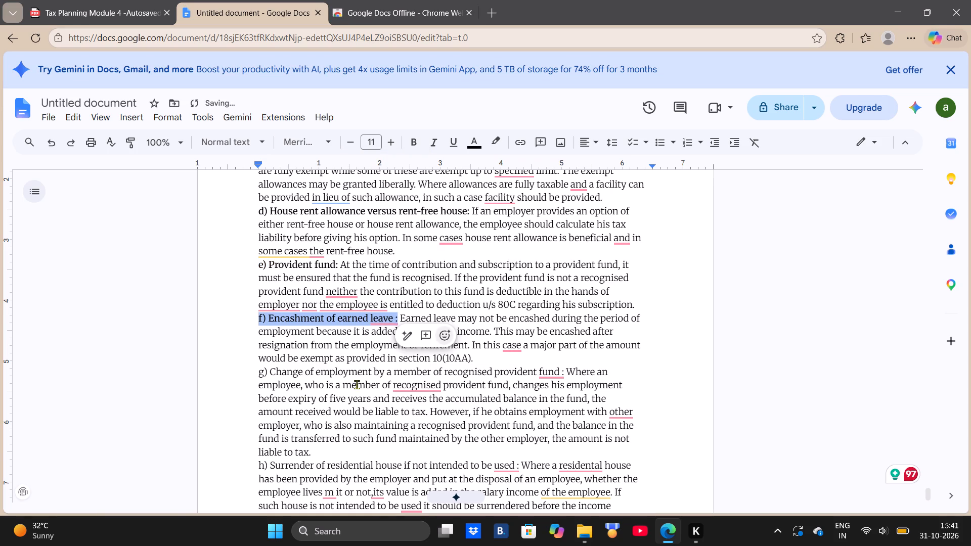
left_click_drag(565, 372, 245, 372)
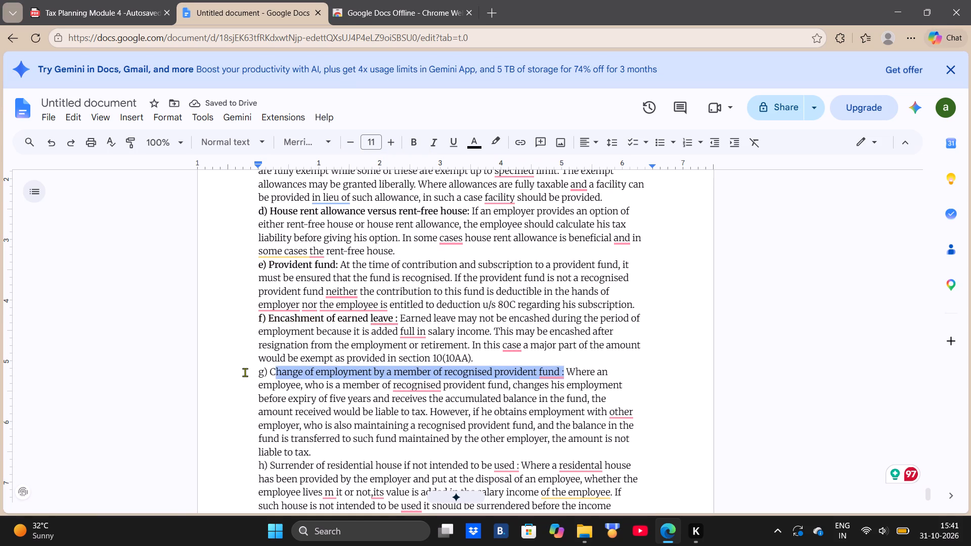
left_click_drag(245, 372, 232, 372)
left_click(324, 142)
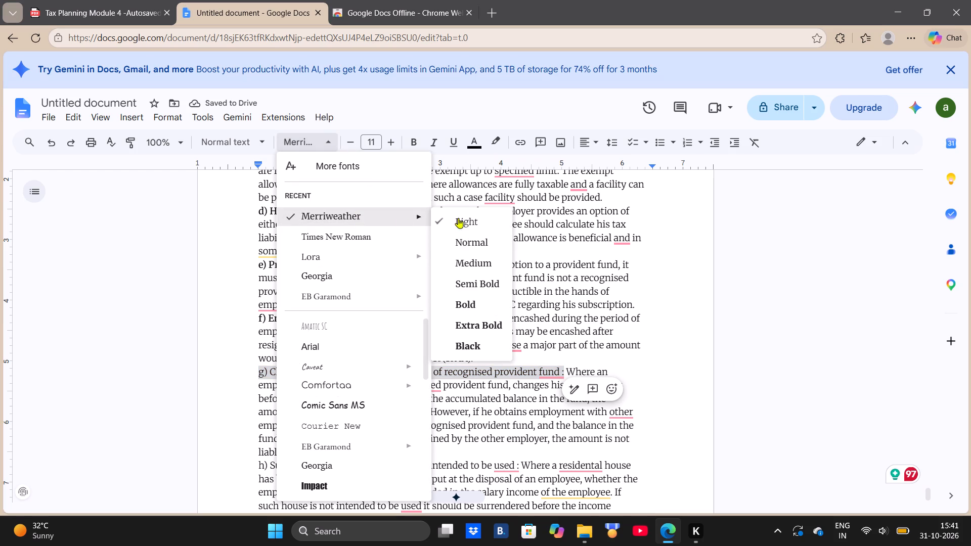
left_click(471, 261)
In point h), apply the suggestion that removes the space between "used" and its colon.
scroll(470, 317, "down", 1)
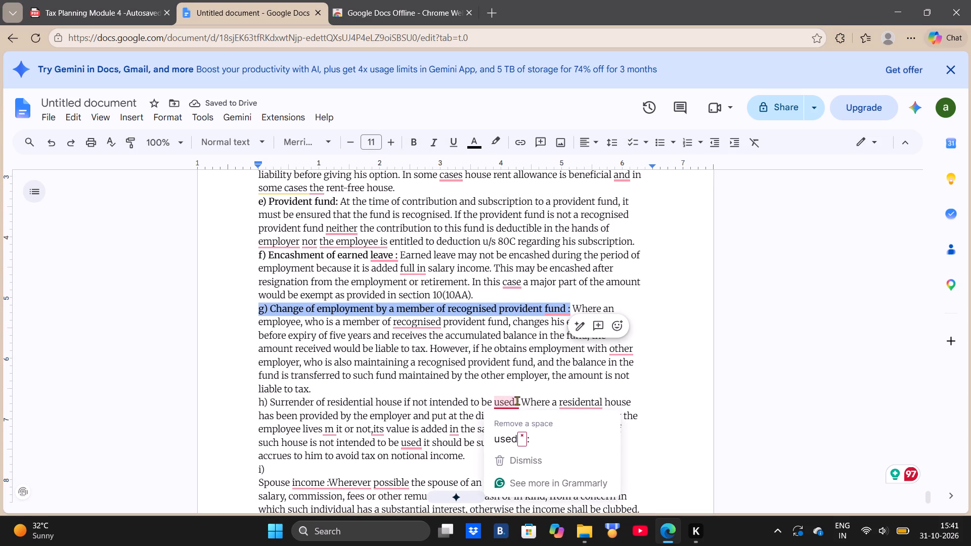
left_click(507, 430)
Set the label of point h) and the words "Spouse income :" in Merriweather Medium.
left_click_drag(517, 402, 423, 404)
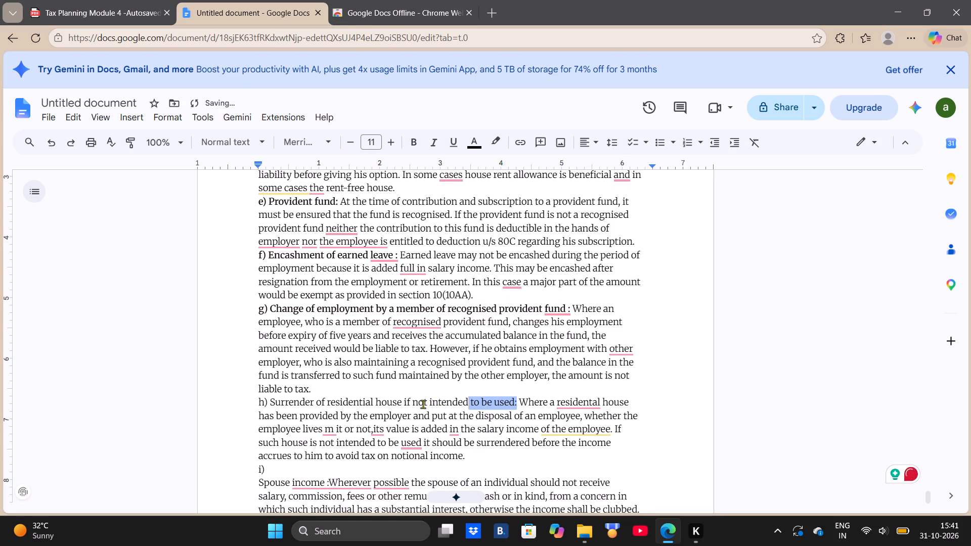
left_click_drag(423, 404, 202, 404)
left_click(319, 146)
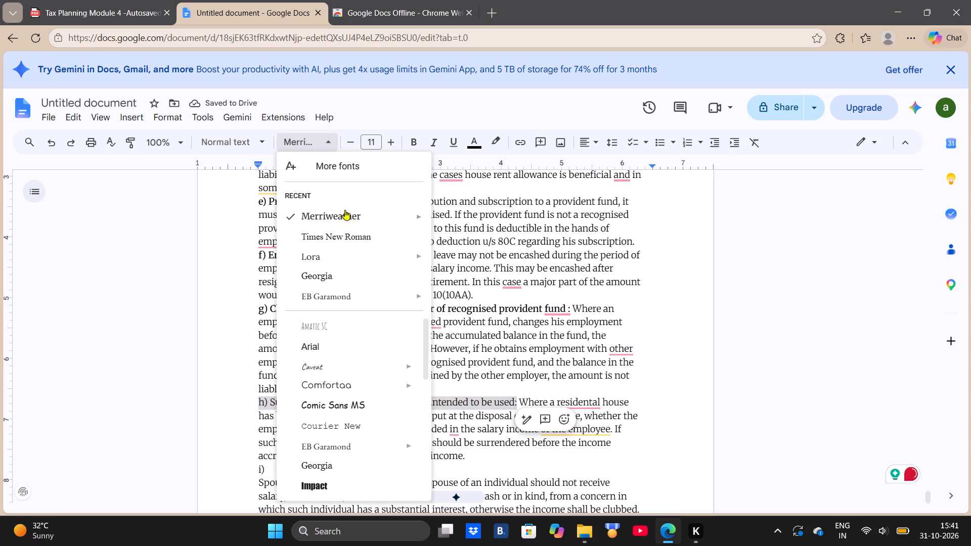
left_click(472, 265)
scroll(475, 277, "down", 3)
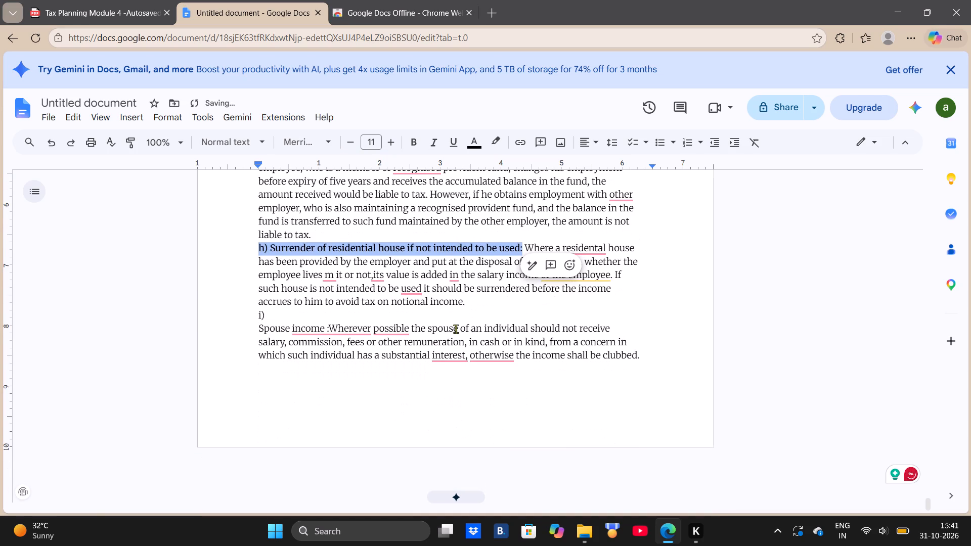
left_click(328, 330)
left_click_drag(328, 330, 220, 330)
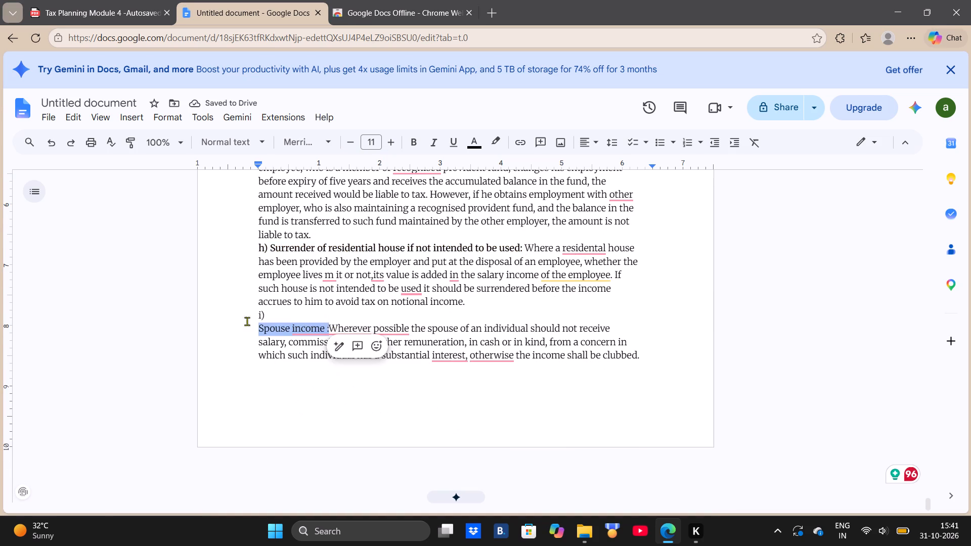
left_click(299, 132)
left_click(303, 149)
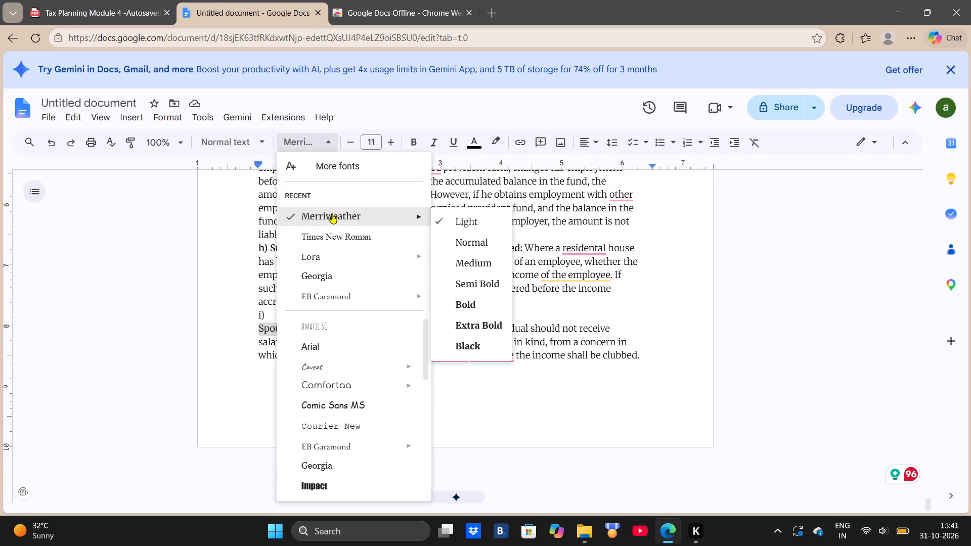
left_click(462, 267)
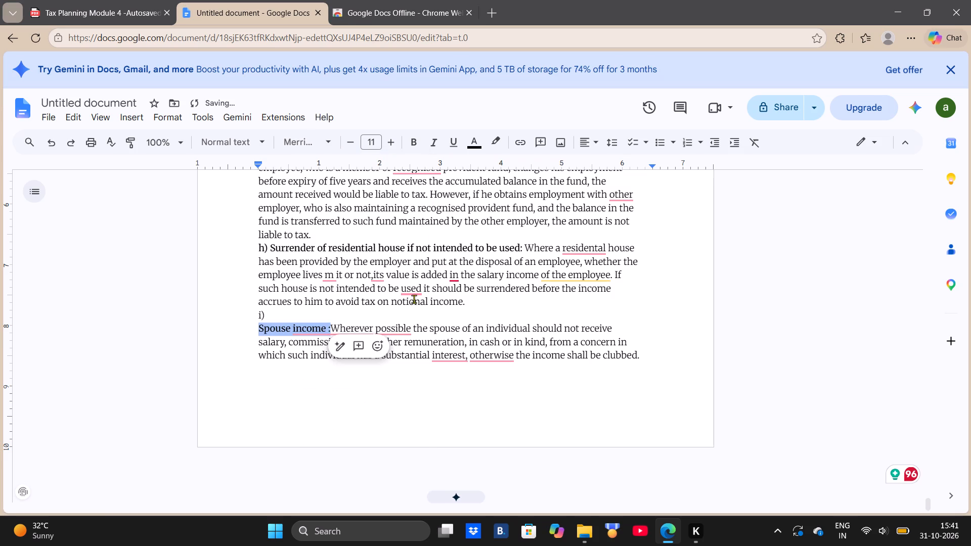
Join "Spouse income" onto the line of its label "i)" with a space between them.
left_click(258, 328)
key("BackSpace")
key("space")
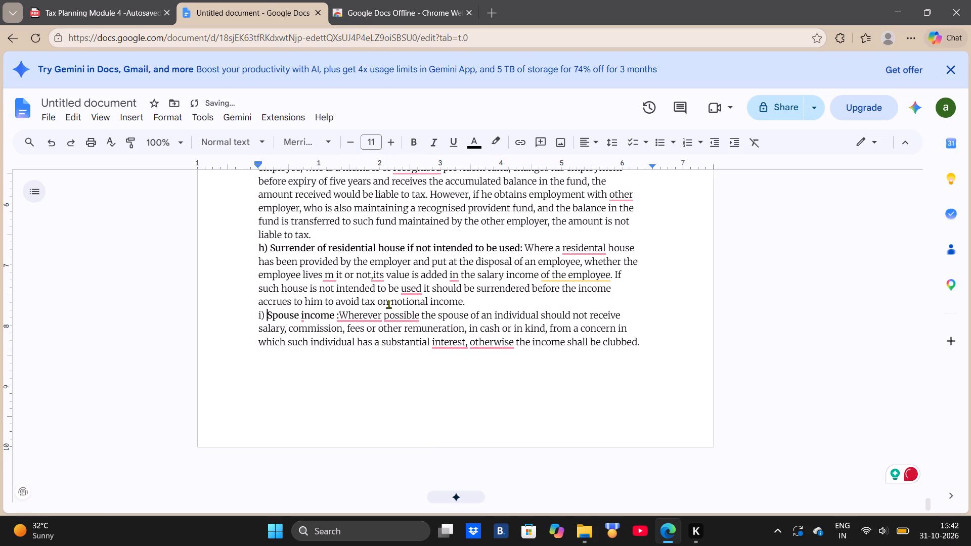
Look over the styled points a) to i) in the notes document.
left_click(436, 389)
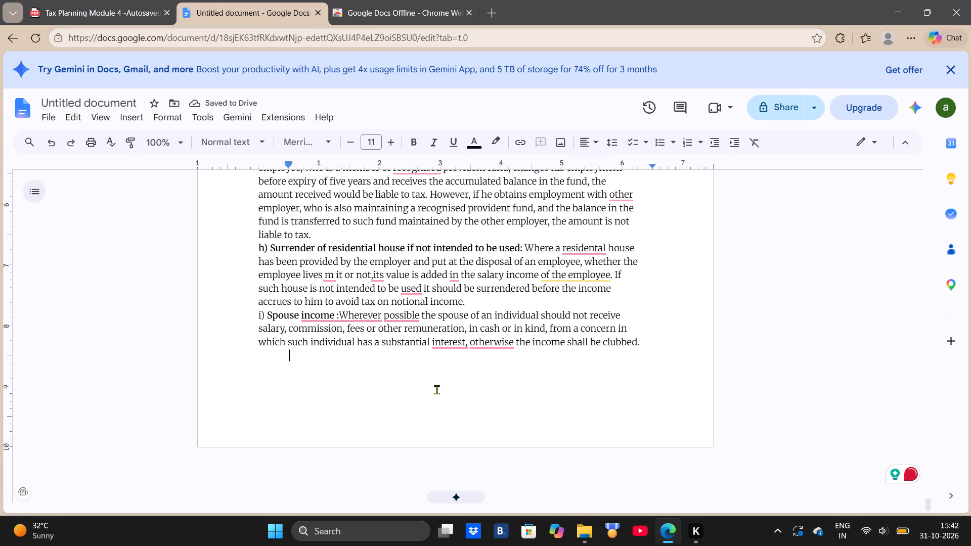
scroll(488, 387, "up", 10)
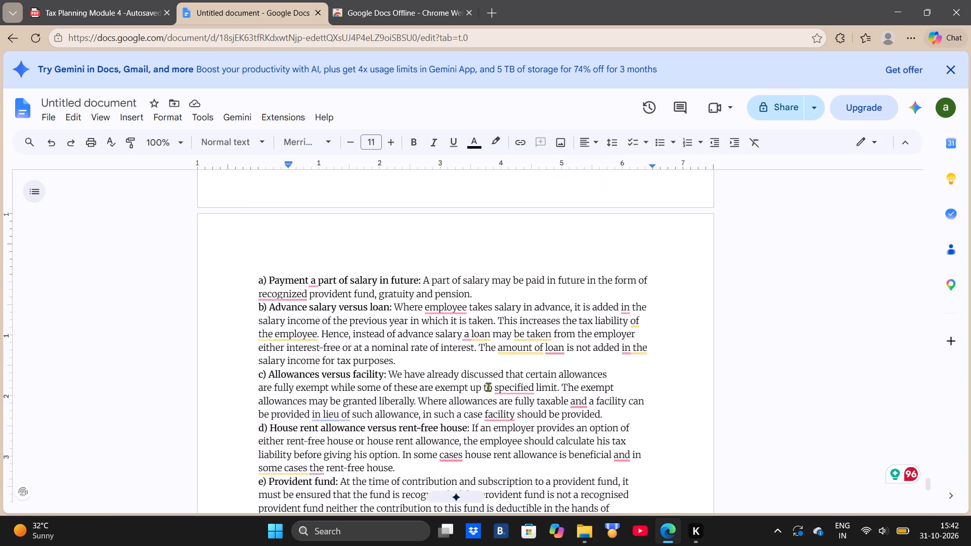
scroll(877, 414, "down", 9)
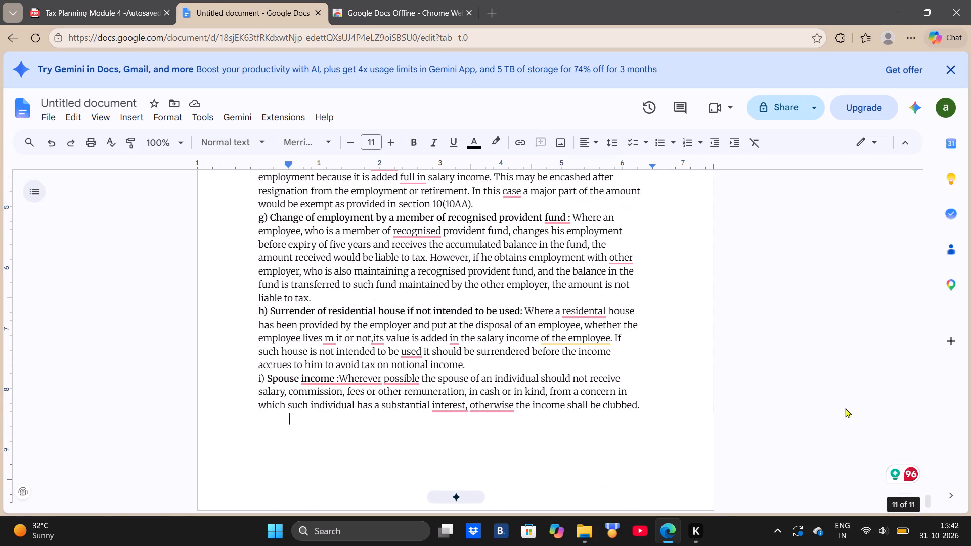
scroll(845, 408, "down", 3)
Switch to the Tax Planning PDF and look through pages 32 to 35 for the next section to copy.
left_click(78, 0)
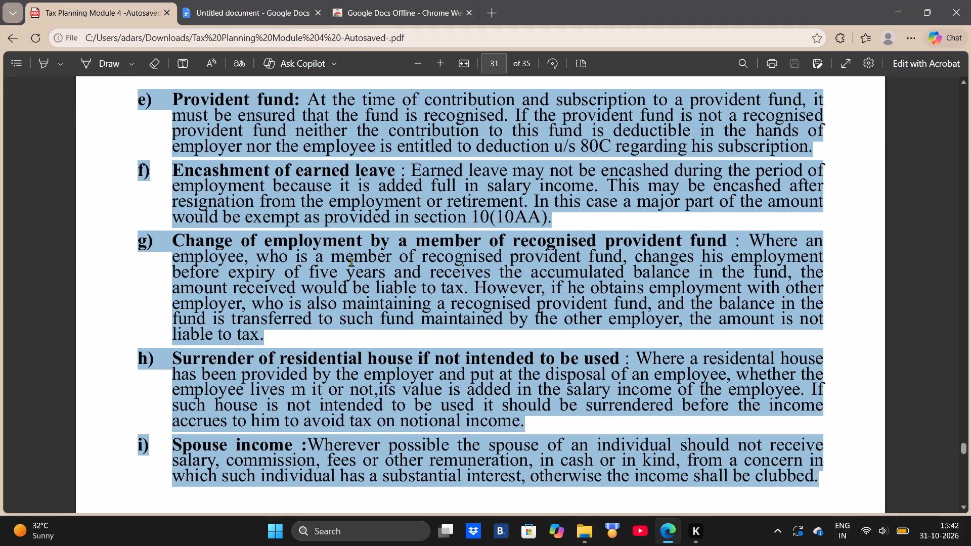
scroll(355, 277, "down", 4)
scroll(367, 319, "down", 3)
left_click(291, 328)
scroll(314, 344, "down", 8)
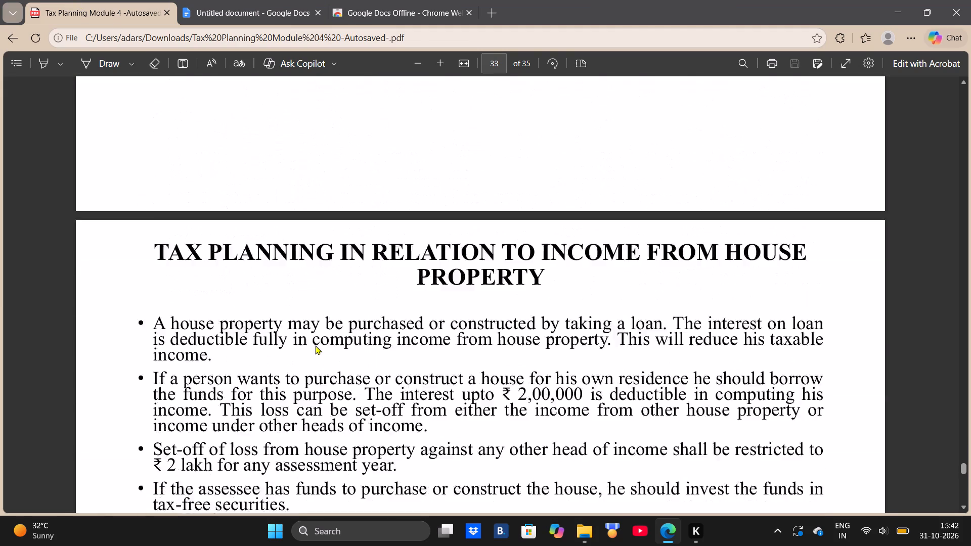
scroll(315, 345, "down", 16)
scroll(315, 345, "down", 6)
scroll(315, 345, "up", 2)
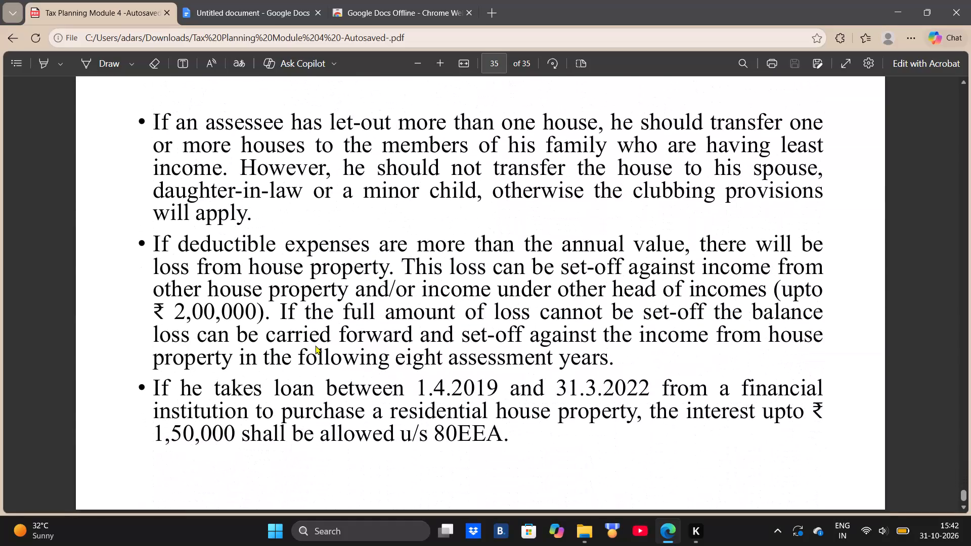
scroll(315, 345, "up", 20)
scroll(315, 345, "up", 3)
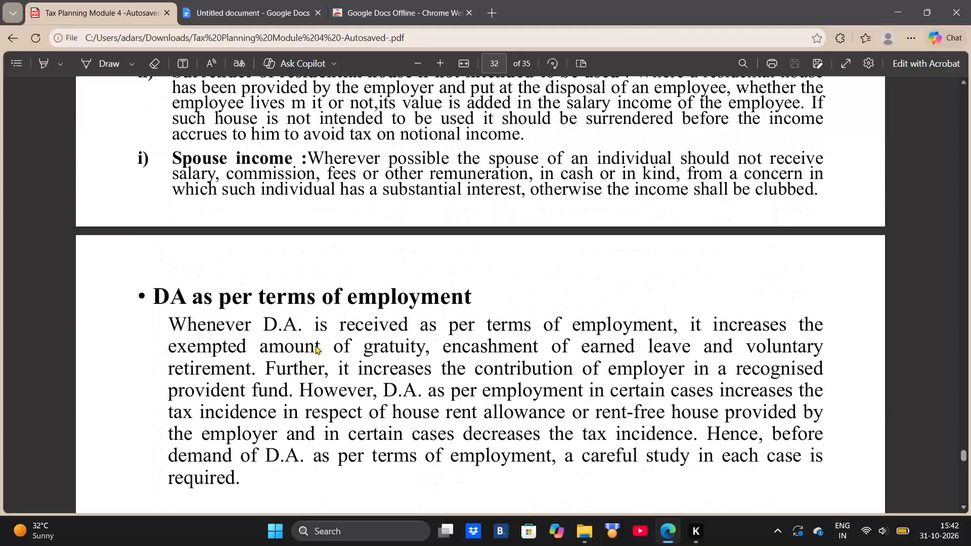
scroll(315, 345, "down", 1)
scroll(247, 318, "down", 6)
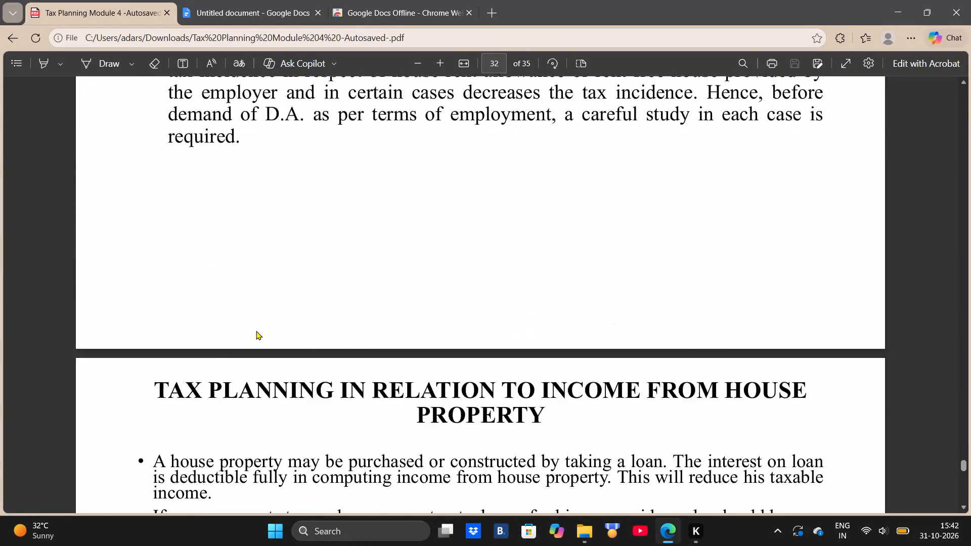
scroll(256, 331, "down", 4)
scroll(258, 333, "up", 5)
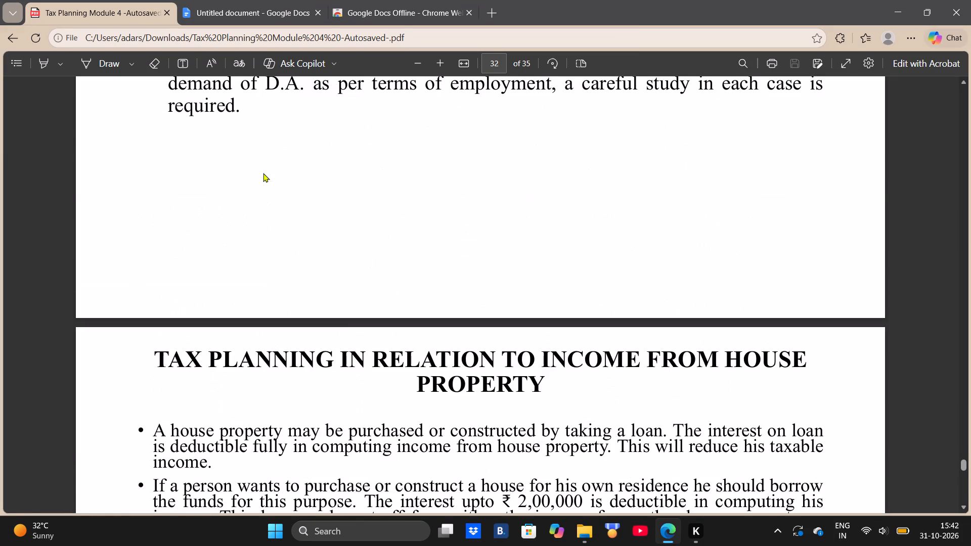
In the notes document, leave one blank line below point i) and start an unindented line after it.
left_click(254, 3)
scroll(415, 402, "down", 4)
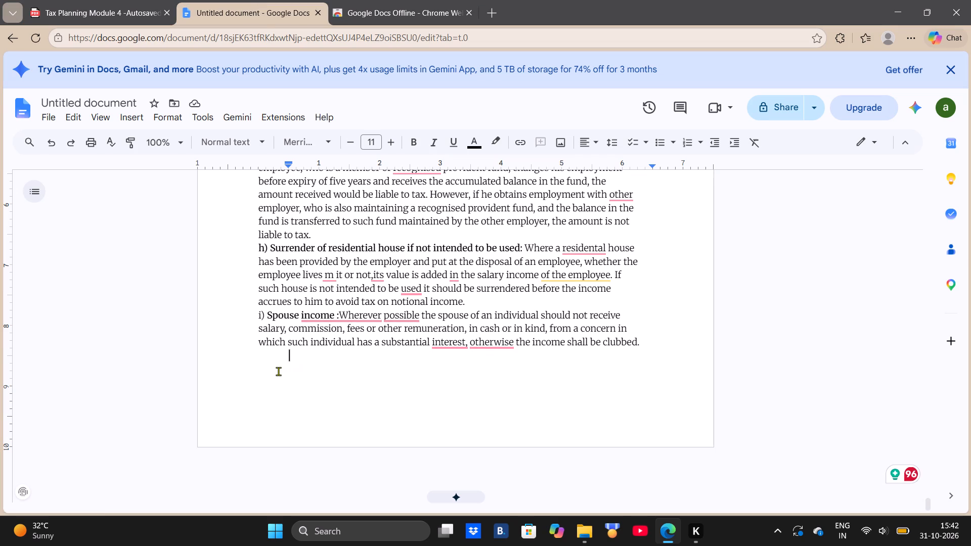
left_click(256, 358)
key("Return")
key("Return")
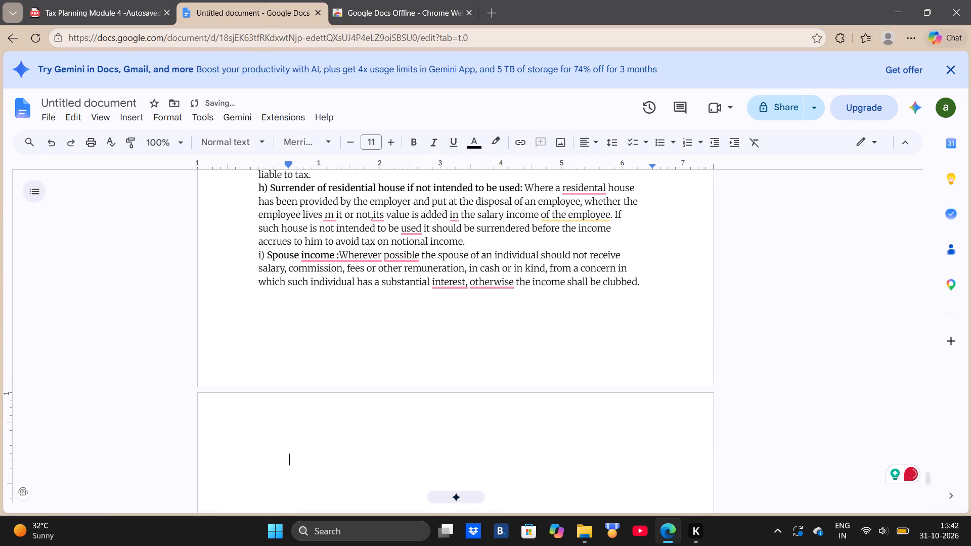
key("BackSpace")
key("BackSpace")
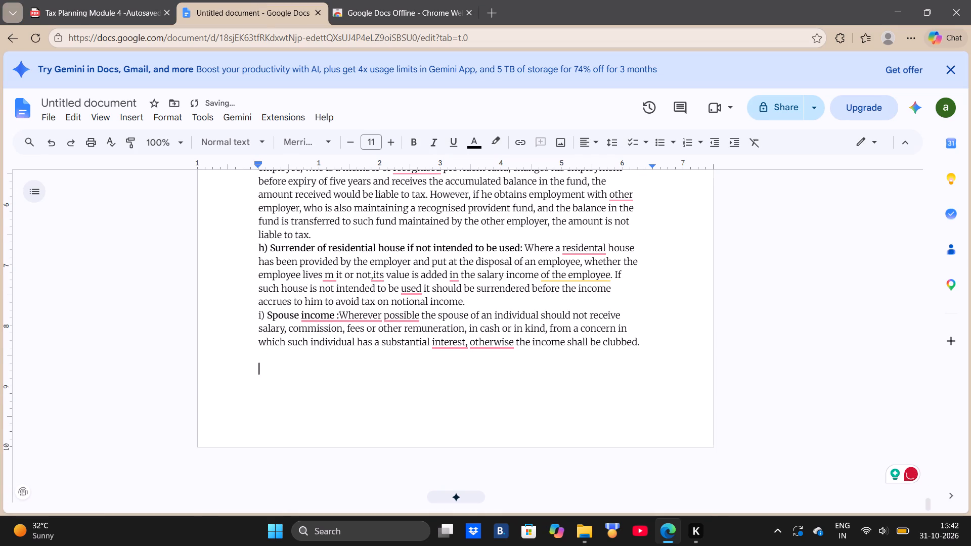
Copy the "TAX PLANNING IN RELATION TO INCOME FROM HOUSE PROPERTY" section from PDF pages 33 to 35 and paste it unformatted below point i).
left_click(108, 0)
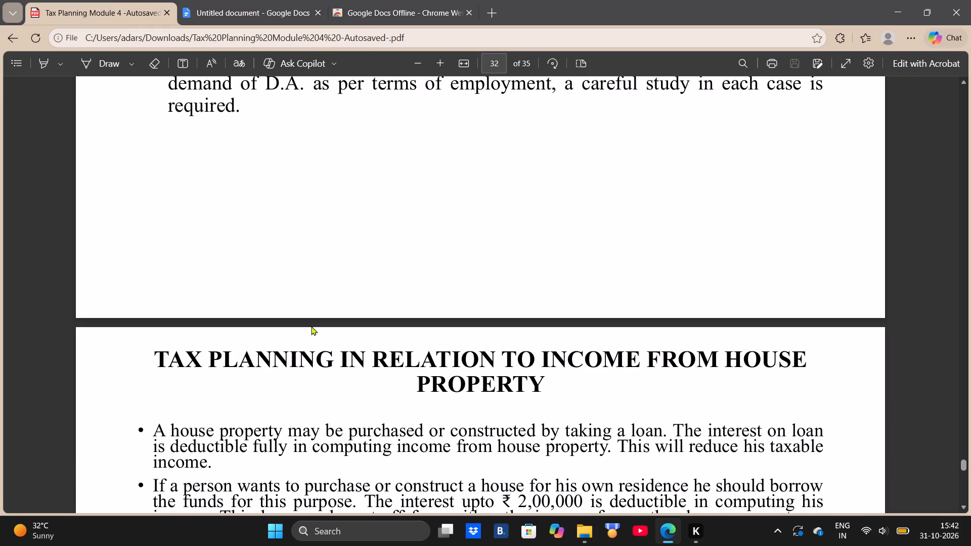
scroll(328, 384, "down", 3)
left_click_drag(151, 161, 540, 545)
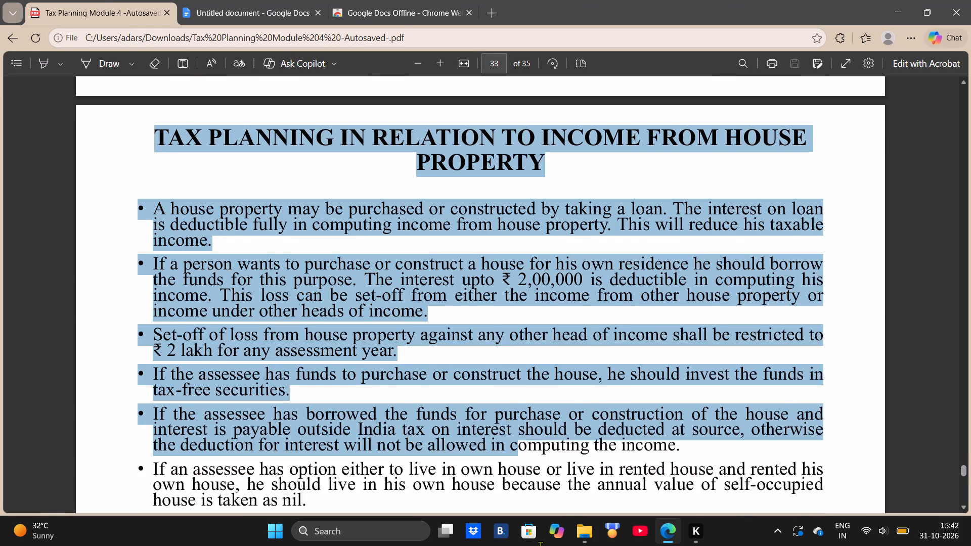
left_click_drag(540, 545, 564, 536)
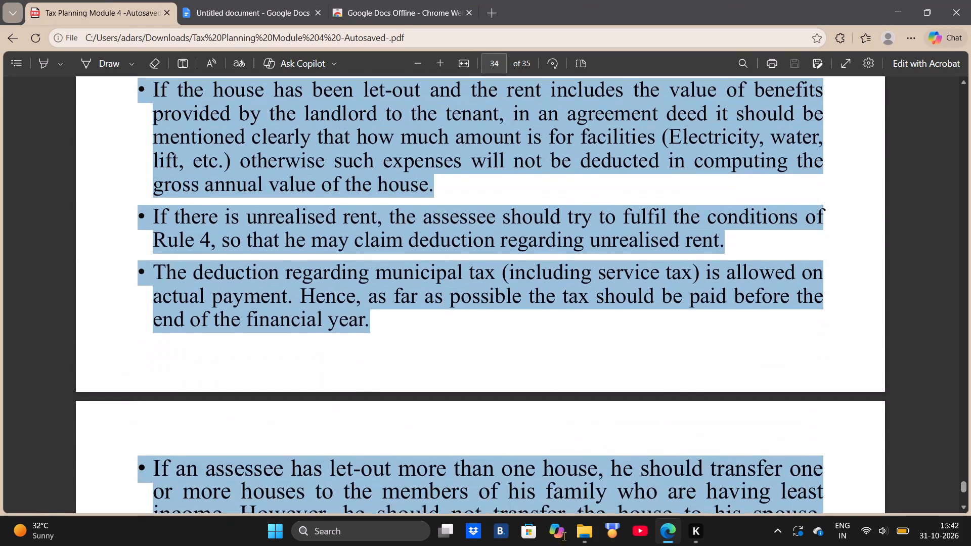
left_click_drag(564, 536, 610, 535)
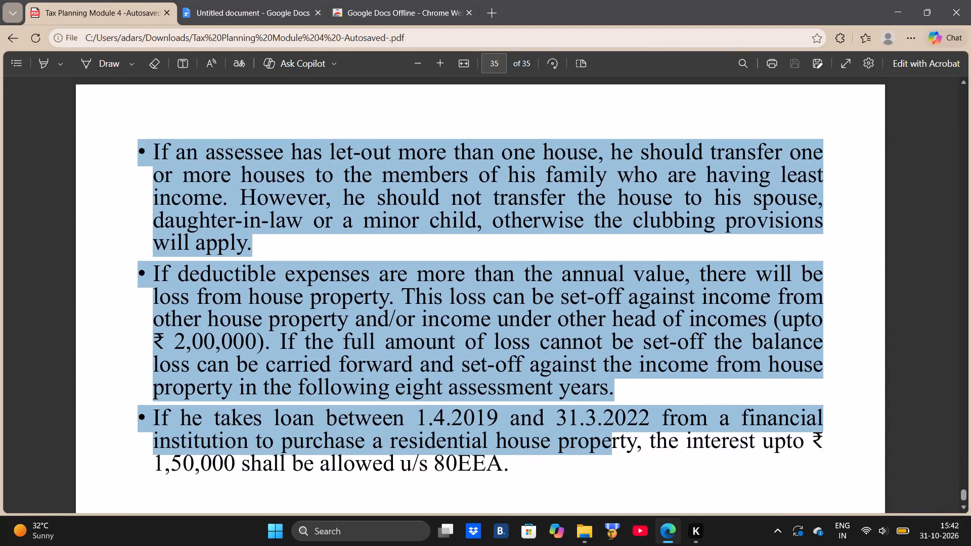
left_click_drag(610, 535, 532, 467)
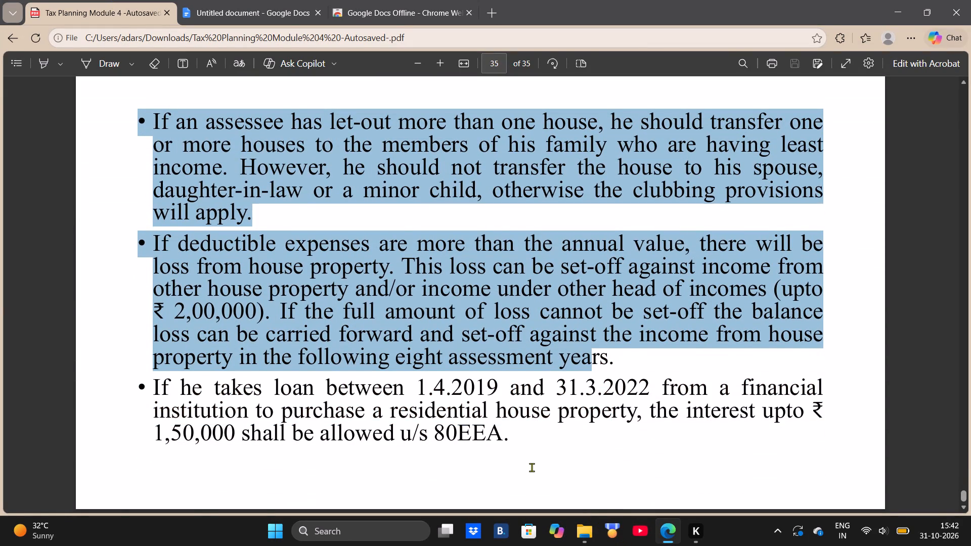
left_click_drag(532, 467, 523, 452)
left_click(555, 342)
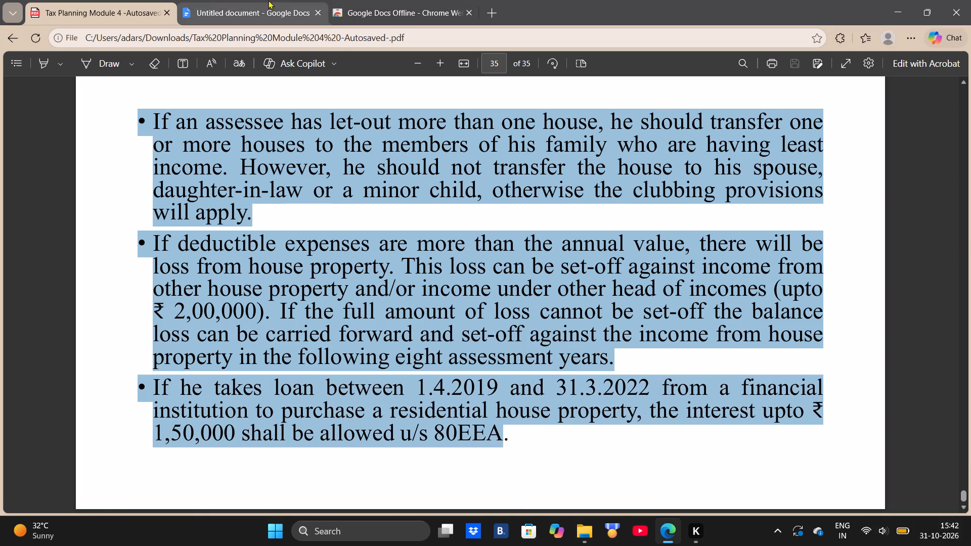
left_click(216, 0)
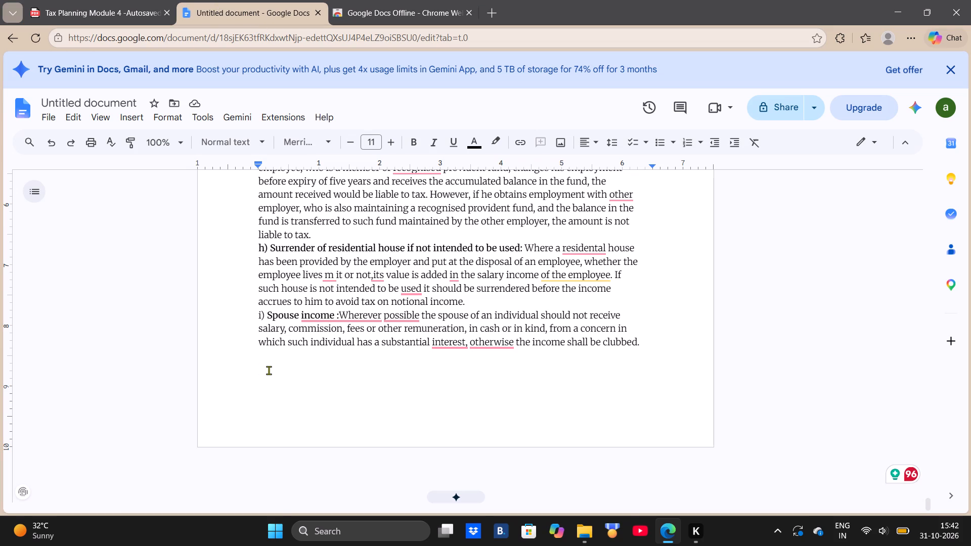
key("ctrl+shift+v")
scroll(269, 370, "up", 5)
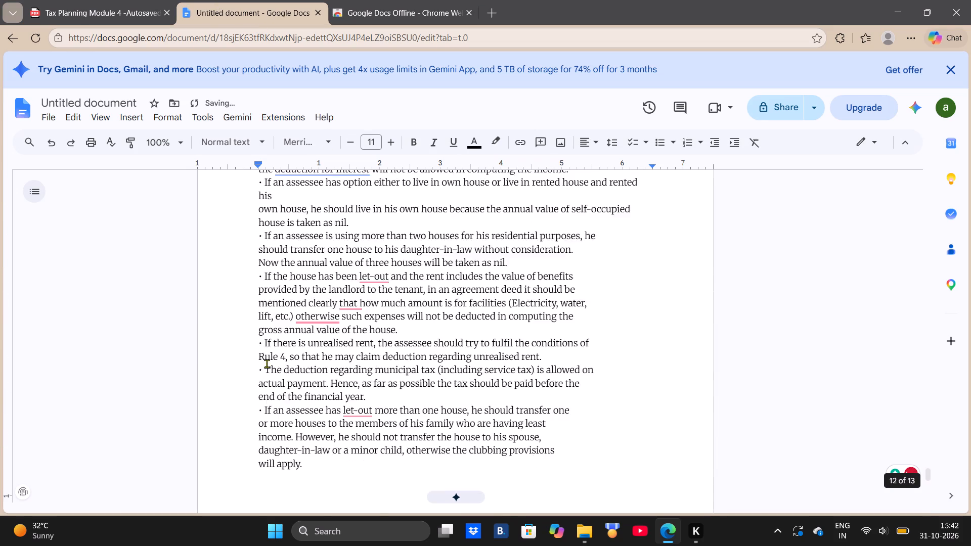
Style the heading line "TAX PLANNING IN RELATION TO INCOME FROM HOUSE" in Merriweather Semi Bold at size 13.
scroll(261, 359, "up", 10)
scroll(272, 398, "down", 4)
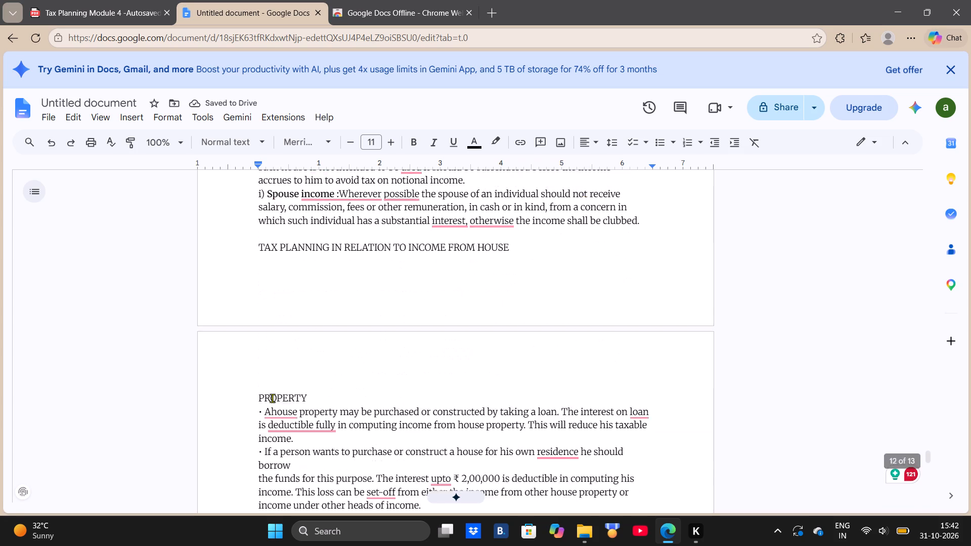
left_click_drag(514, 223, 239, 222)
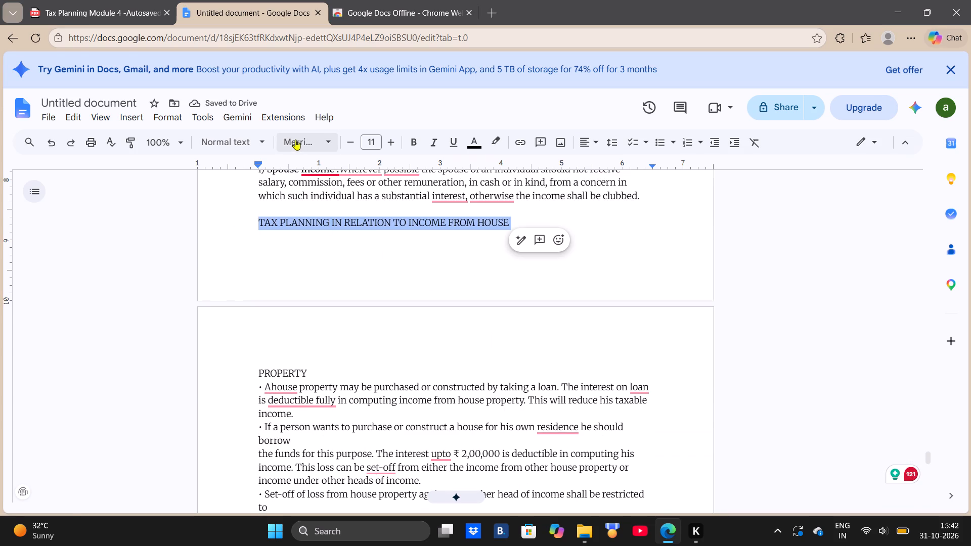
left_click(295, 140)
left_click(473, 278)
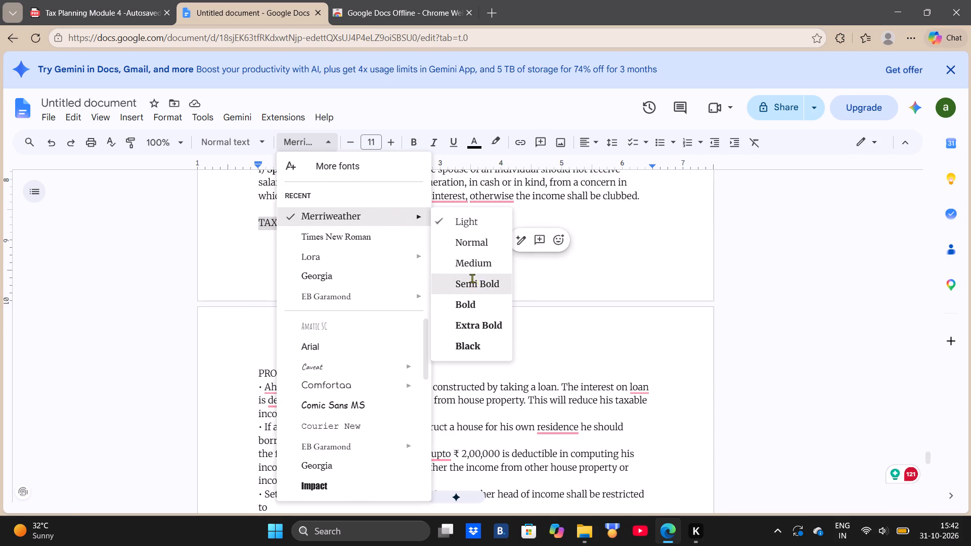
double_click(391, 141)
Look through the pasted house property bullets to the end of the notes and check them against pages 34 and 35 of the PDF.
scroll(327, 336, "down", 1)
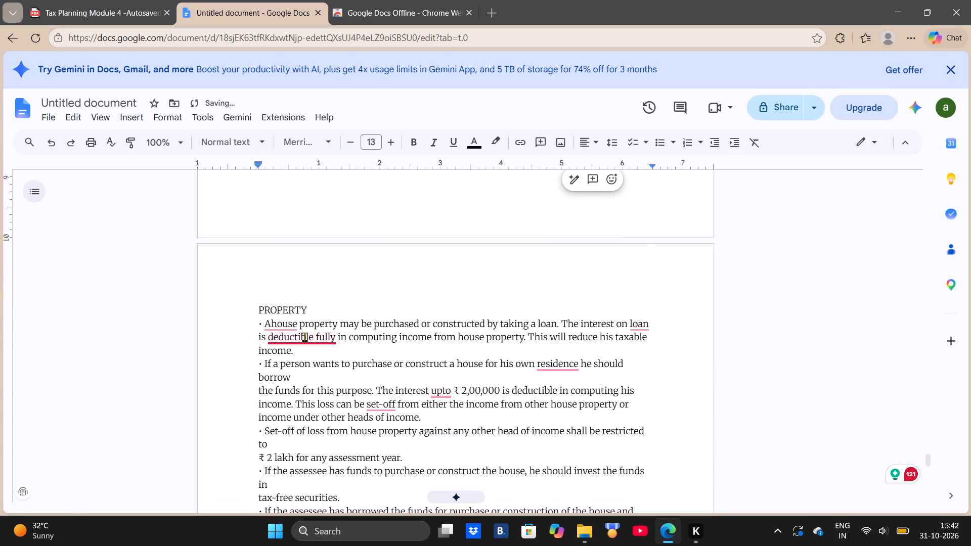
scroll(361, 284, "down", 2)
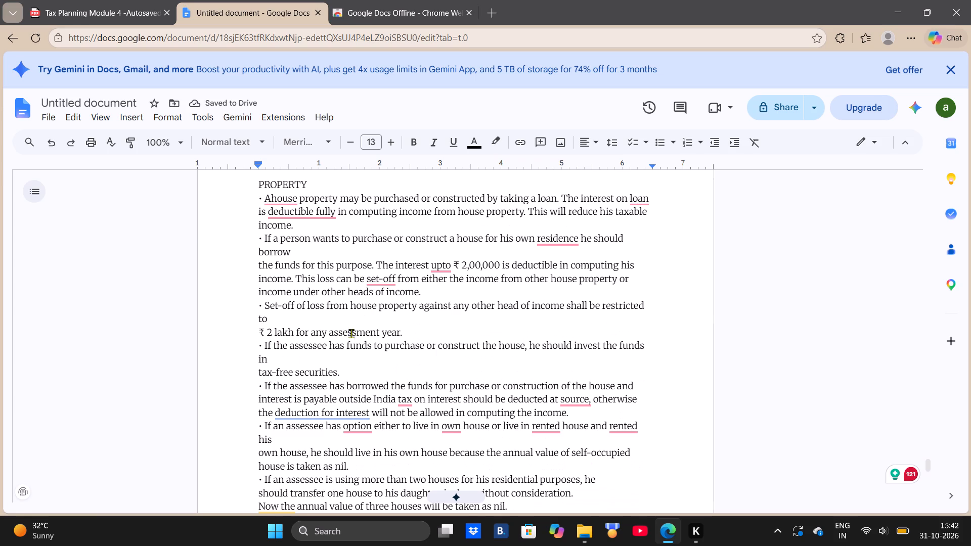
scroll(441, 338, "down", 11)
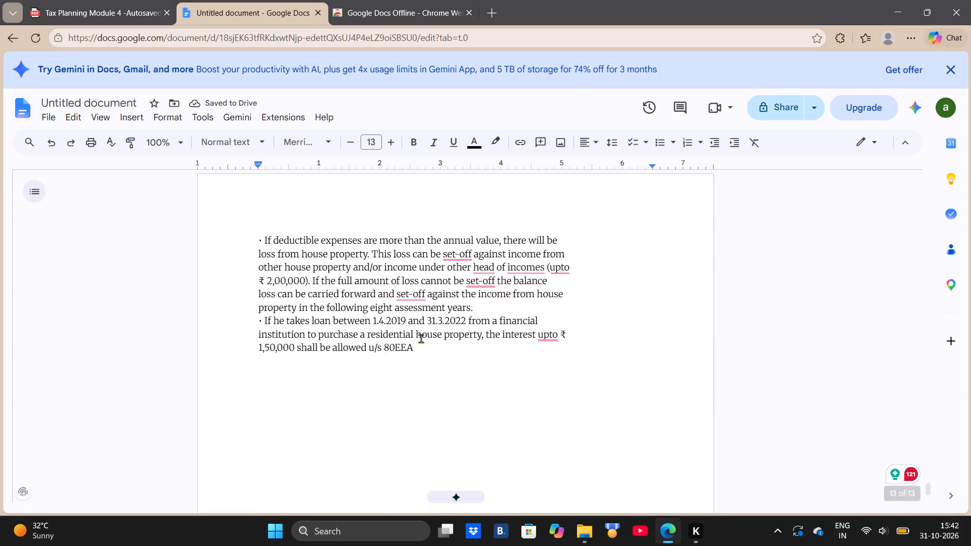
scroll(421, 338, "down", 3)
scroll(421, 338, "up", 17)
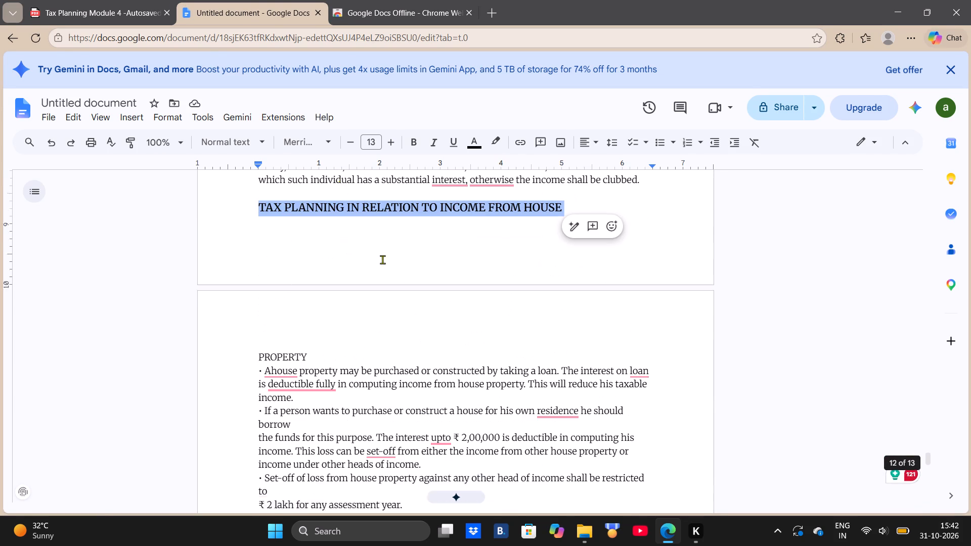
left_click(135, 6)
scroll(343, 286, "up", 4)
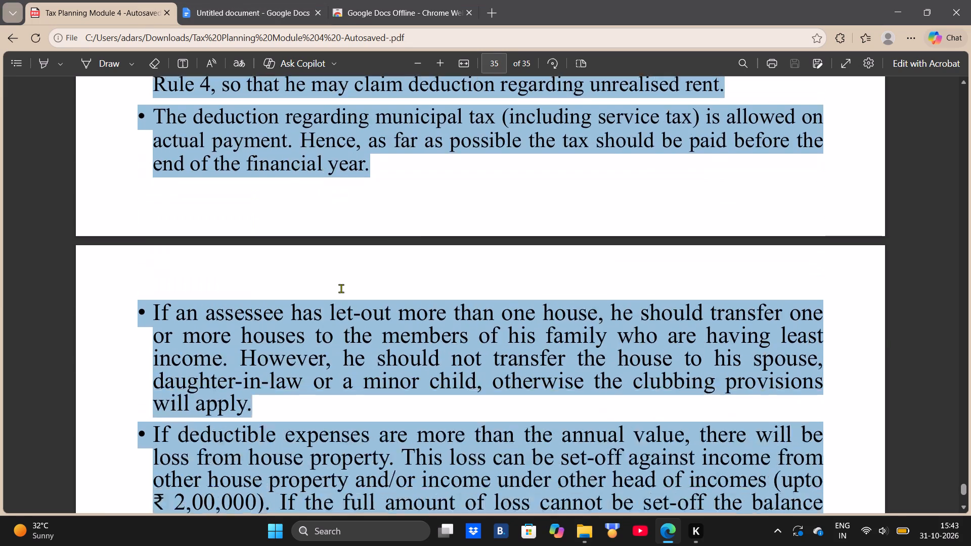
scroll(341, 288, "up", 6)
left_click(215, 0)
Join the "₹ 2 lakh for any assessment year." line to the end of the set-off of loss bullet's previous line.
scroll(307, 363, "down", 3)
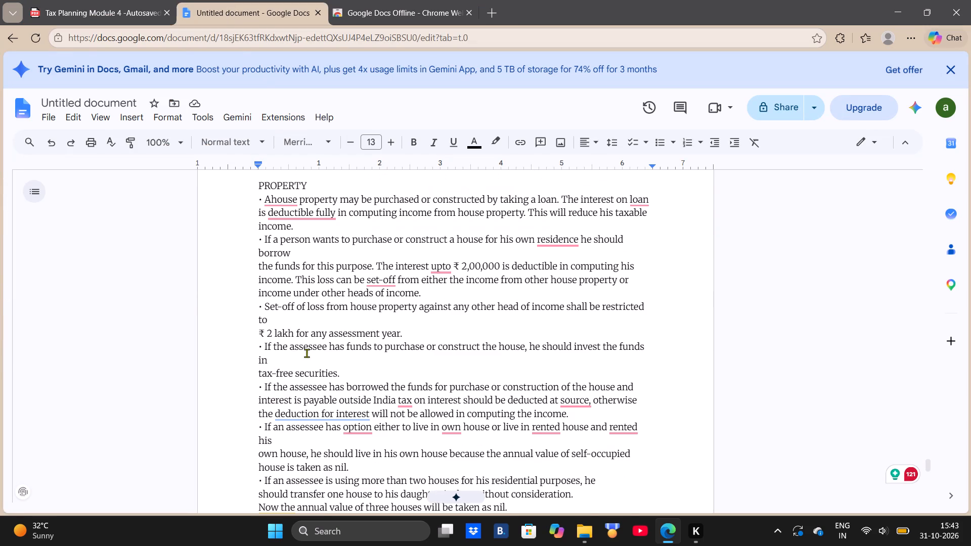
left_click(255, 335)
key("BackSpace")
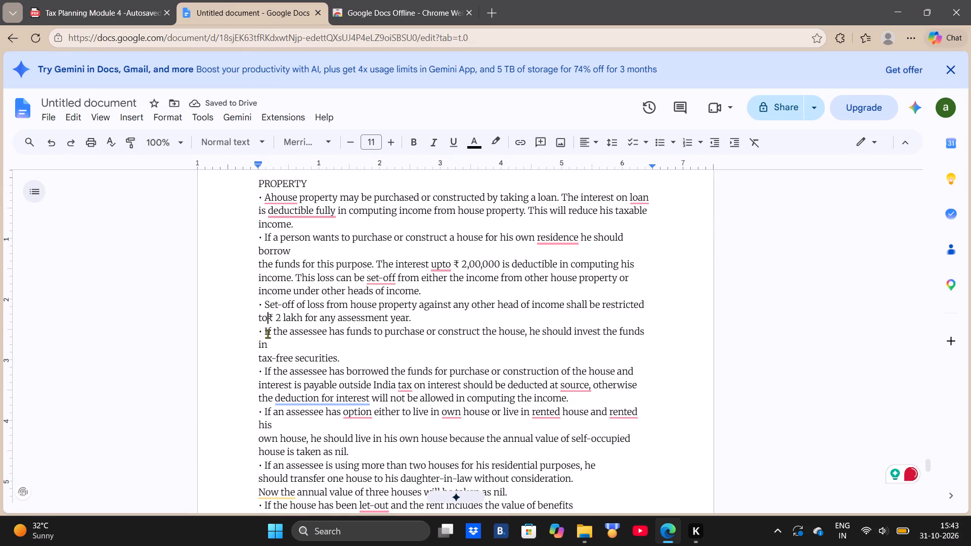
Remove the line breaks inside the bullet about an assessee who has let out more than one house, making it one paragraph.
scroll(302, 363, "down", 2)
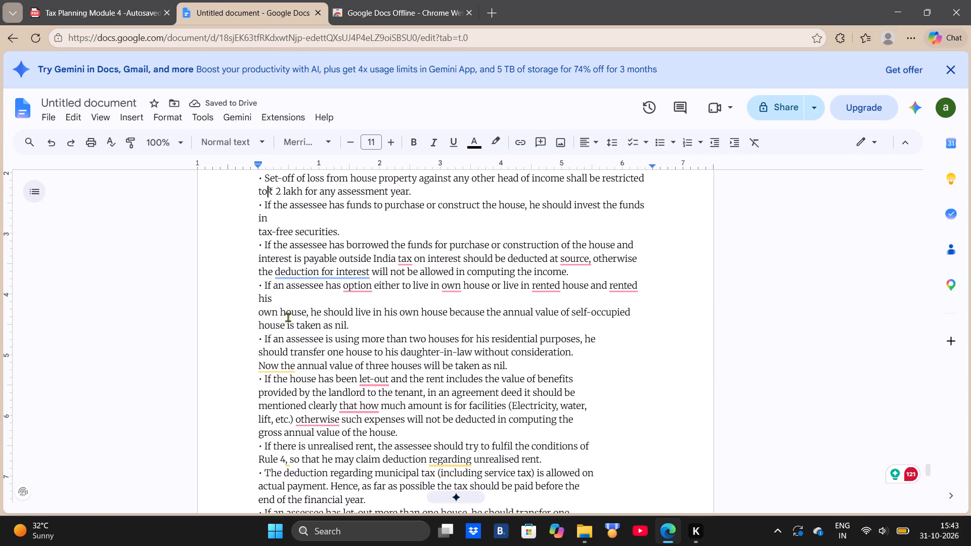
scroll(271, 371, "down", 2)
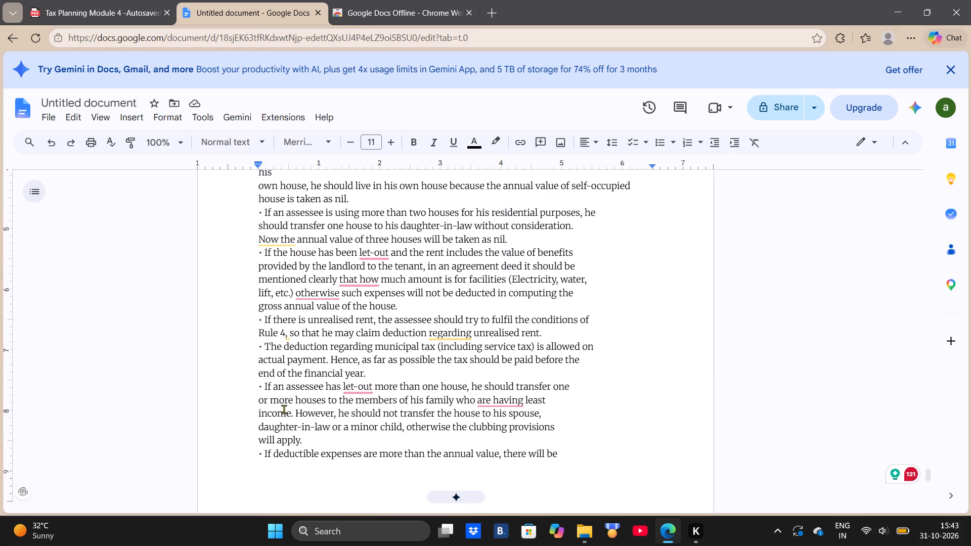
left_click(255, 403)
key("BackSpace")
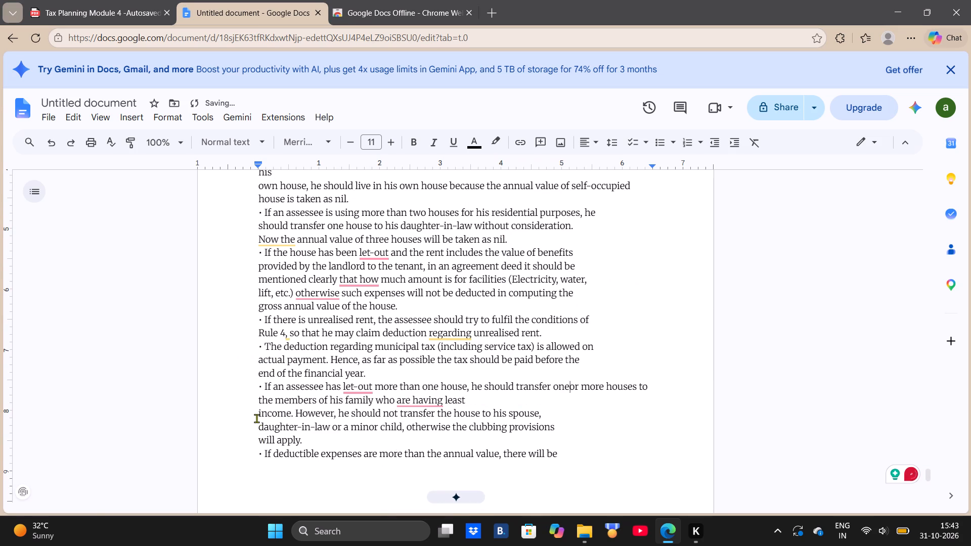
left_click(256, 418)
key("BackSpace")
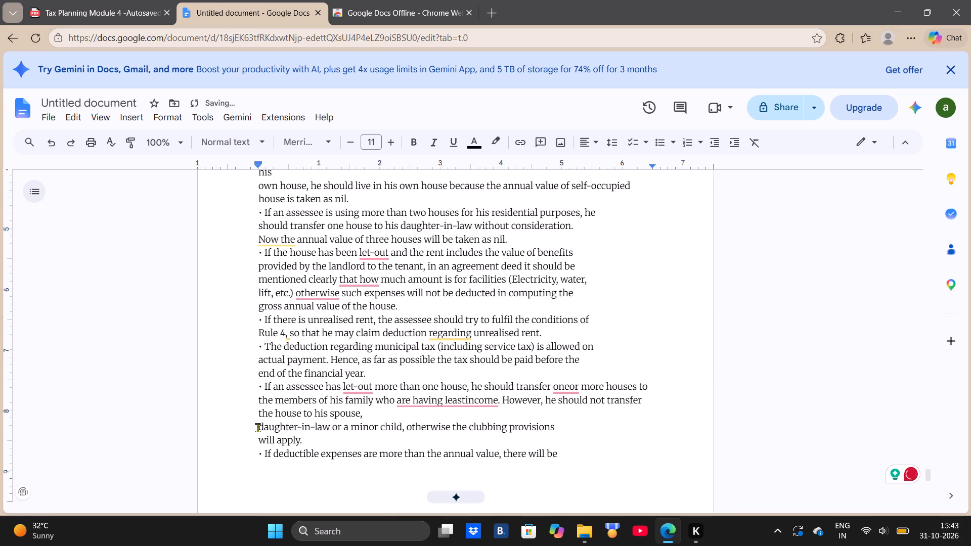
left_click(257, 427)
key("BackSpace")
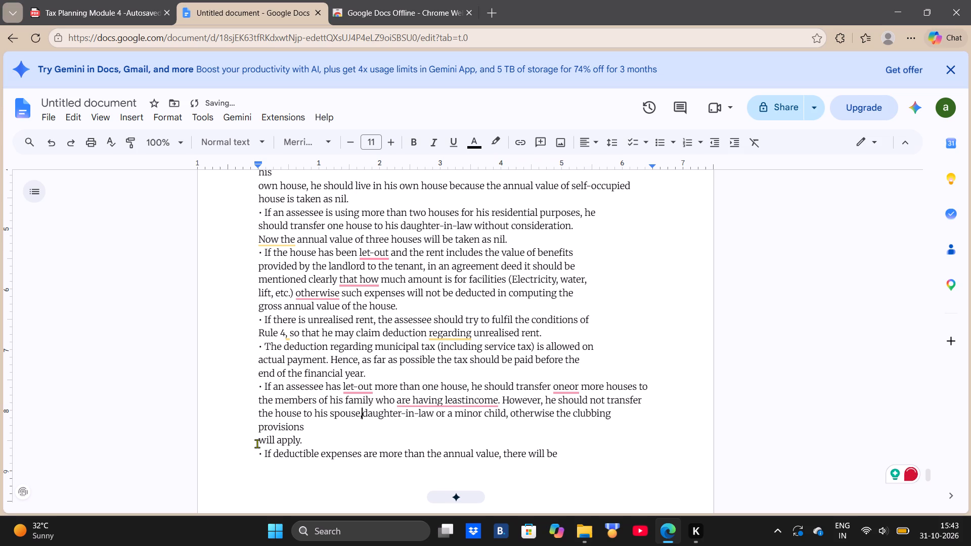
left_click(257, 443)
key("BackSpace")
Accept corrections in that bullet: "provisions will", a space before "daughter-in-law", "have the least income", "let out" and "one or".
scroll(275, 444, "down", 1)
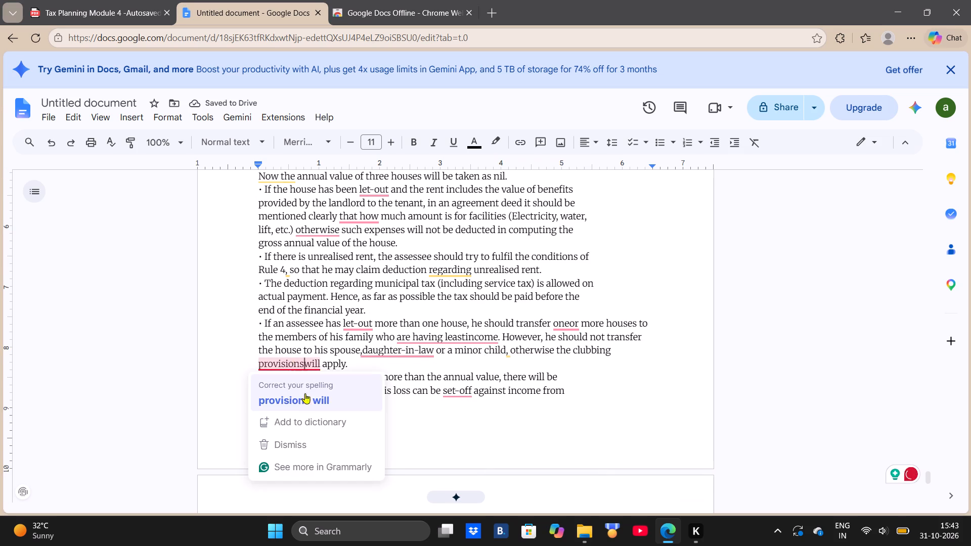
left_click(308, 406)
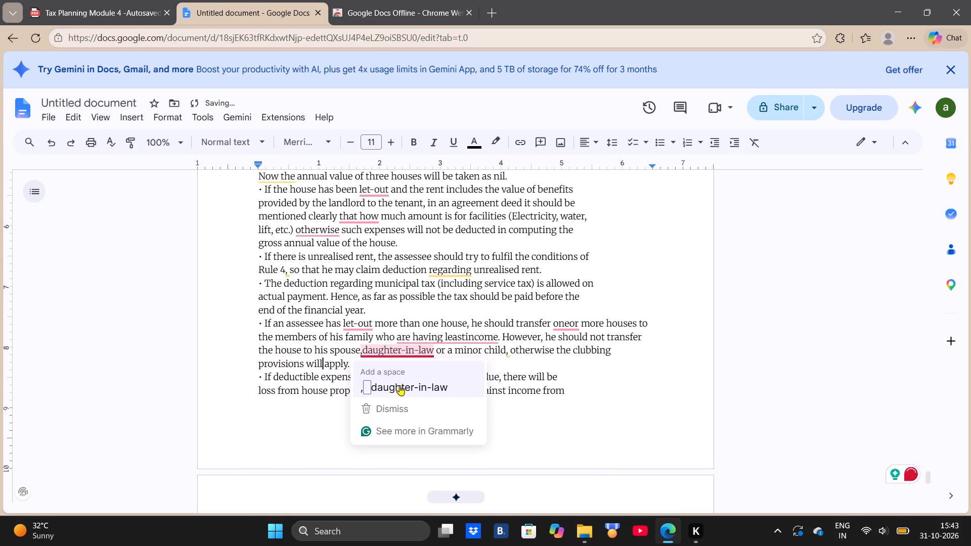
left_click(400, 385)
left_click(425, 371)
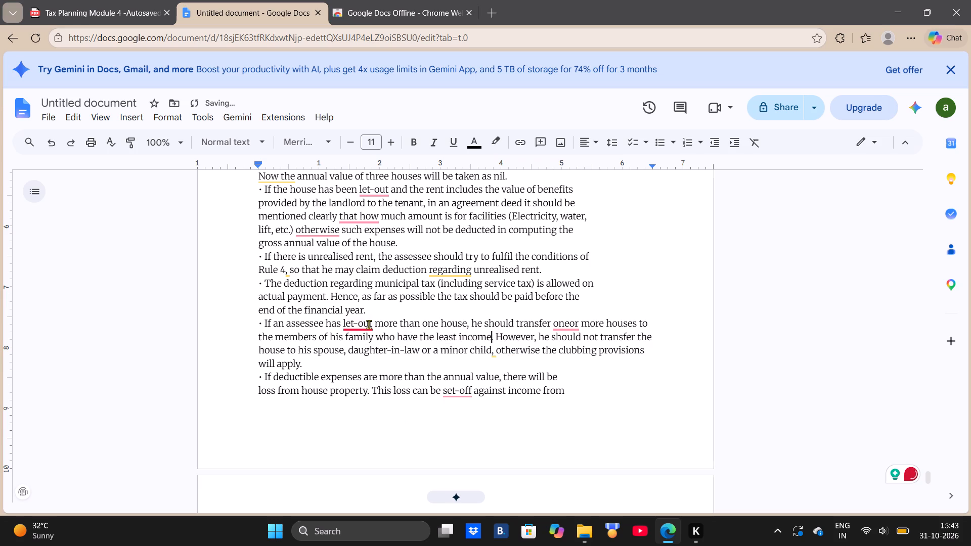
left_click(372, 364)
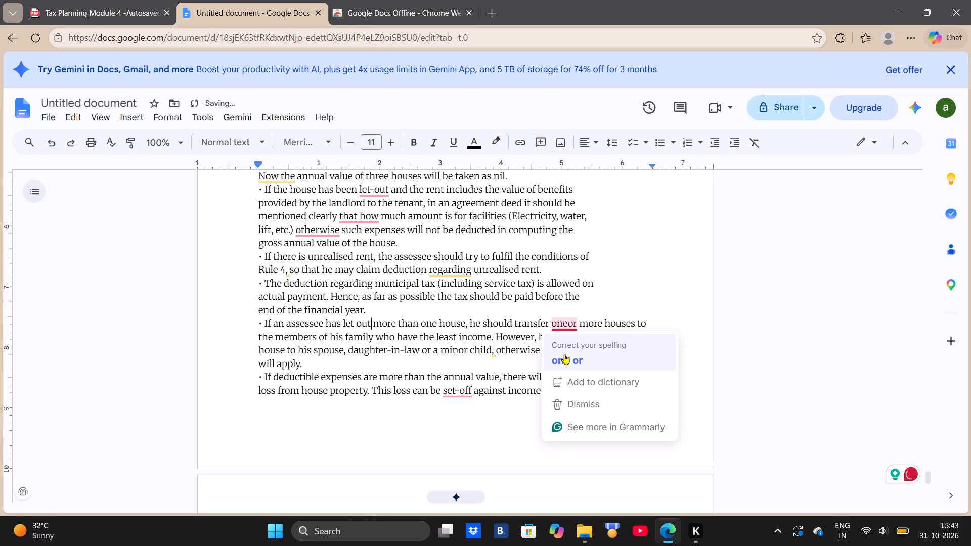
left_click(564, 354)
Join the municipal tax bullet's broken lines with spaces and accept the suggested comma after "as far as possible".
left_click(259, 299)
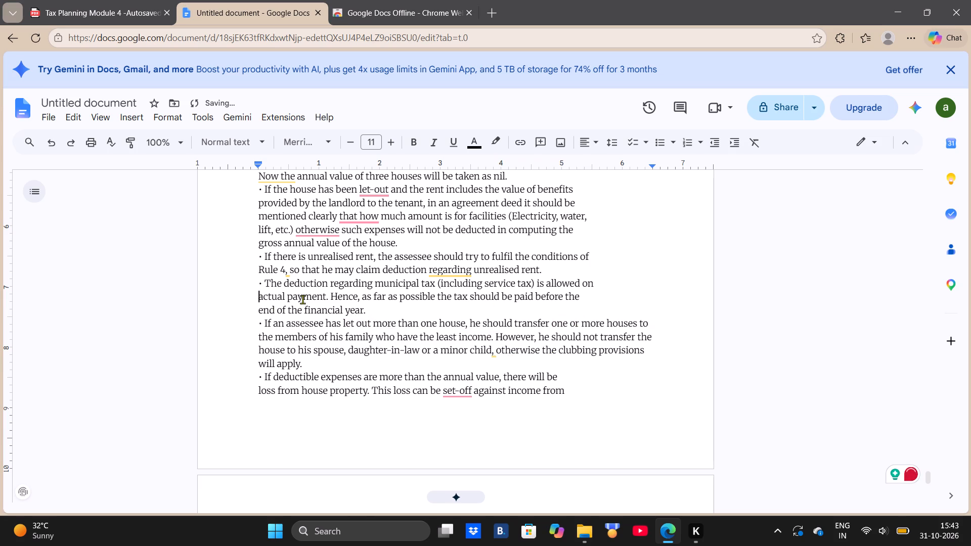
key("BackSpace")
key("space")
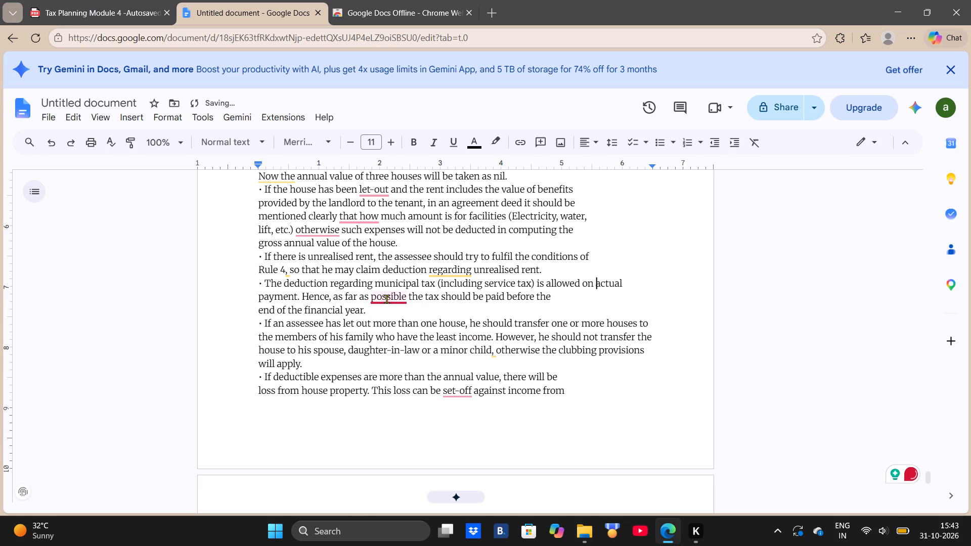
left_click(391, 336)
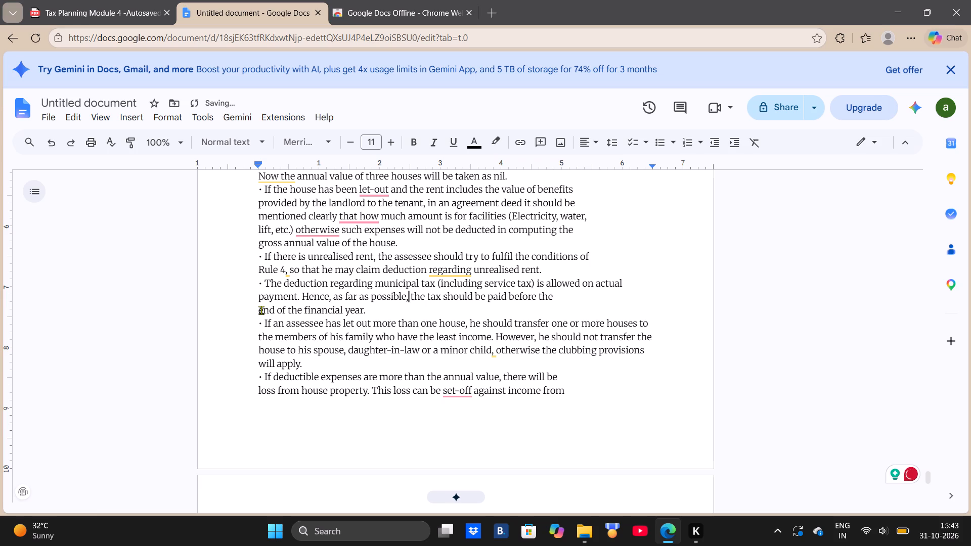
left_click(260, 310)
key("BackSpace")
key("space")
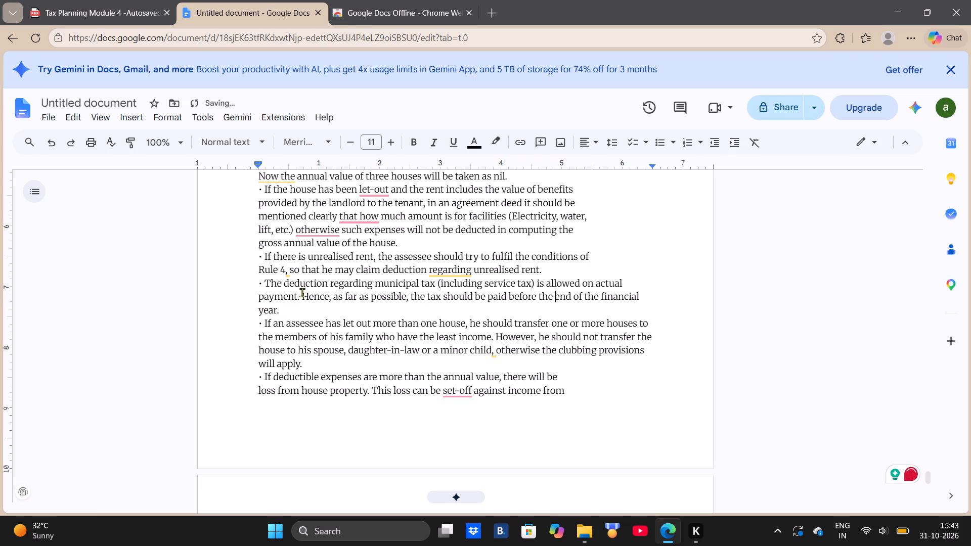
In the tenant benefits bullet, accept removing "that" and adding a comma after "etc.)", and join the lines starting "lift" and "provided" with spaces.
left_click(365, 243)
scroll(352, 258, "up", 1)
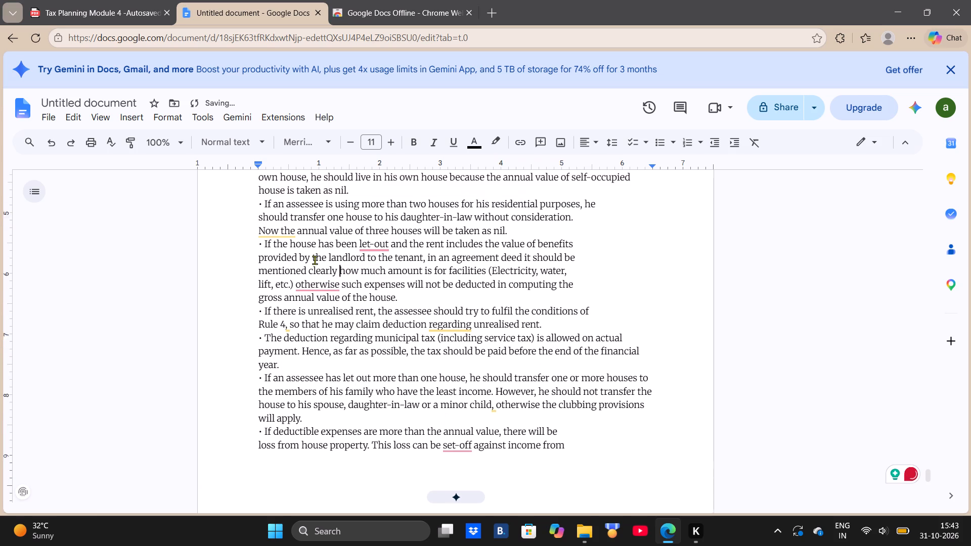
left_click(315, 321)
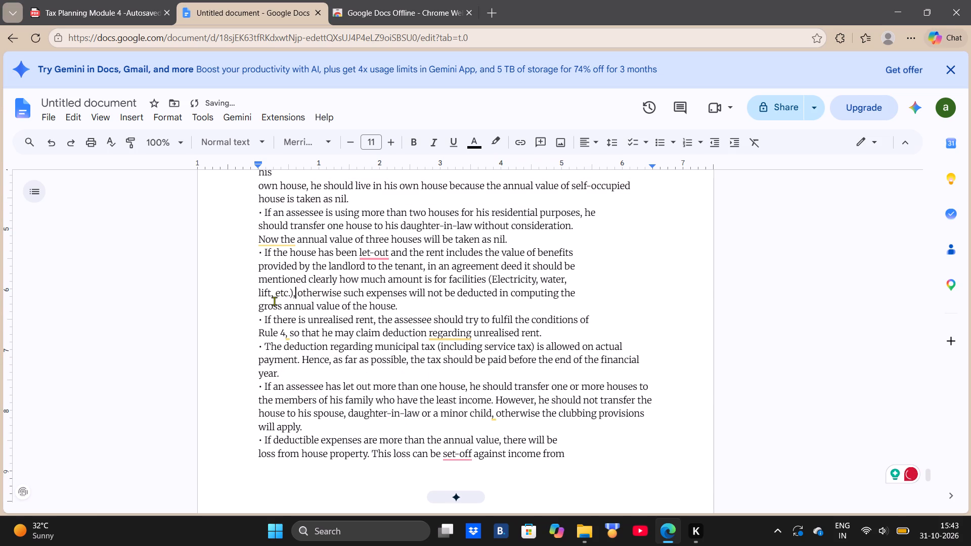
left_click(259, 295)
key("BackSpace")
key("space")
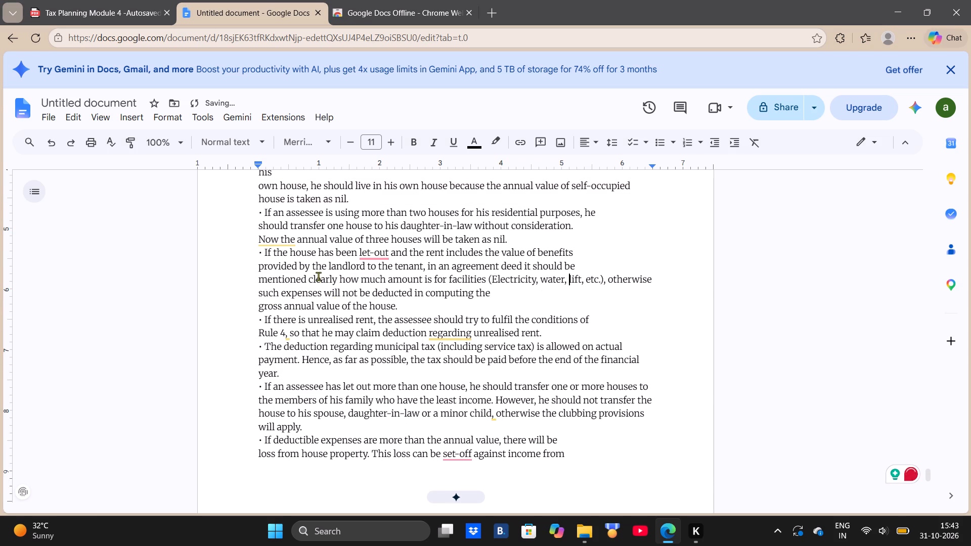
left_click(258, 267)
key("BackSpace")
key("space")
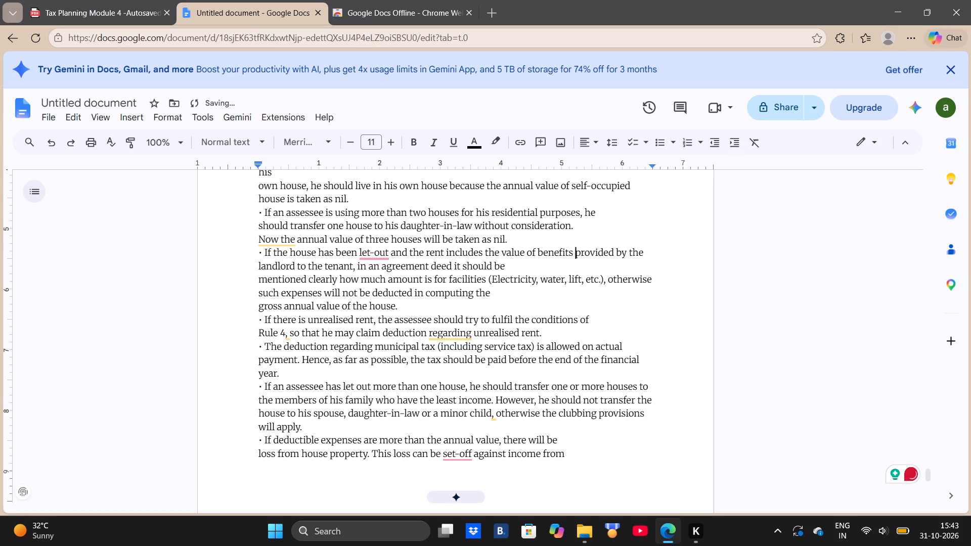
Join the lines of the bullet about using more than two houses for residential purposes, separating them with spaces.
scroll(281, 274, "up", 1)
left_click(259, 288)
key("BackSpace")
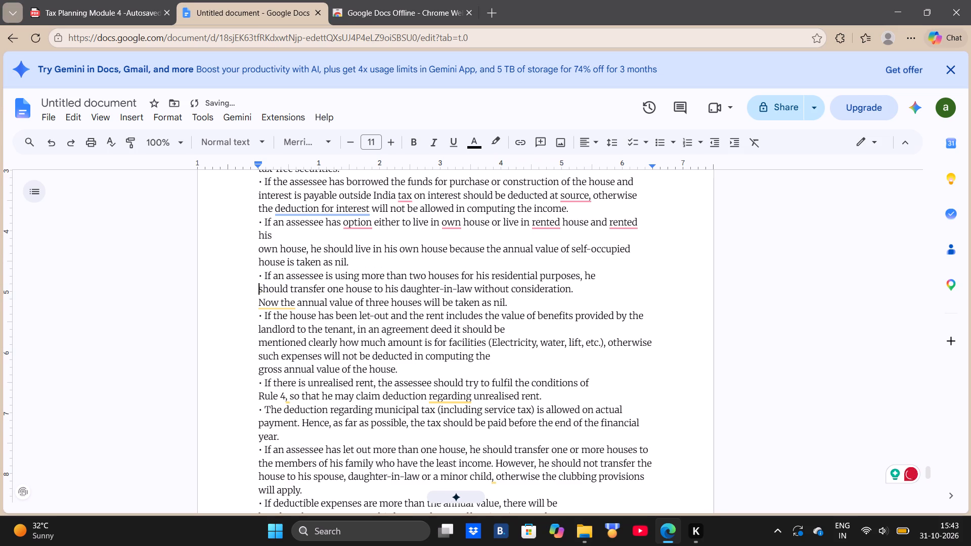
key("space")
left_click(257, 302)
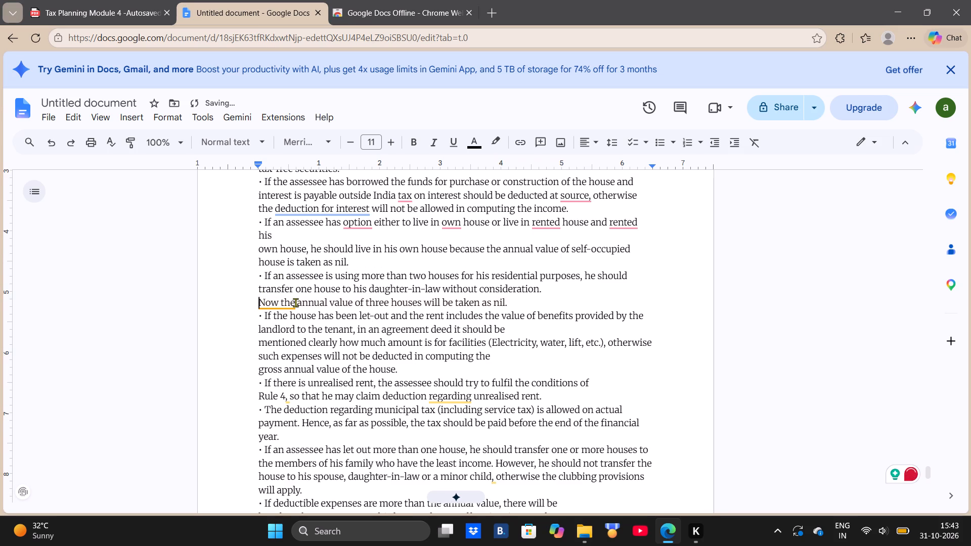
key("BackSpace")
key("space")
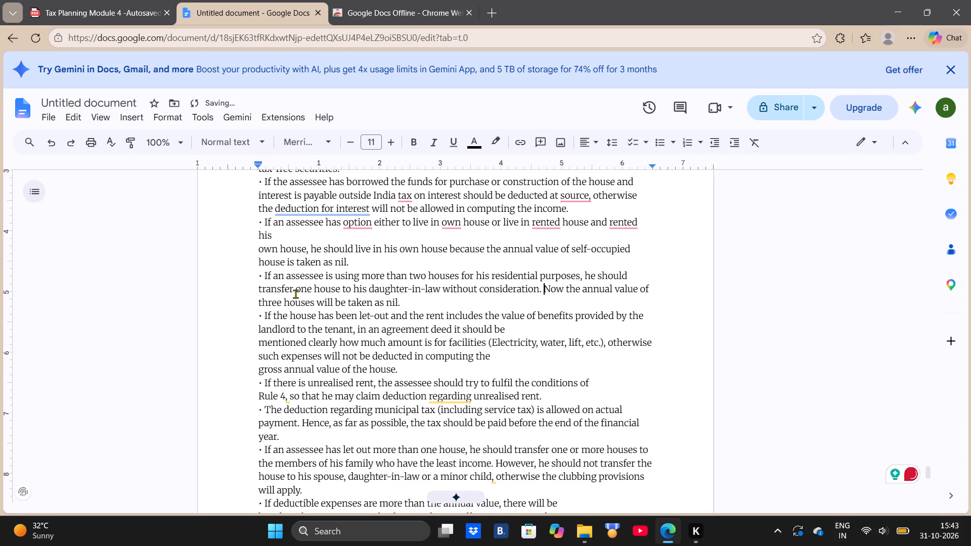
Join the "own house" line to "his" with a space in the bullet about living in an own or rented house.
left_click(261, 251)
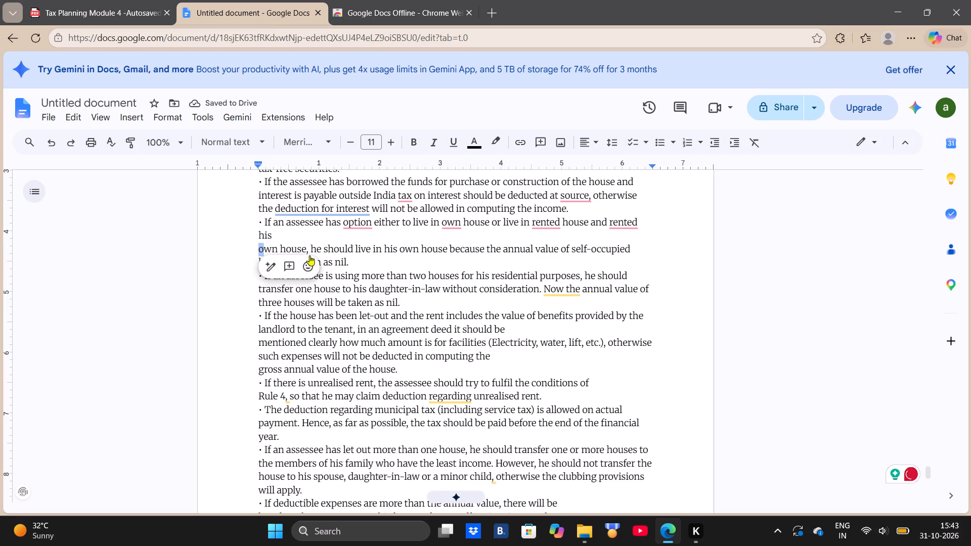
left_click(259, 249)
key("BackSpace")
key("space")
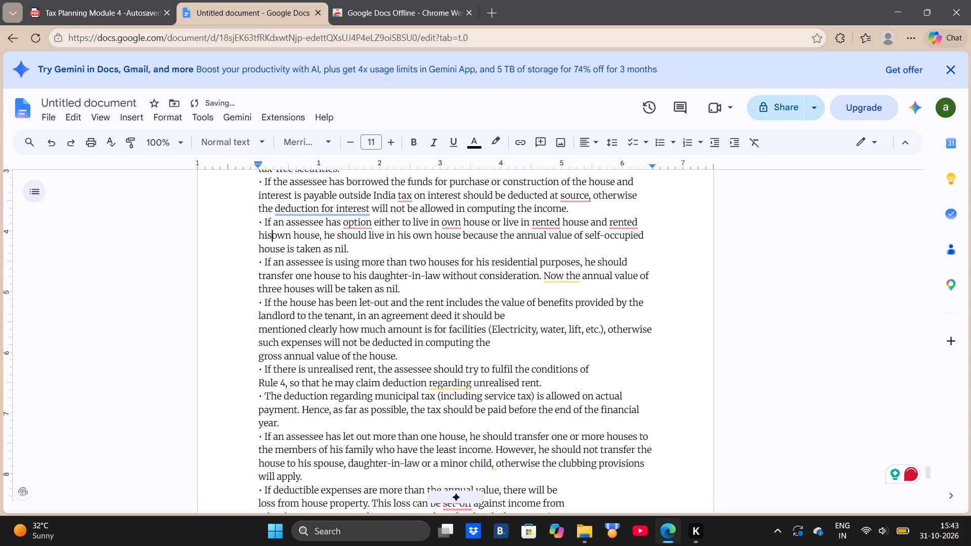
scroll(417, 257, "up", 1)
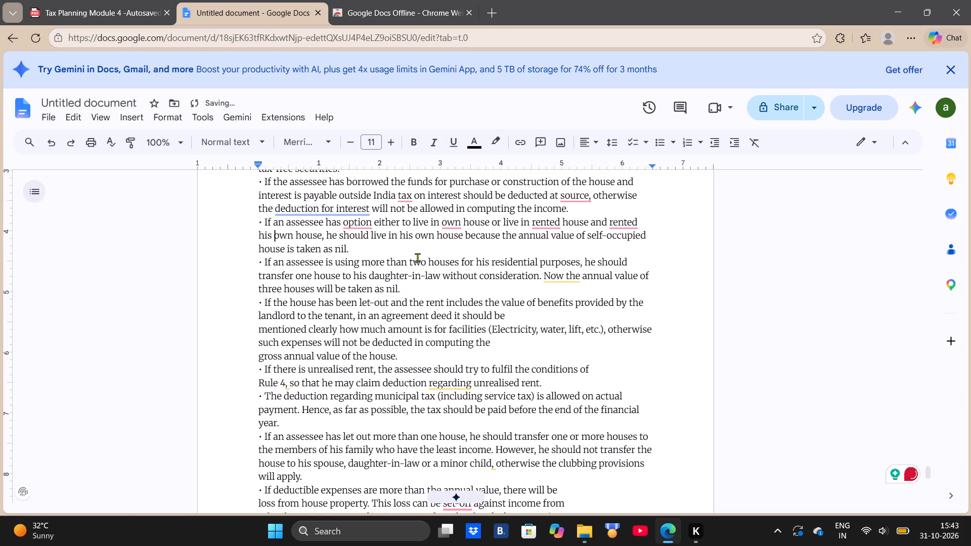
left_click(342, 271)
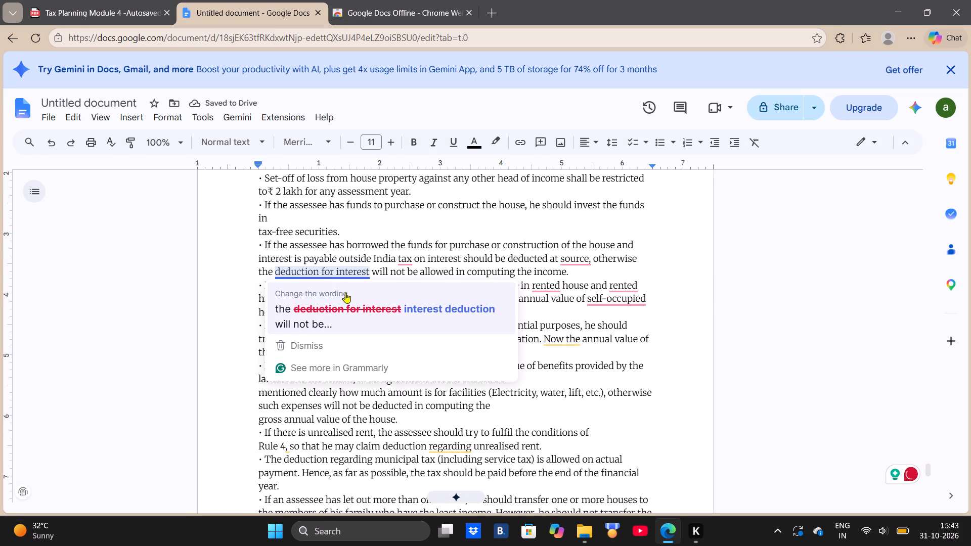
left_click(217, 283)
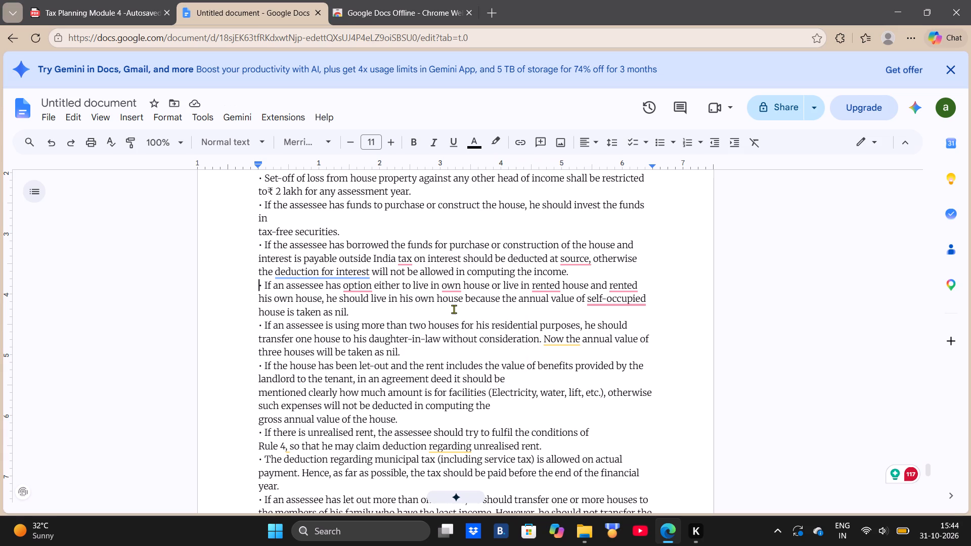
In the first house property bullet, accept the suggested corrections "fully deductible" and "A house".
scroll(593, 303, "up", 1)
scroll(410, 327, "down", 2)
scroll(385, 327, "up", 3)
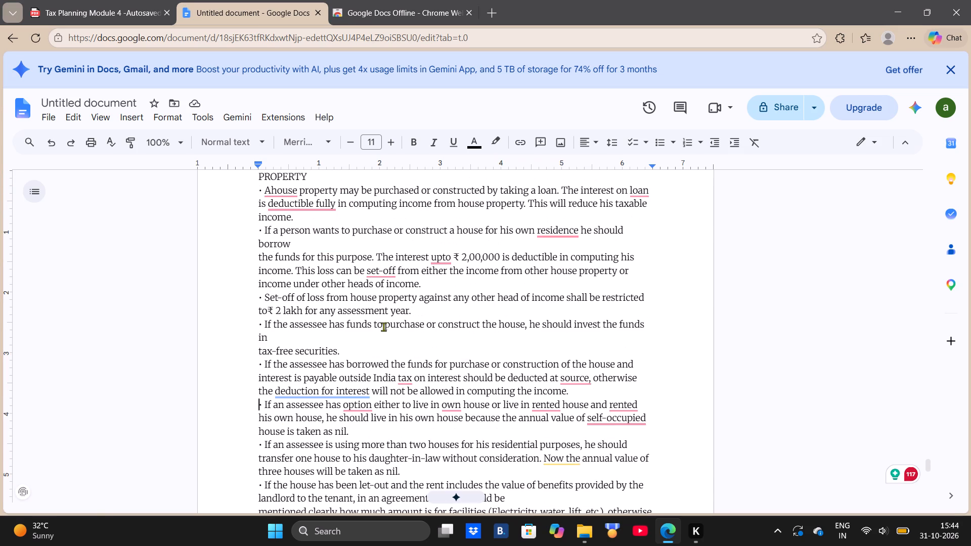
scroll(381, 330, "up", 2)
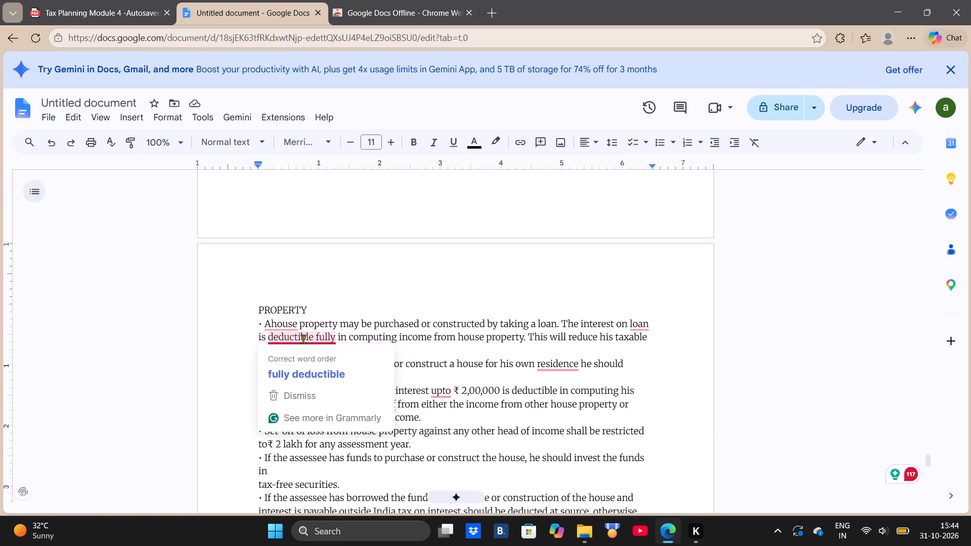
left_click(306, 365)
left_click(303, 355)
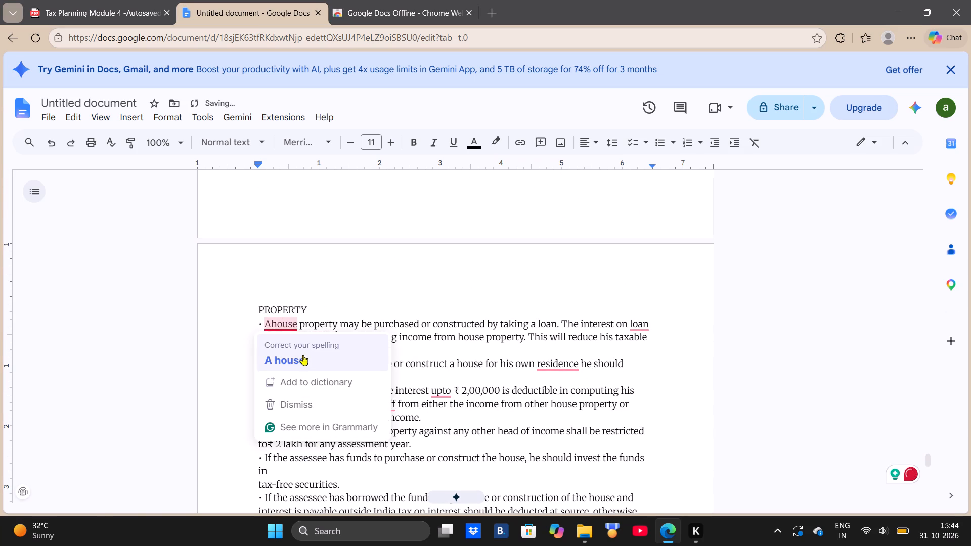
In the bullet about purchasing a house for own residence, accept the comma after "residence", "up to" and "set off".
scroll(303, 355, "down", 2)
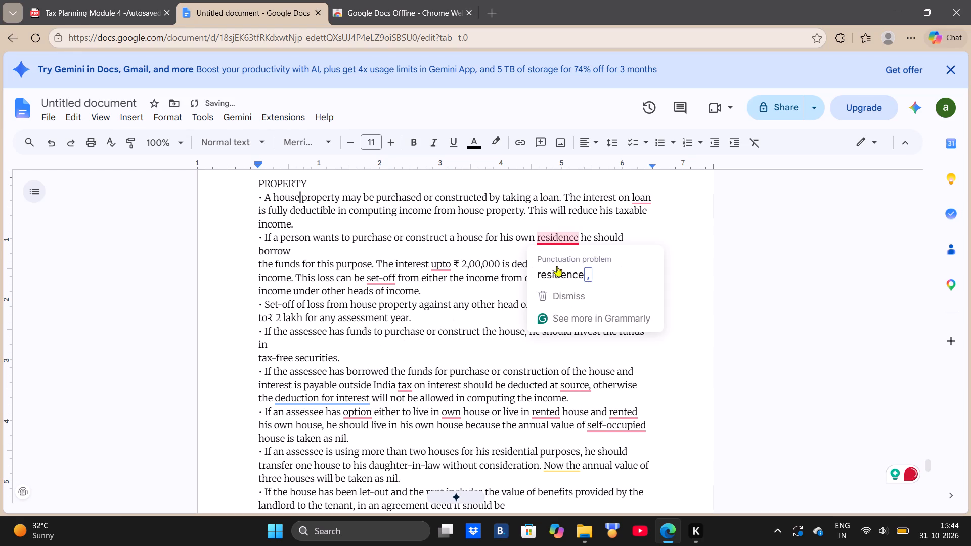
left_click(557, 273)
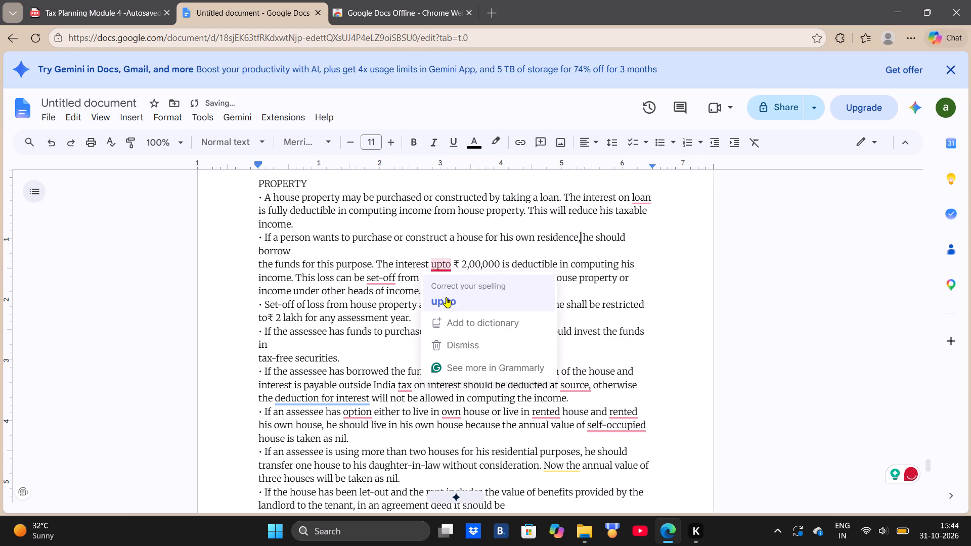
left_click(446, 297)
left_click(390, 306)
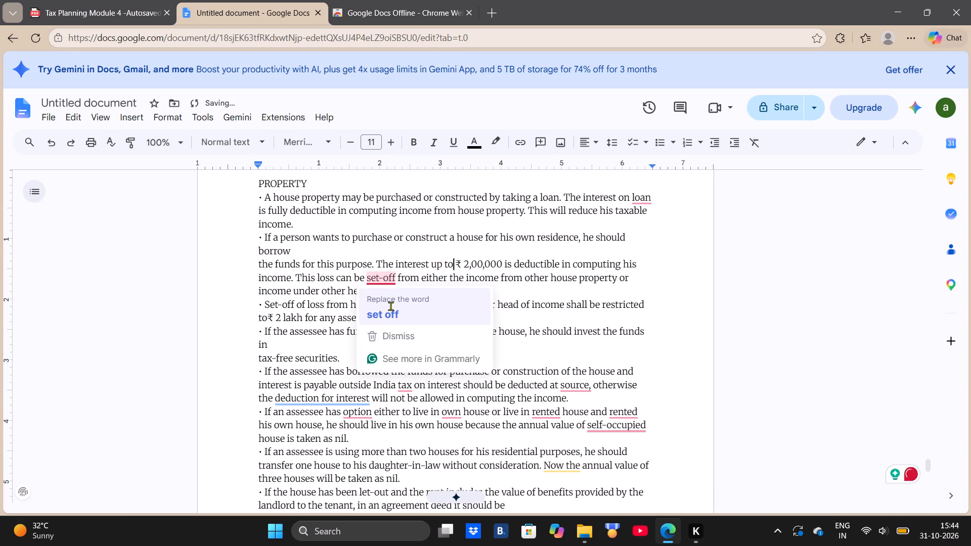
In the let-out house bullet, join the line starting "gross annual value" to the preceding line with a space.
scroll(418, 295, "down", 2)
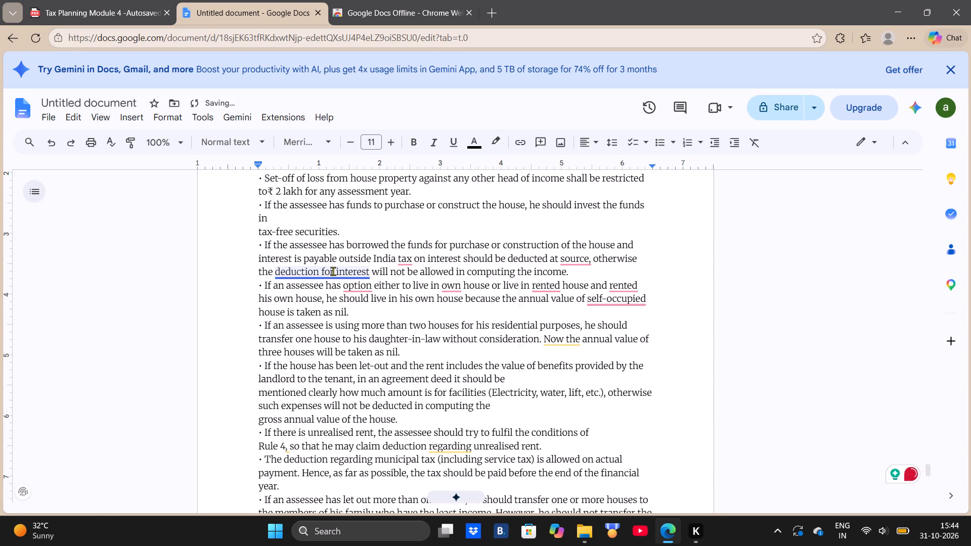
left_click(234, 256)
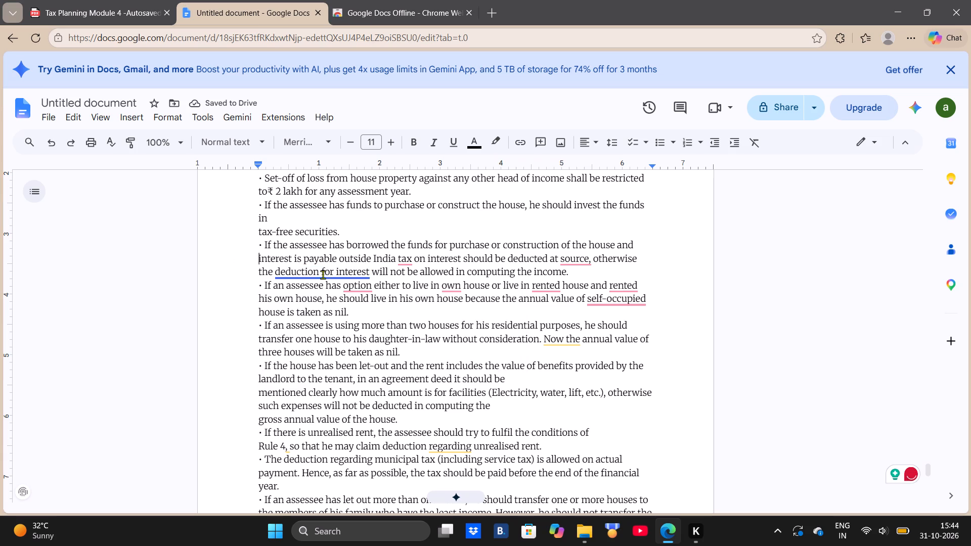
scroll(320, 275, "down", 1)
scroll(505, 279, "down", 3)
scroll(559, 333, "up", 2)
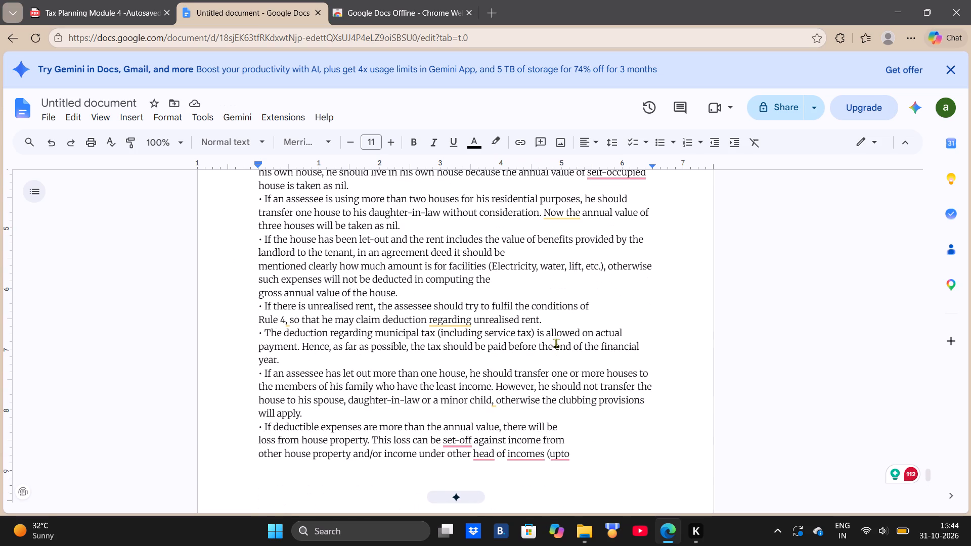
left_click(256, 294)
key("BackSpace")
key("space")
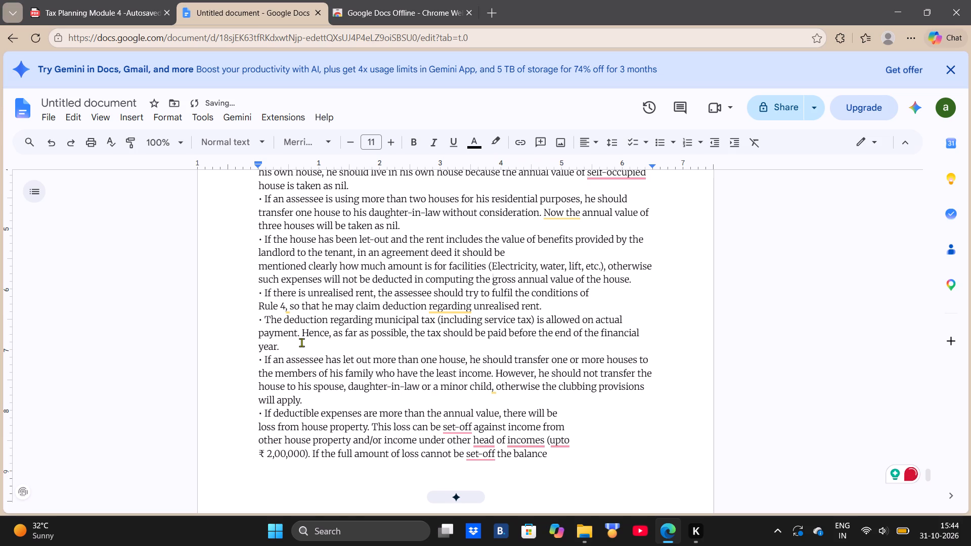
In the deductible expenses bullet, join the lines starting "loss from", "other house property" and "₹ 2,00,000" with spaces.
scroll(313, 368, "down", 2)
left_click(253, 301)
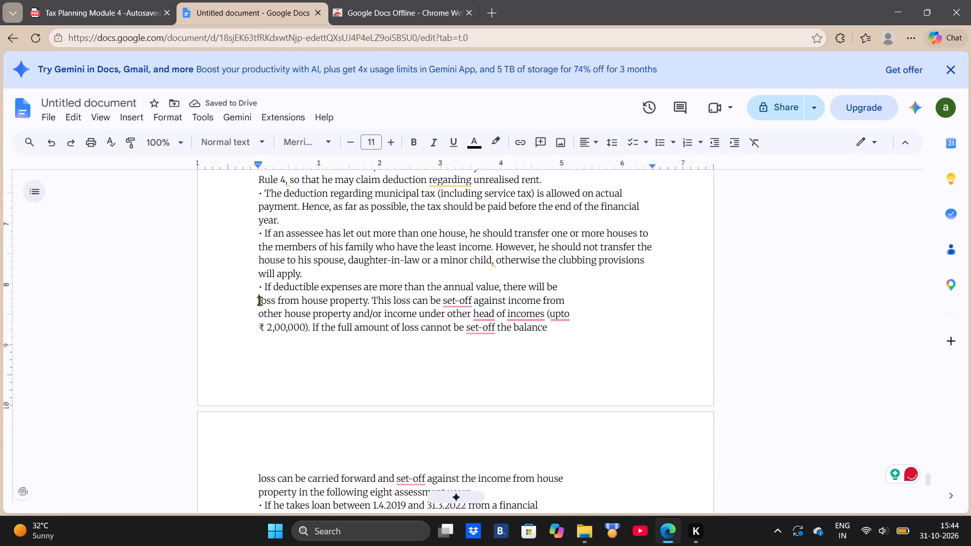
key("BackSpace")
key("space")
left_click(258, 319)
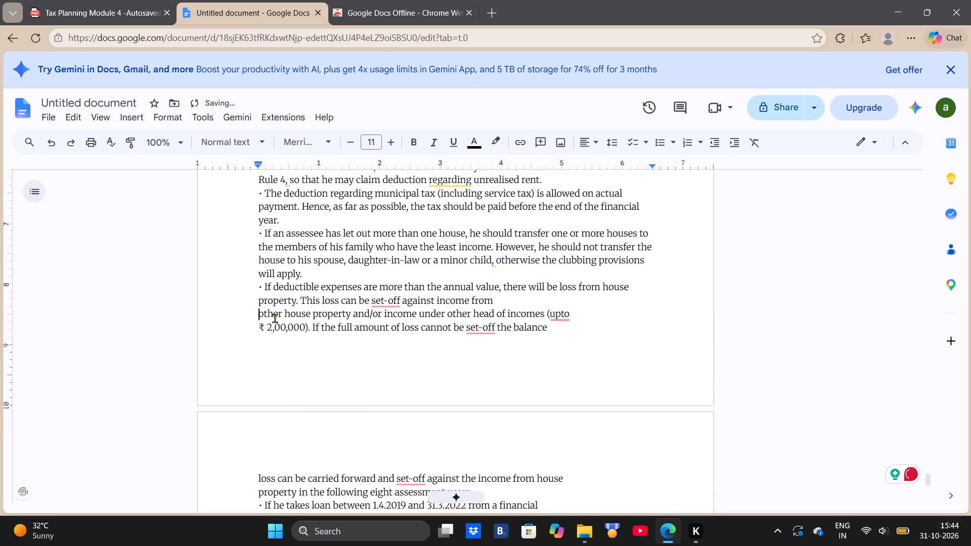
key("BackSpace")
key("space")
left_click(254, 325)
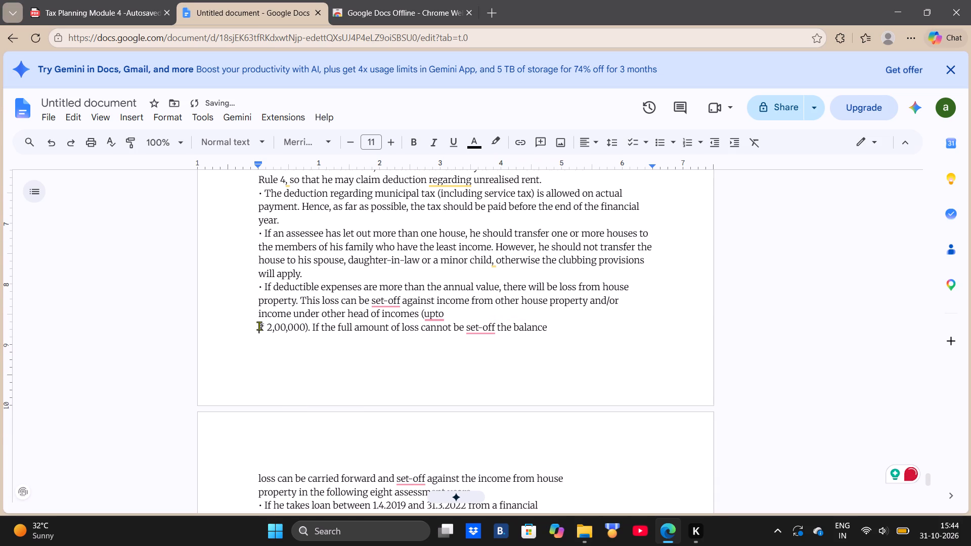
key("BackSpace")
key("space")
Join the deductible expenses bullet's remaining lines starting "loss can be carried forward" and "property in the following" with spaces.
scroll(284, 369, "down", 1)
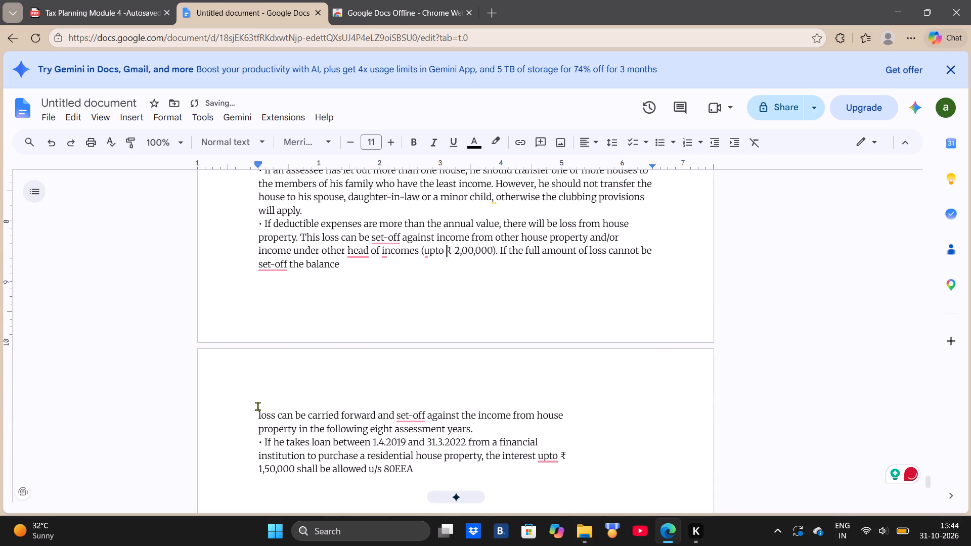
left_click(257, 408)
key("BackSpace")
key("space")
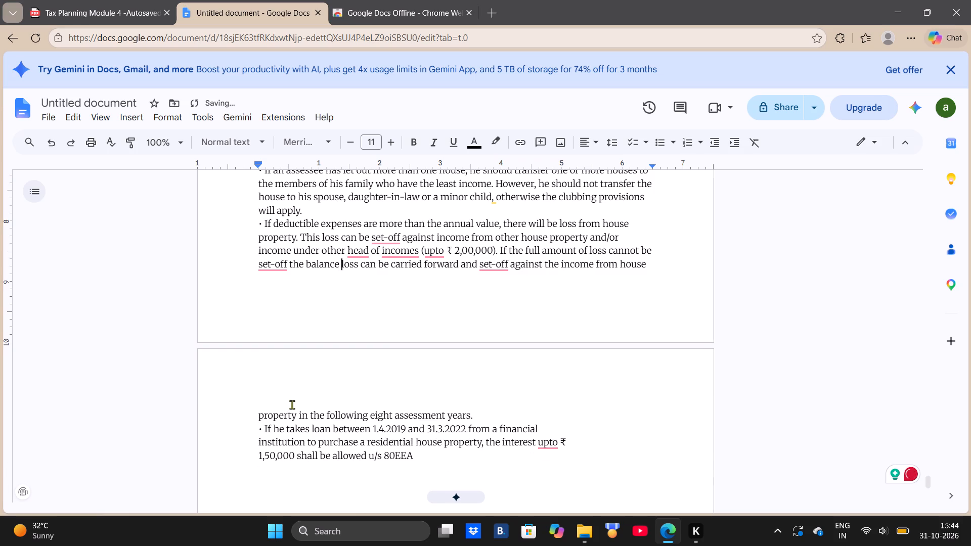
left_click(259, 418)
key("BackSpace")
key("space")
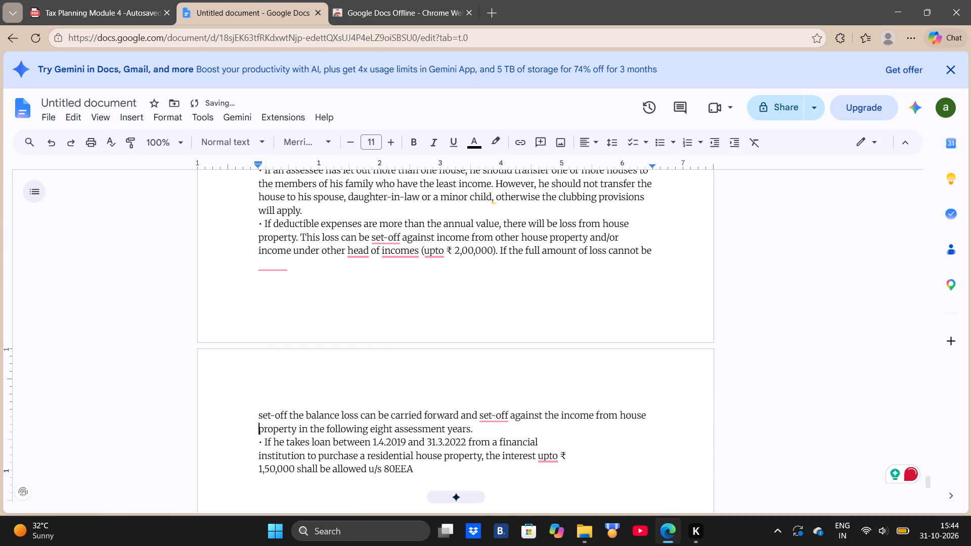
Join the broken lines of the financial institution loan bullet with spaces and accept the suggested "a" before "loan".
scroll(288, 409, "down", 1)
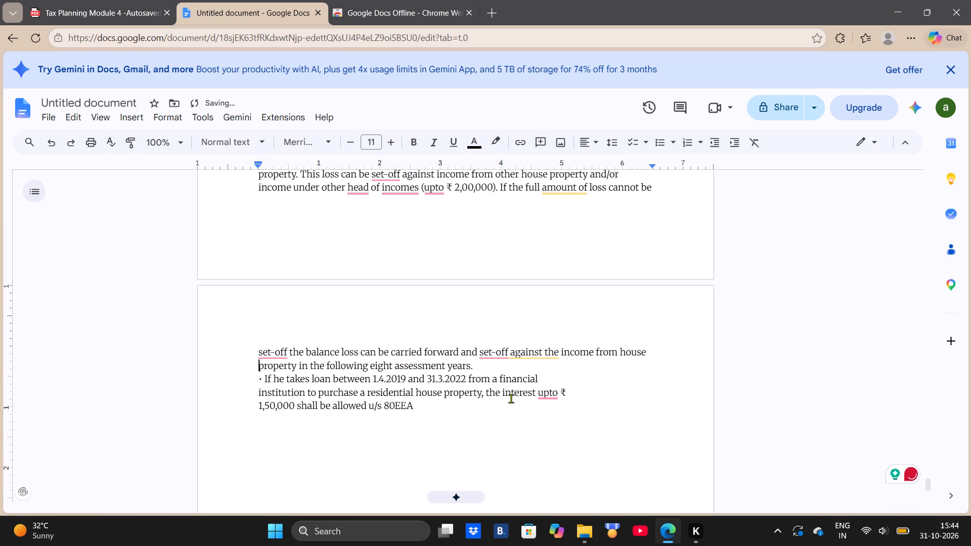
left_click(254, 397)
key("BackSpace")
key("space")
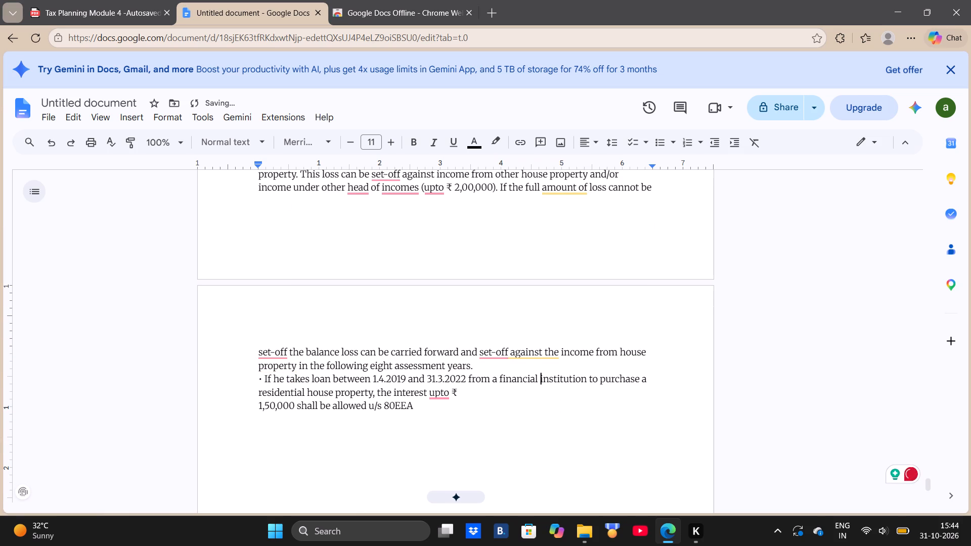
left_click(258, 402)
key("BackSpace")
key("space")
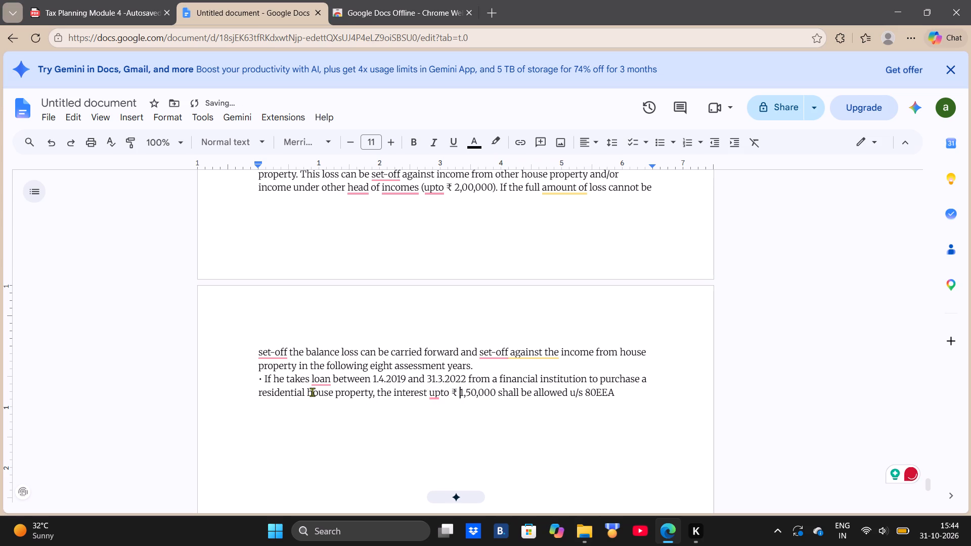
left_click(325, 410)
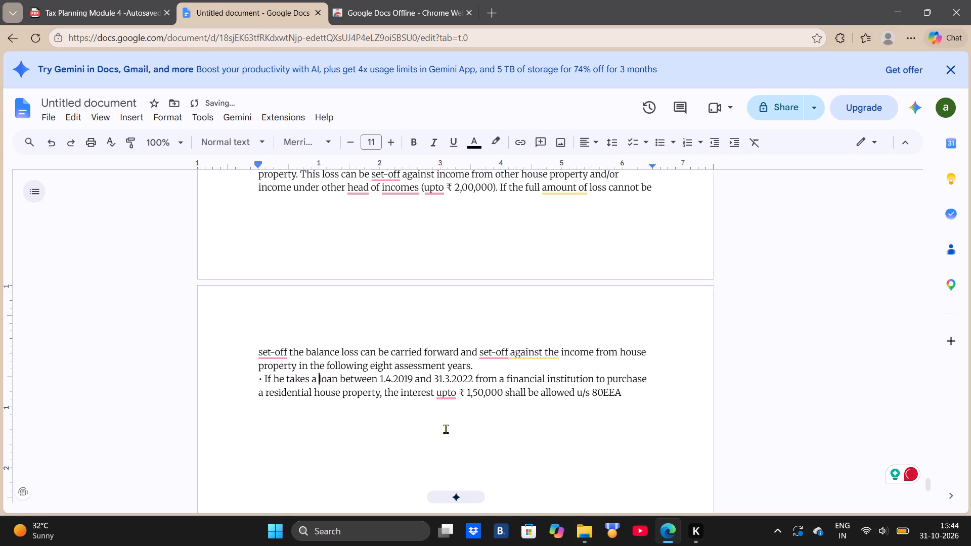
In the borrowed funds bullet, accept the suggested rewording "interest deduction".
scroll(468, 433, "up", 5)
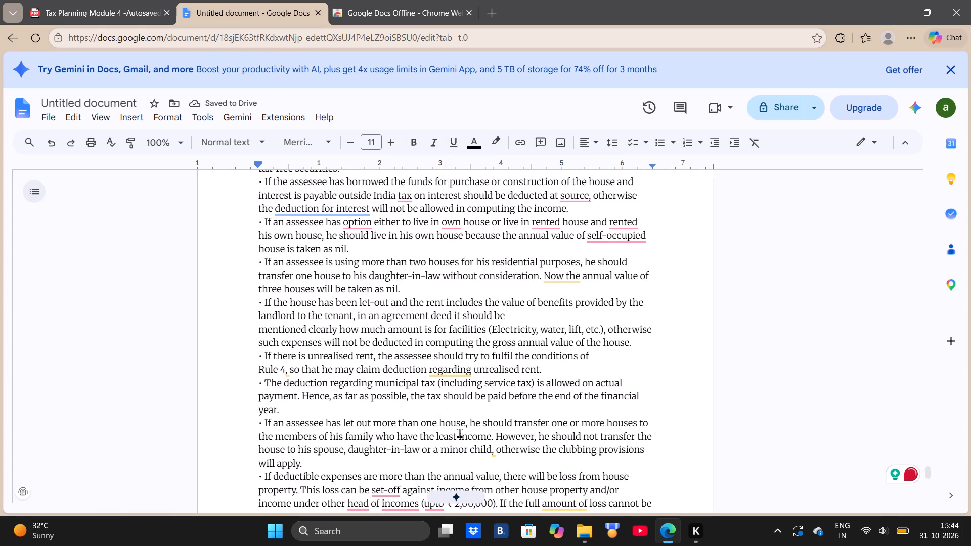
scroll(463, 425, "up", 2)
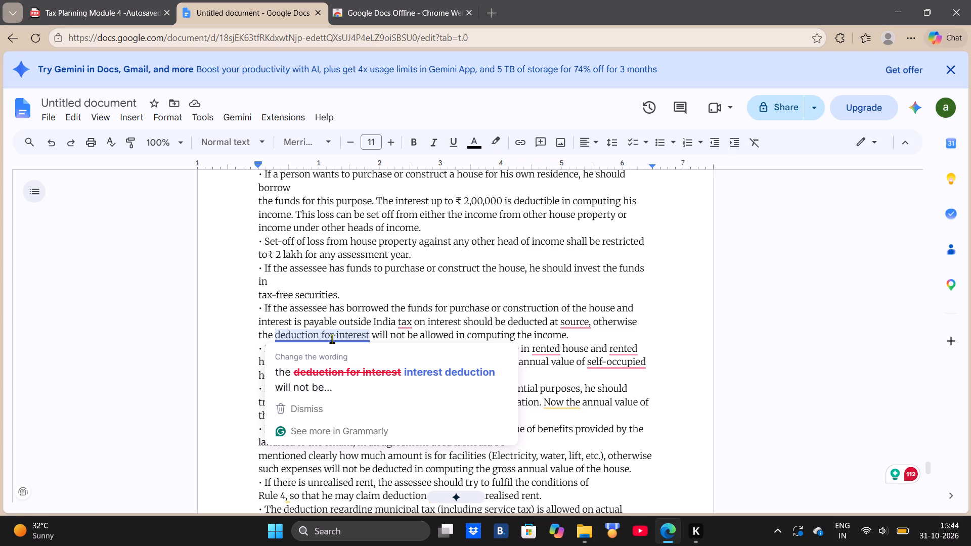
left_click(345, 367)
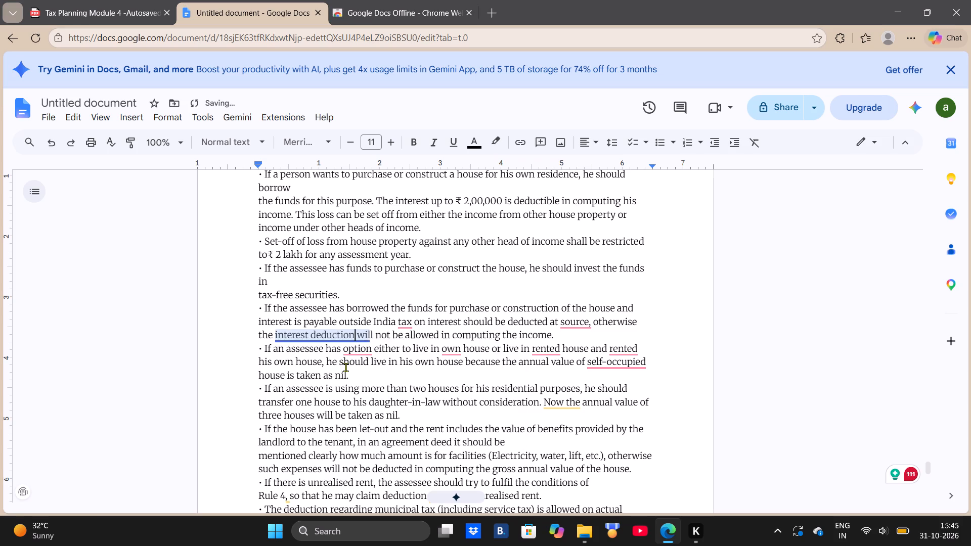
Check the source PDF, and join "PROPERTY" with a space to the heading "TAX PLANNING IN RELATION TO INCOME FROM HOUSE".
scroll(431, 236, "up", 4)
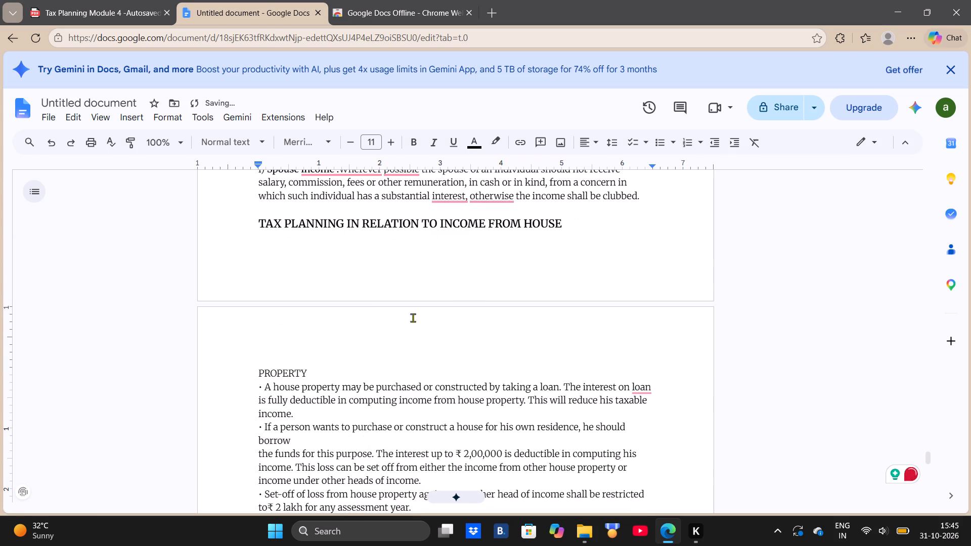
left_click(119, 13)
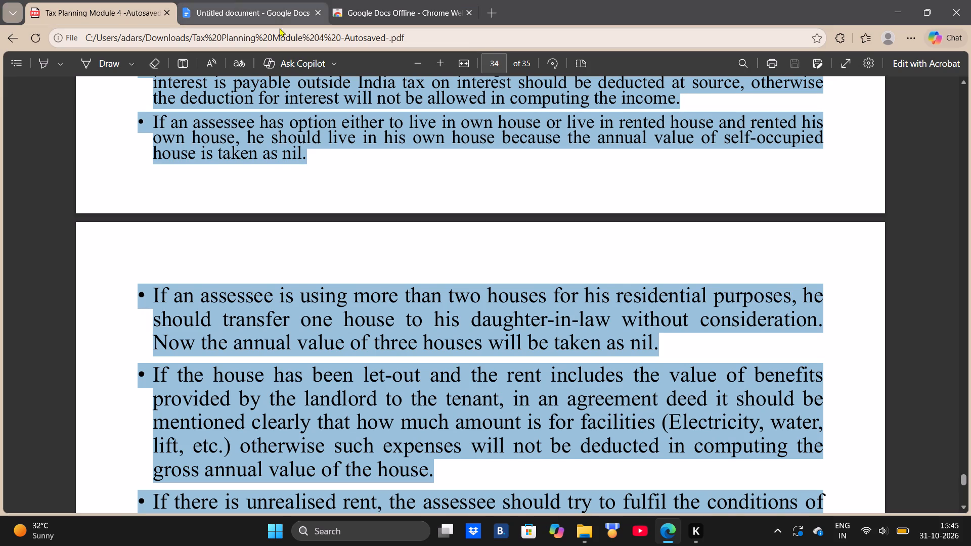
scroll(393, 267, "up", 5)
left_click(267, 0)
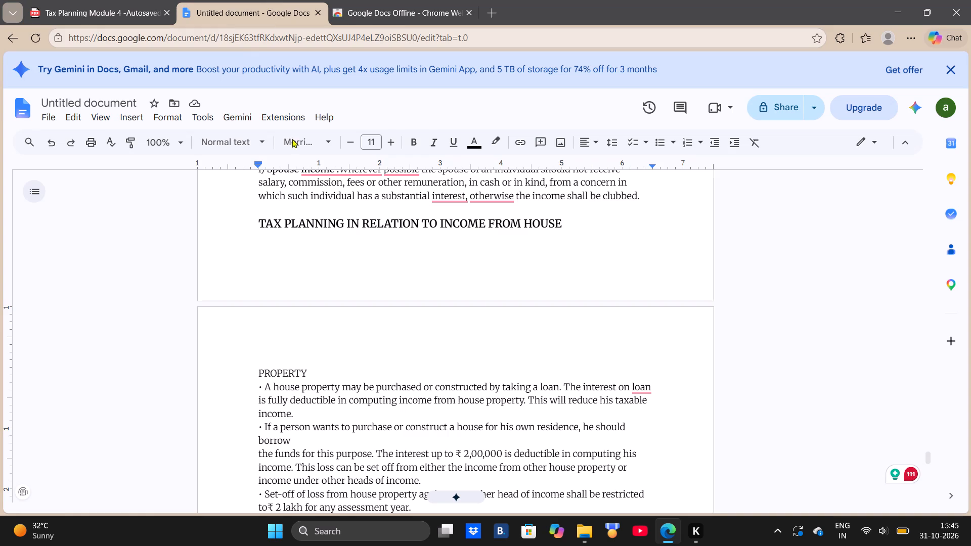
left_click(138, 13)
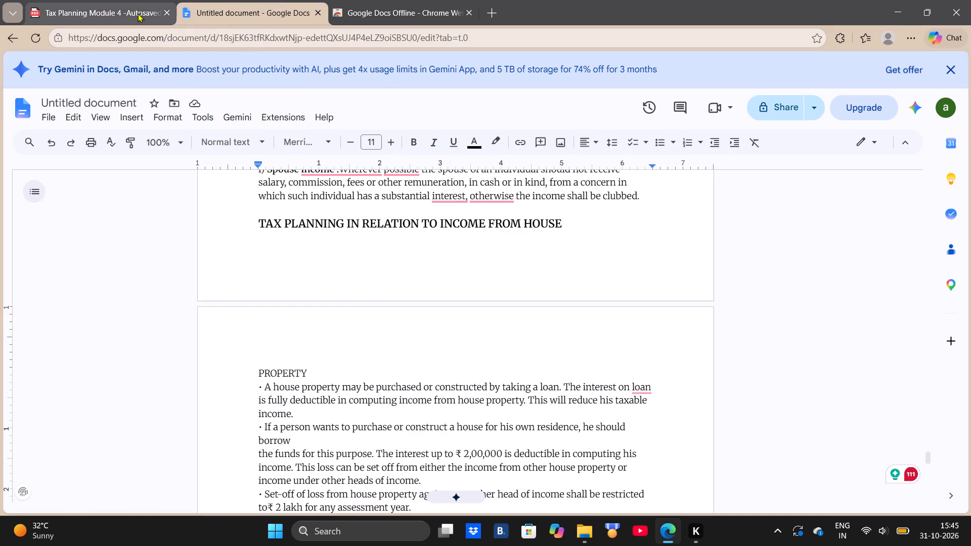
left_click(235, 0)
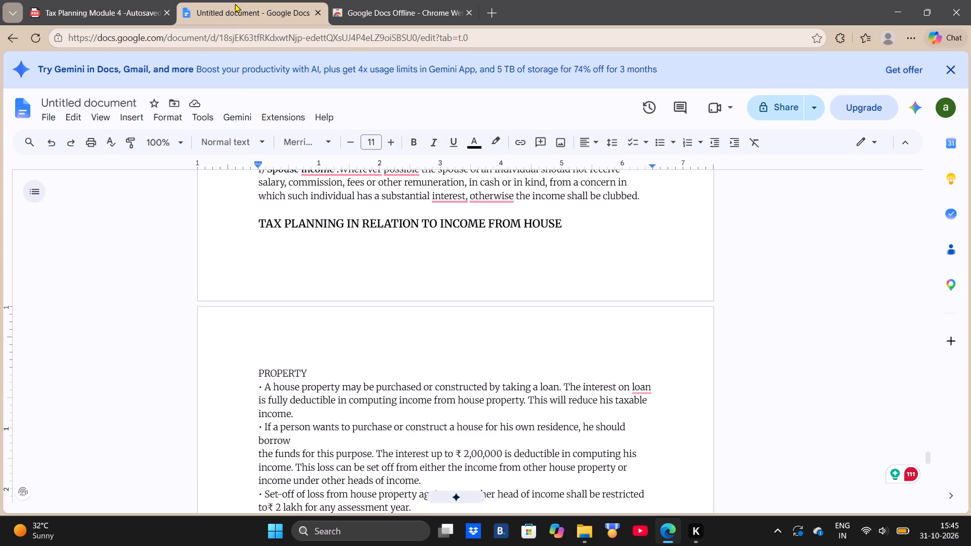
left_click(252, 374)
key("BackSpace")
key("space")
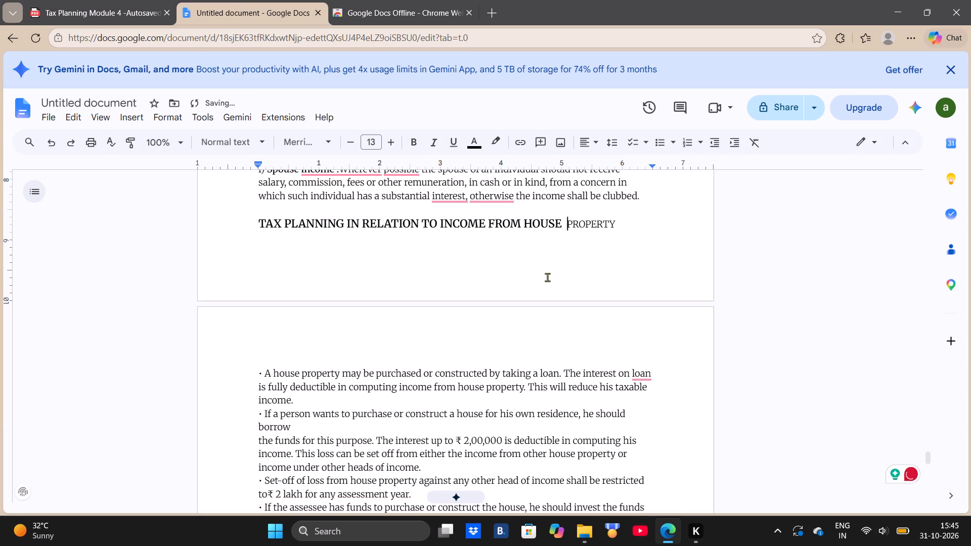
Format the heading word "PROPERTY" at size 13 in Merriweather Semi Bold.
left_click_drag(619, 224, 563, 225)
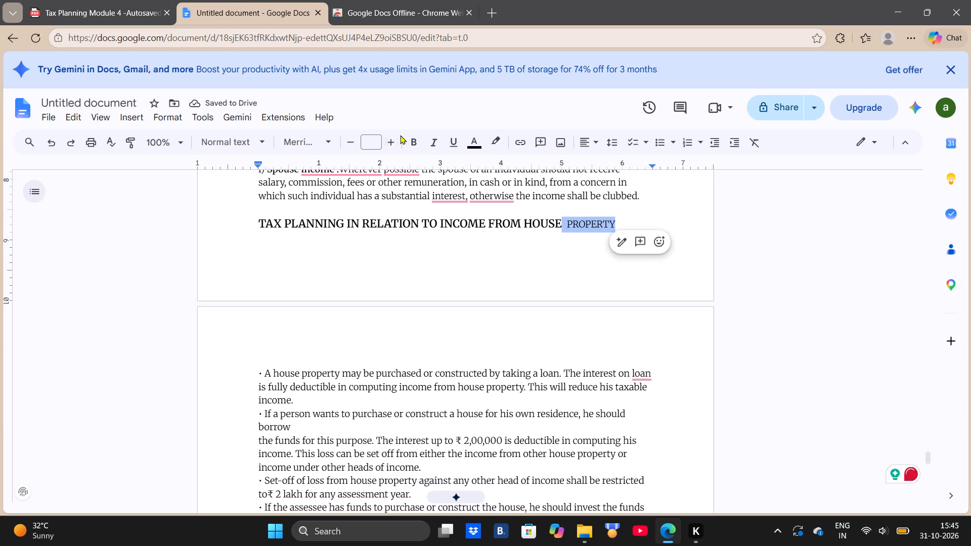
left_click(585, 249)
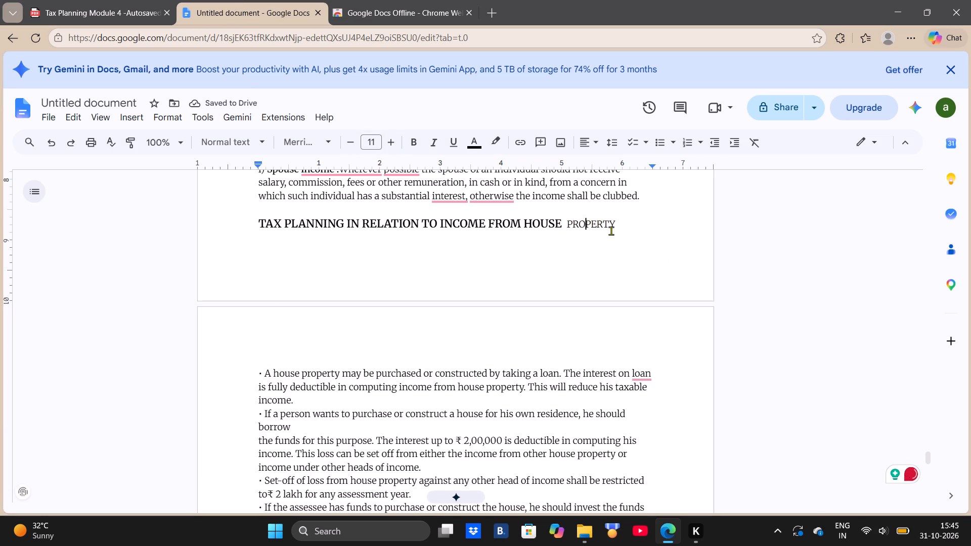
left_click_drag(613, 224, 568, 223)
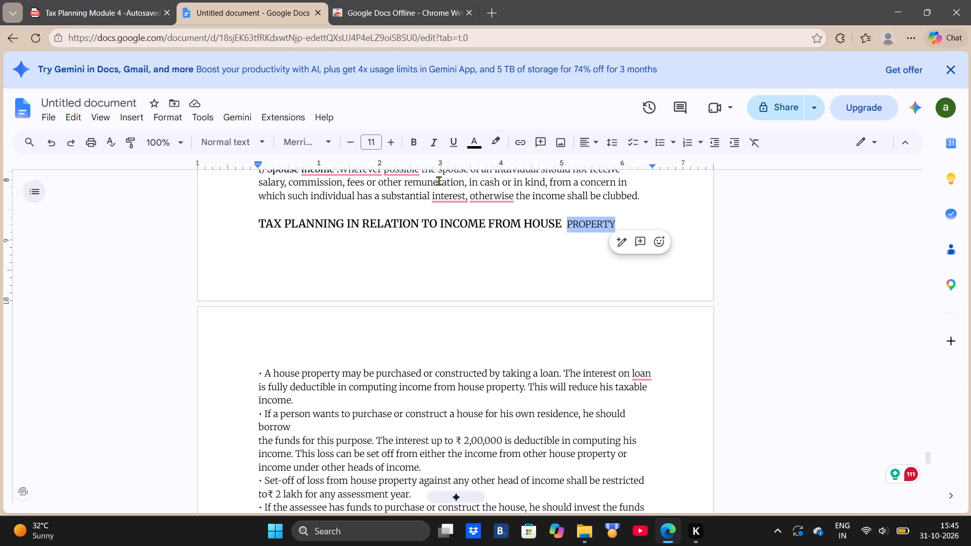
double_click(393, 148)
left_click(317, 142)
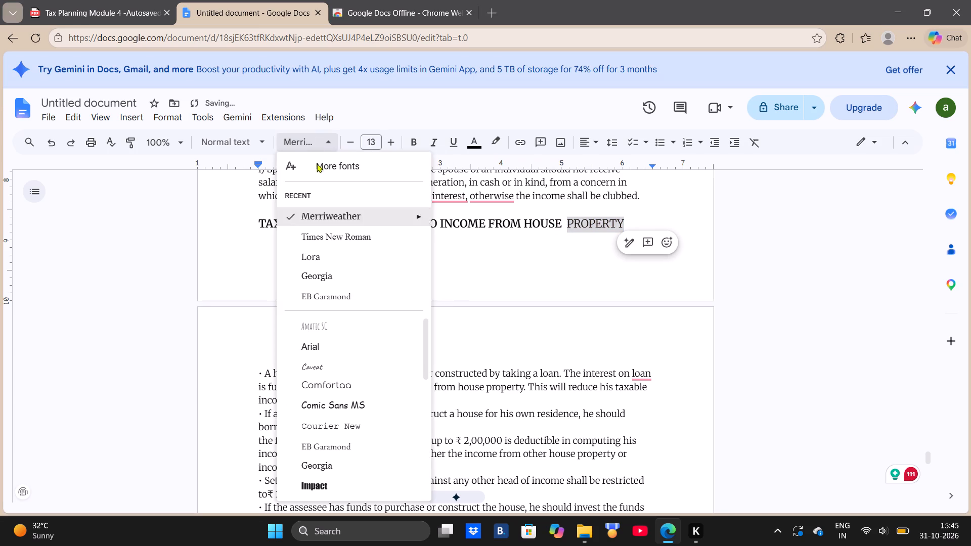
left_click(461, 284)
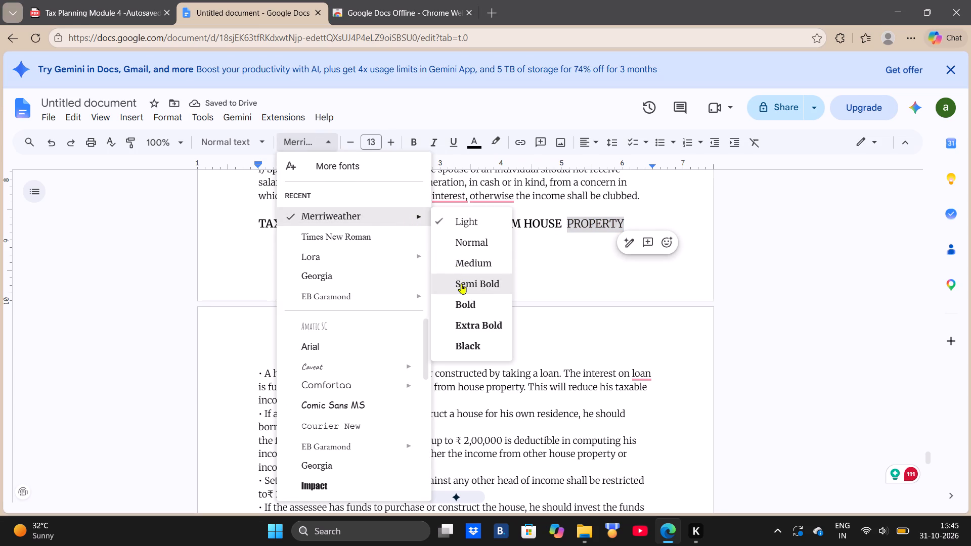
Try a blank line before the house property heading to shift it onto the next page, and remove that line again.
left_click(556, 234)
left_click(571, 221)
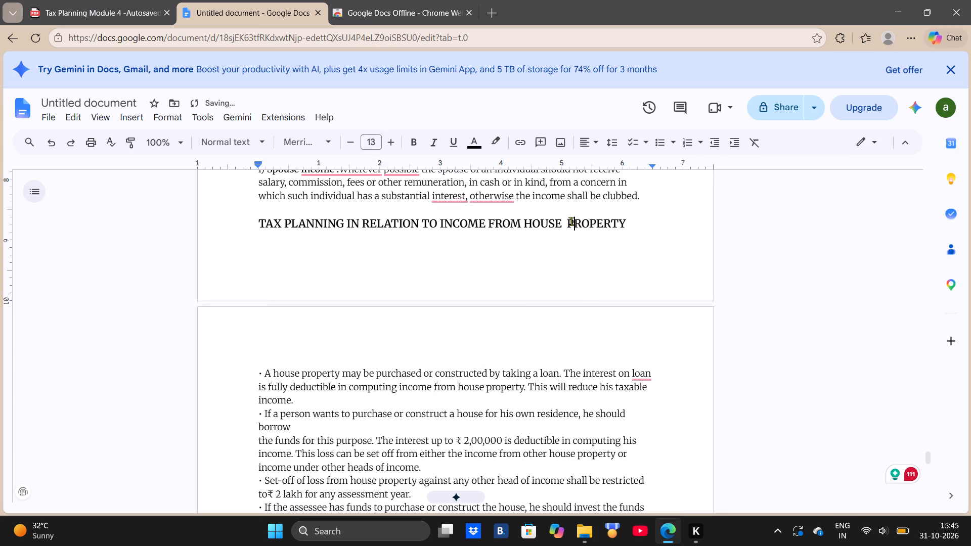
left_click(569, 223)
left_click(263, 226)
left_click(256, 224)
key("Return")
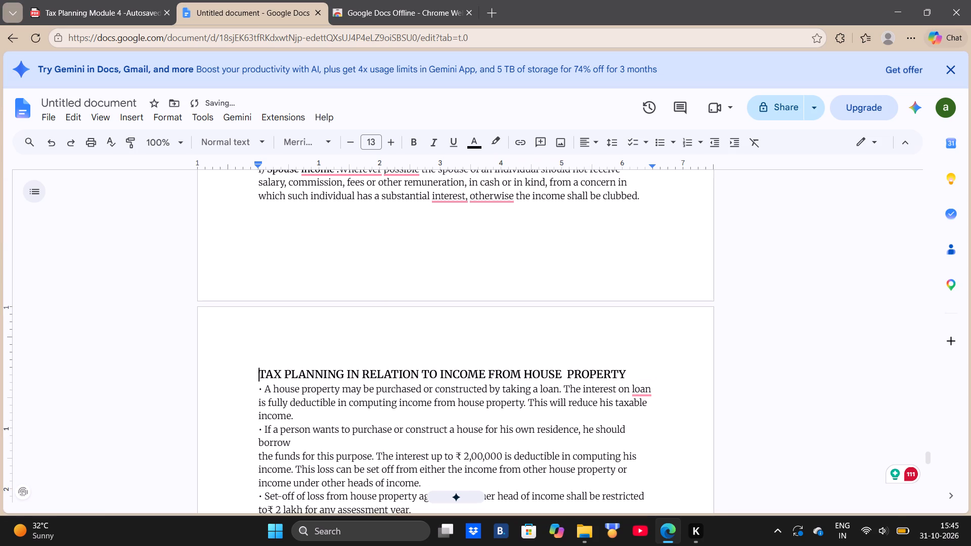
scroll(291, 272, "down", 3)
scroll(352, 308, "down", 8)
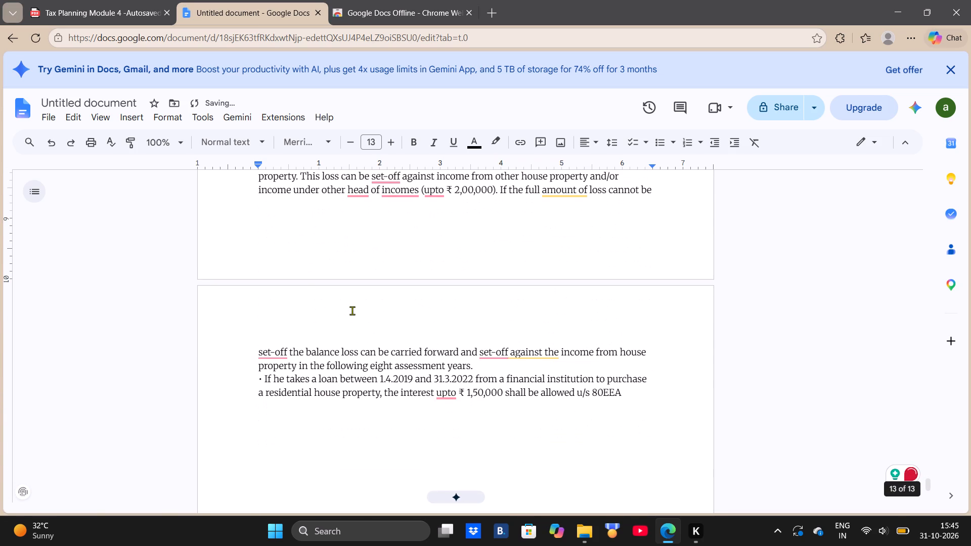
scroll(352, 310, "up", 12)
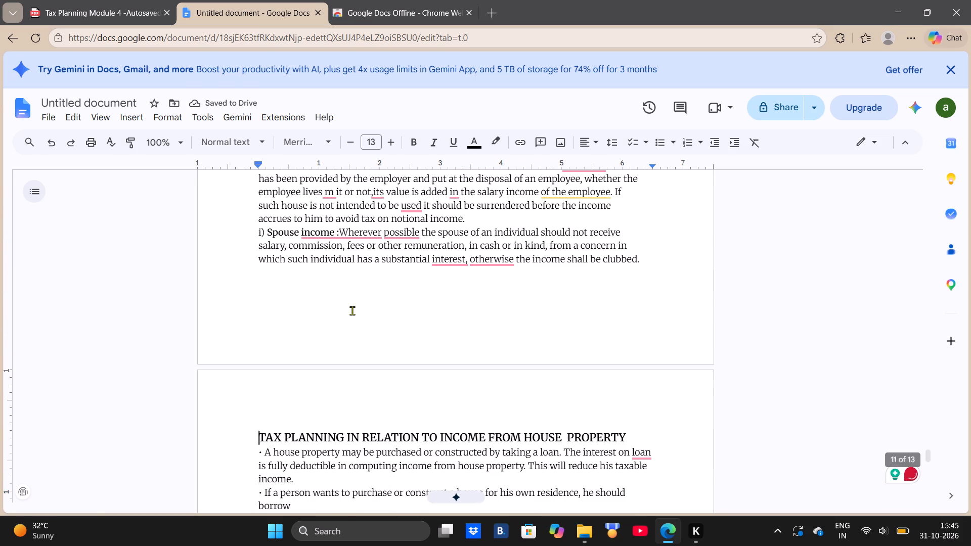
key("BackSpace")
Delete the last bullet of the notes, about a loan taken between 1.4.2019 and 31.3.2022 and section 80EEA.
scroll(352, 310, "down", 10)
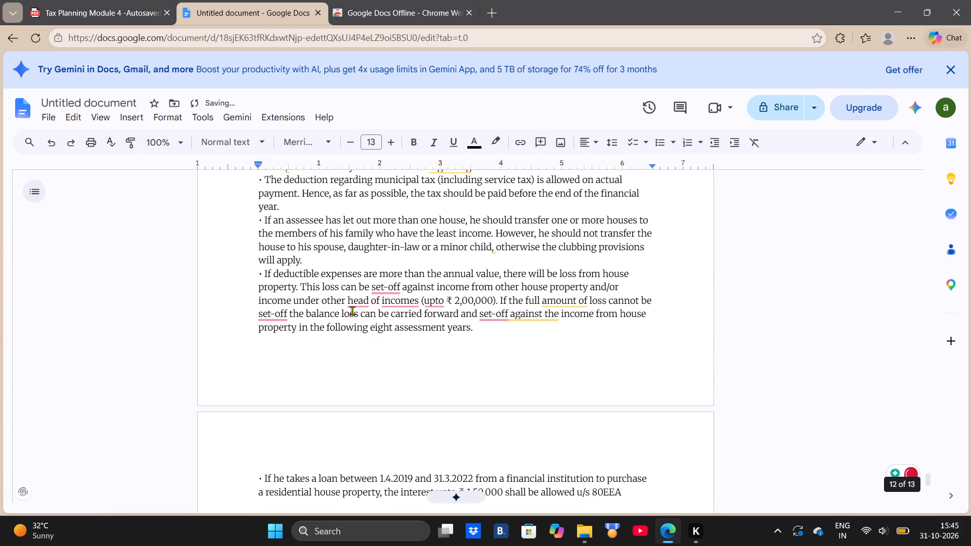
scroll(352, 310, "down", 3)
scroll(280, 314, "up", 3)
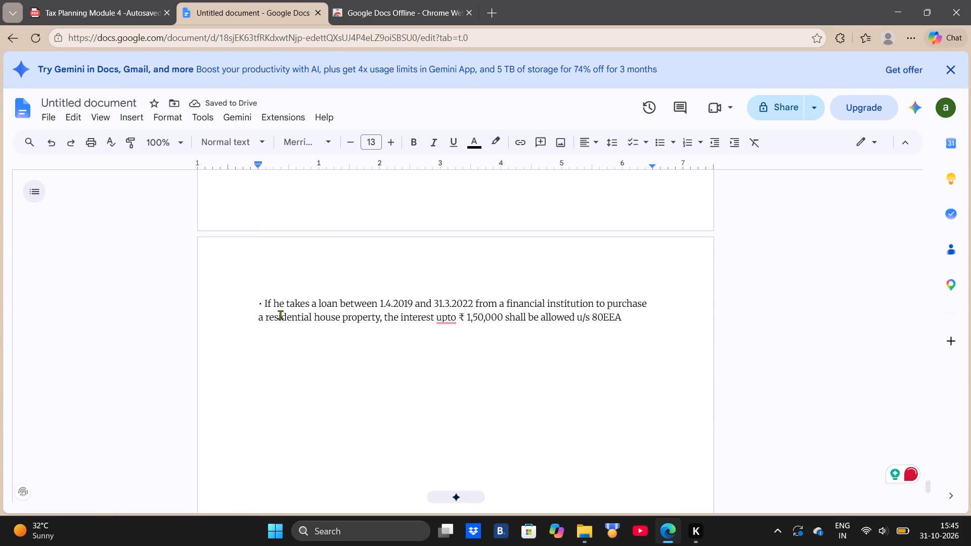
scroll(403, 350, "down", 3)
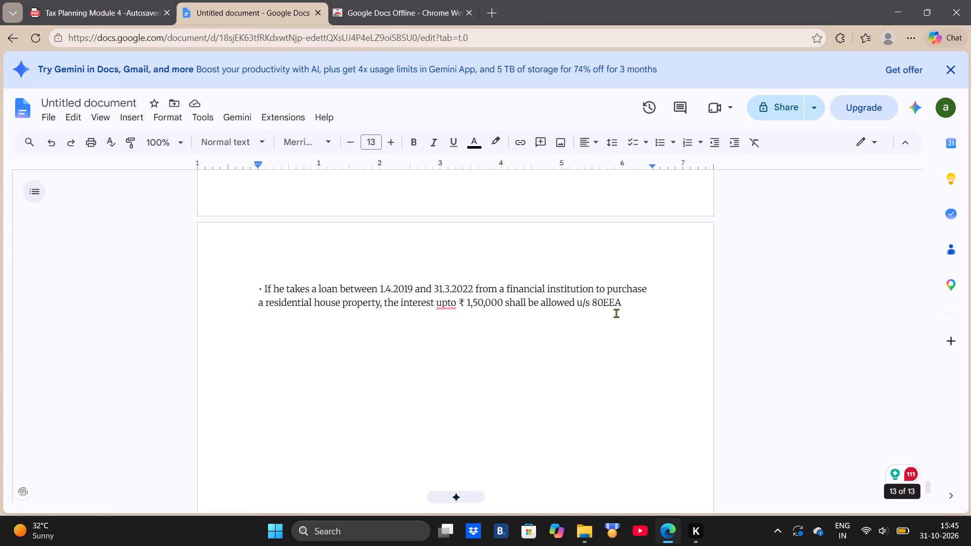
left_click_drag(625, 308, 260, 291)
key("BackSpace")
scroll(321, 310, "up", 4)
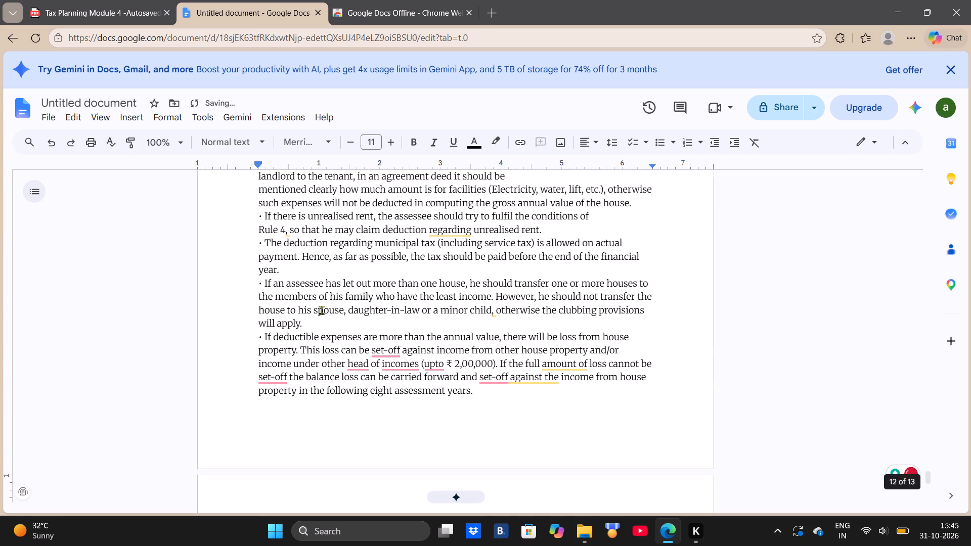
left_click(270, 430)
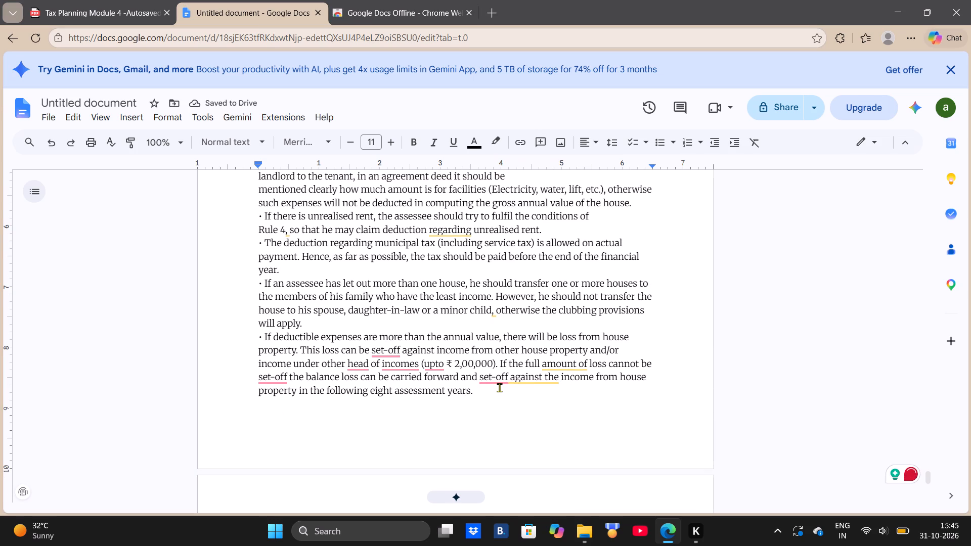
left_click(496, 391)
Review the whole document from the house property section back up to the opening heading, checking layout and text.
scroll(393, 392, "up", 17)
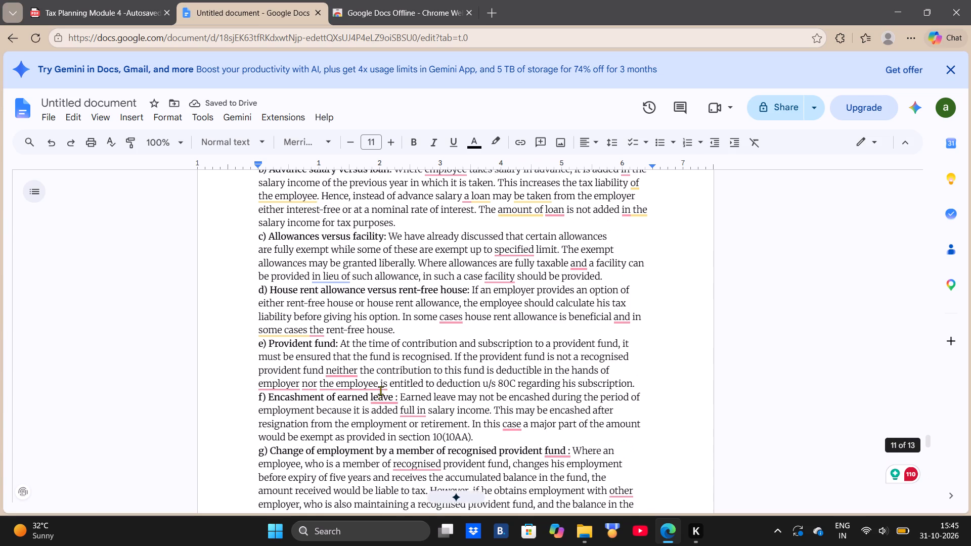
scroll(380, 390, "up", 17)
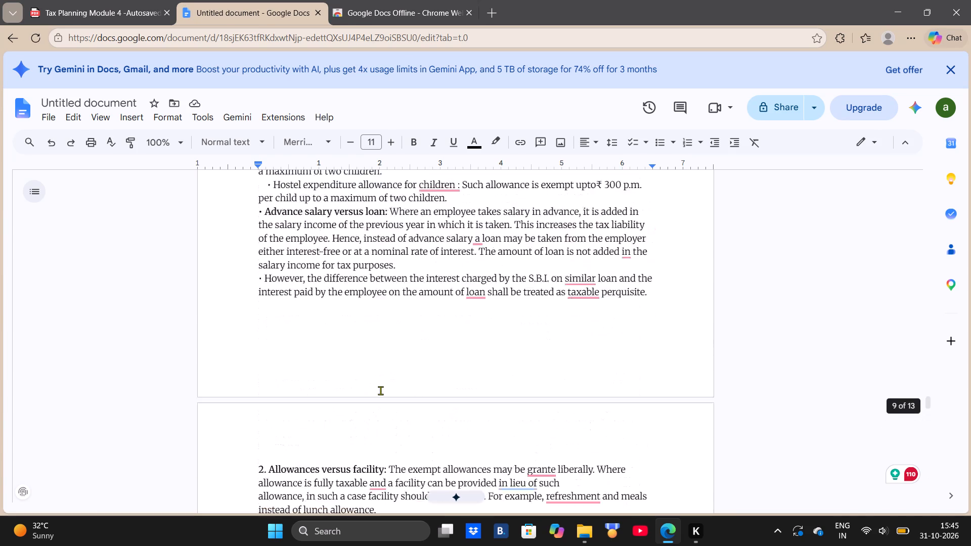
scroll(380, 390, "up", 5)
scroll(380, 390, "up", 17)
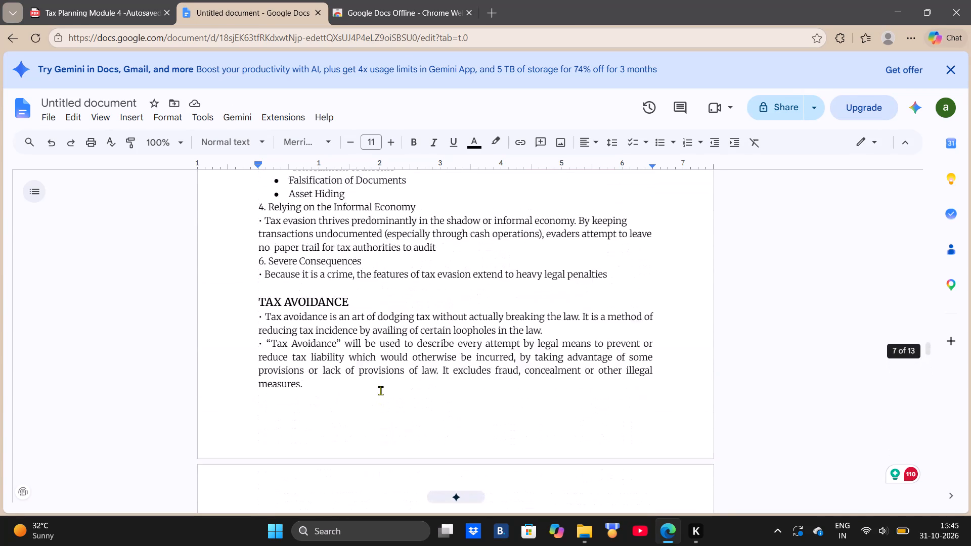
scroll(380, 390, "up", 20)
scroll(380, 390, "up", 8)
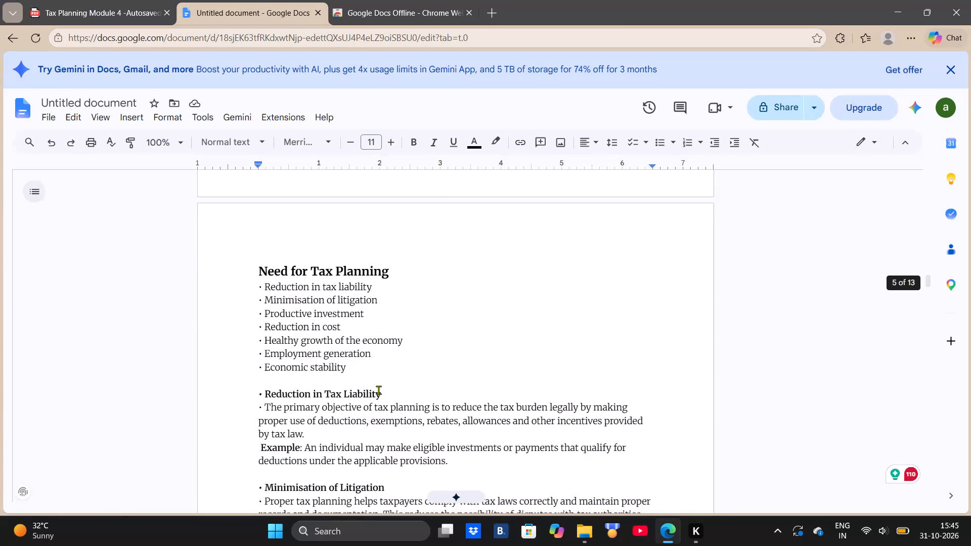
scroll(378, 390, "up", 20)
scroll(378, 390, "up", 7)
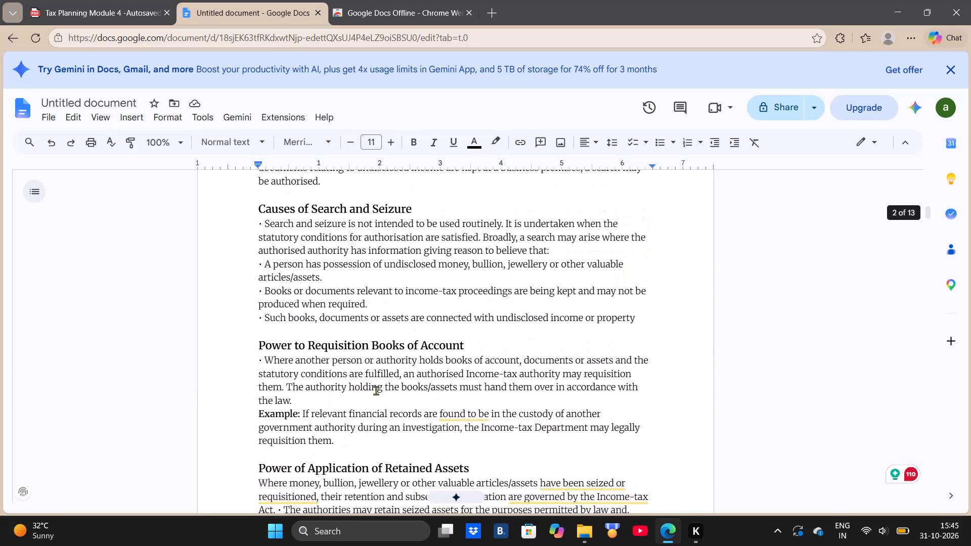
scroll(376, 390, "down", 11)
scroll(344, 375, "up", 5)
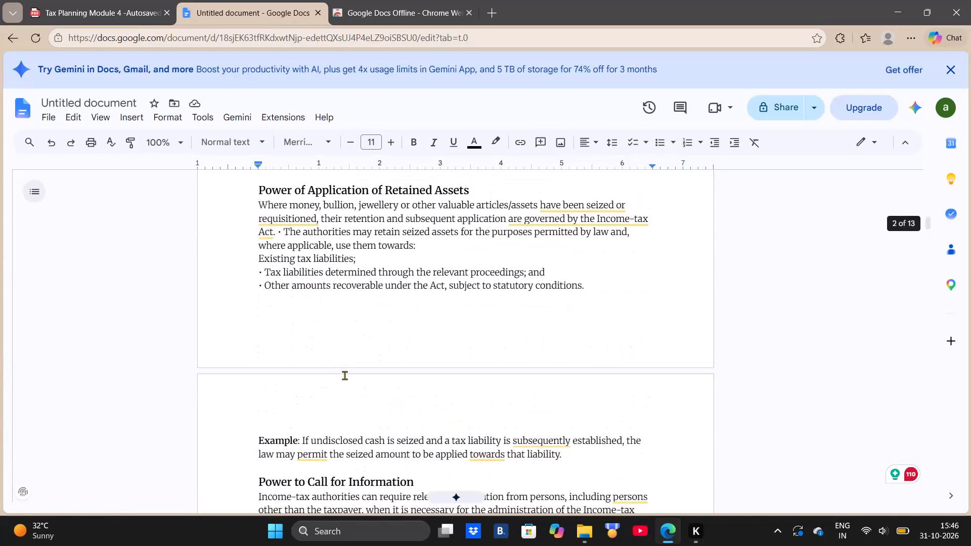
left_click(281, 408)
left_click(266, 415)
scroll(284, 401, "up", 3)
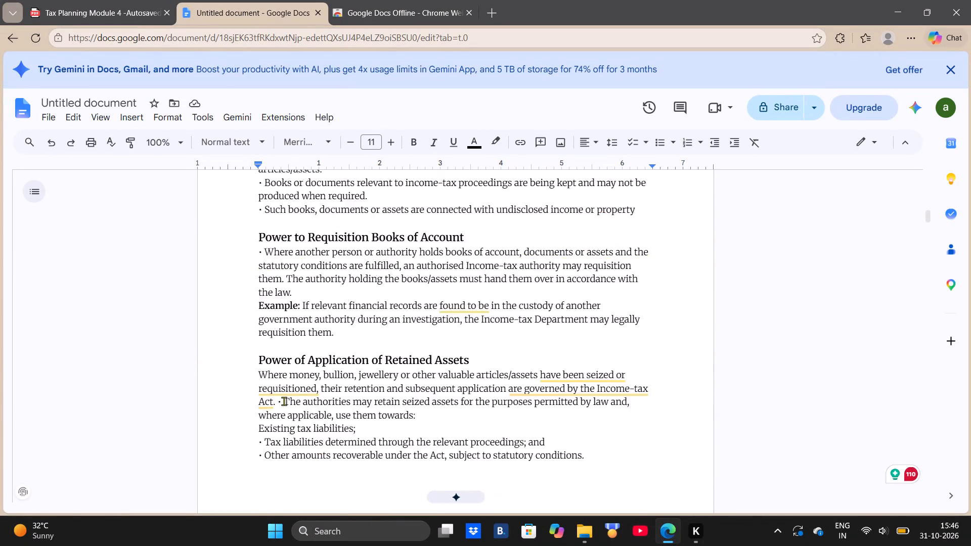
scroll(284, 401, "up", 19)
scroll(320, 386, "down", 3)
scroll(329, 377, "up", 5)
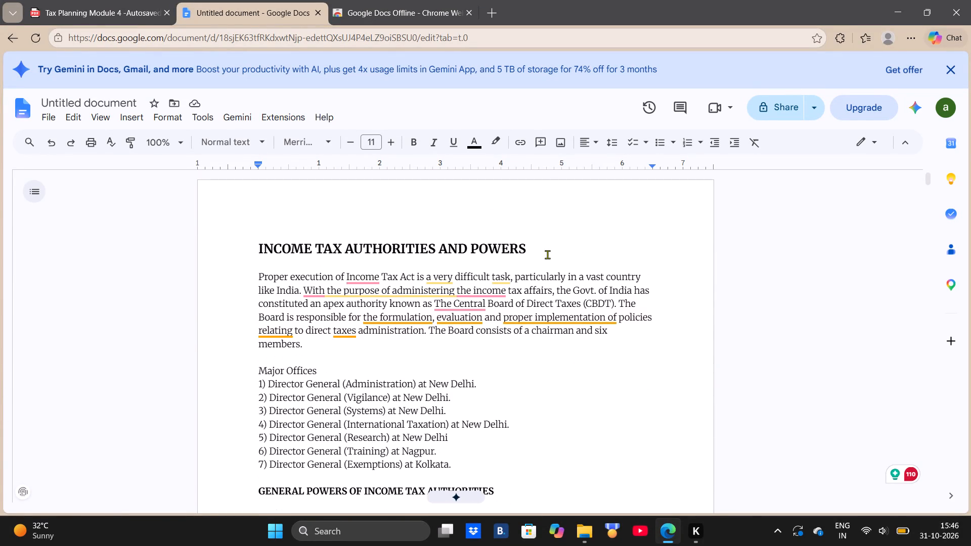
Set the opening heading "INCOME TAX AUTHORITIES AND POWERS" to font size 13.
left_click_drag(536, 247, 253, 244)
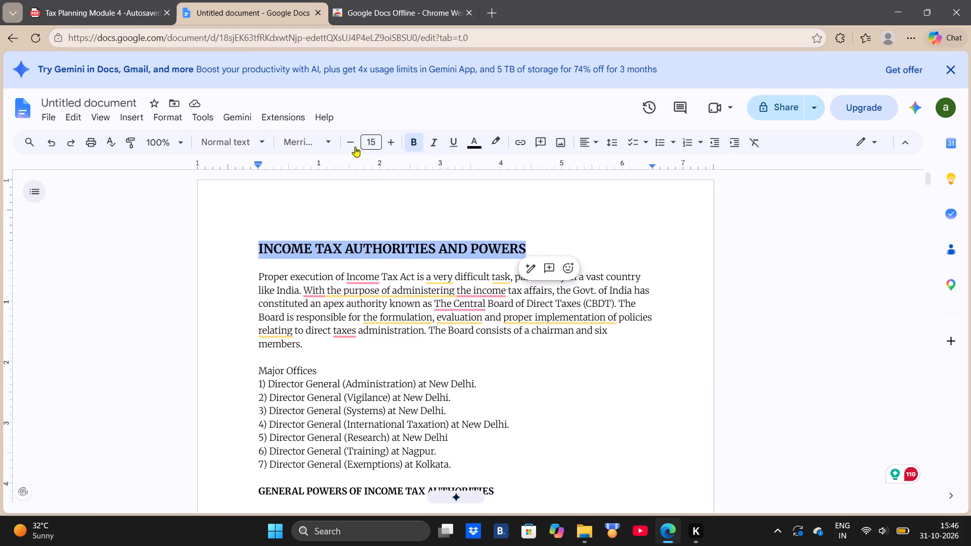
double_click(355, 147)
left_click(428, 220)
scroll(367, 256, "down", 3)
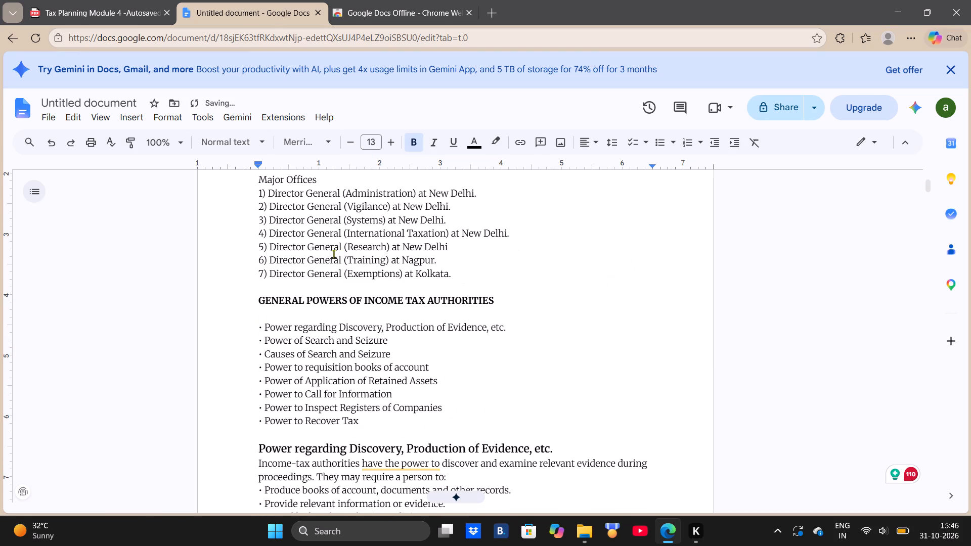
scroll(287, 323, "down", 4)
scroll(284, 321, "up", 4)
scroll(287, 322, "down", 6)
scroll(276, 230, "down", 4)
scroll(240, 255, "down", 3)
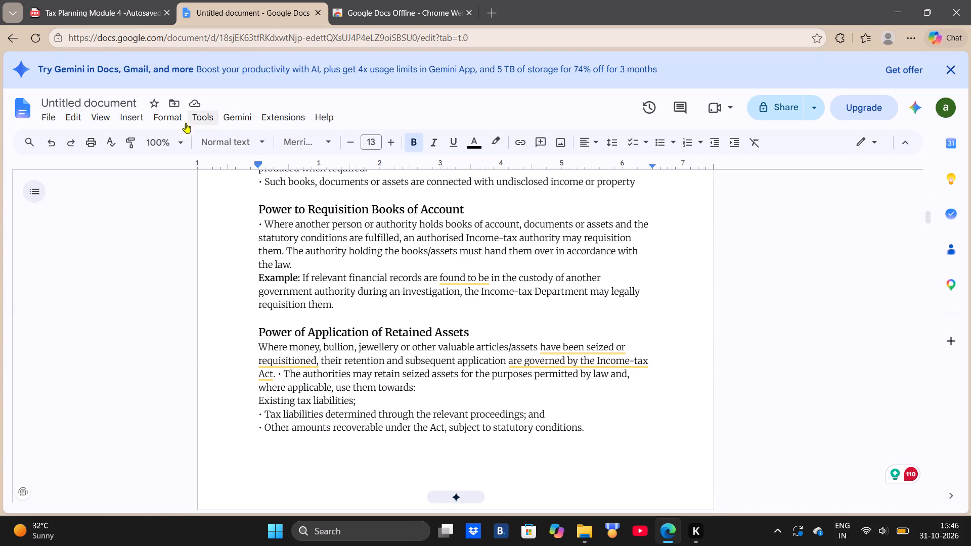
Title the untitled document from its opening heading, shortened to "AUTHORITIES AND POWERS".
left_click(48, 122)
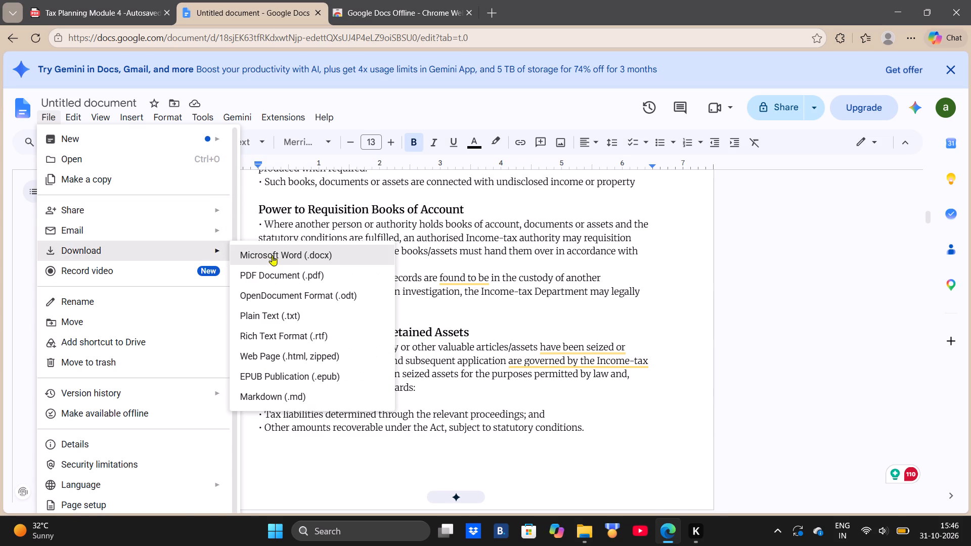
left_click(127, 100)
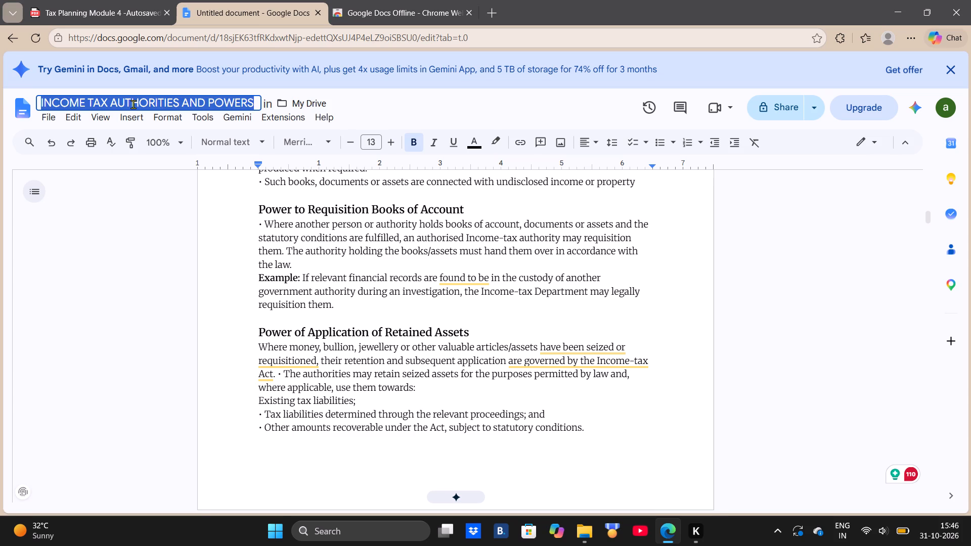
left_click(130, 196)
left_click(207, 98)
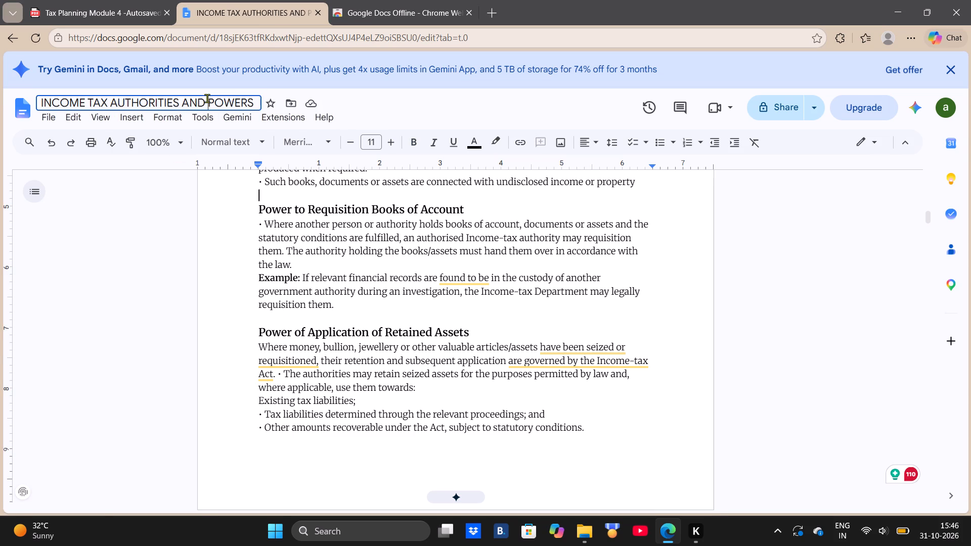
left_click(87, 102)
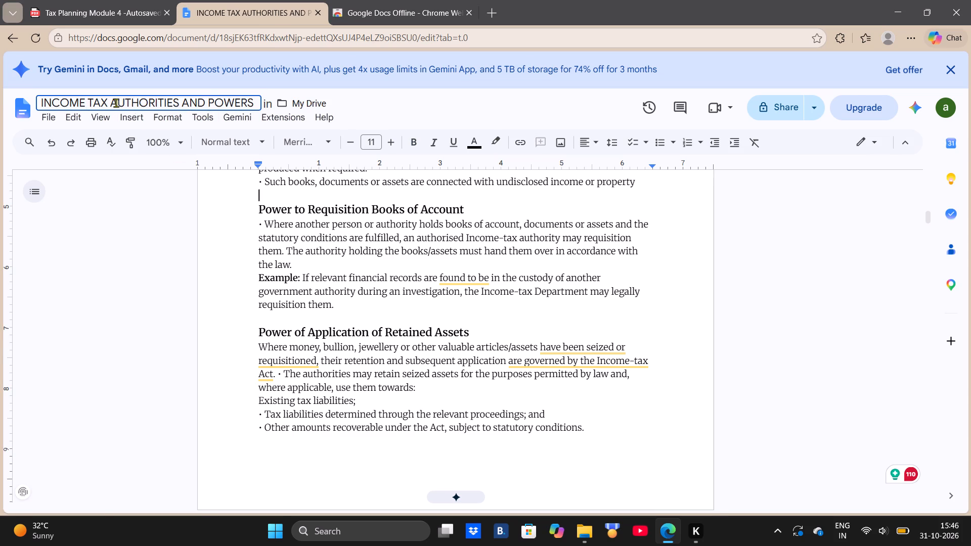
left_click(113, 103)
key("BackSpace")
key("BackSpace")
key("BackSpace")
key("BackSpace")
key("BackSpace")
key("BackSpace")
key("BackSpace")
key("BackSpace")
key("BackSpace")
key("BackSpace")
key("BackSpace")
key("BackSpace")
key("BackSpace")
key("BackSpace")
key("BackSpace")
key("BackSpace")
key("BackSpace")
key("BackSpace")
key("BackSpace")
key("BackSpace")
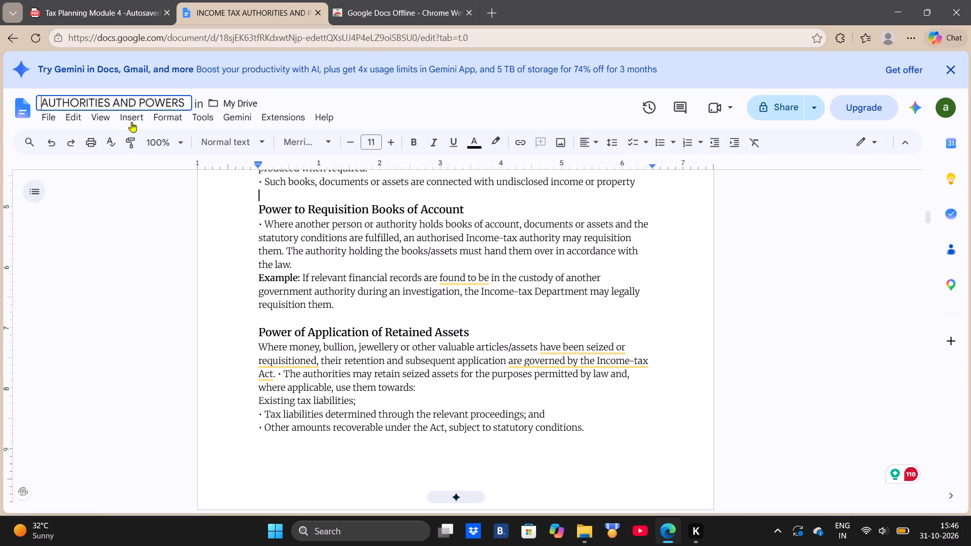
left_click(147, 238)
Download the document as a PDF file.
left_click(52, 120)
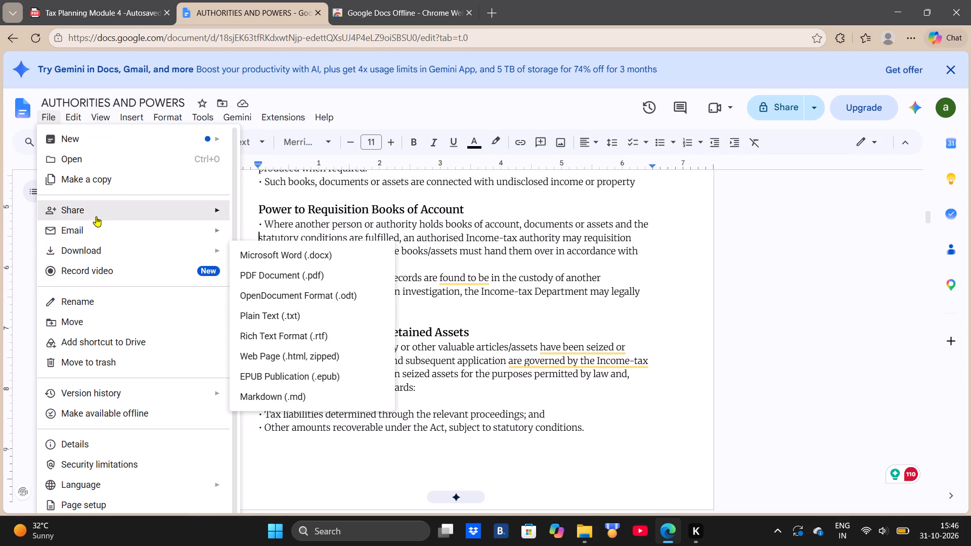
left_click(259, 272)
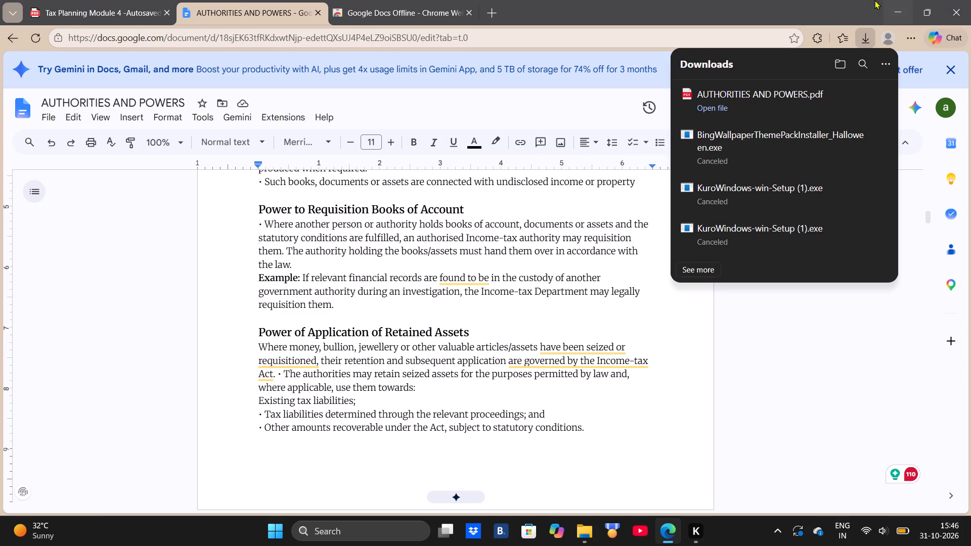
Minimise the browser window and close the Downloads folder window.
left_click(896, 5)
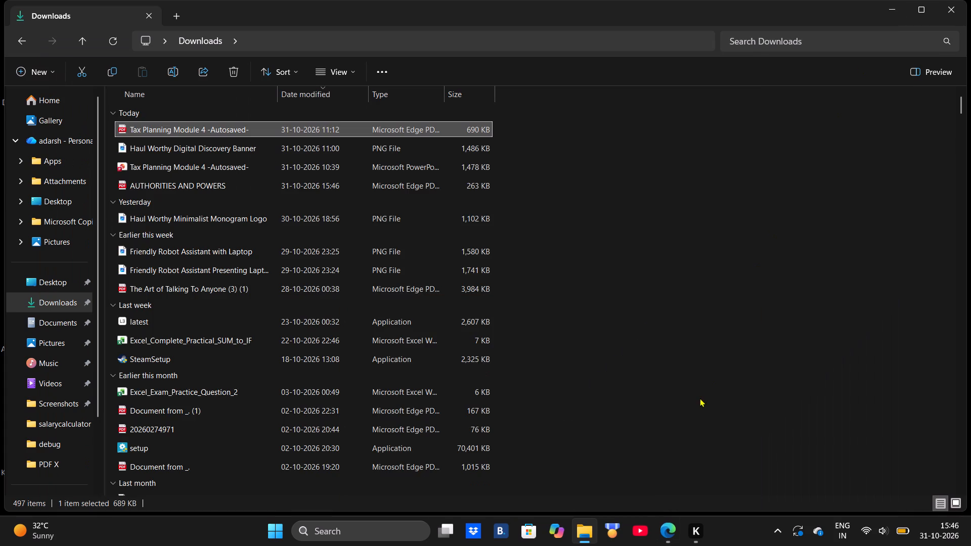
left_click(962, 5)
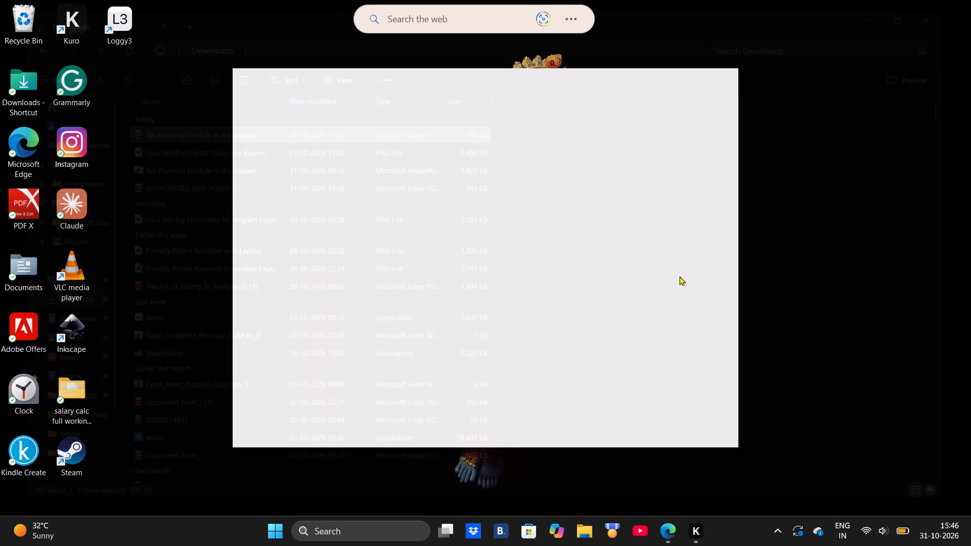